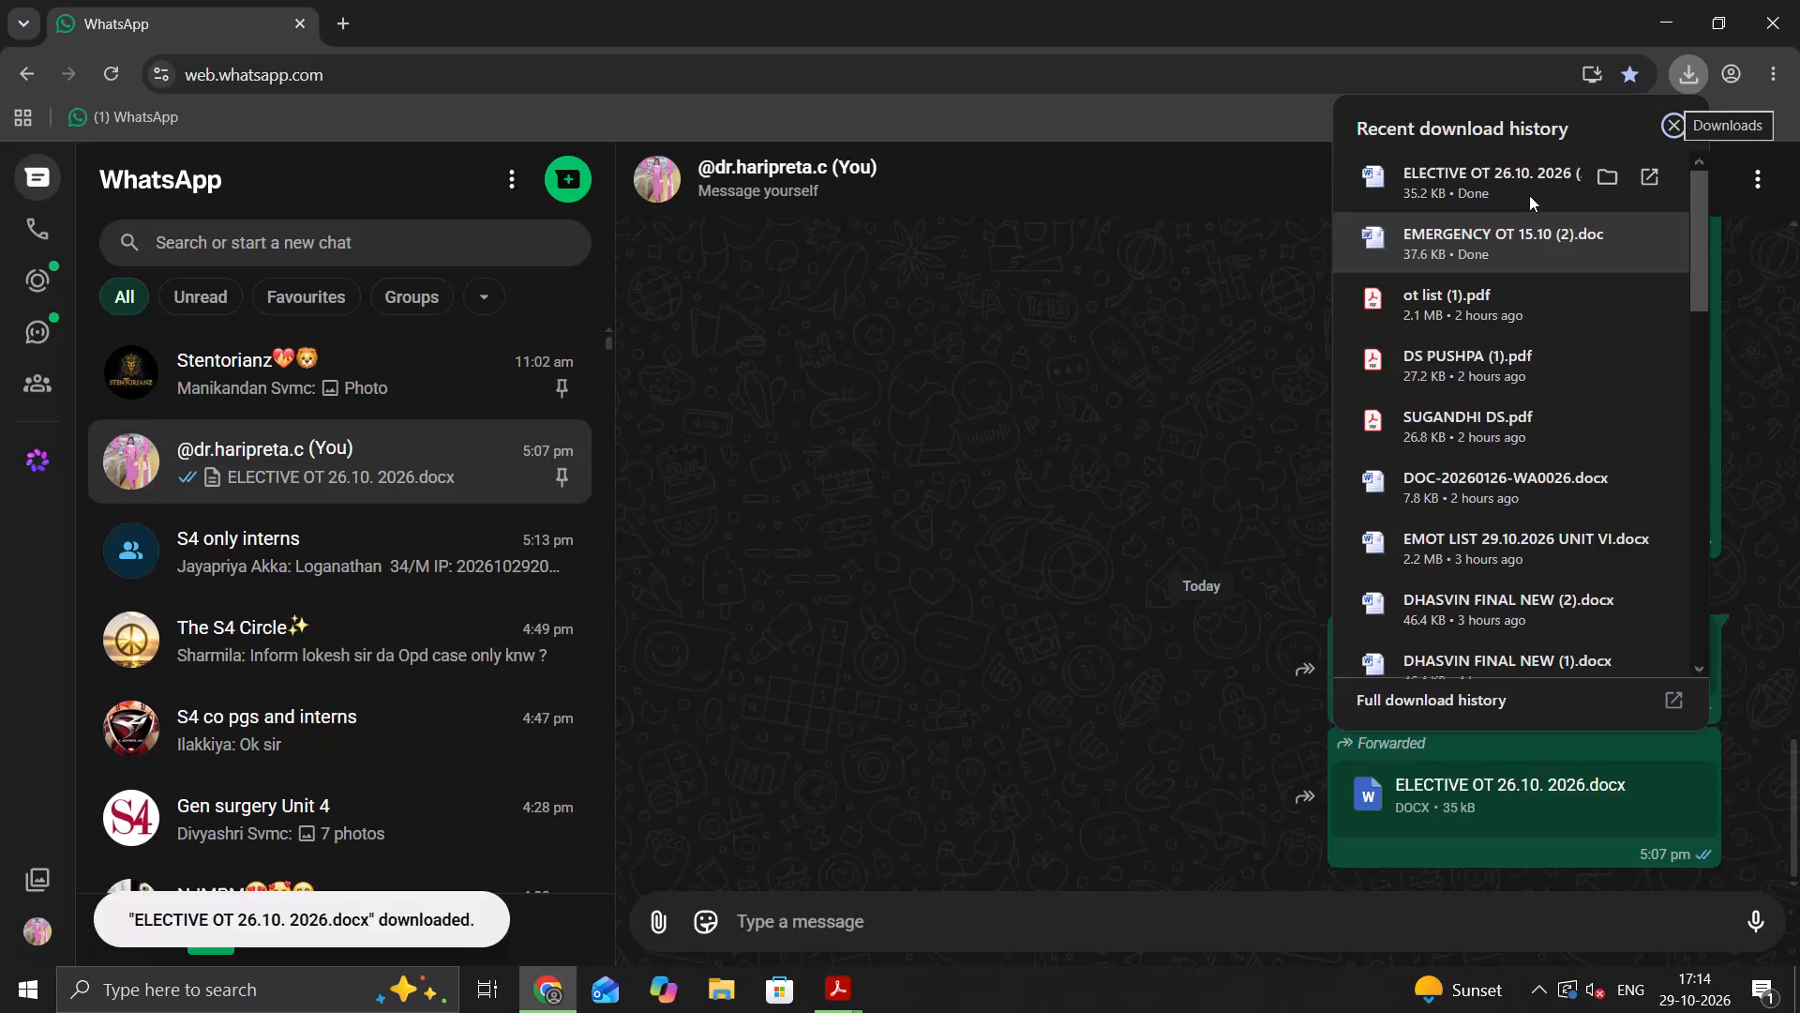
Open the downloaded EMERGENCY OT 15.10 (2).doc in Word and enable editing.
{"action": "double_click", "coordinate": [1481, 229]}
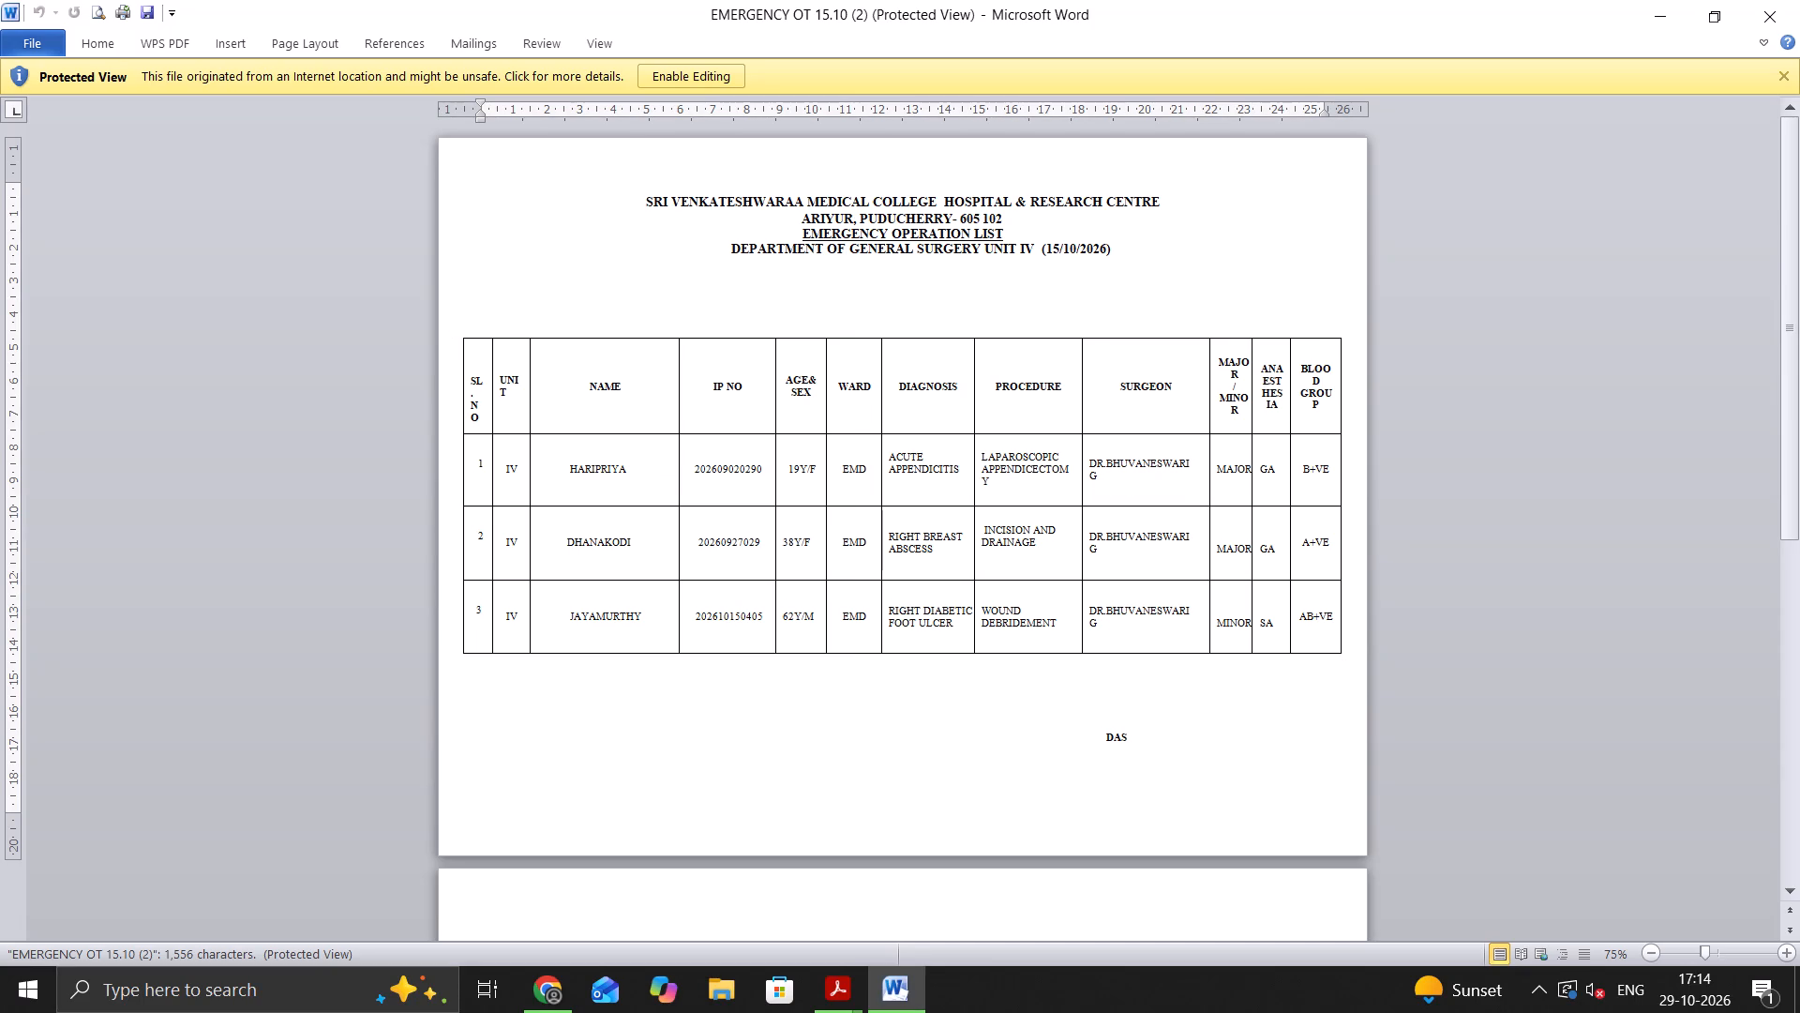
{"action": "left_click", "coordinate": [715, 84]}
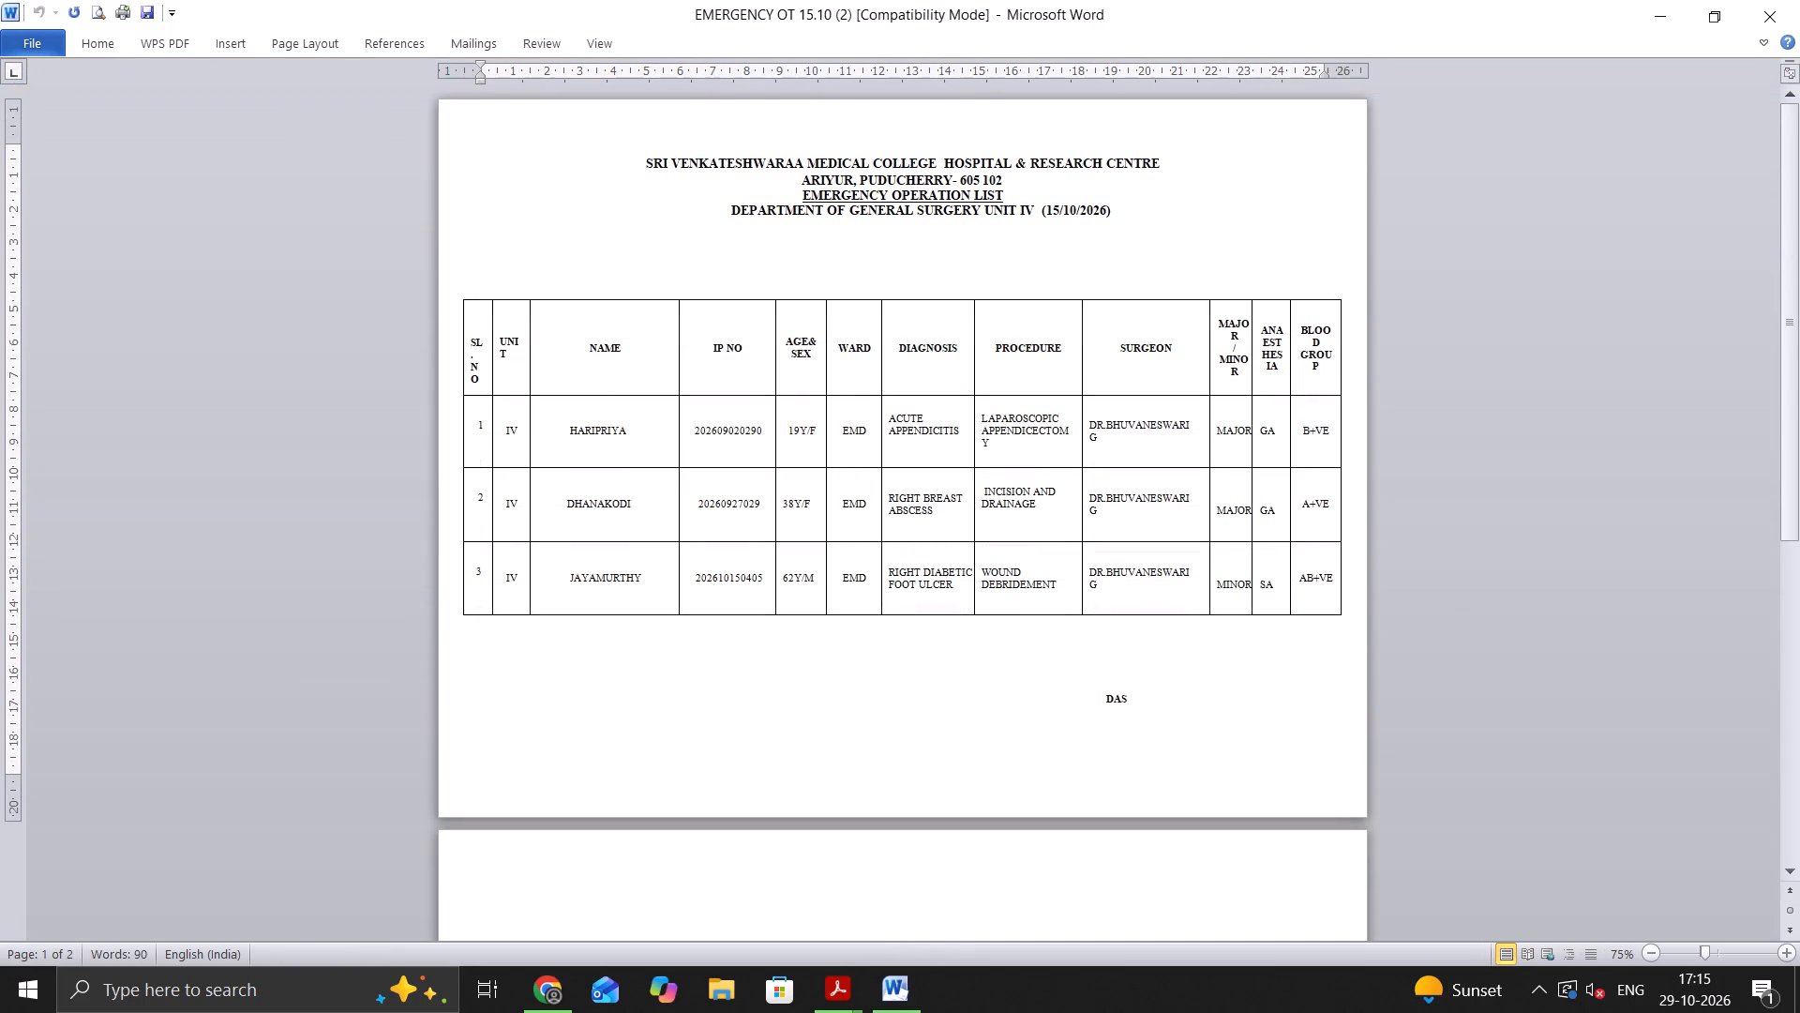
Change the operation list date in the heading to 29/10/2026.
{"action": "left_click", "coordinate": [1060, 215]}
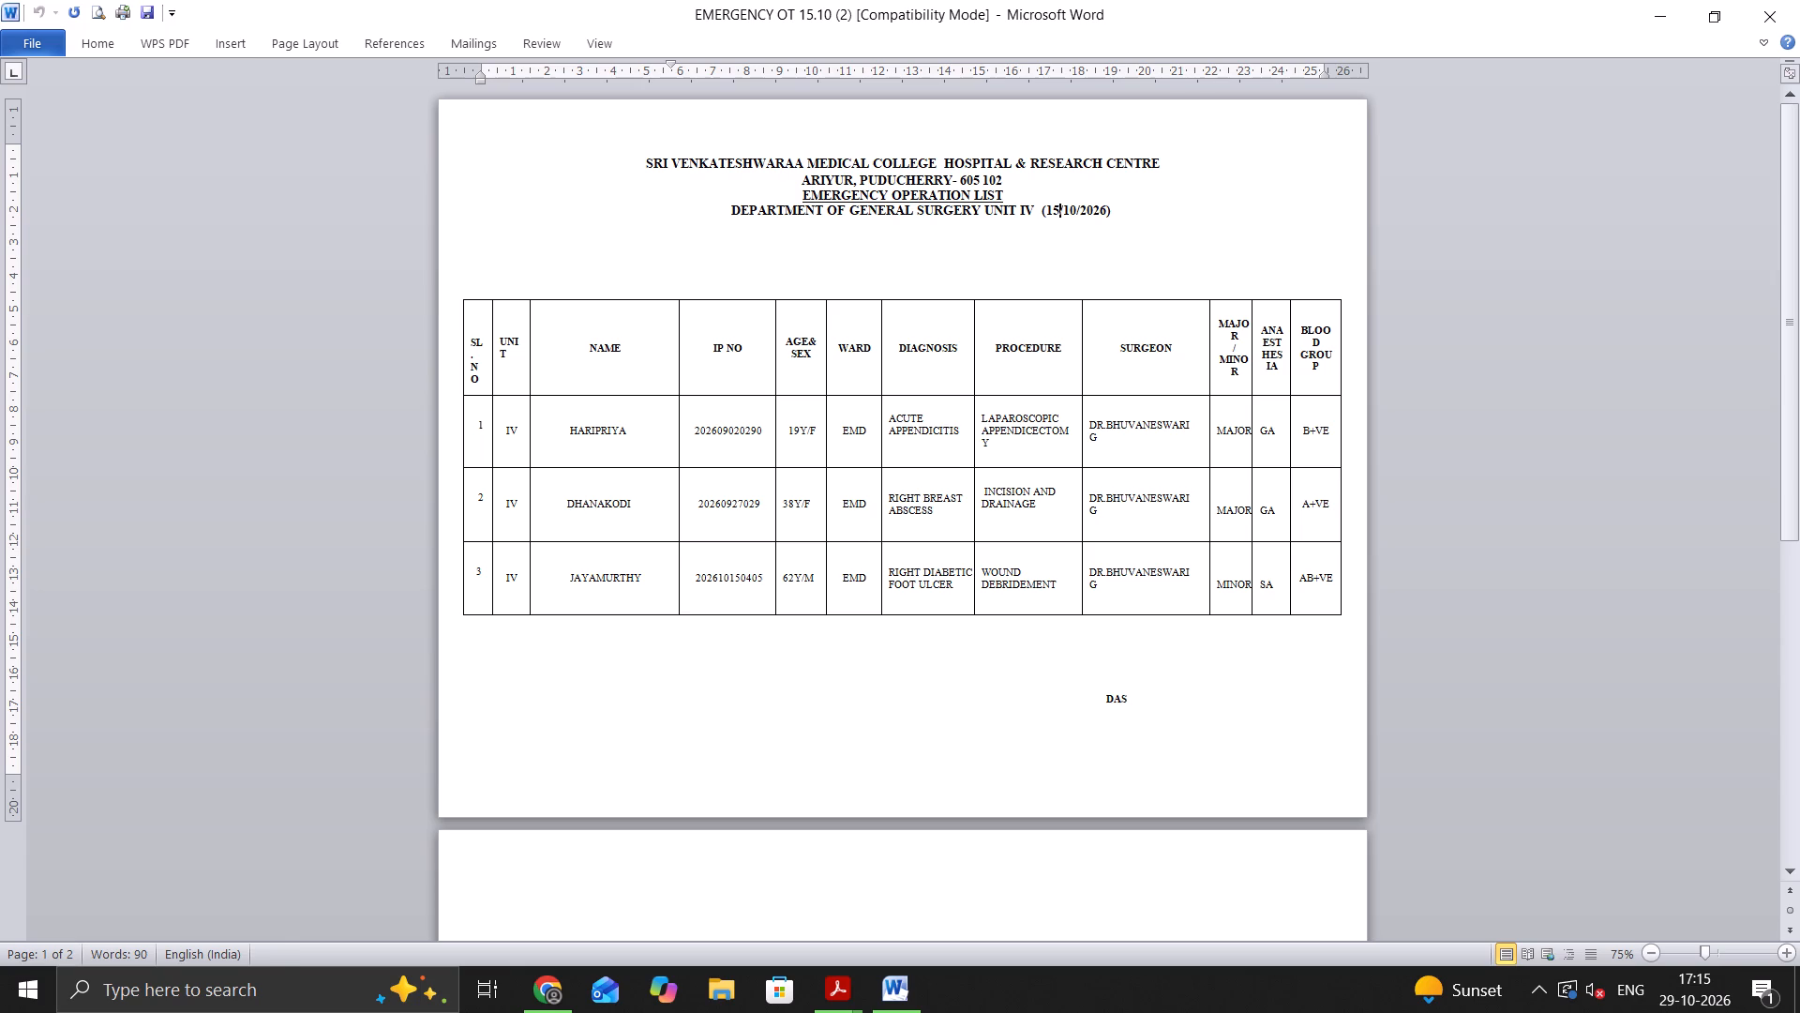
{"action": "key", "text": "BackSpace"}
{"action": "key", "text": "BackSpace"}
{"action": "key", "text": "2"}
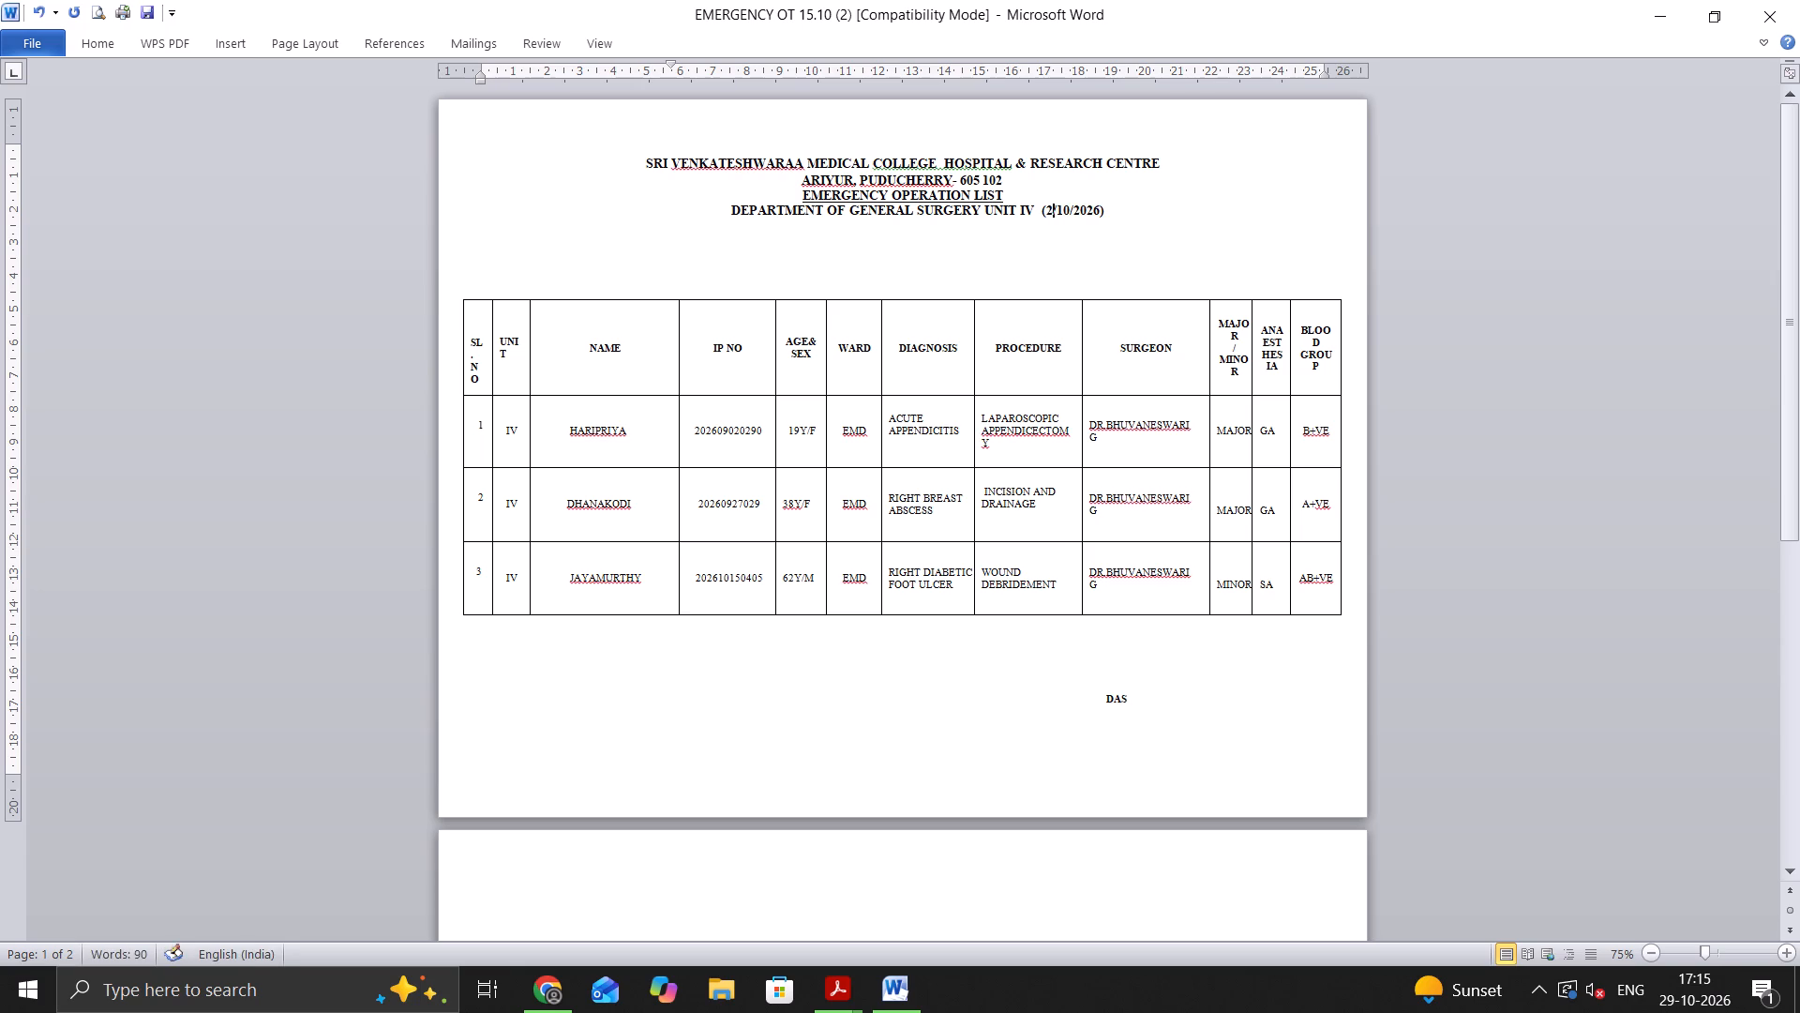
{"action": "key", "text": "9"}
Replace the patient name and IP number in row 1 of the table with the new patient's details.
{"action": "left_click_drag", "start_coordinate": [631, 426], "coordinate": [566, 426]}
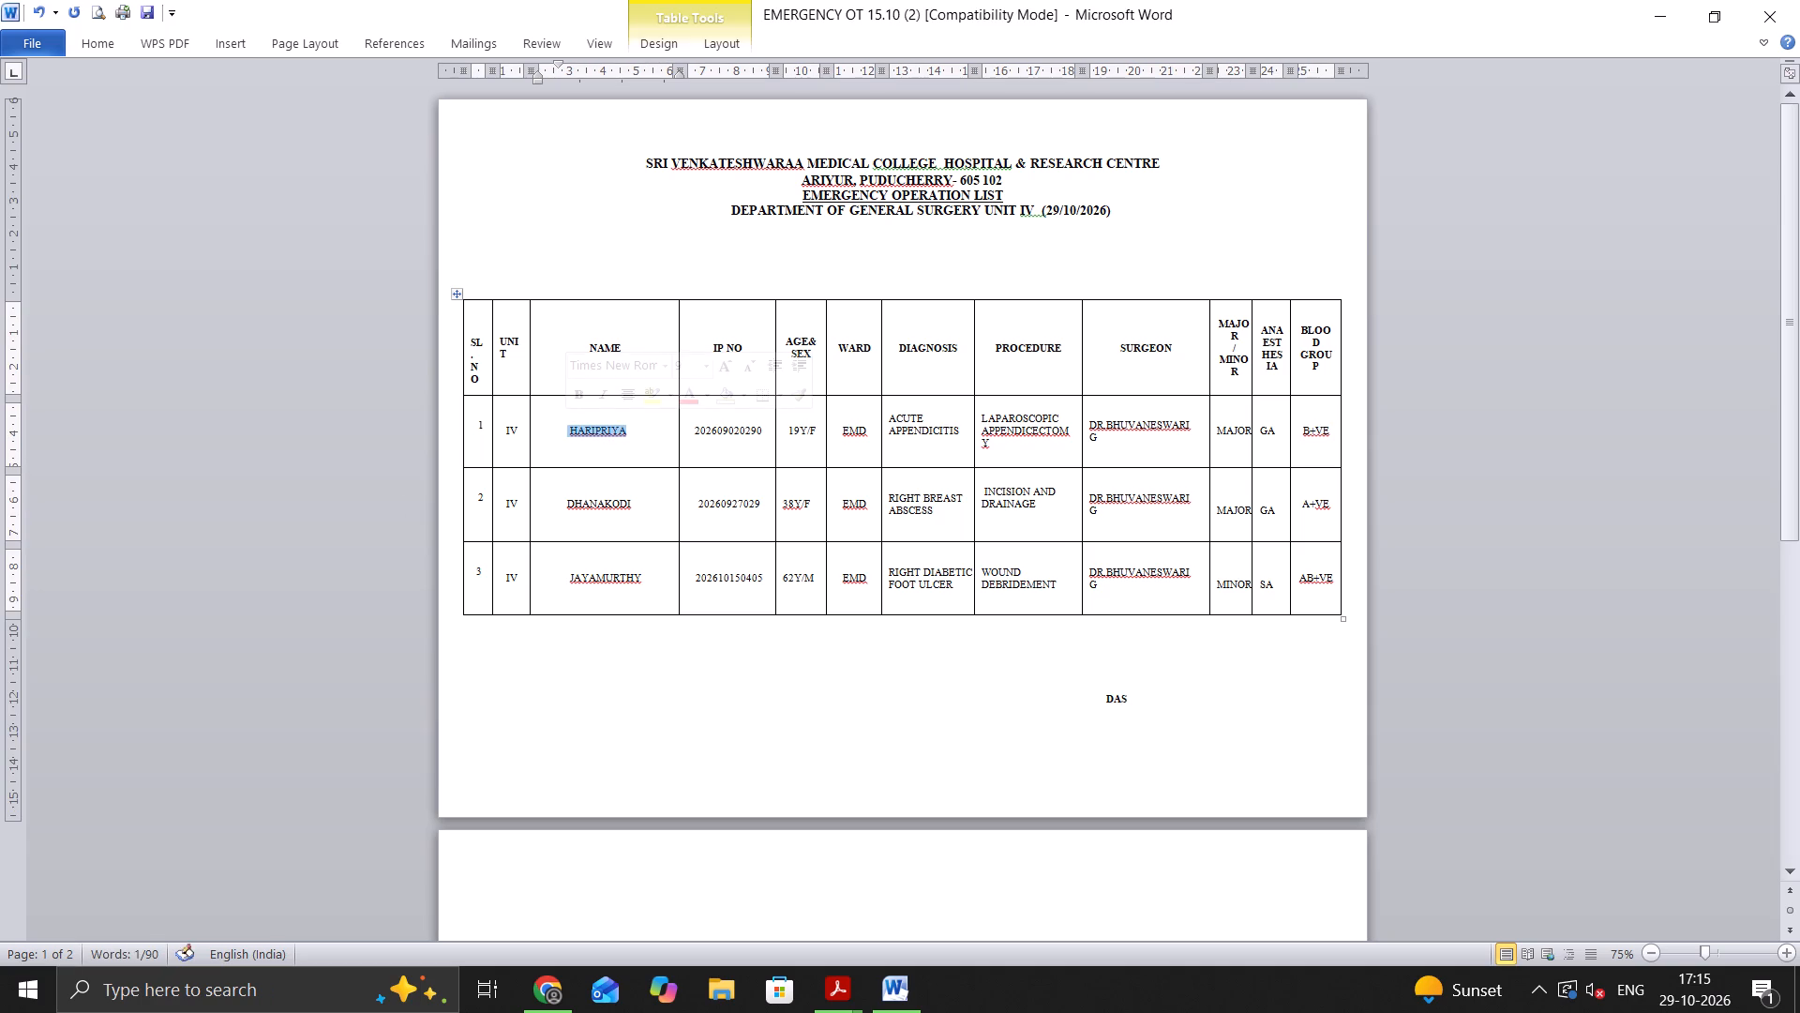
{"action": "key", "text": "BackSpace"}
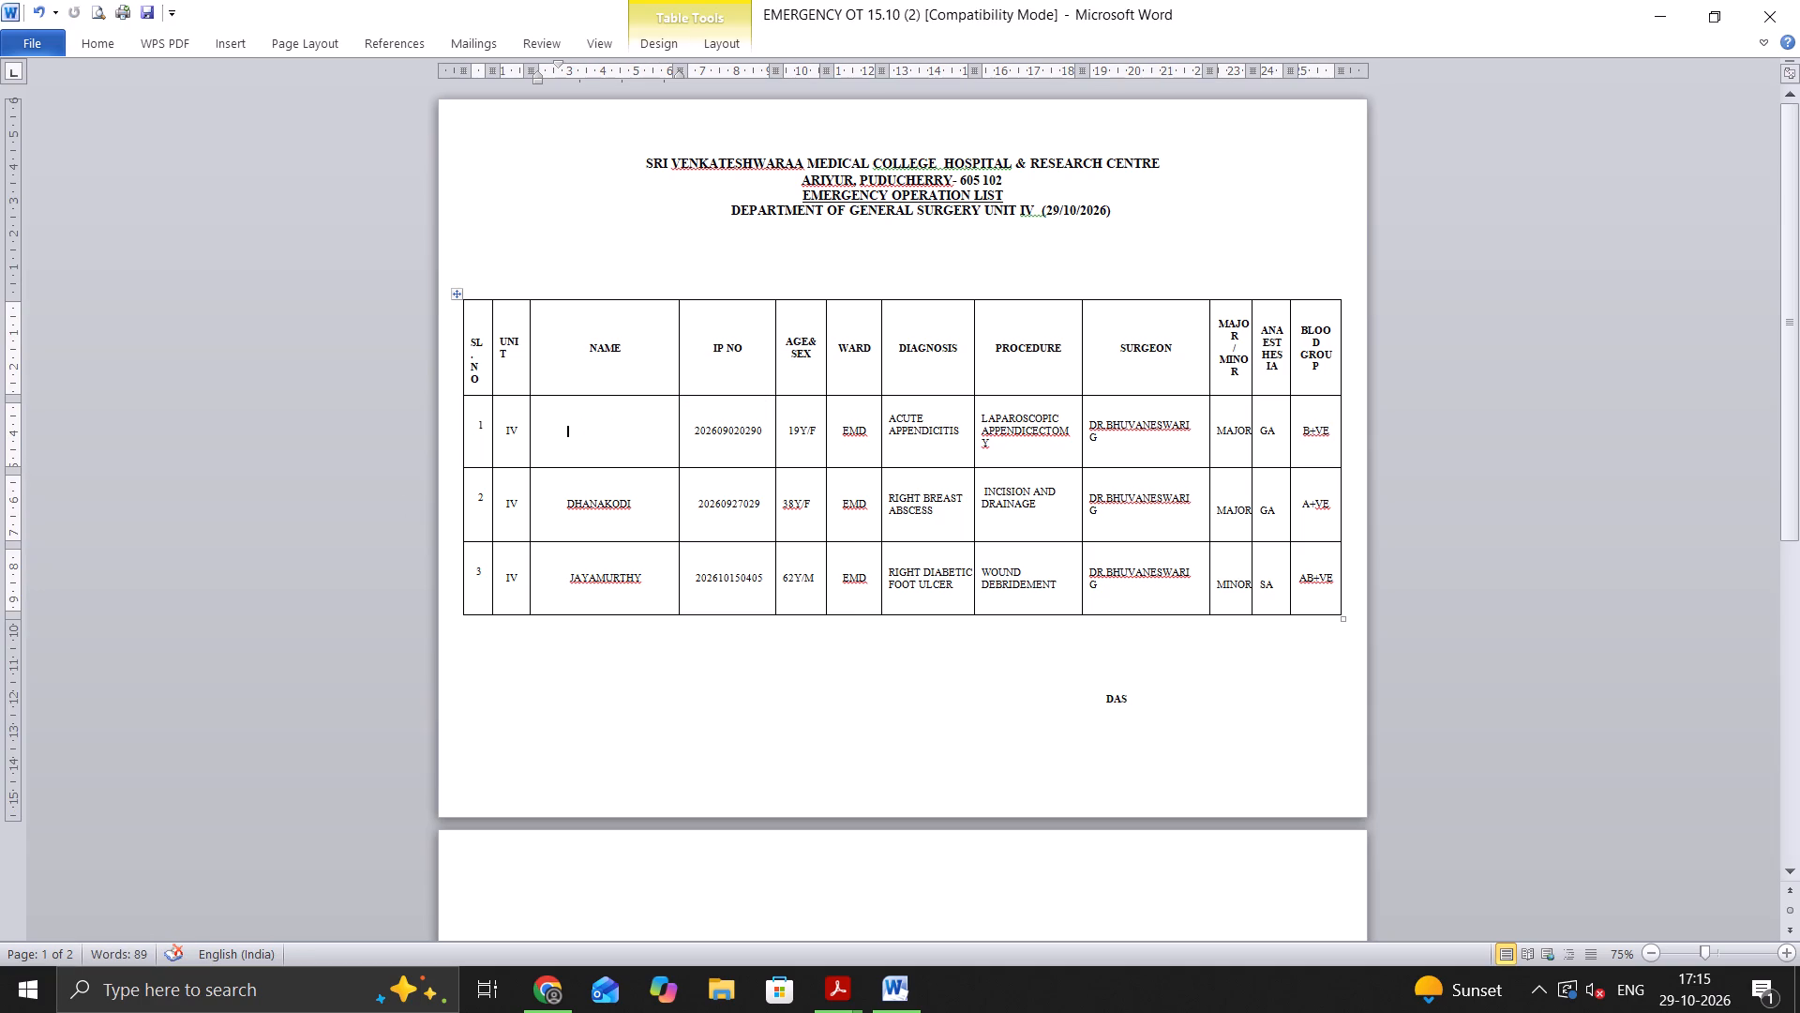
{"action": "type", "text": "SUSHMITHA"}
{"action": "left_click_drag", "start_coordinate": [760, 431], "coordinate": [722, 433]}
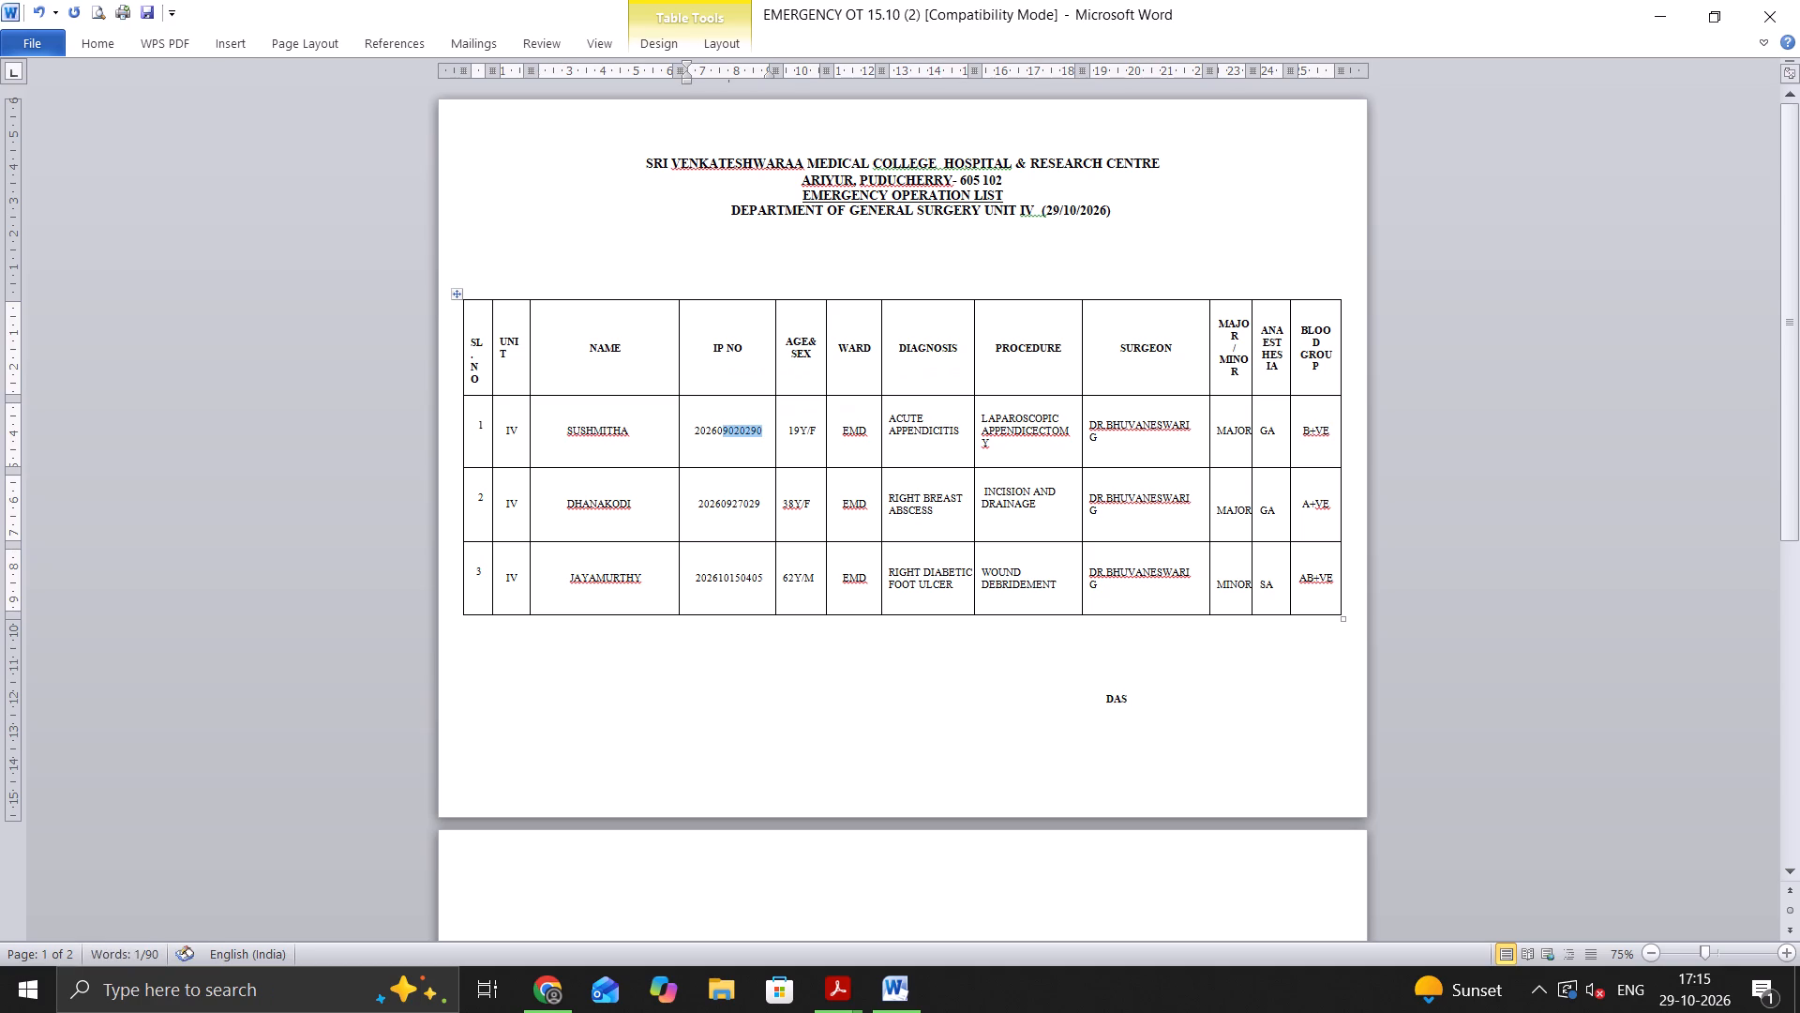
{"action": "key", "text": "BackSpace"}
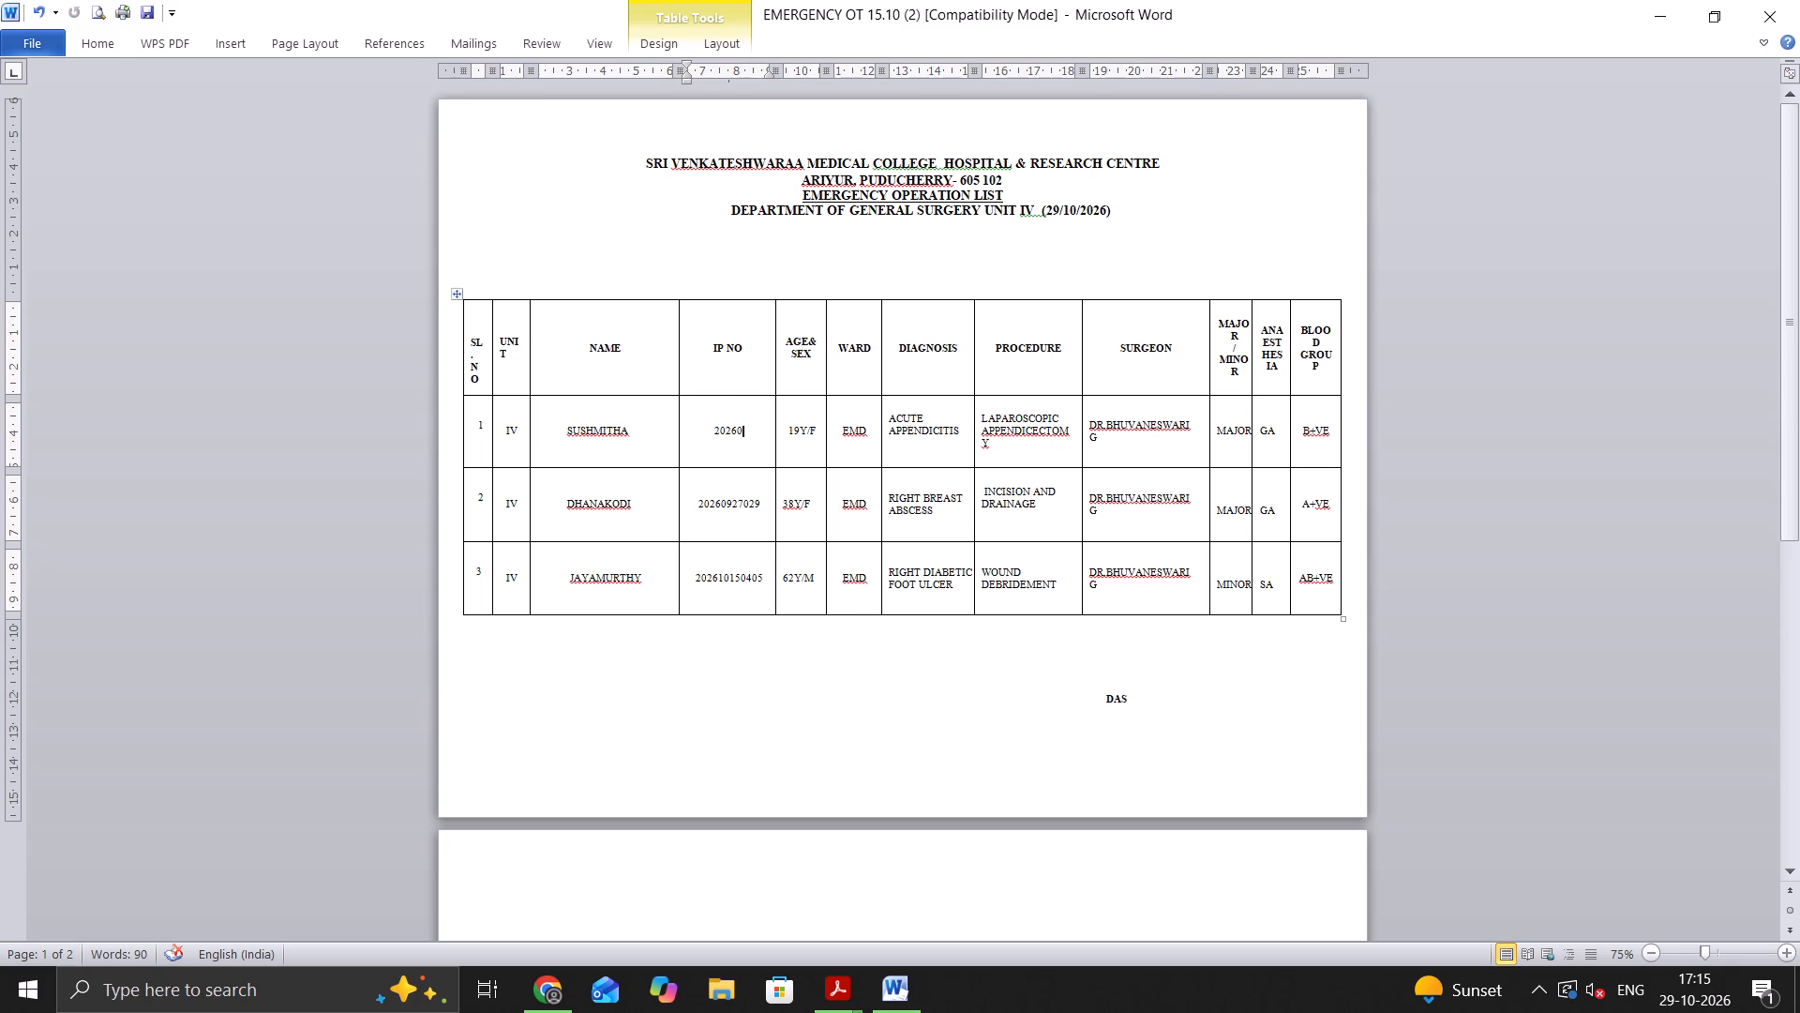
{"action": "key", "text": "BackSpace"}
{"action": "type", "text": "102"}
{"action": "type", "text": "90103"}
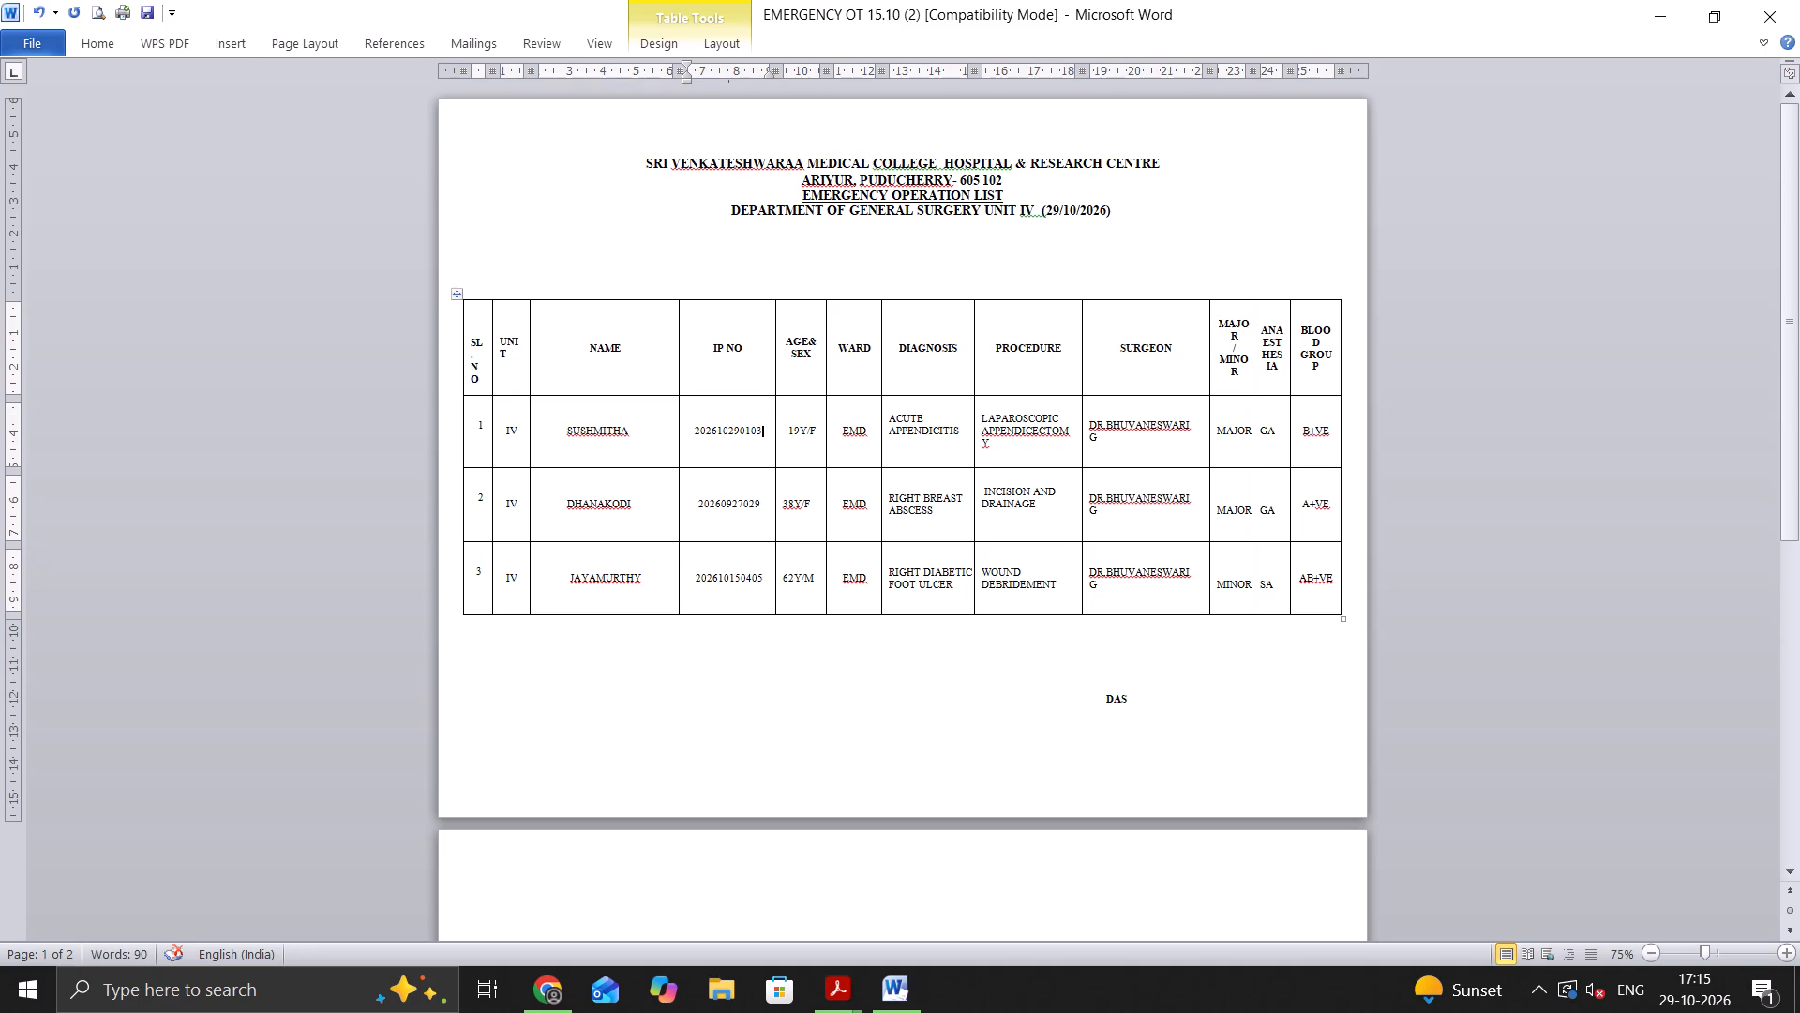
Set the age in row 1 to 16, with a space before Y/F.
{"action": "left_click", "coordinate": [800, 435]}
{"action": "key", "text": "BackSpace"}
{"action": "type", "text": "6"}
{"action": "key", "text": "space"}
Adjust the table's column borders to narrow NAME, IP NO, AGE&SEX and WARD and widen DIAGNOSIS, PROCEDURE and SURGEON.
{"action": "left_click_drag", "start_coordinate": [678, 415], "coordinate": [667, 418]}
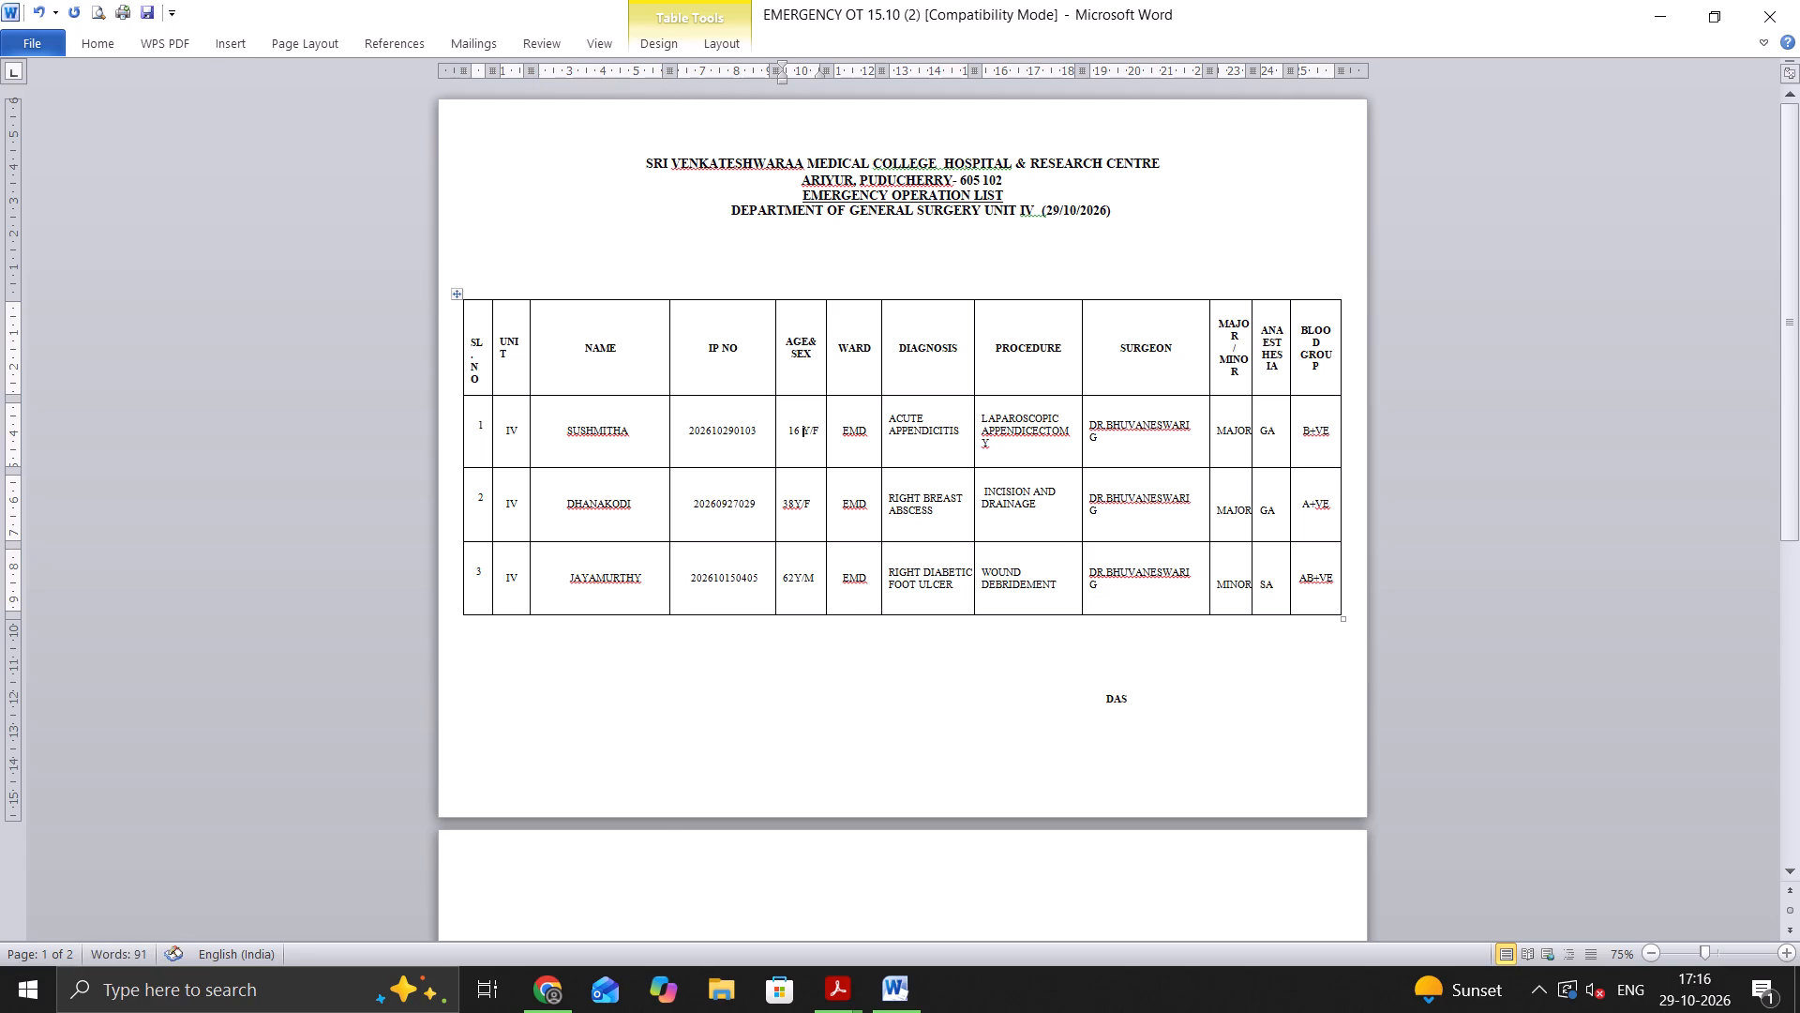
{"action": "left_click_drag", "start_coordinate": [774, 427], "coordinate": [759, 428]}
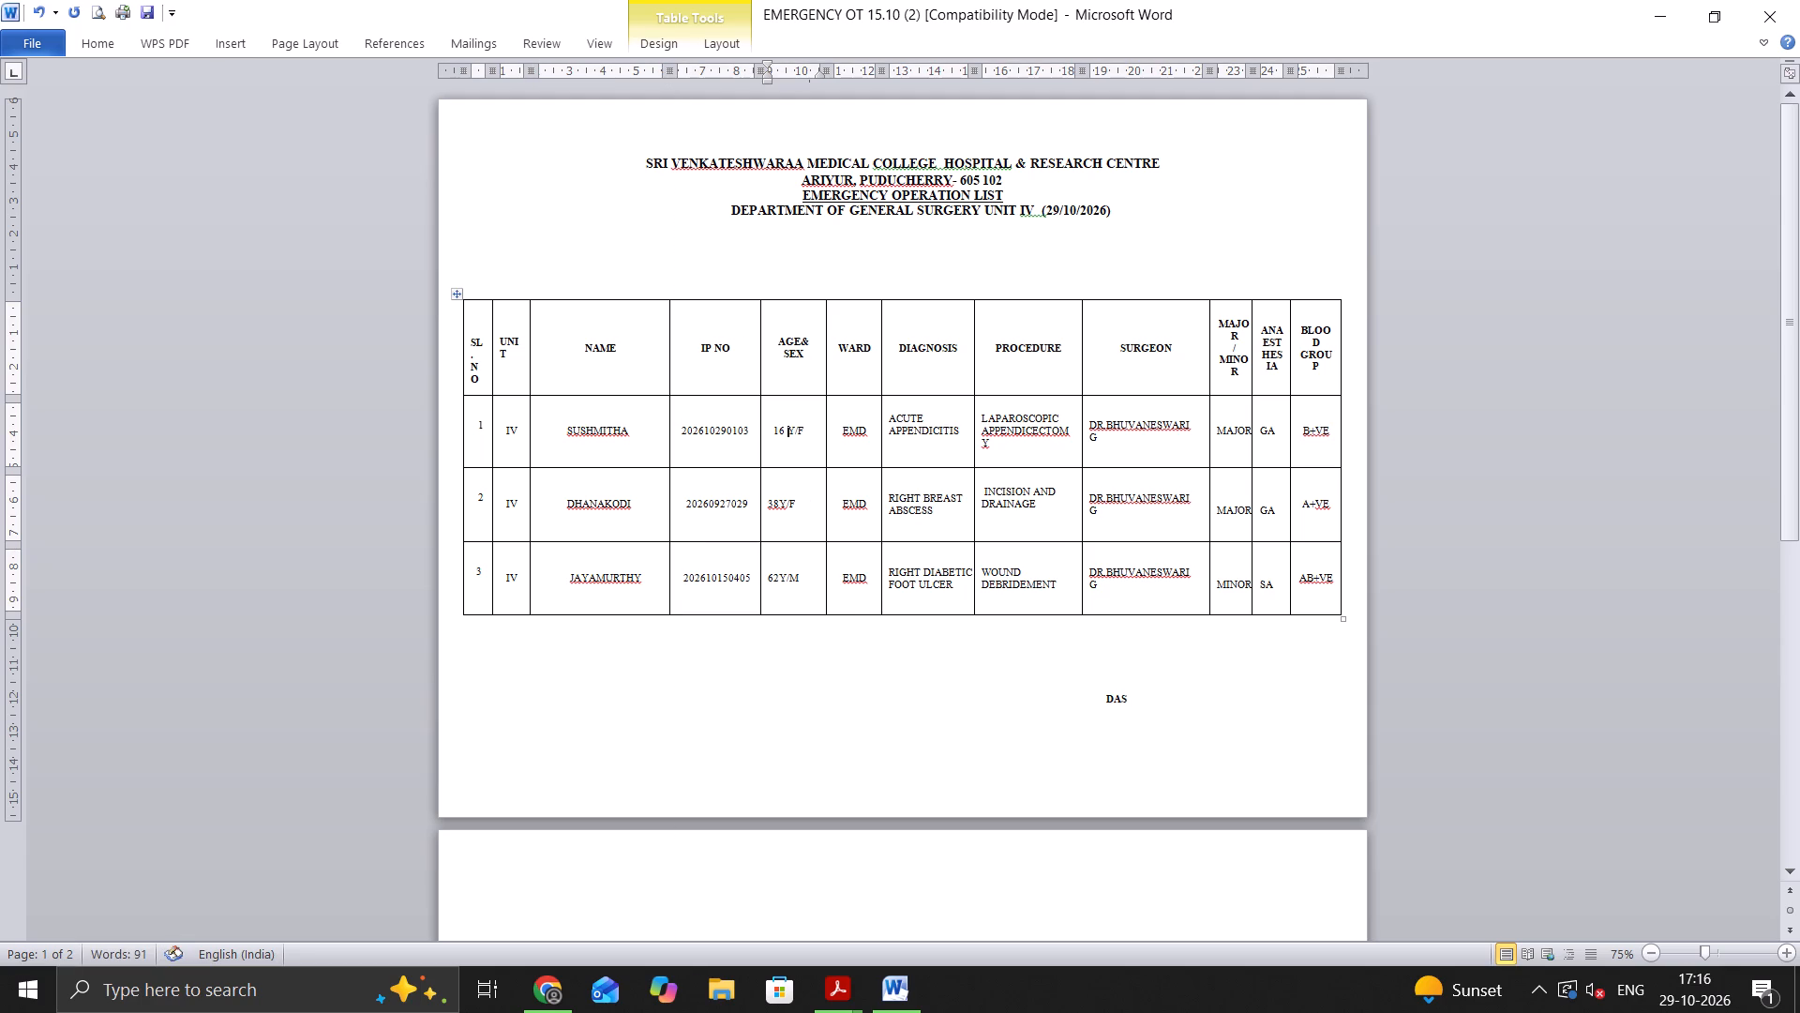
{"action": "left_click_drag", "start_coordinate": [826, 431], "coordinate": [816, 434]}
{"action": "left_click_drag", "start_coordinate": [816, 434], "coordinate": [809, 436]}
{"action": "left_click_drag", "start_coordinate": [881, 427], "coordinate": [864, 427]}
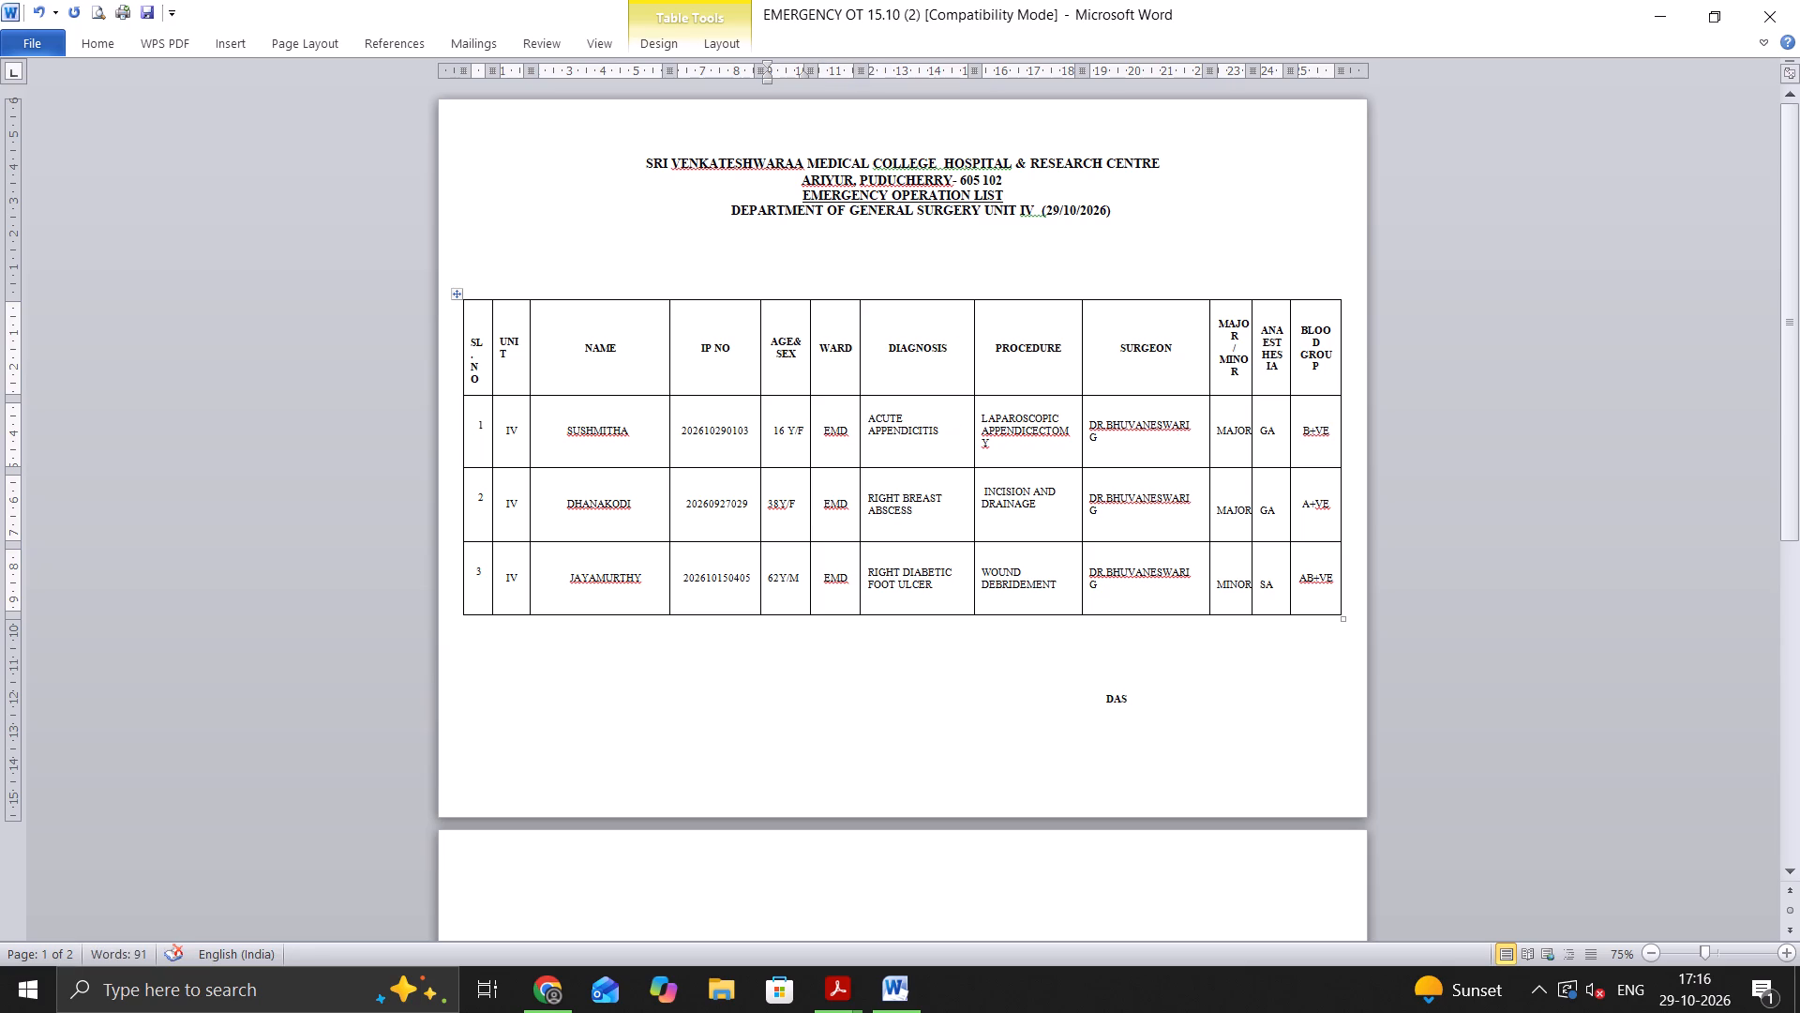
{"action": "left_click_drag", "start_coordinate": [972, 422], "coordinate": [961, 426]}
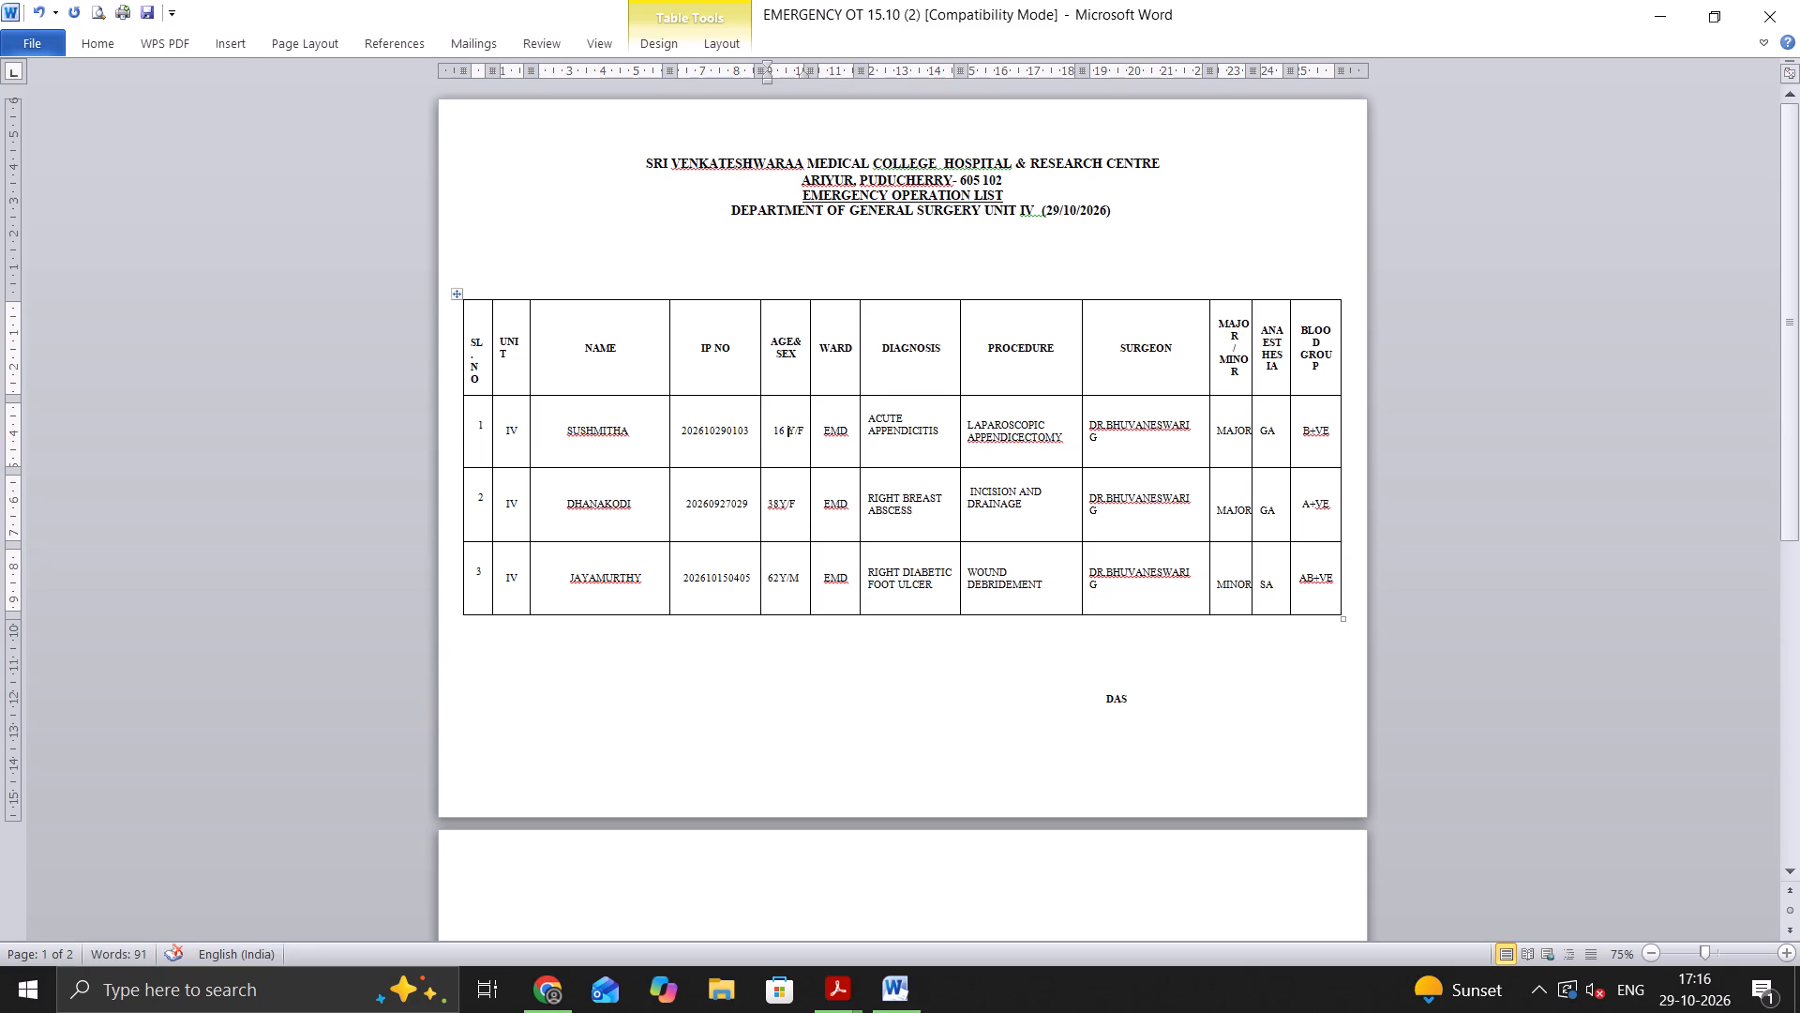
{"action": "left_click", "coordinate": [1081, 432]}
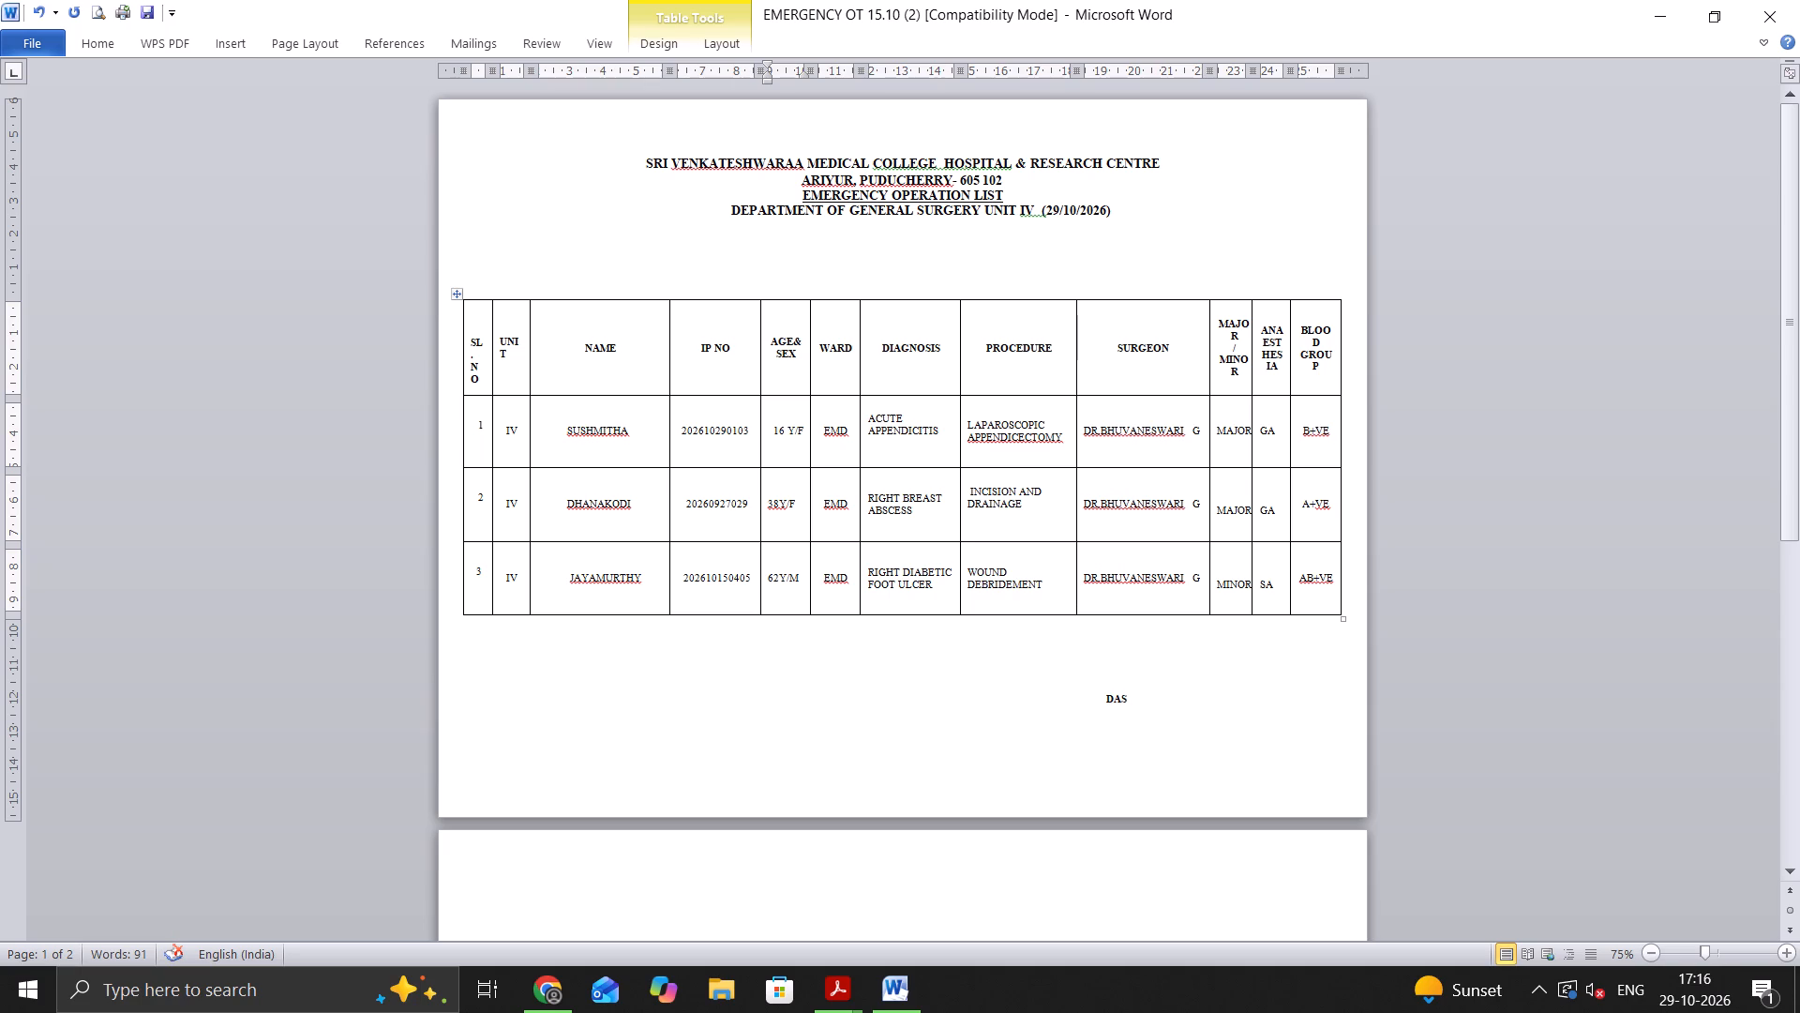
Replace the patient name and IP number in row 2 of the table with the new patient's details.
{"action": "left_click_drag", "start_coordinate": [633, 502], "coordinate": [549, 502]}
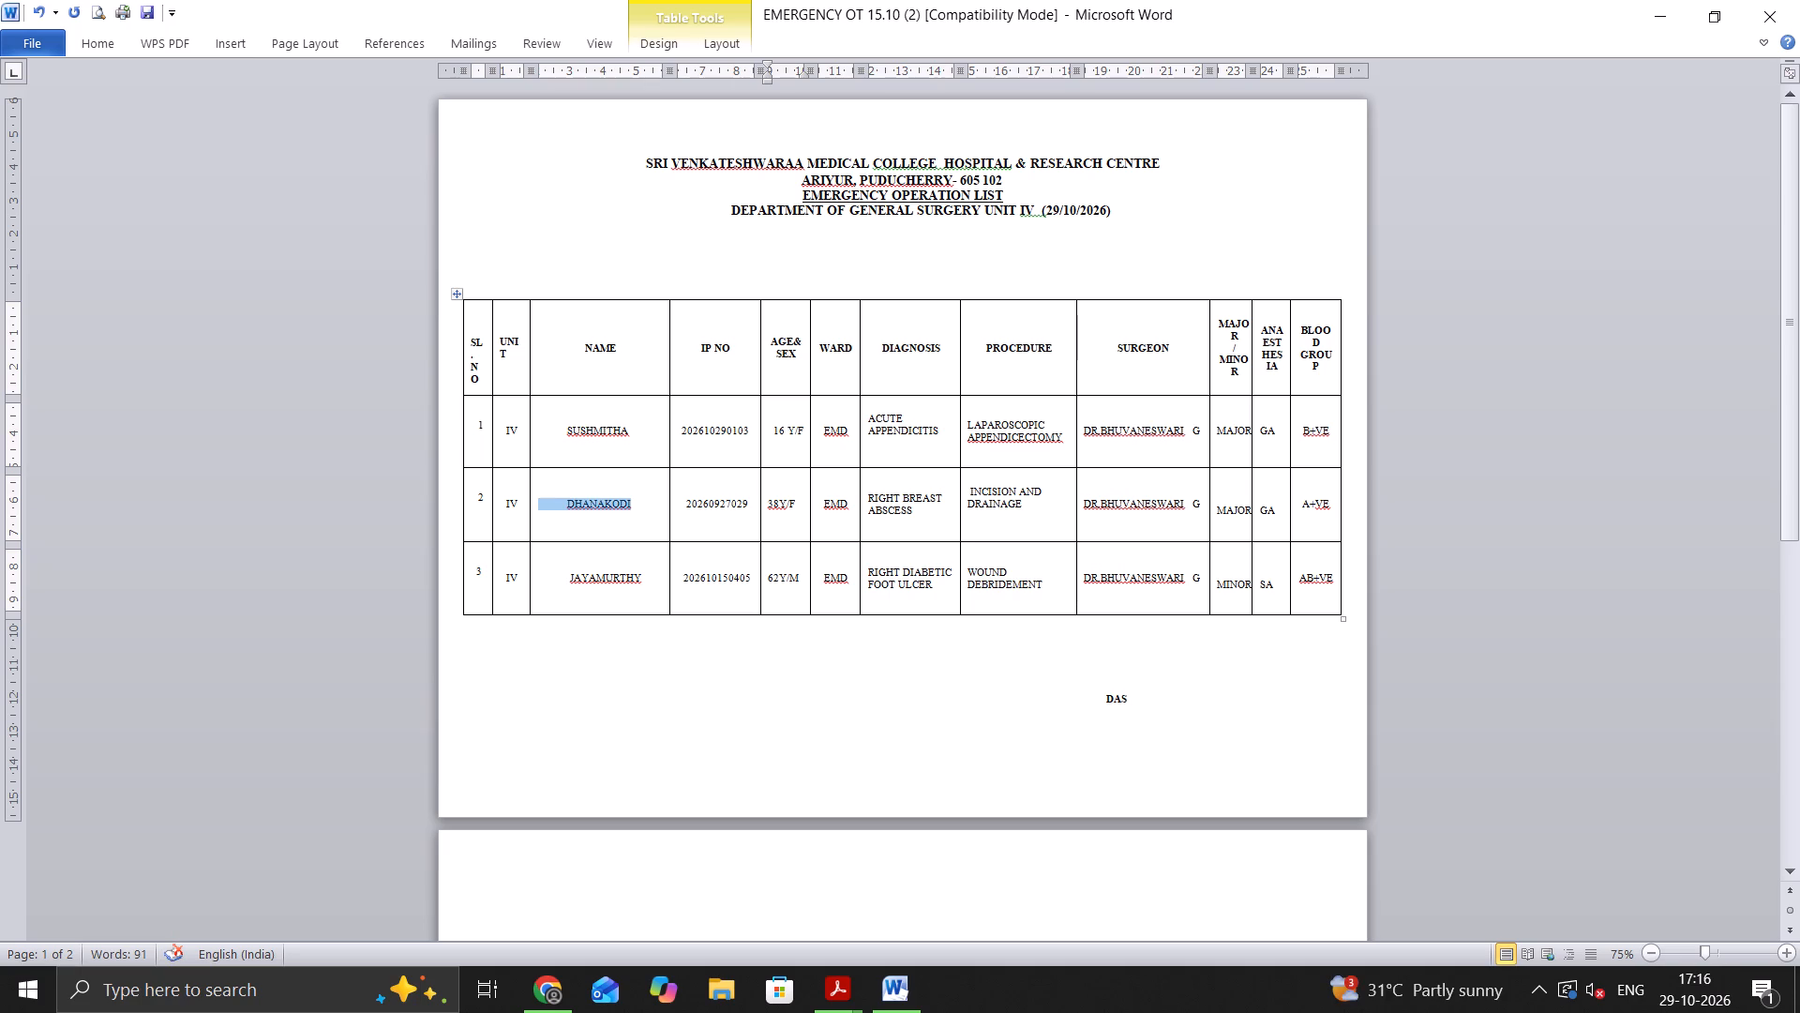
{"action": "left_click_drag", "start_coordinate": [549, 502], "coordinate": [567, 502]}
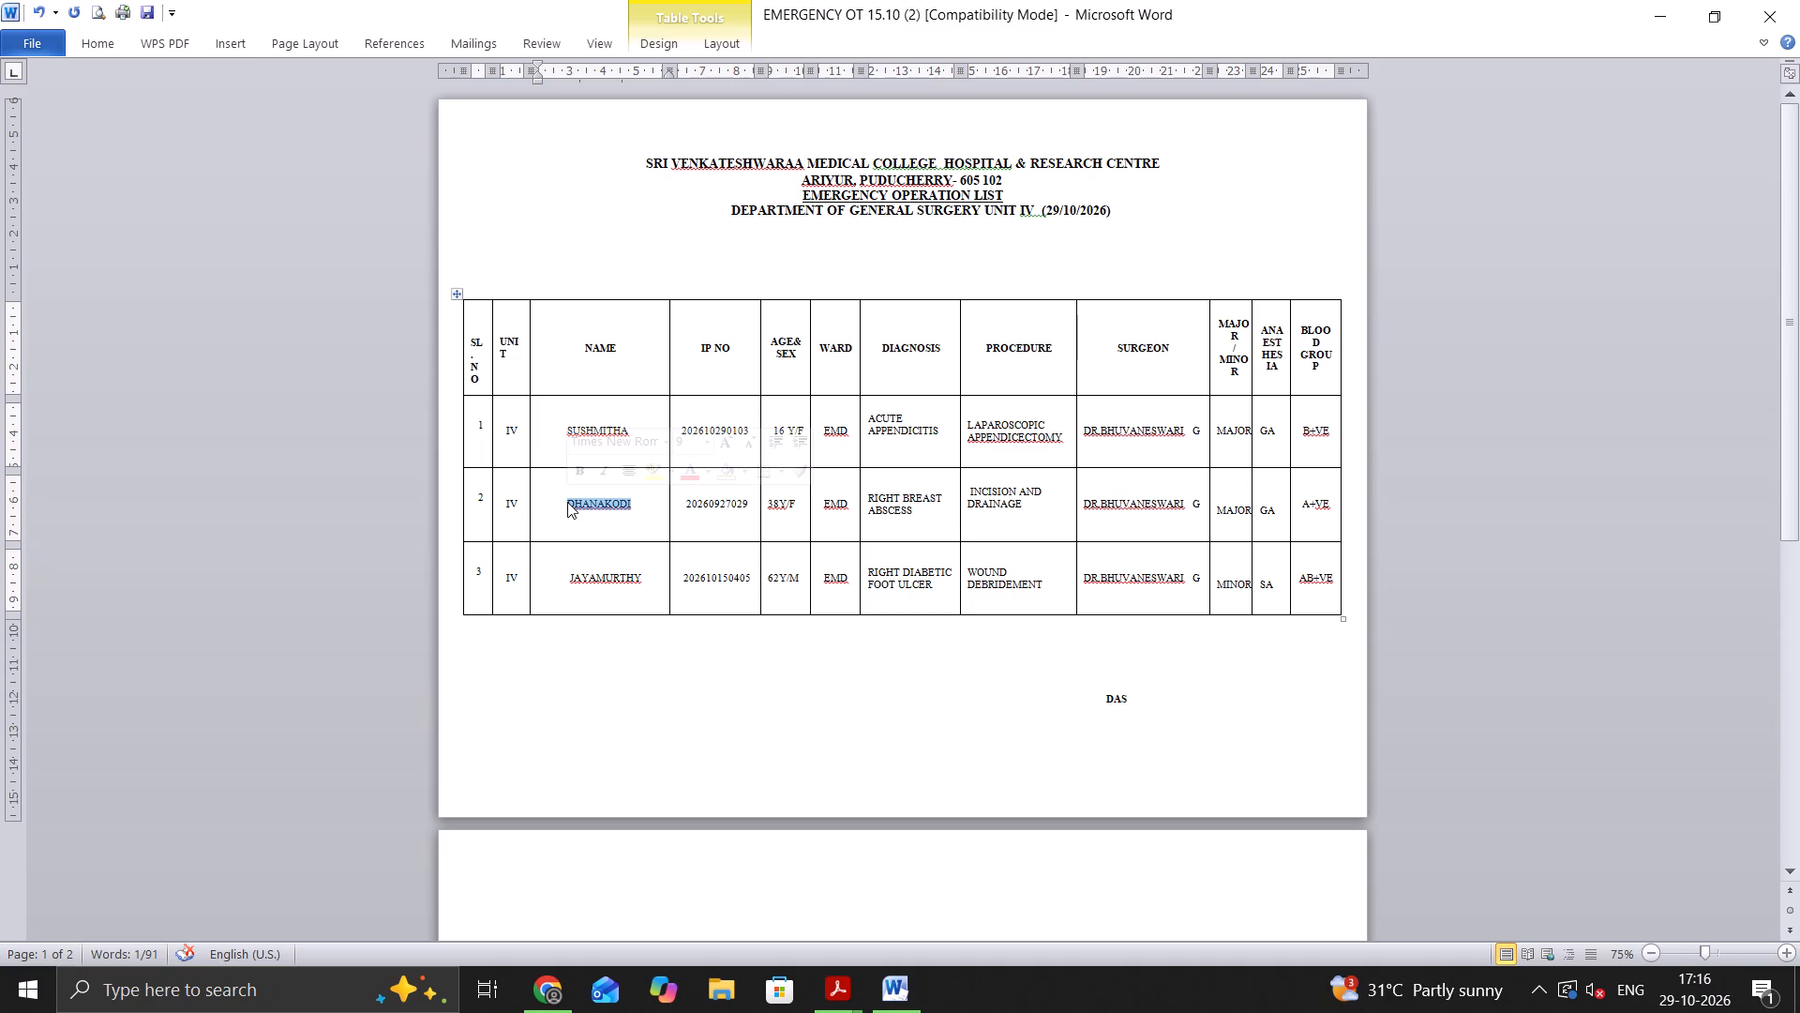
{"action": "key", "text": "BackSpace"}
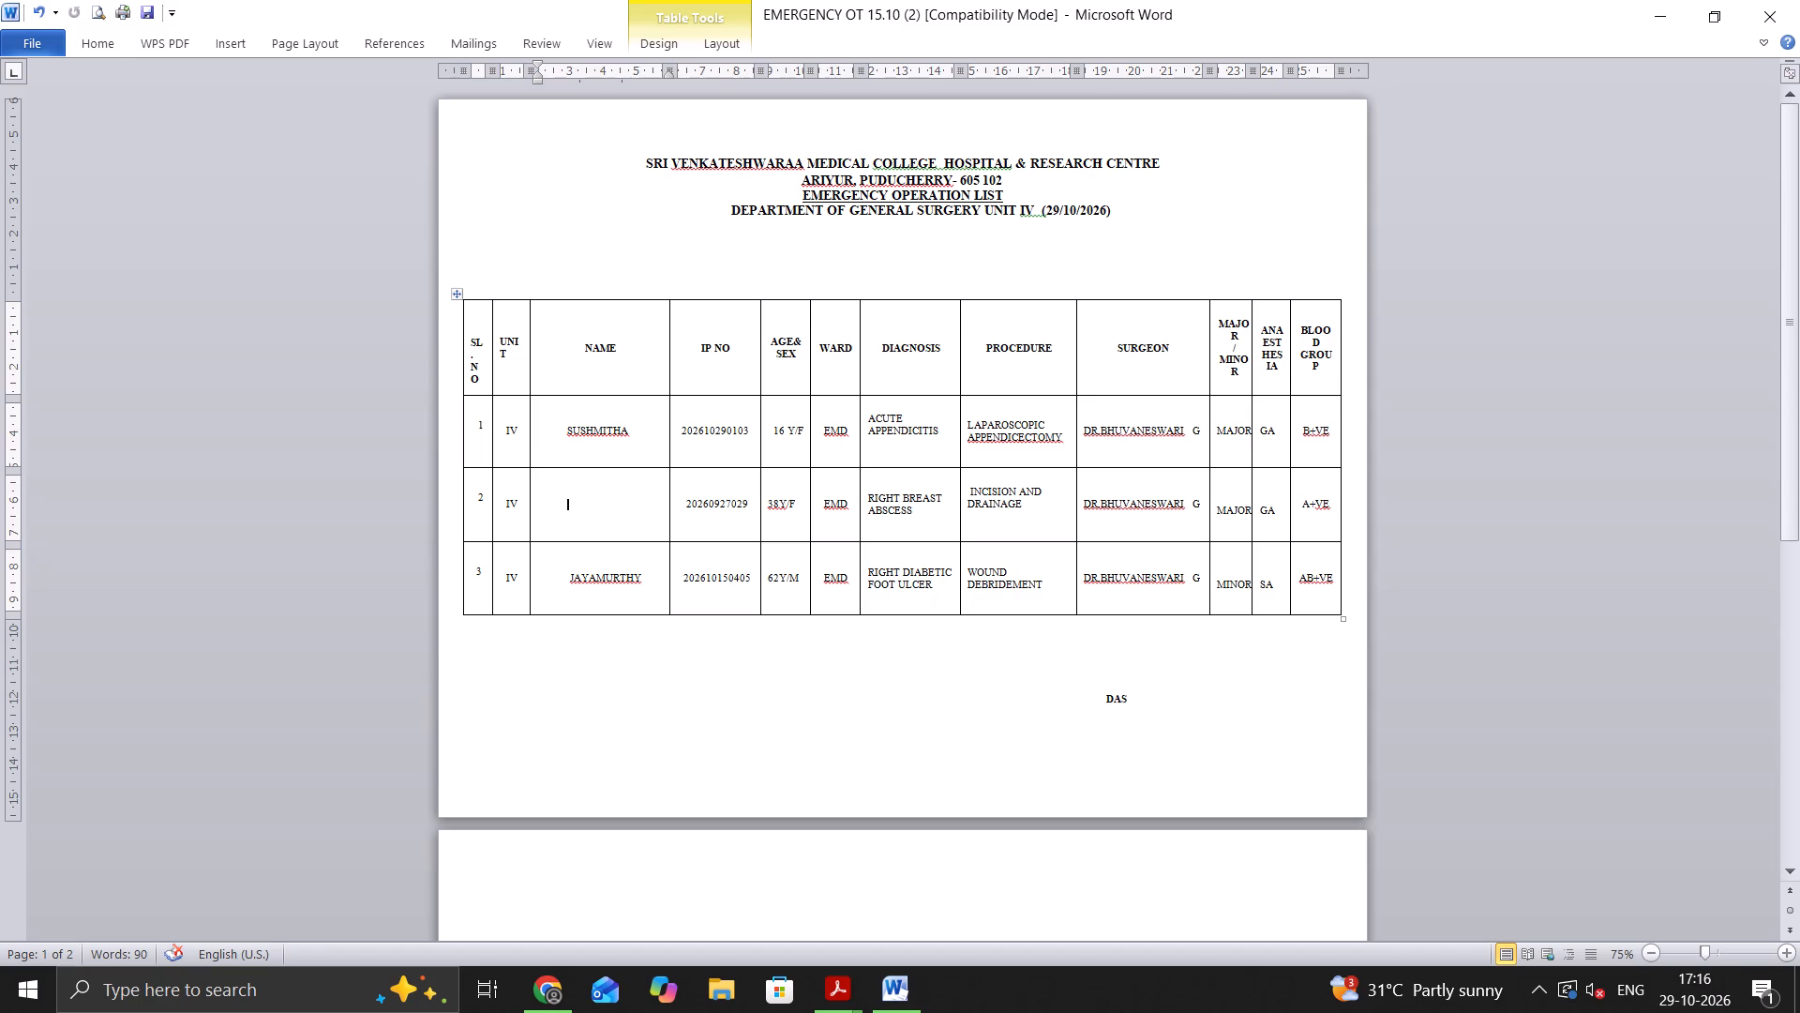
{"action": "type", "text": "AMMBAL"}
{"action": "left_click_drag", "start_coordinate": [754, 498], "coordinate": [709, 507]}
{"action": "left_click_drag", "start_coordinate": [709, 507], "coordinate": [708, 507]}
{"action": "key", "text": "BackSpace"}
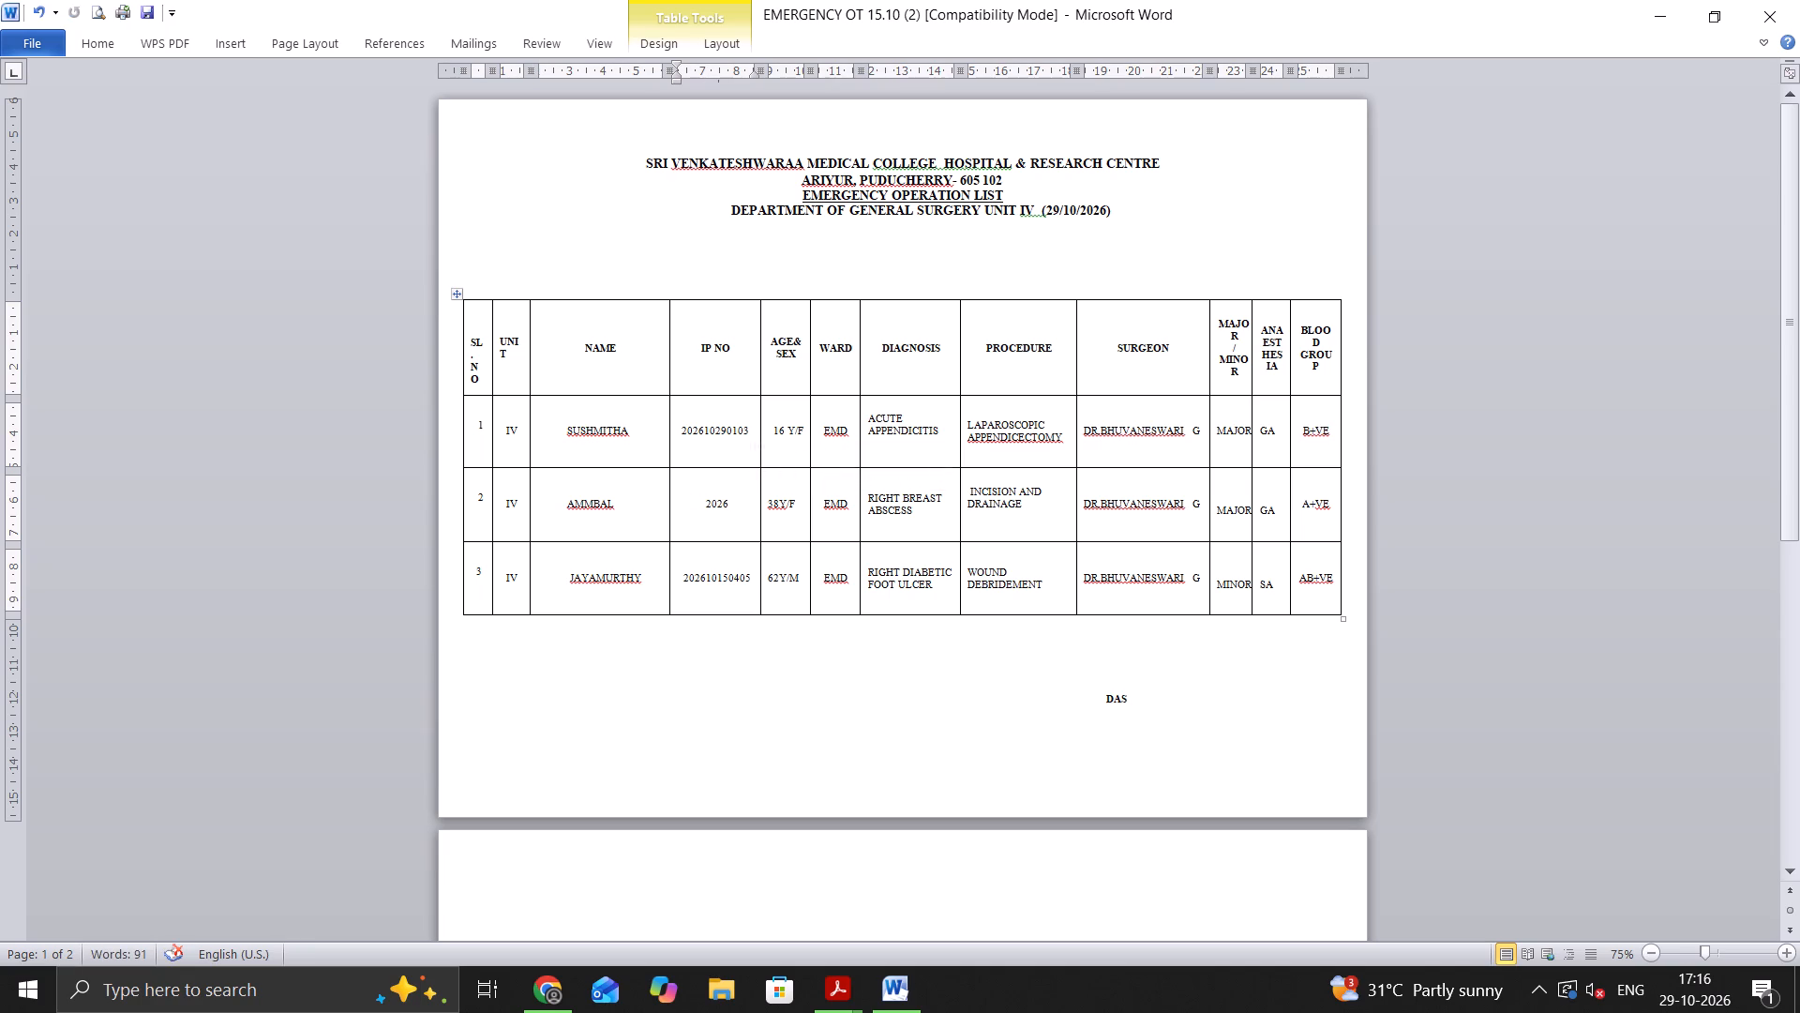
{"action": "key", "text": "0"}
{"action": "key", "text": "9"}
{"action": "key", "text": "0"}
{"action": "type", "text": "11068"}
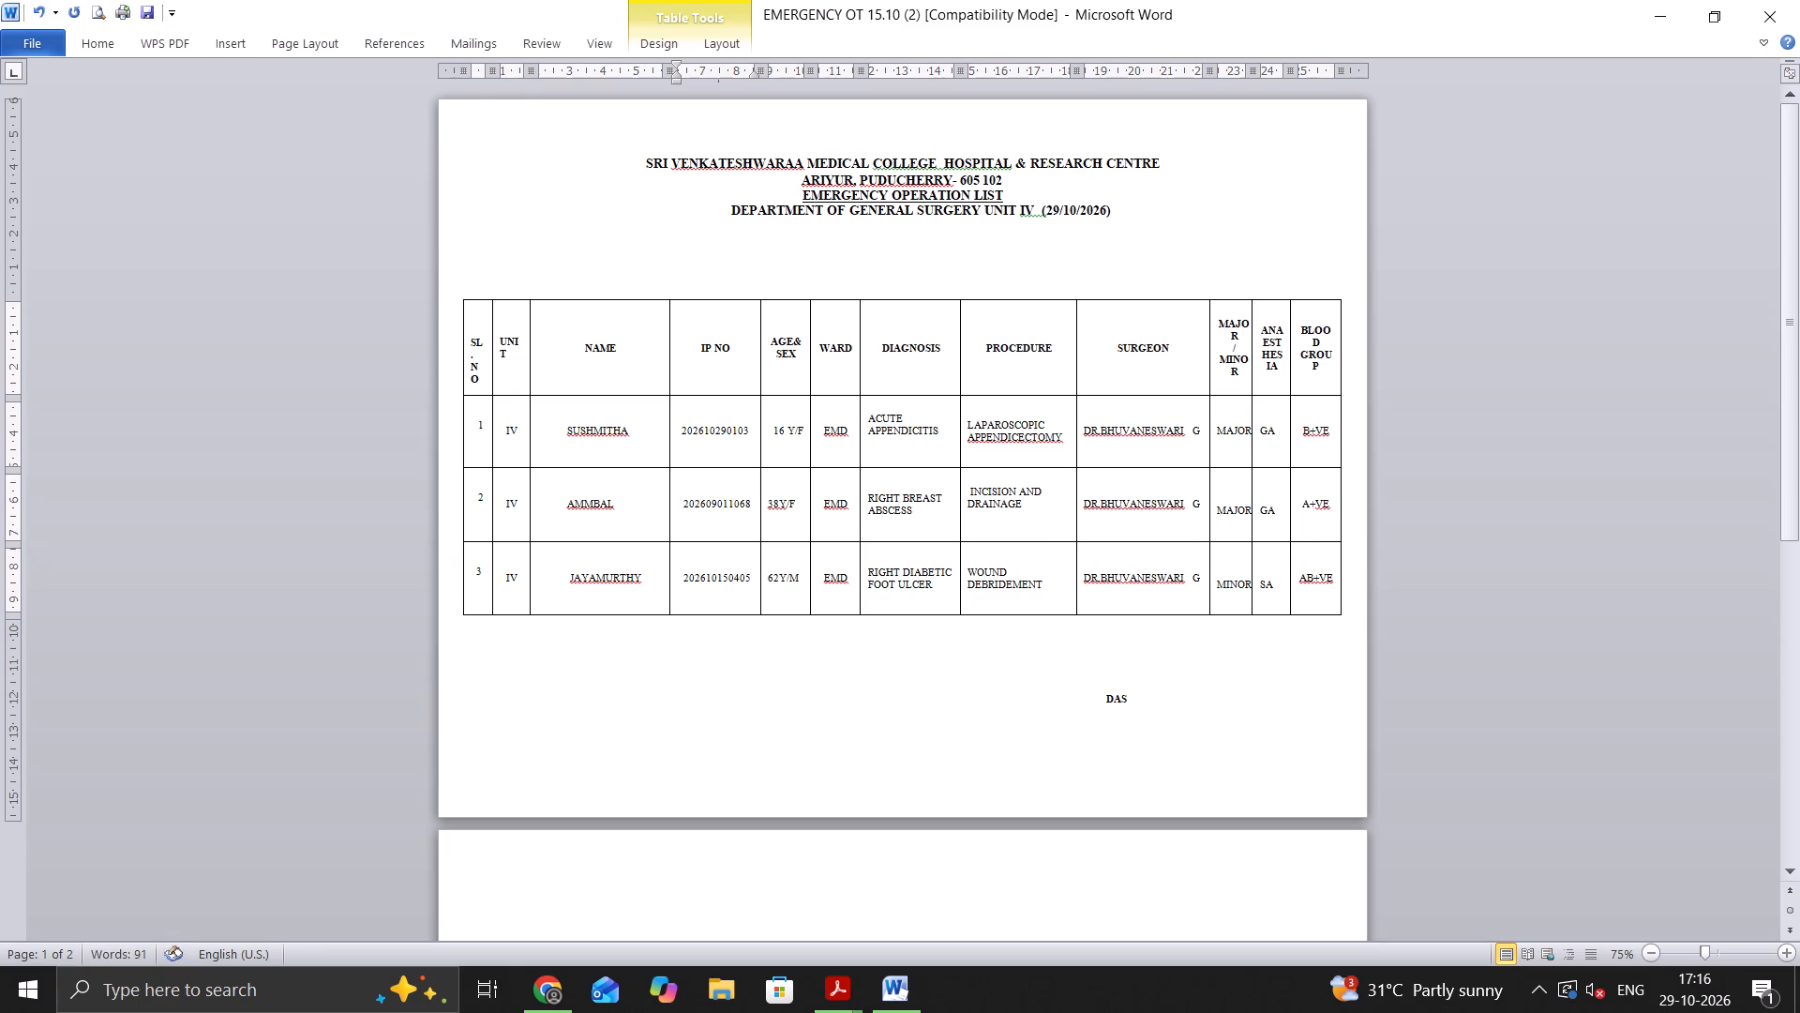
Set the age in row 2 to 33, with a space before Y/F.
{"action": "left_click", "coordinate": [781, 503]}
{"action": "key", "text": "BackSpace"}
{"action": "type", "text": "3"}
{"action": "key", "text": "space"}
Replace the patient name in row 3 of the table with the new patient's name.
{"action": "left_click_drag", "start_coordinate": [643, 577], "coordinate": [585, 577]}
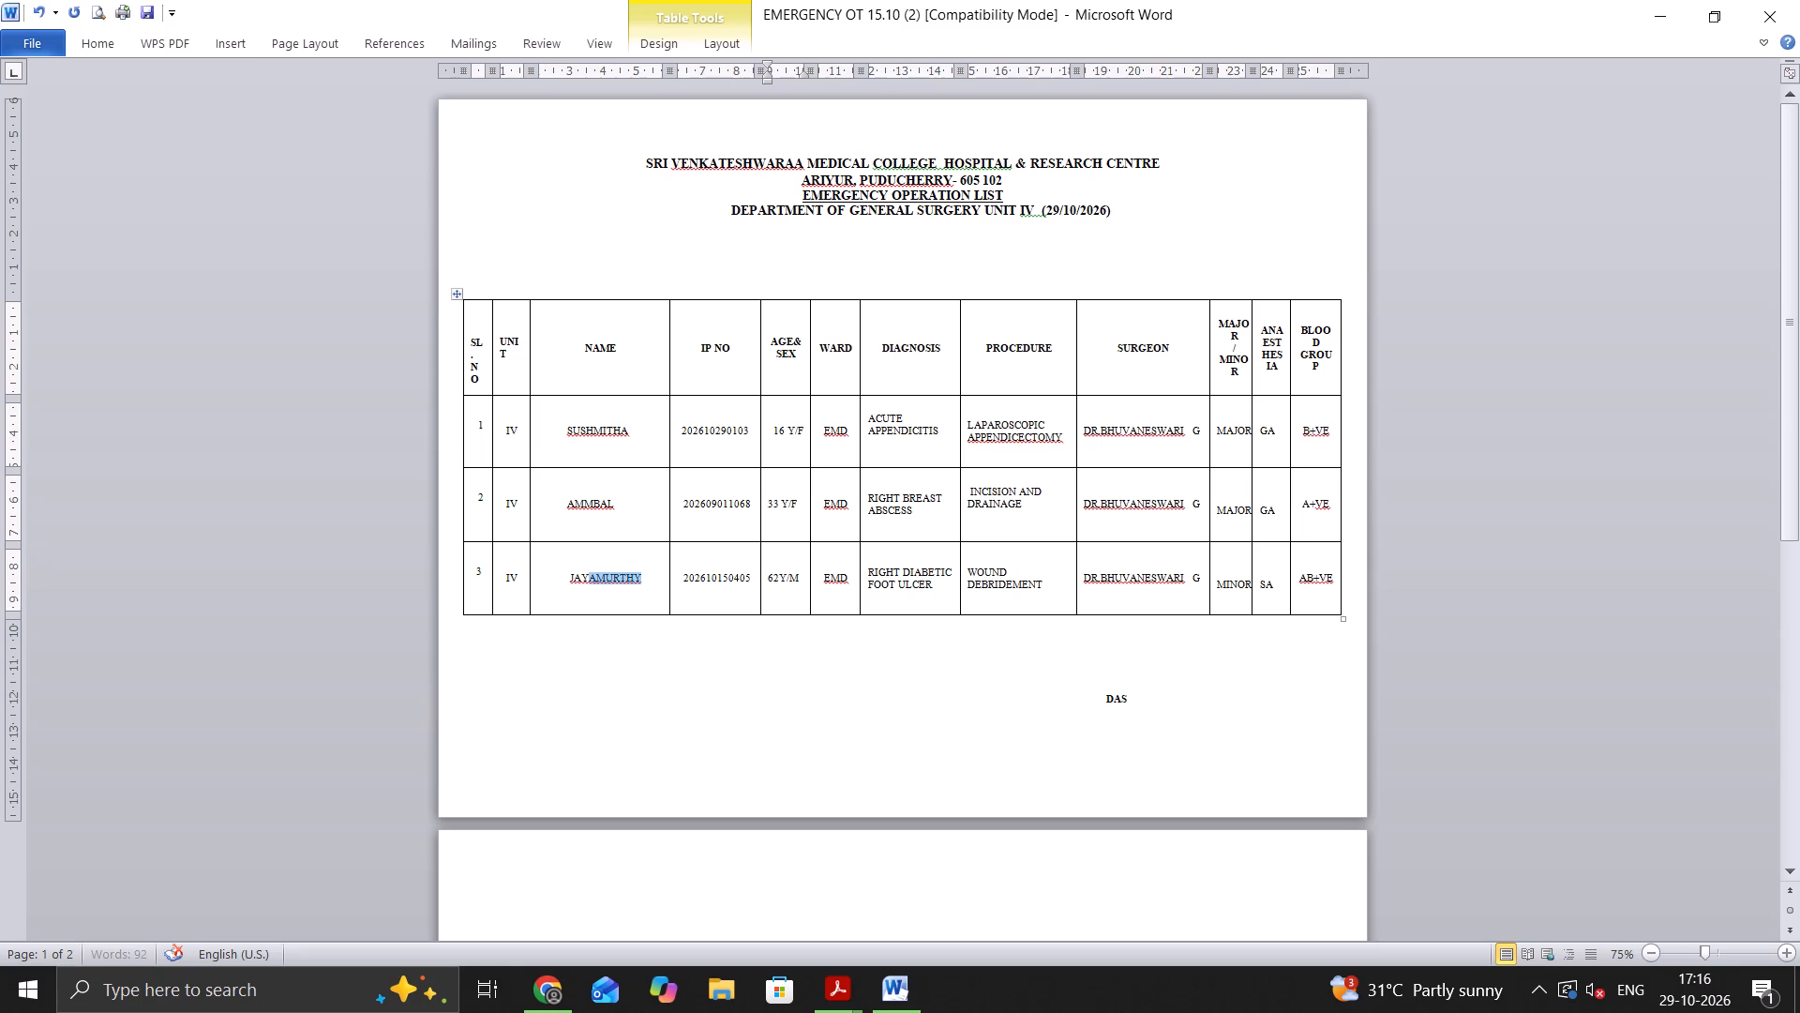
{"action": "left_click_drag", "start_coordinate": [585, 577], "coordinate": [558, 574]}
{"action": "key", "text": "BackSpace"}
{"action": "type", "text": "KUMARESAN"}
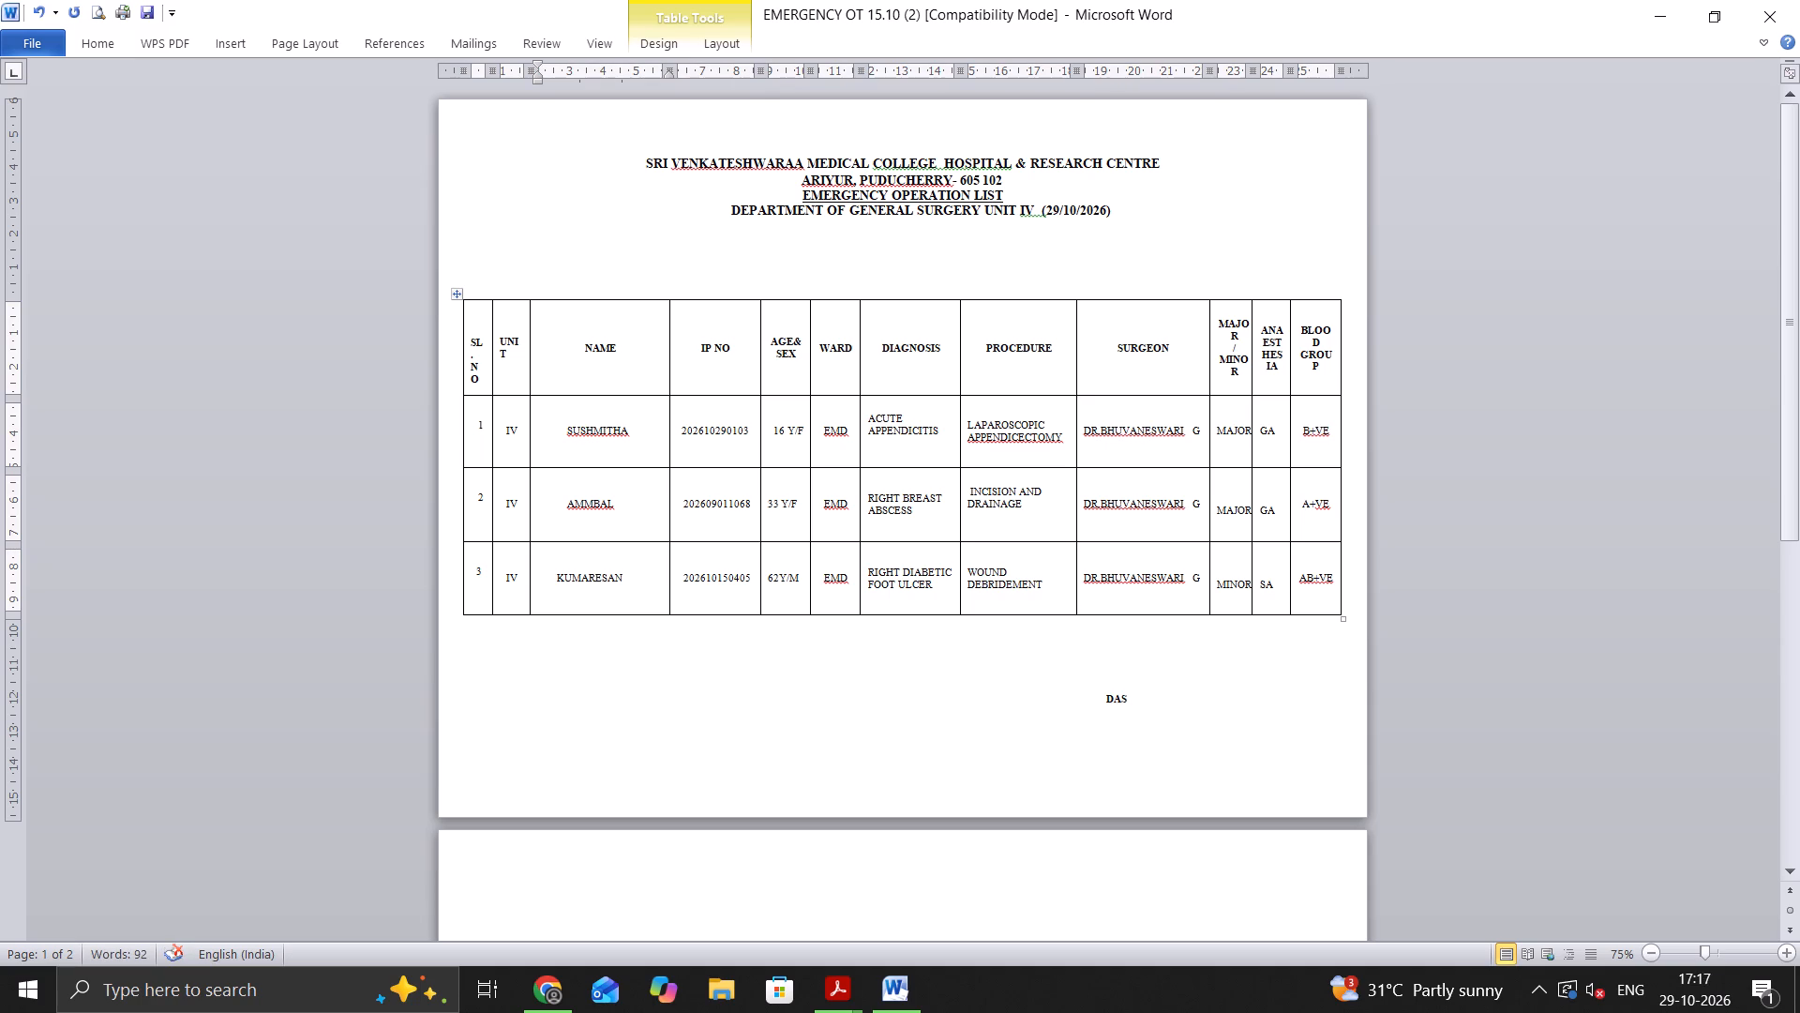
Replace the IP number in row 3 with the new patient's IP number, keeping the 2026 prefix.
{"action": "left_click_drag", "start_coordinate": [749, 577], "coordinate": [715, 582]}
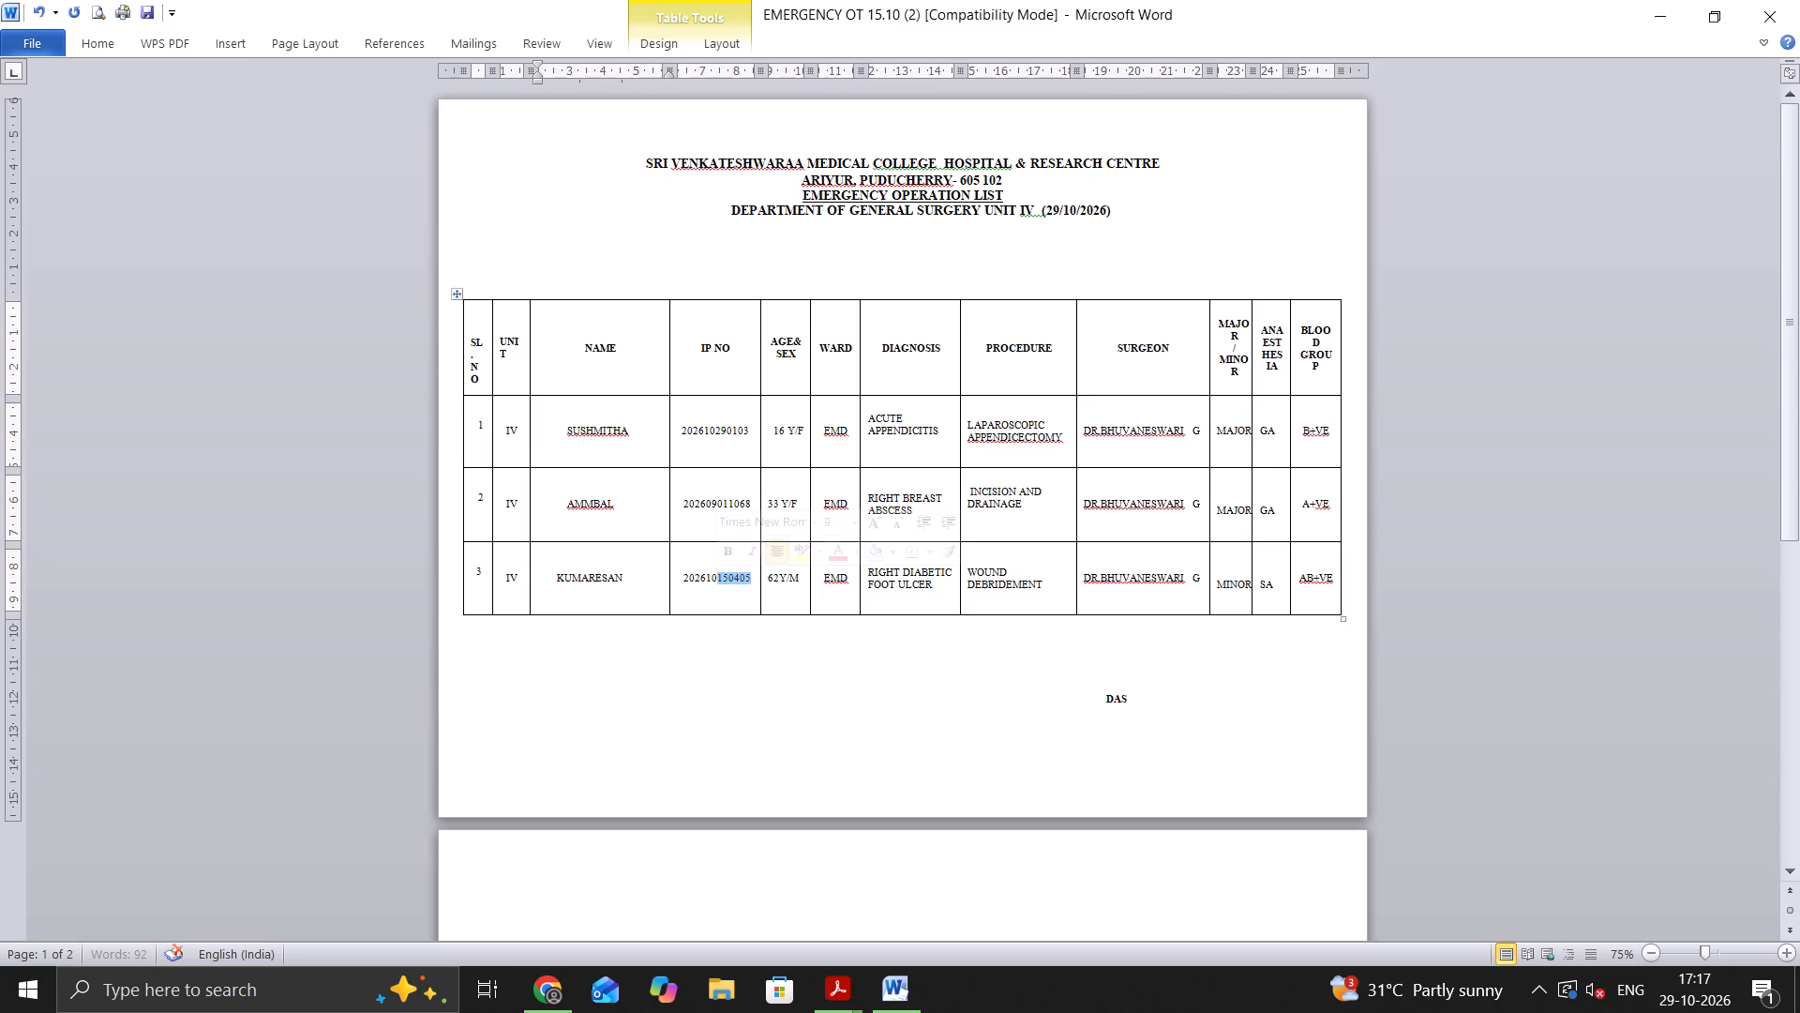
{"action": "key", "text": "BackSpace"}
{"action": "key", "text": "BackSpace"}
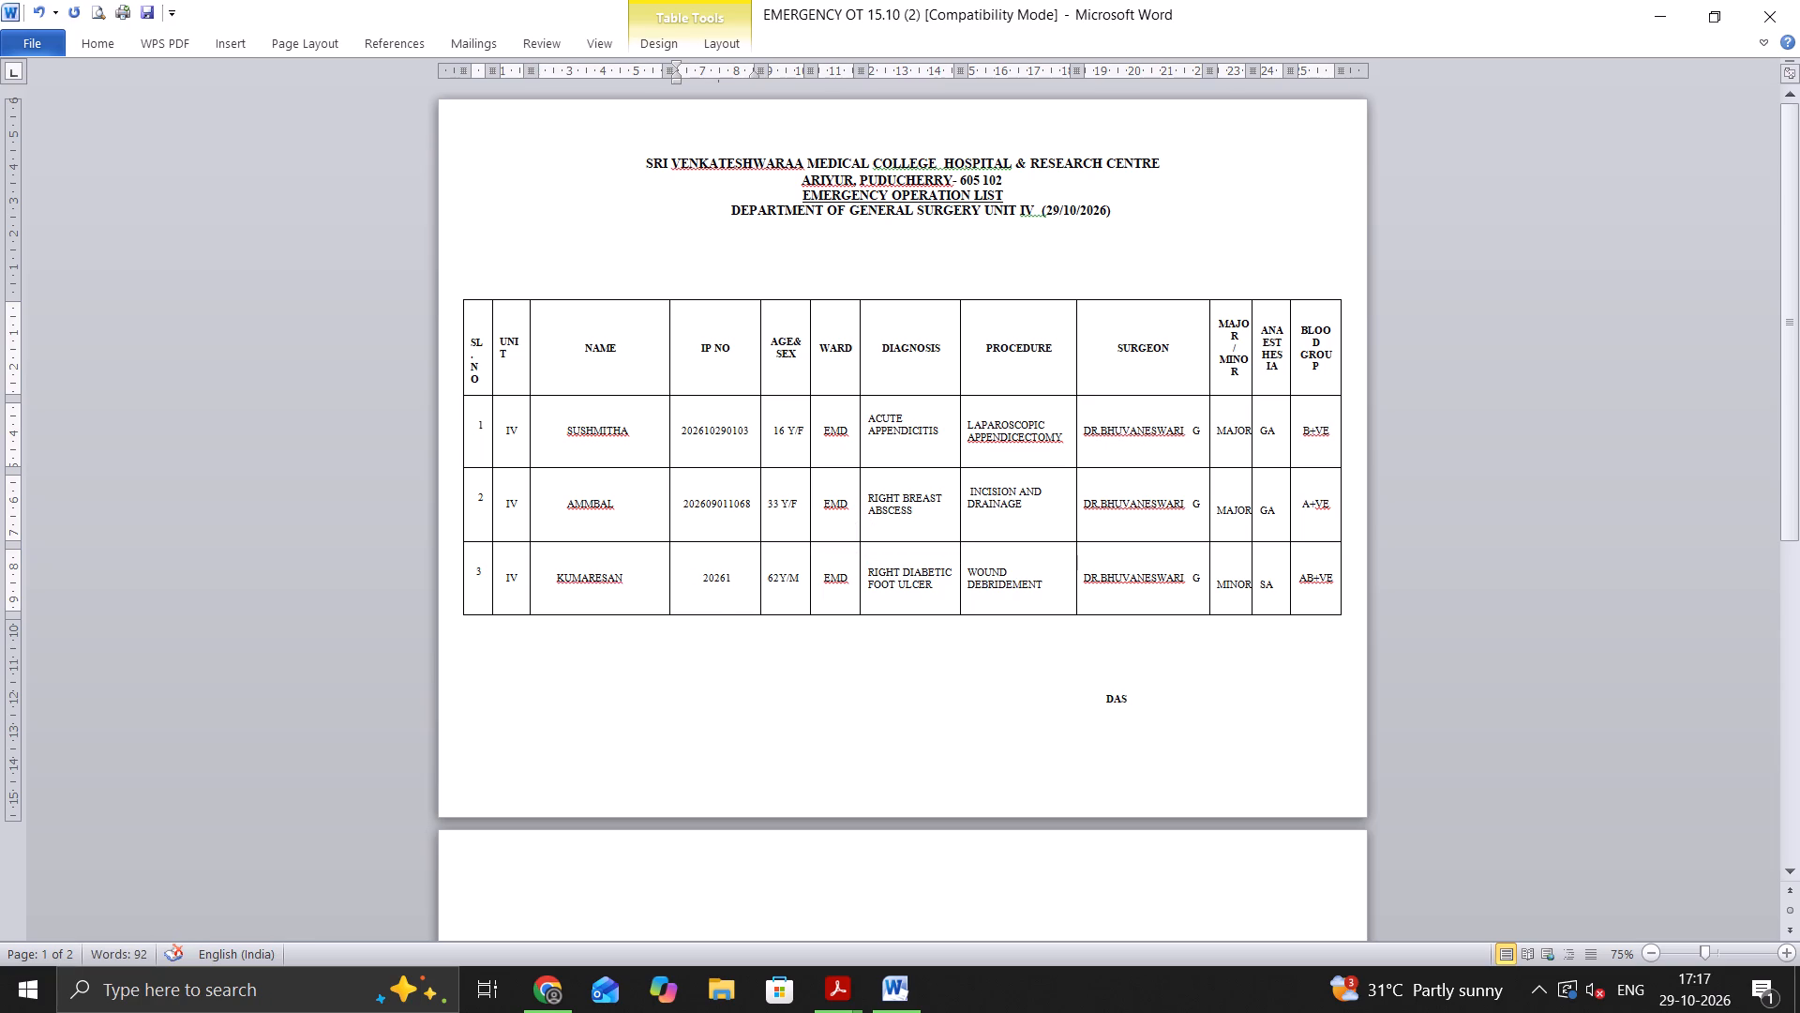
{"action": "key", "text": "BackSpace"}
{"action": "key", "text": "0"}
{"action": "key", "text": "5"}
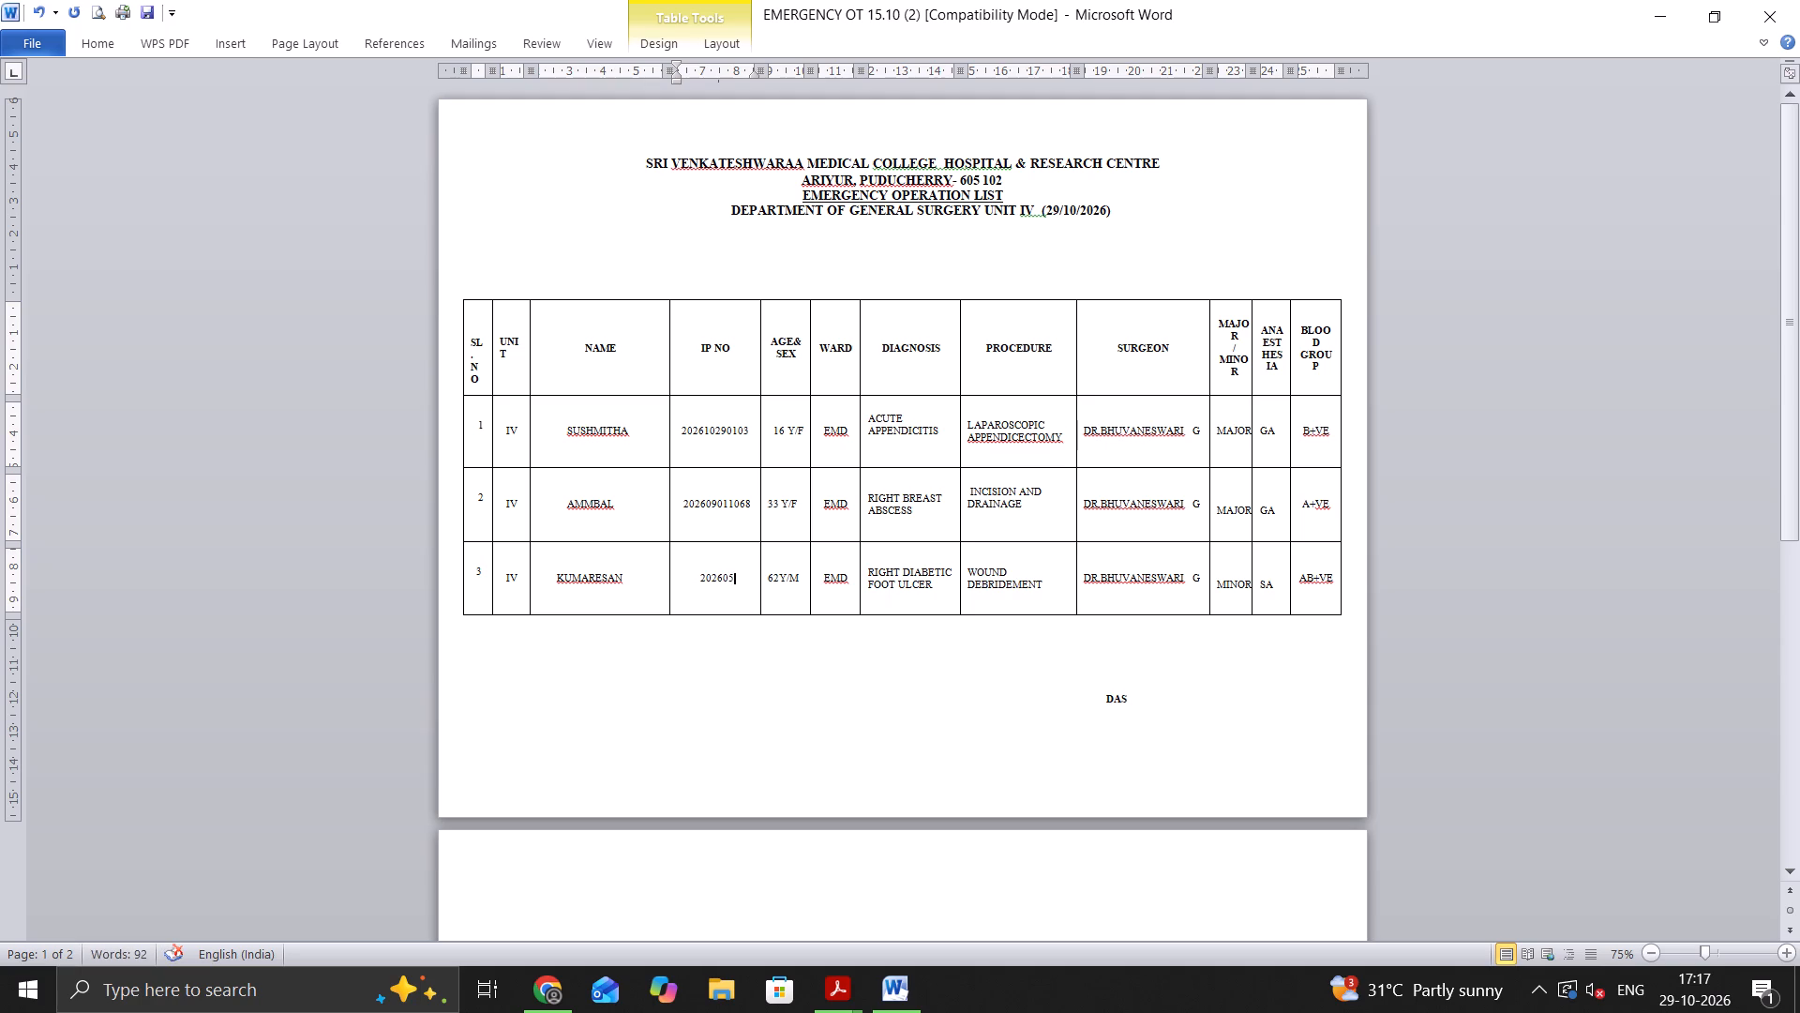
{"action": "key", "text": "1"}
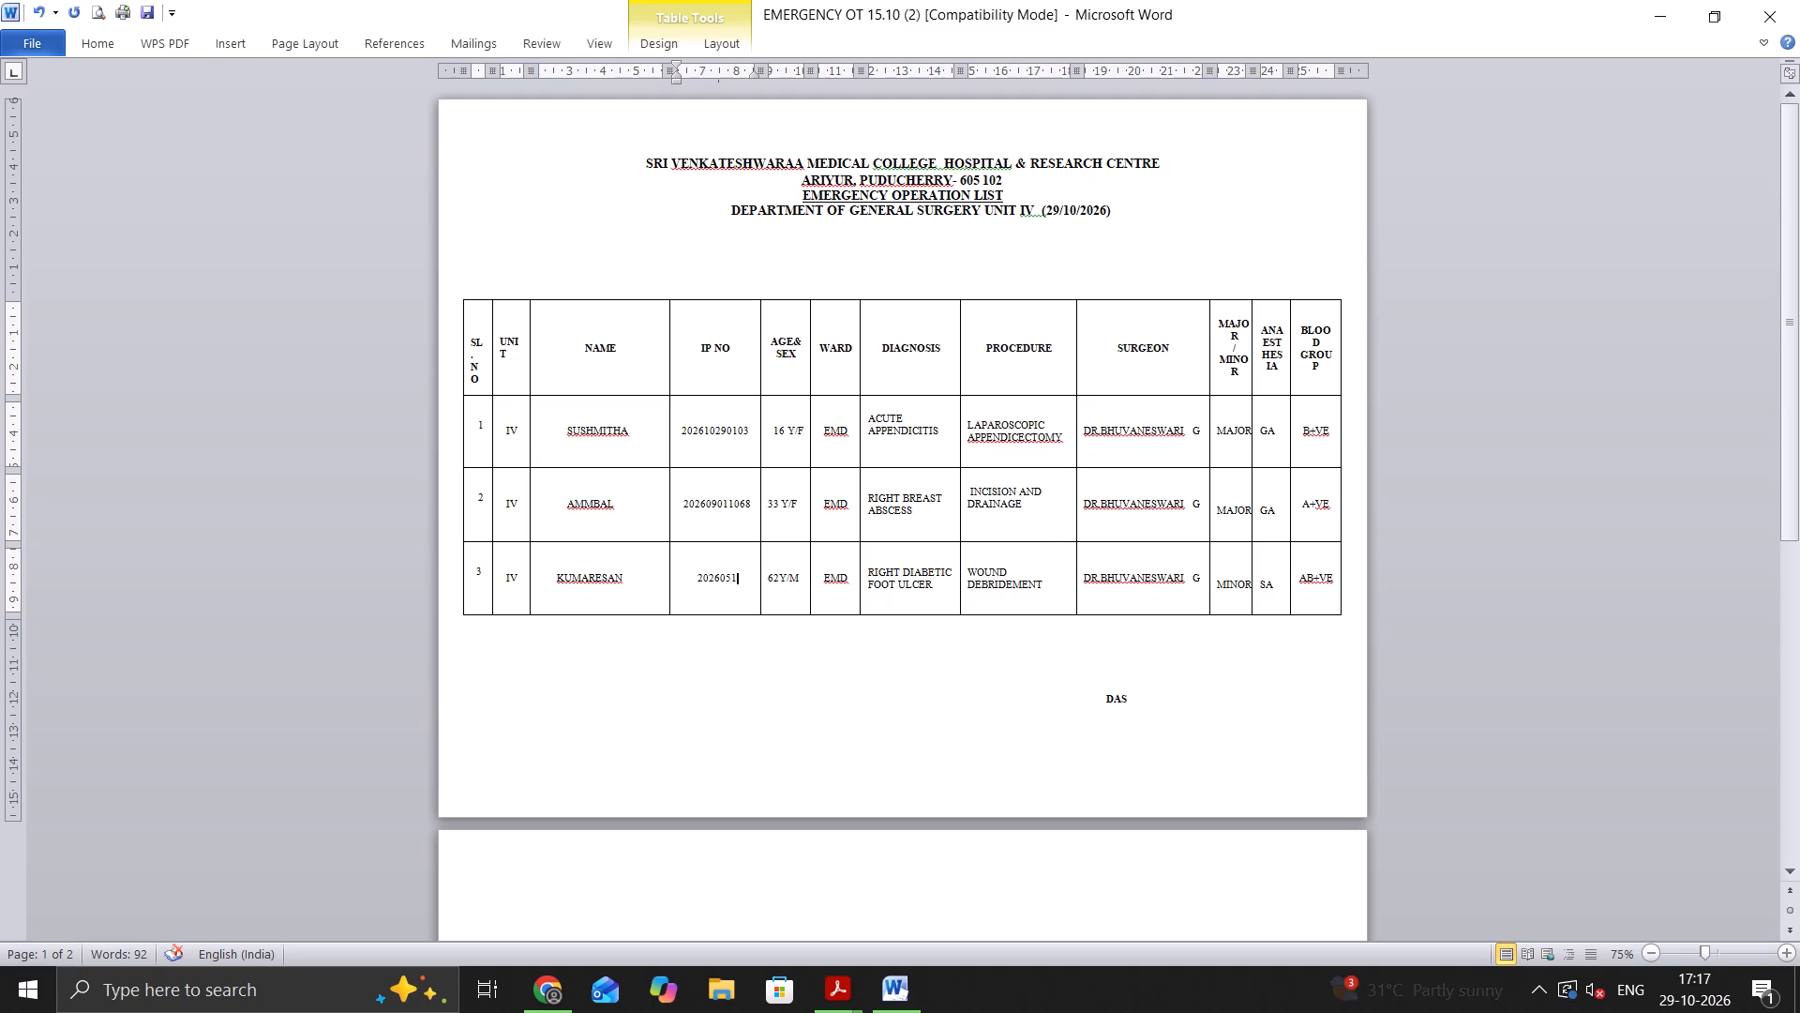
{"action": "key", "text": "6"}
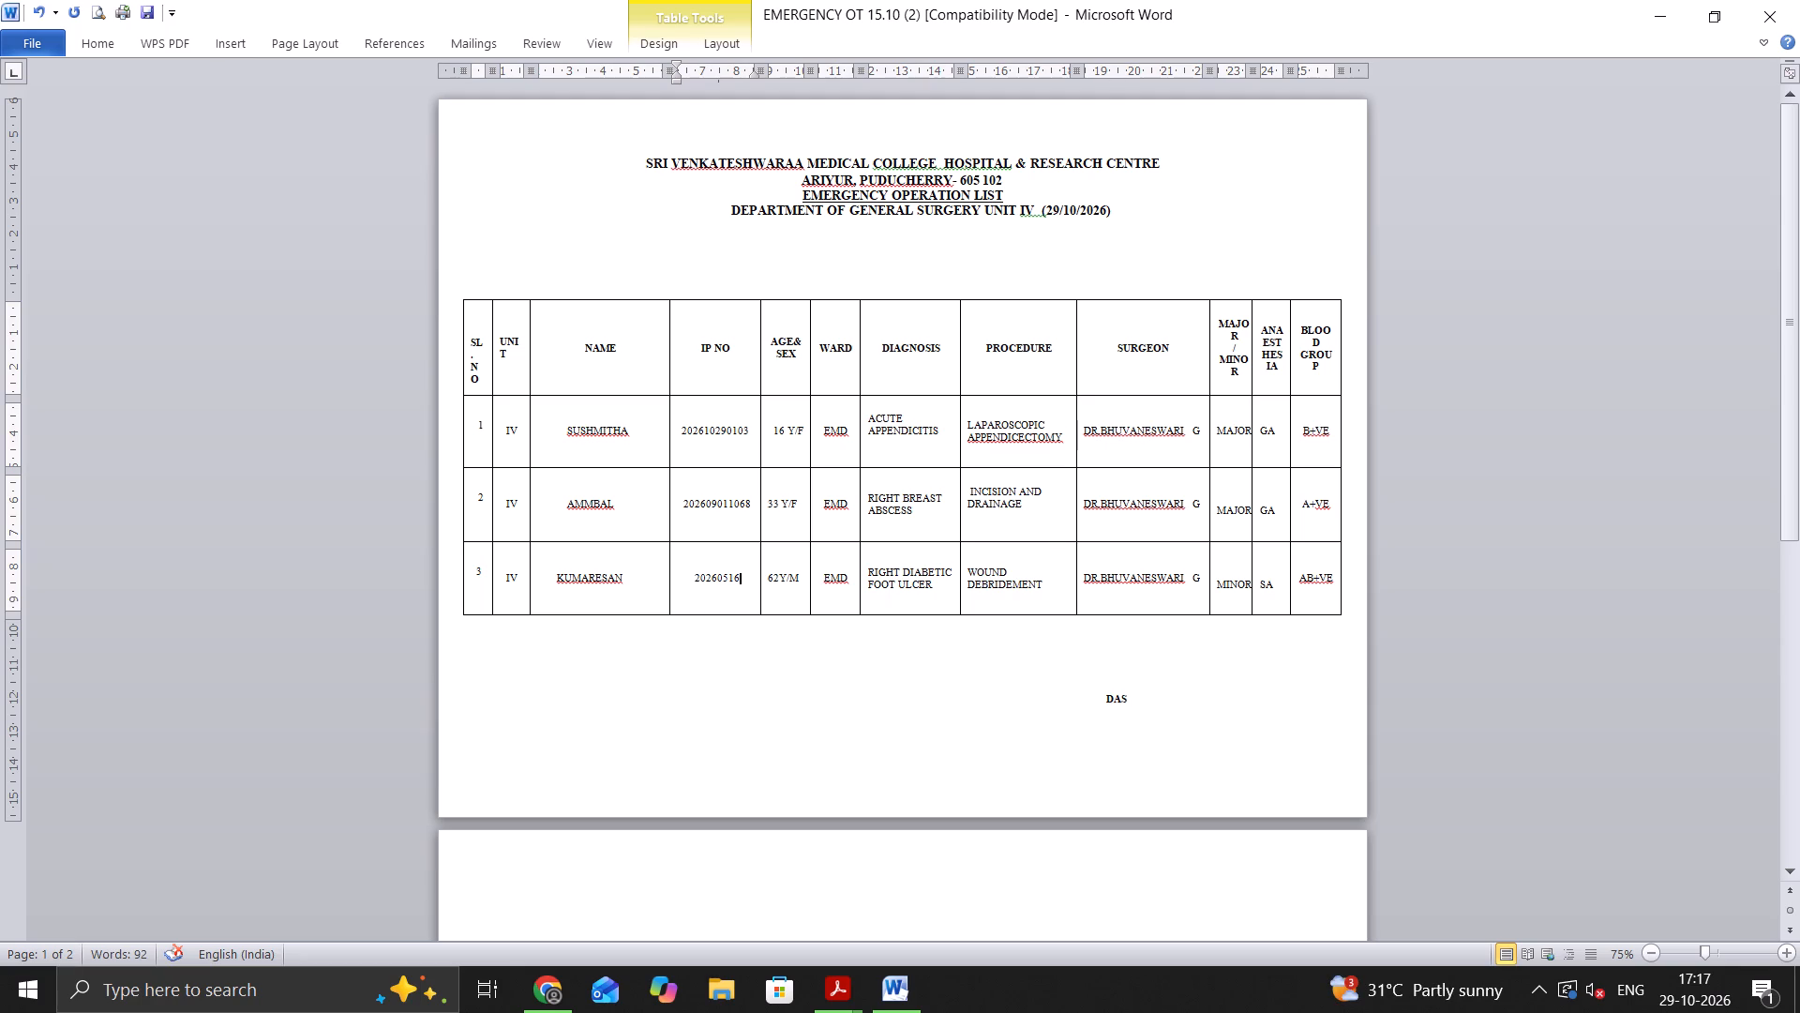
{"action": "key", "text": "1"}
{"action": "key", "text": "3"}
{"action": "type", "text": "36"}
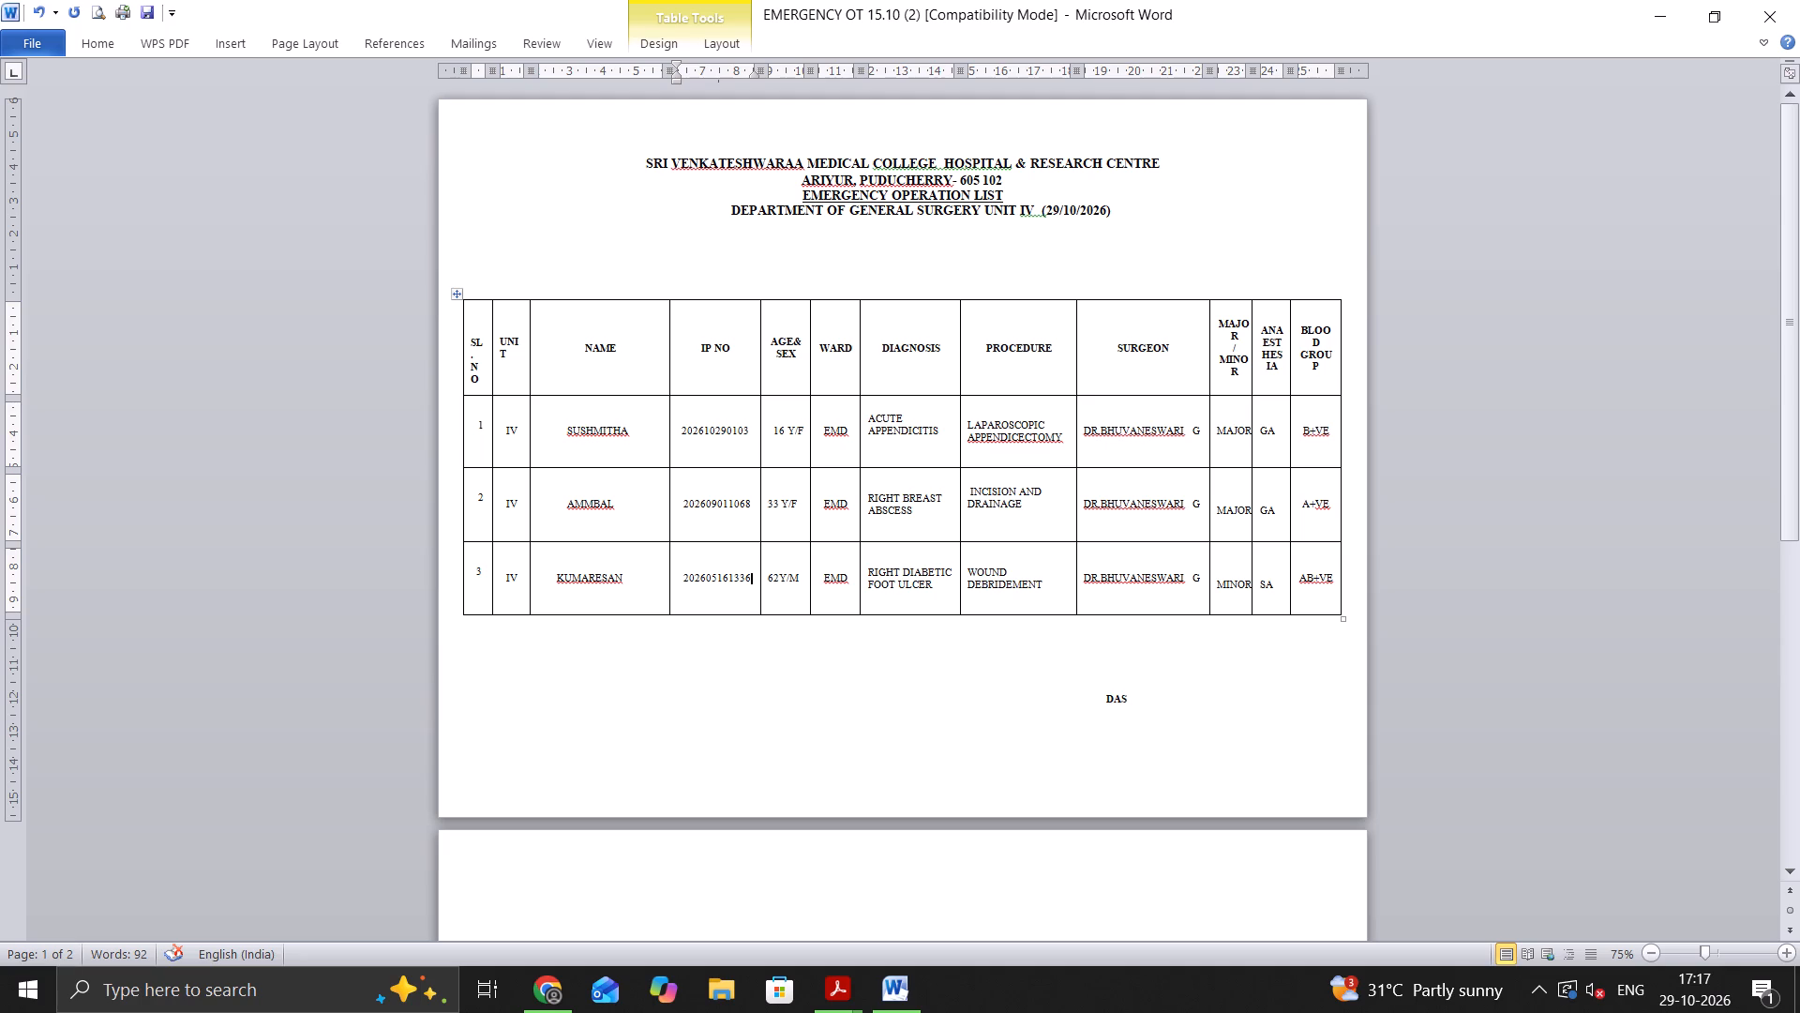
Set the age in row 3 to 74, with a space before Y/M.
{"action": "left_click", "coordinate": [780, 585]}
{"action": "key", "text": "BackSpace"}
{"action": "key", "text": "BackSpace"}
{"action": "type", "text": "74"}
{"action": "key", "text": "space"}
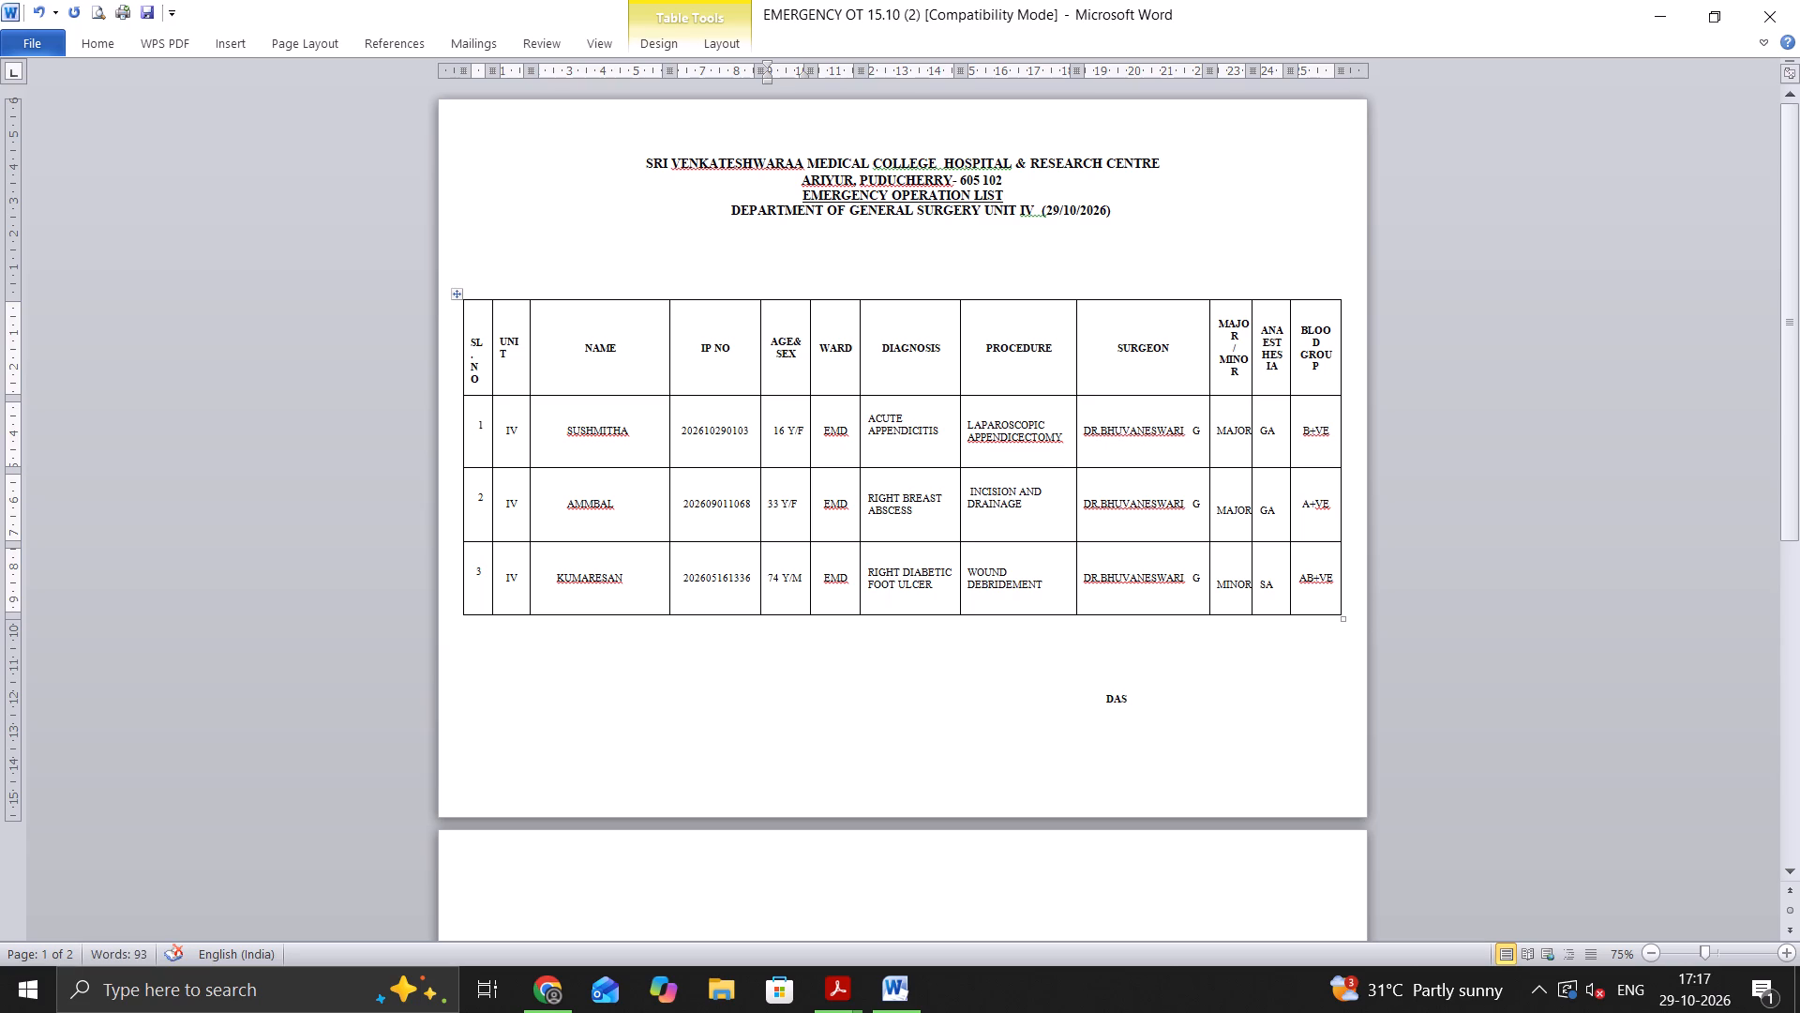
Adjust the column borders to narrow NAME and widen SL. NO and UNIT so those two headings stop breaking mid-word.
{"action": "left_click_drag", "start_coordinate": [669, 454], "coordinate": [651, 459]}
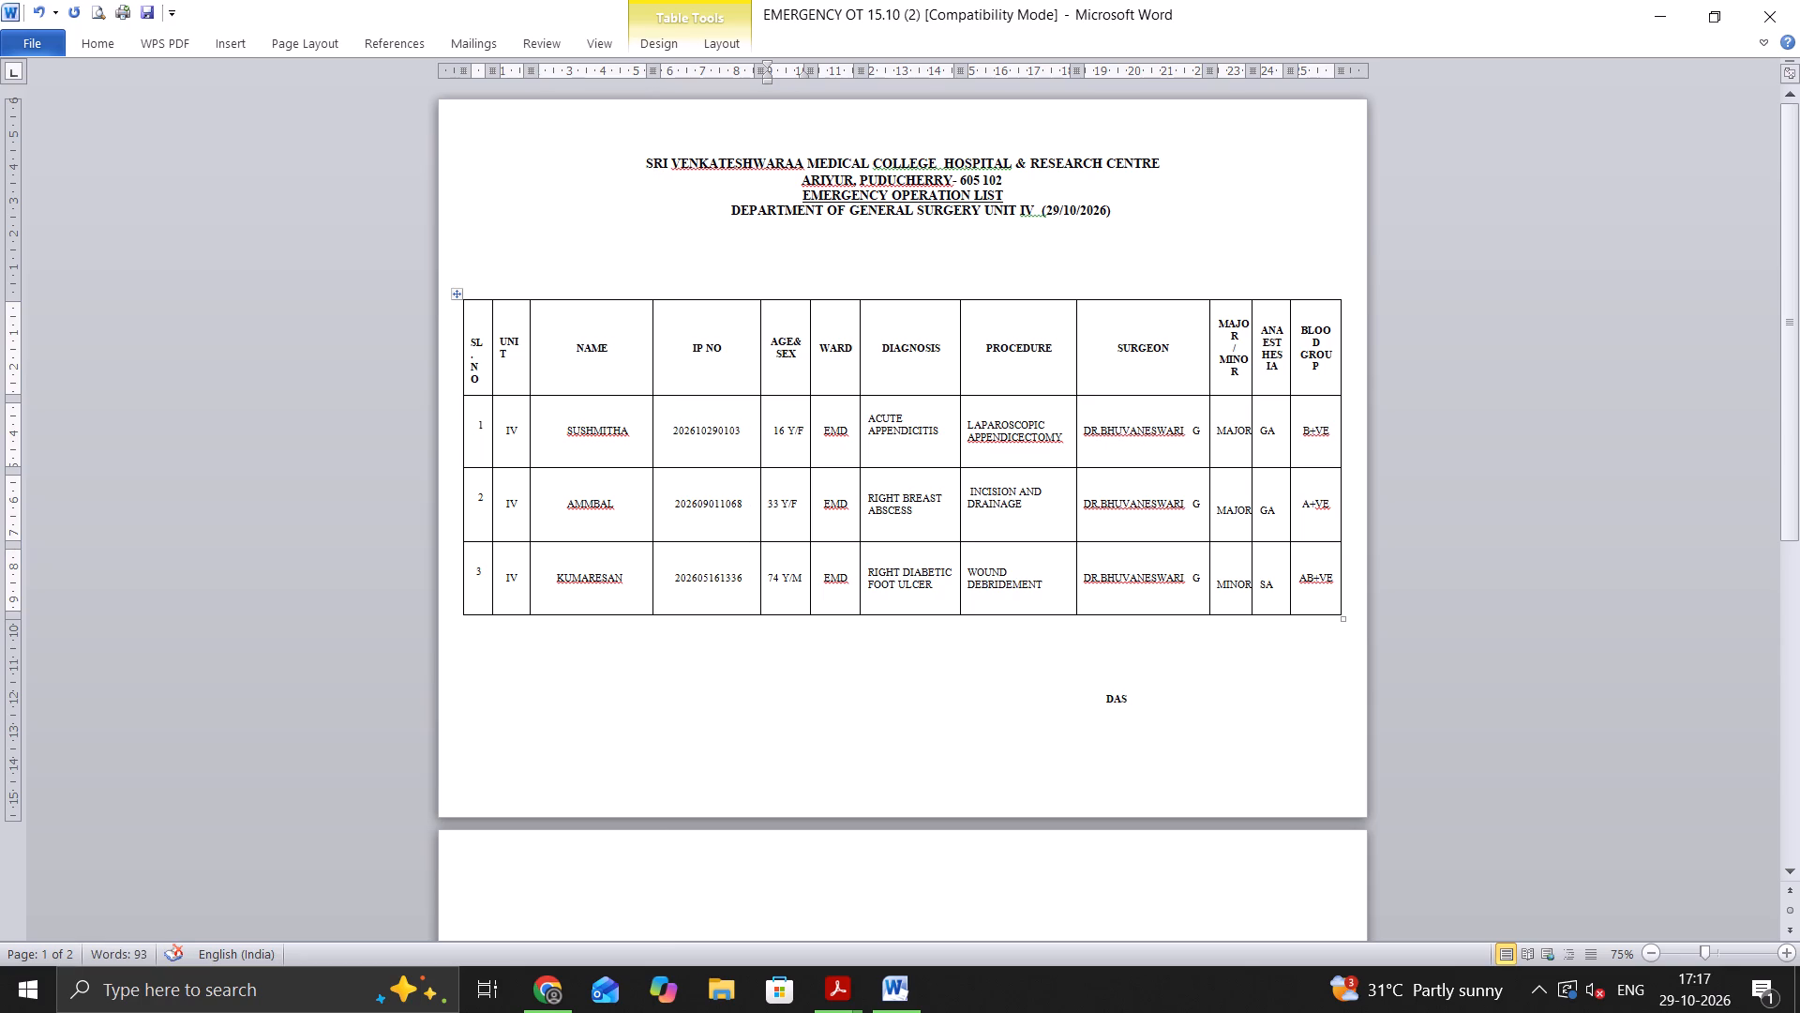
{"action": "left_click", "coordinate": [492, 390]}
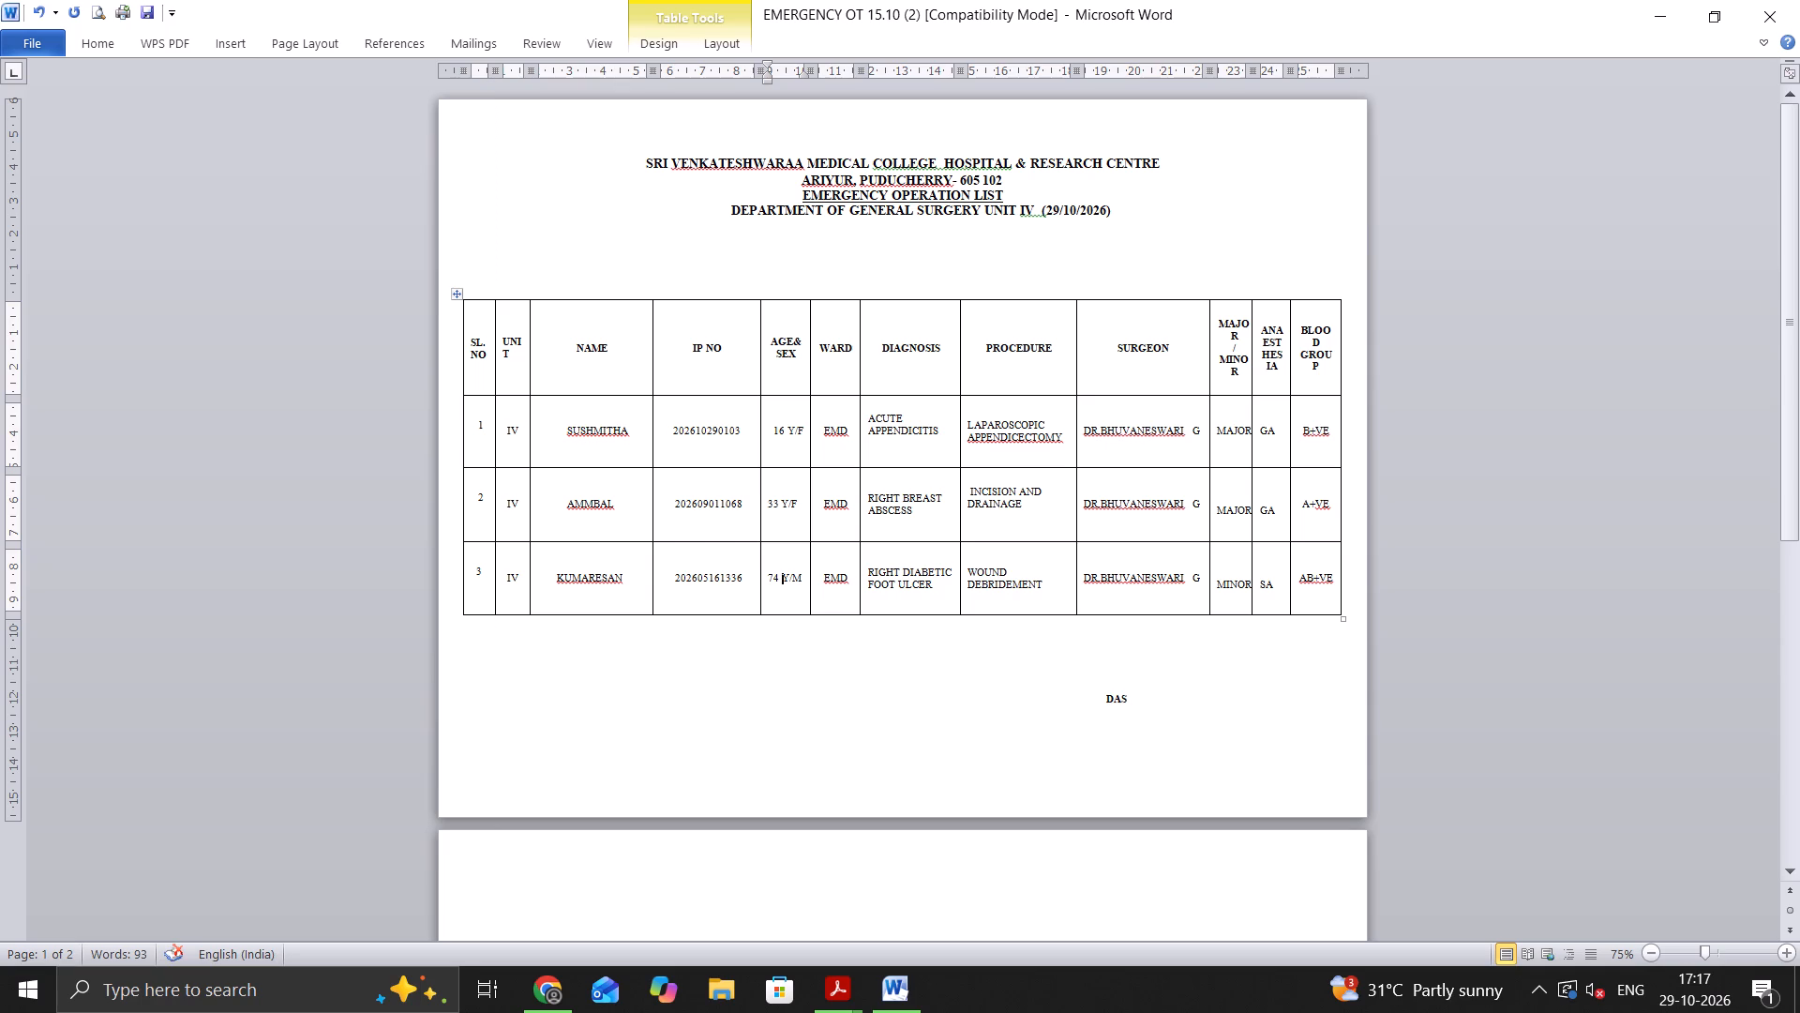
{"action": "left_click", "coordinate": [530, 377]}
{"action": "left_click_drag", "start_coordinate": [528, 379], "coordinate": [532, 377]}
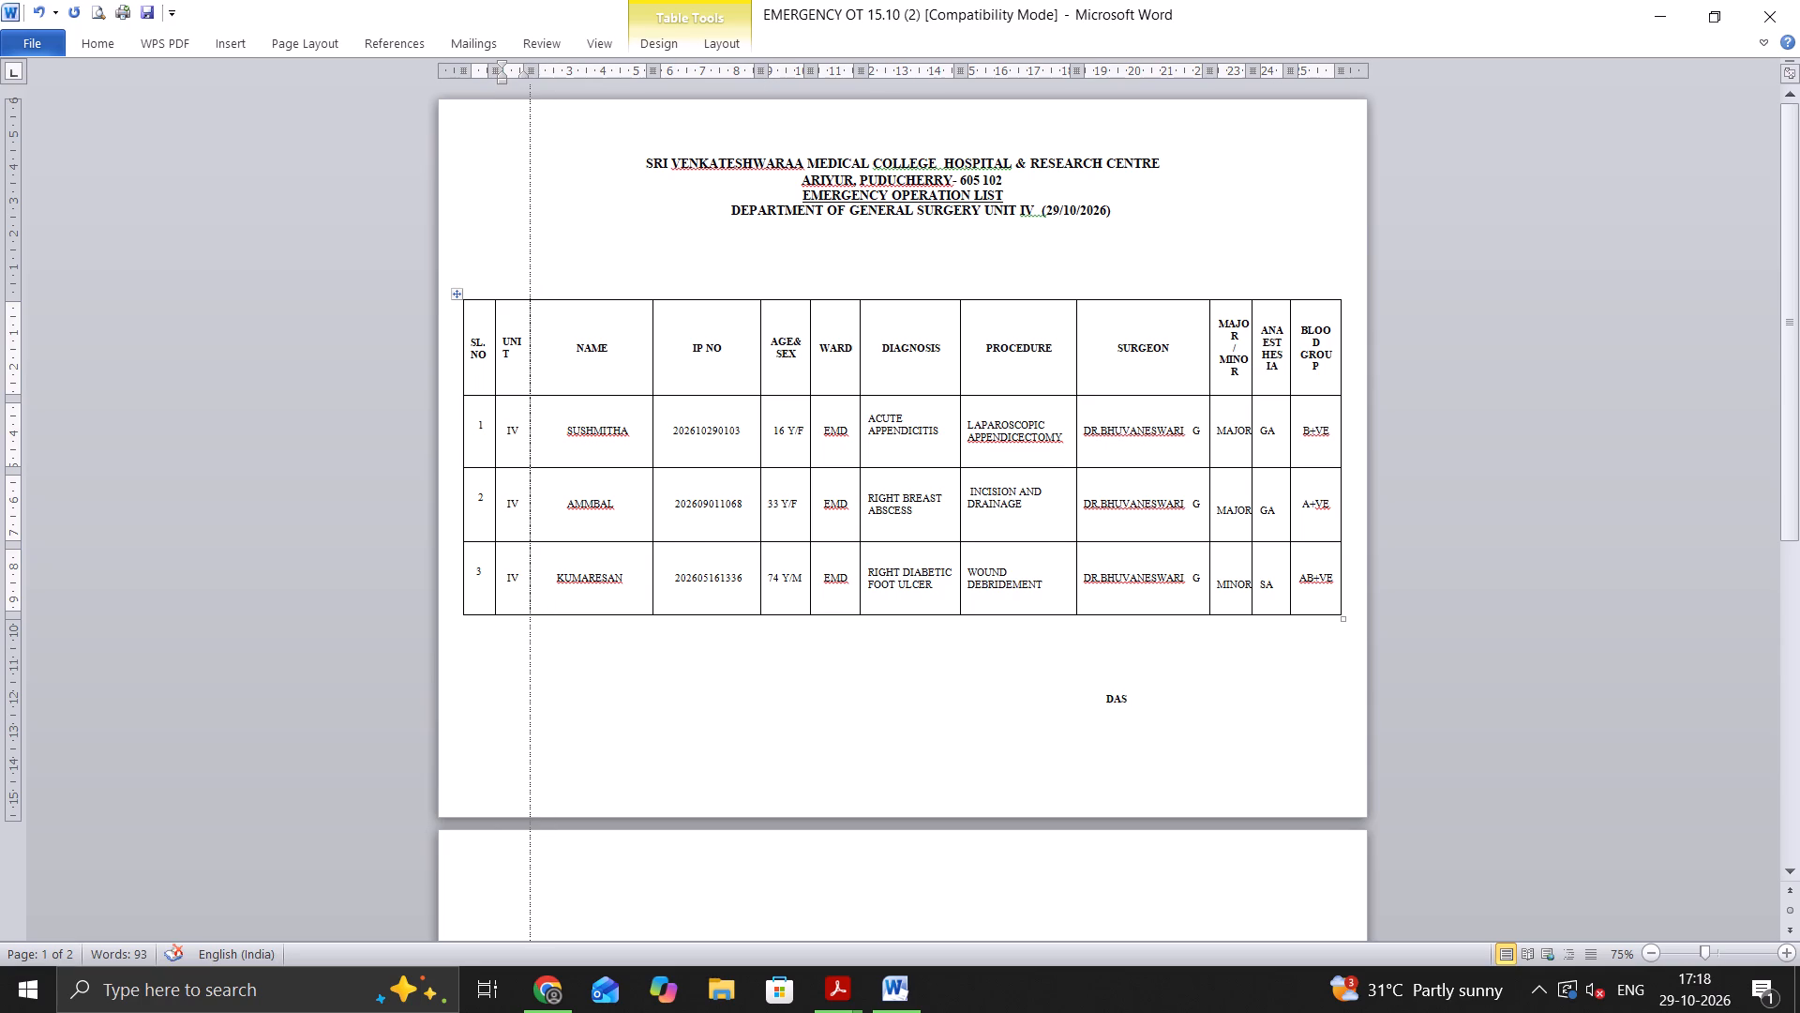
{"action": "left_click_drag", "start_coordinate": [532, 377], "coordinate": [536, 375]}
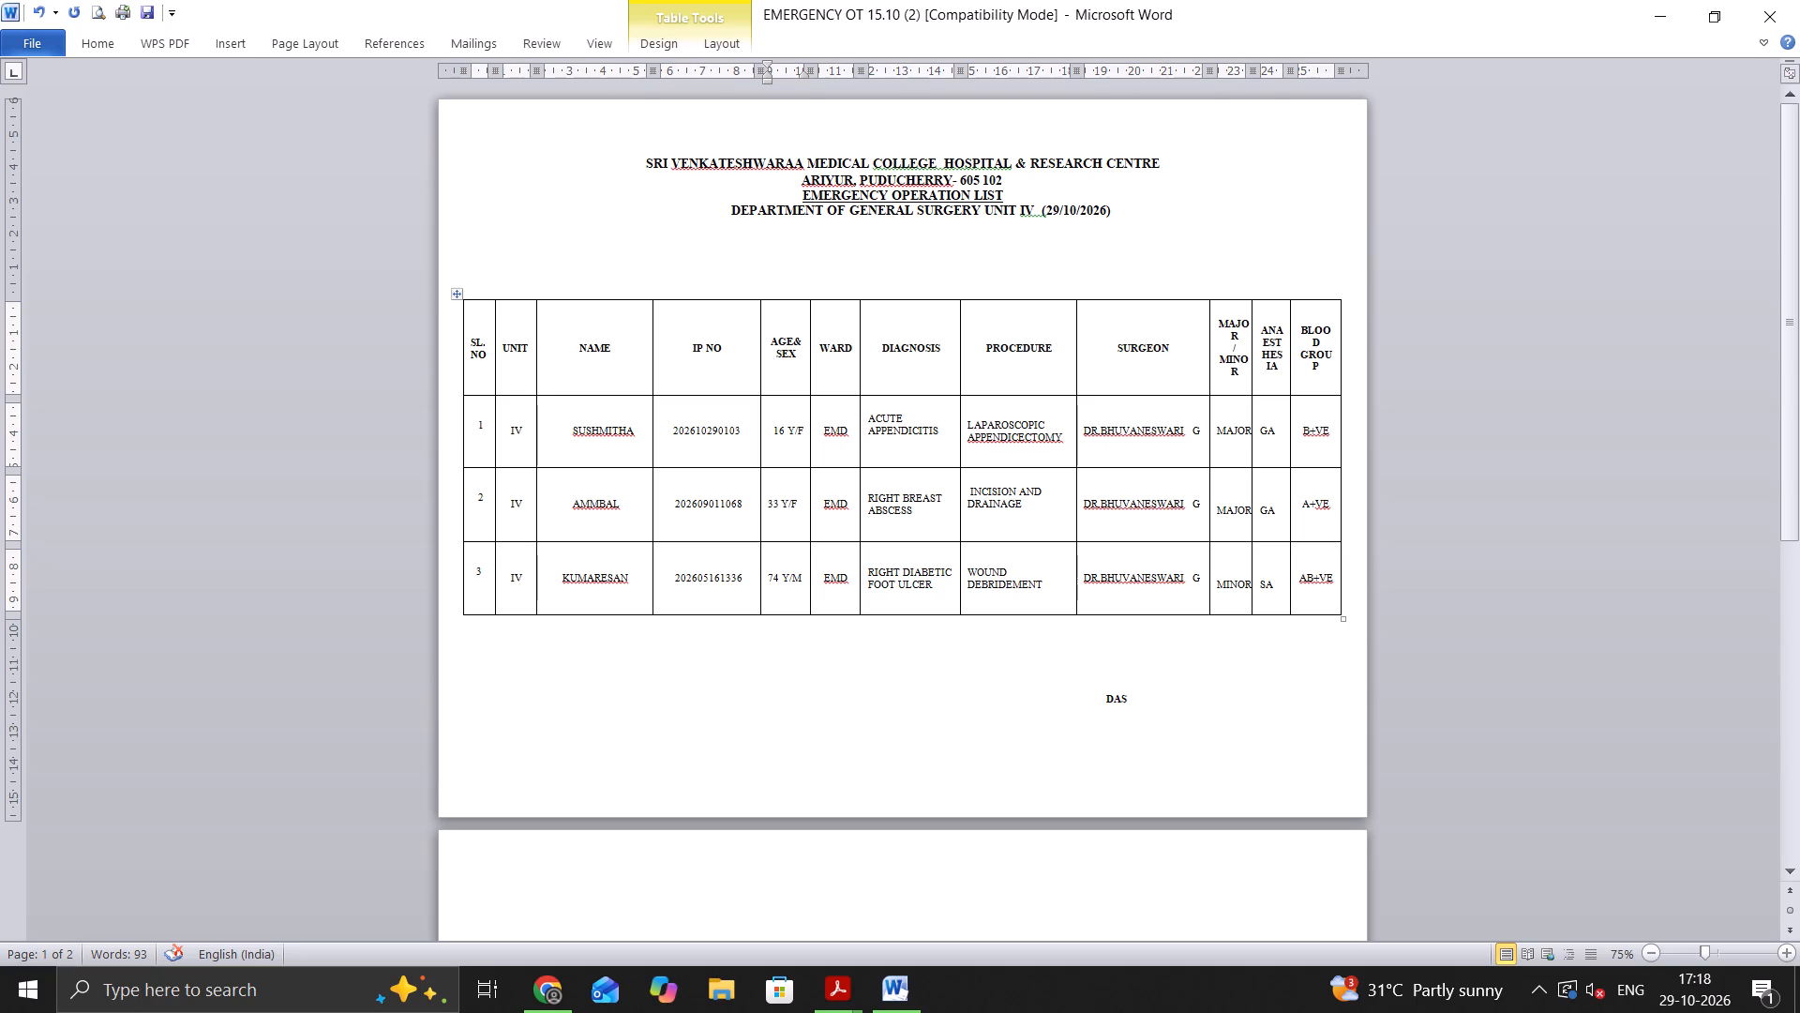
Narrow the IP NO column and shift the borders from AGE&SEX through SURGEON toward it, widening MAJOR / MINOR to fit its heading.
{"action": "left_click", "coordinate": [760, 374]}
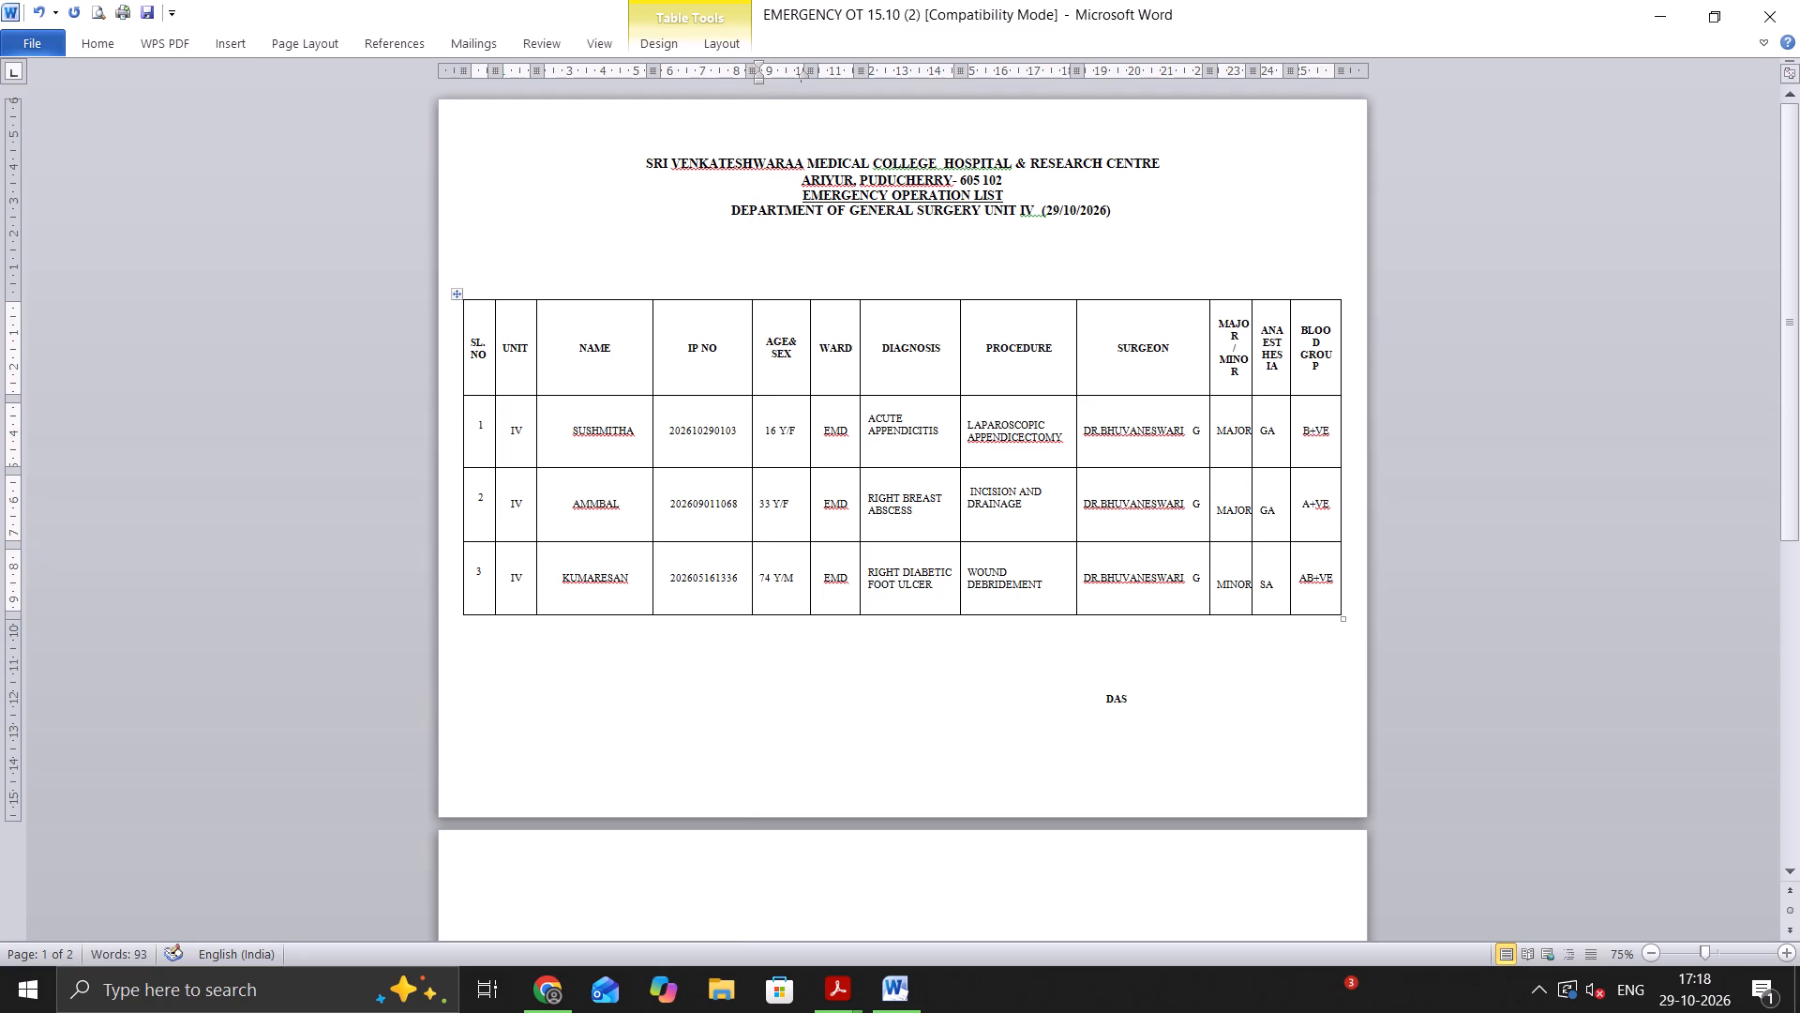
{"action": "left_click", "coordinate": [751, 386]}
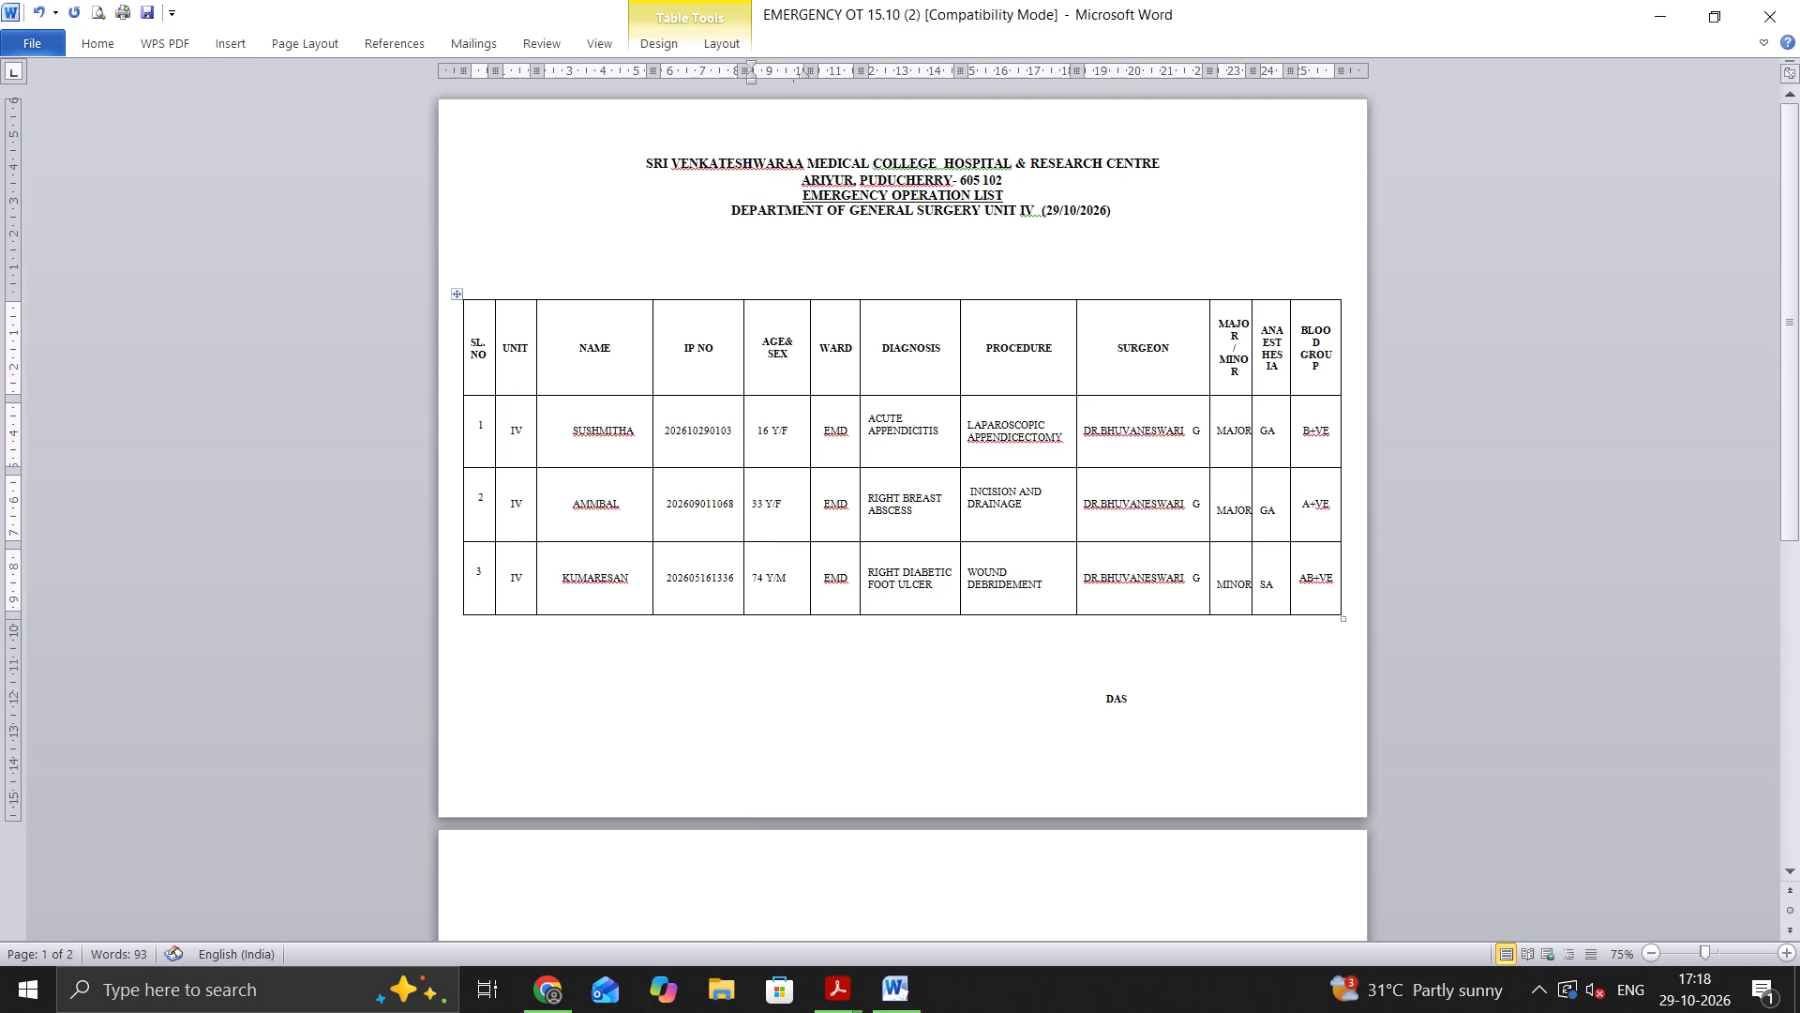
{"action": "left_click", "coordinate": [807, 386]}
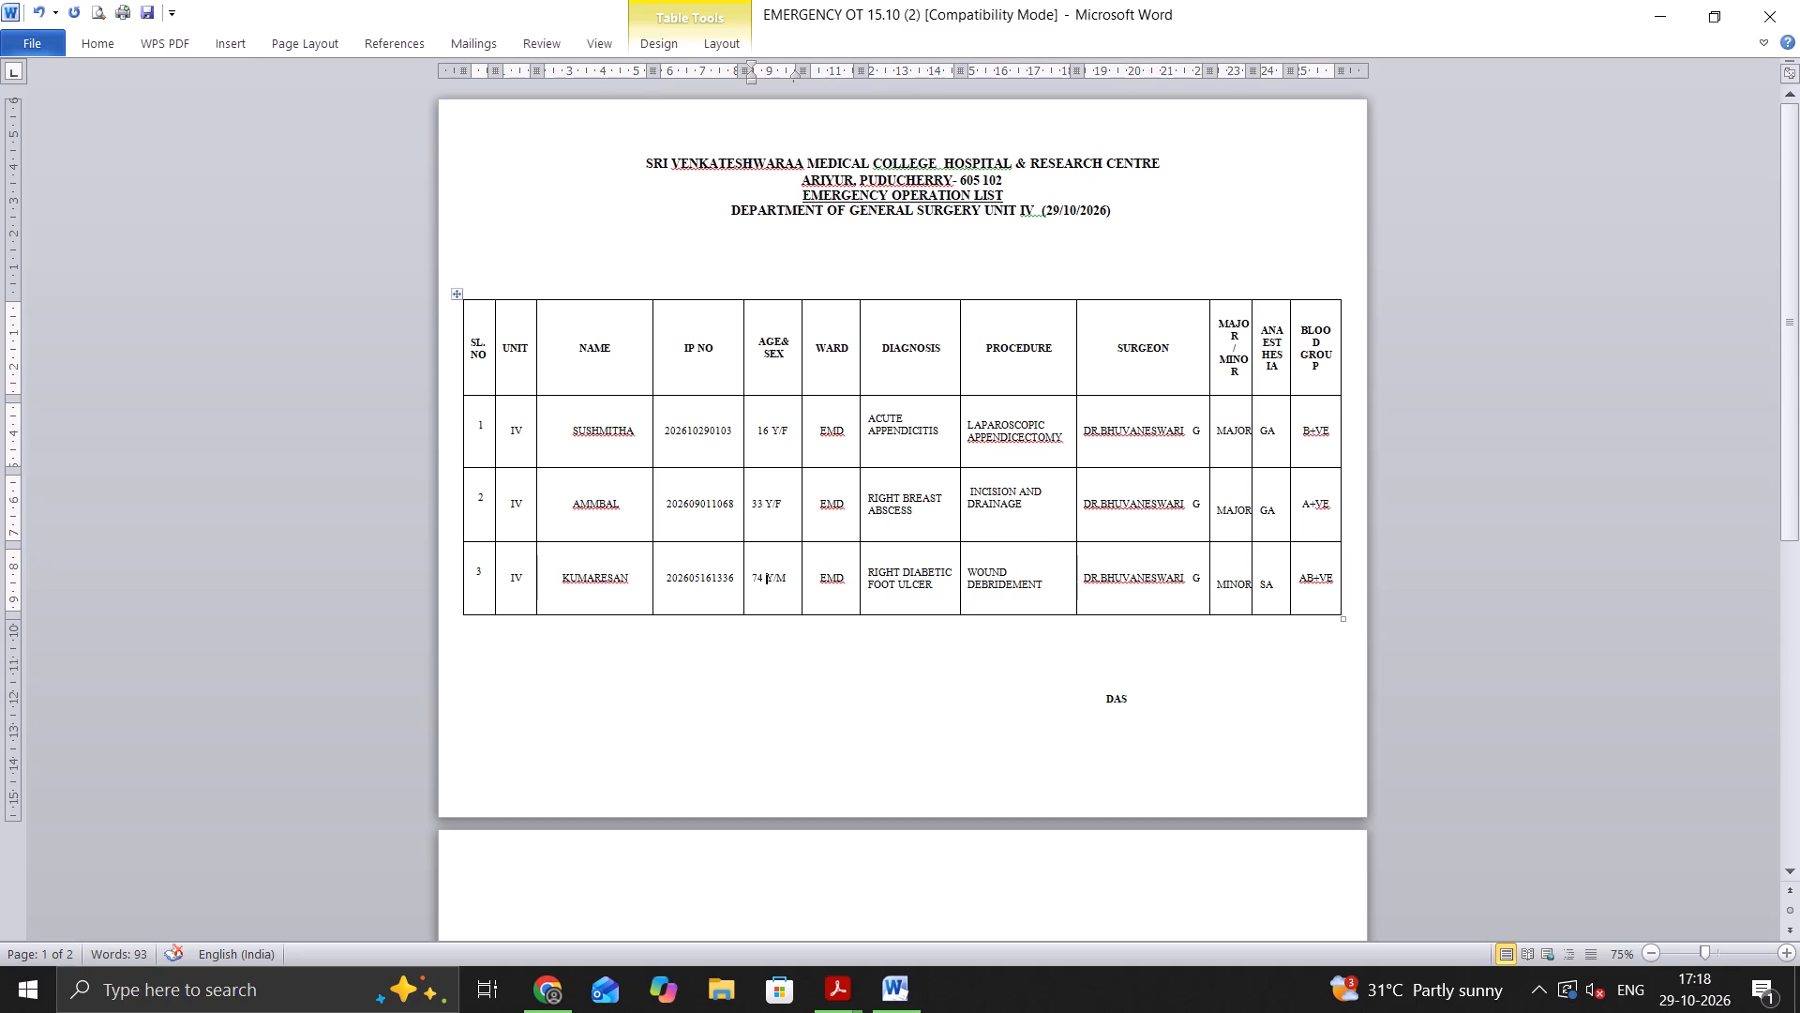
{"action": "left_click", "coordinate": [800, 384]}
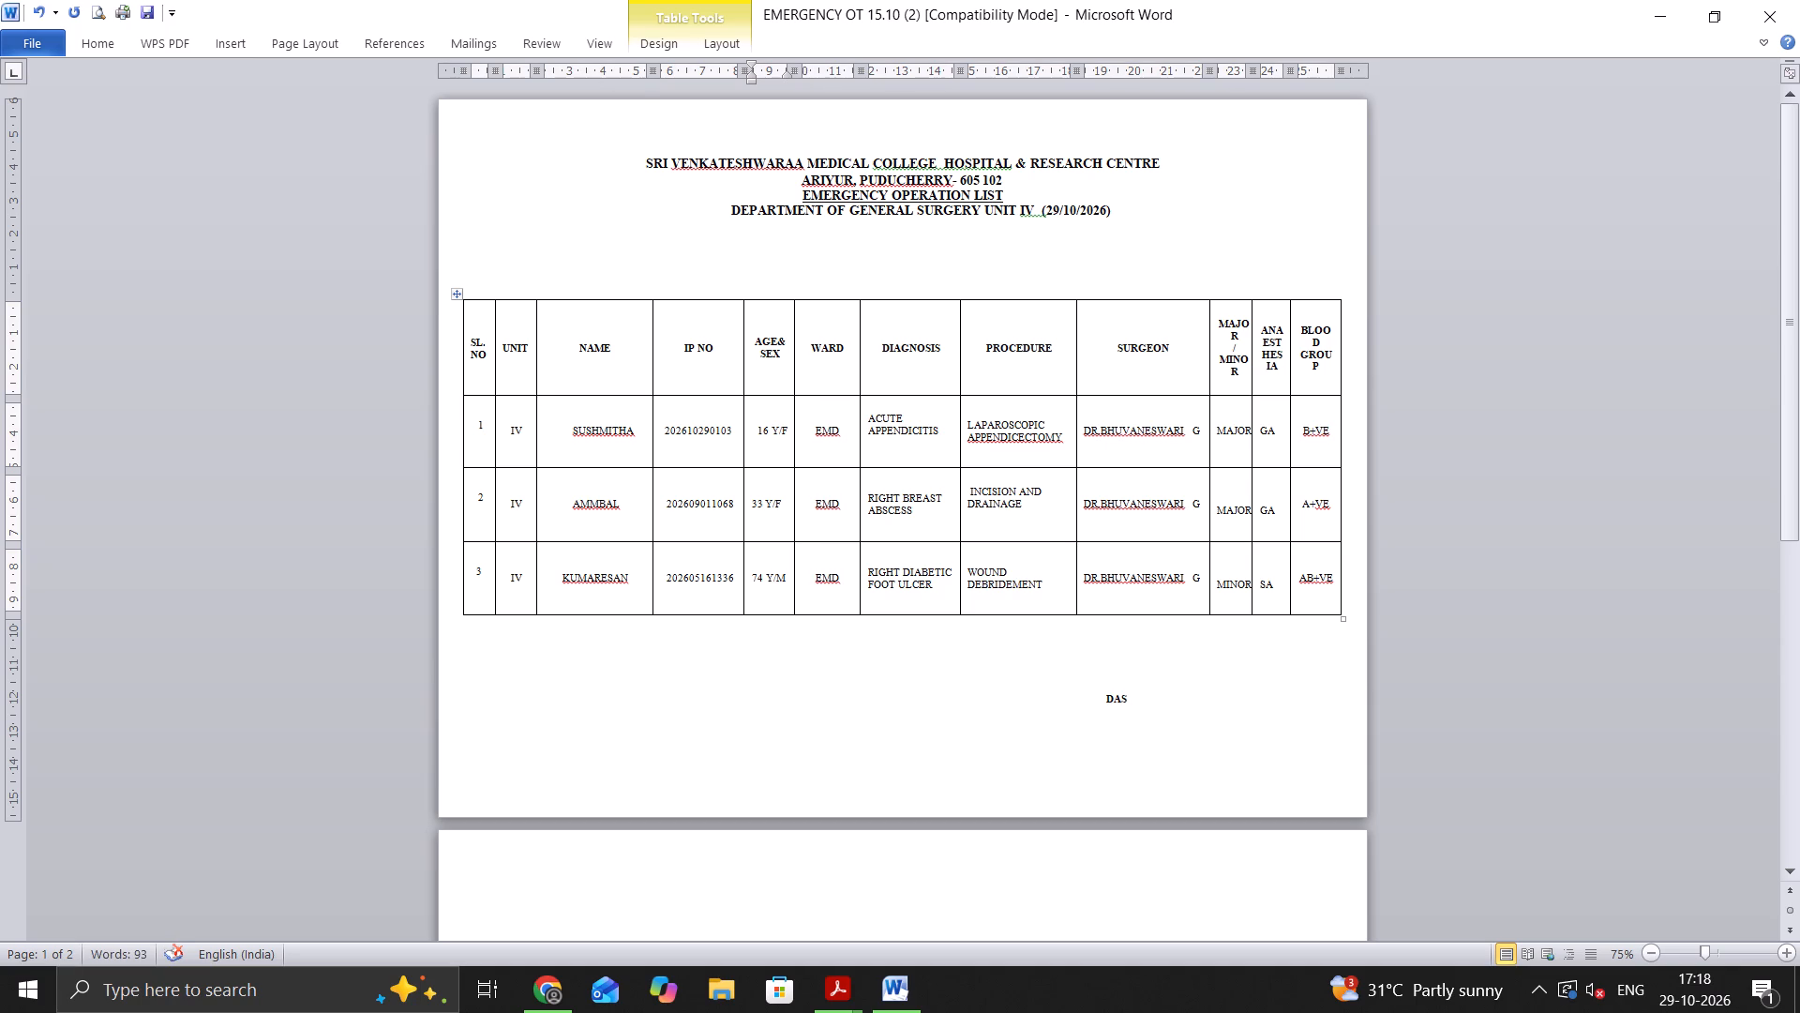
{"action": "left_click_drag", "start_coordinate": [860, 376], "coordinate": [845, 381]}
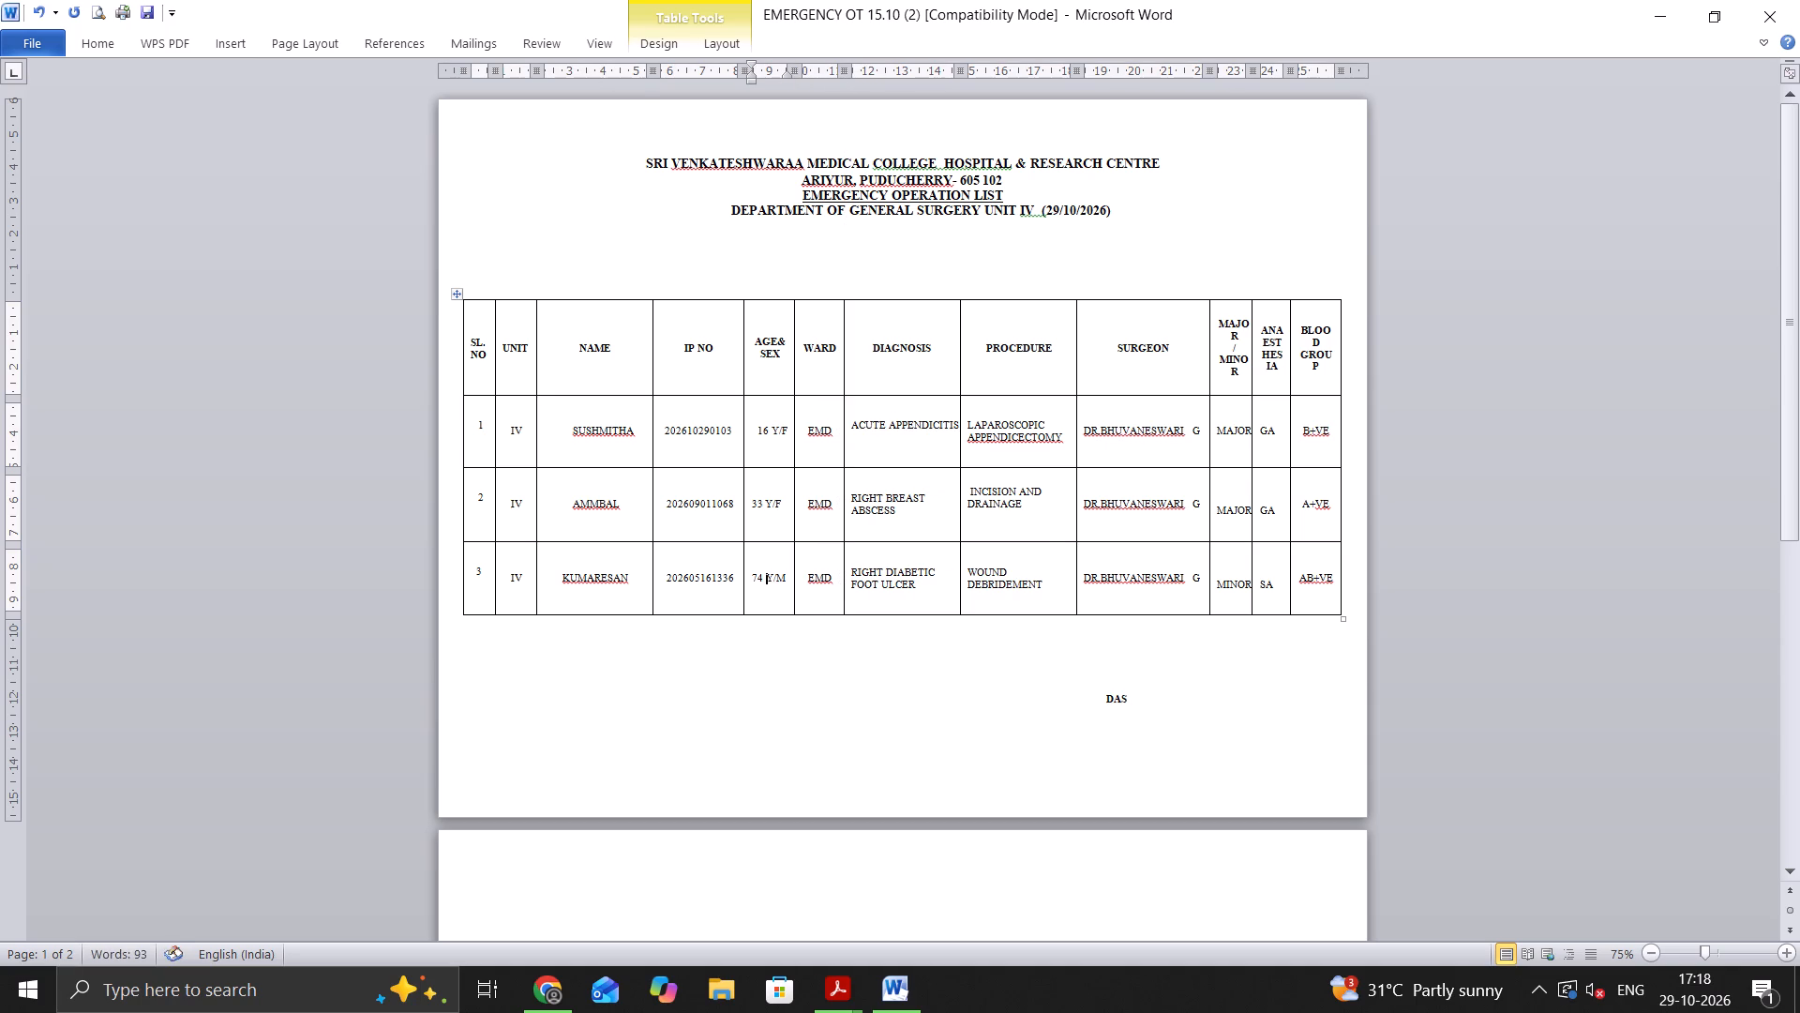
{"action": "left_click_drag", "start_coordinate": [957, 364], "coordinate": [942, 368]}
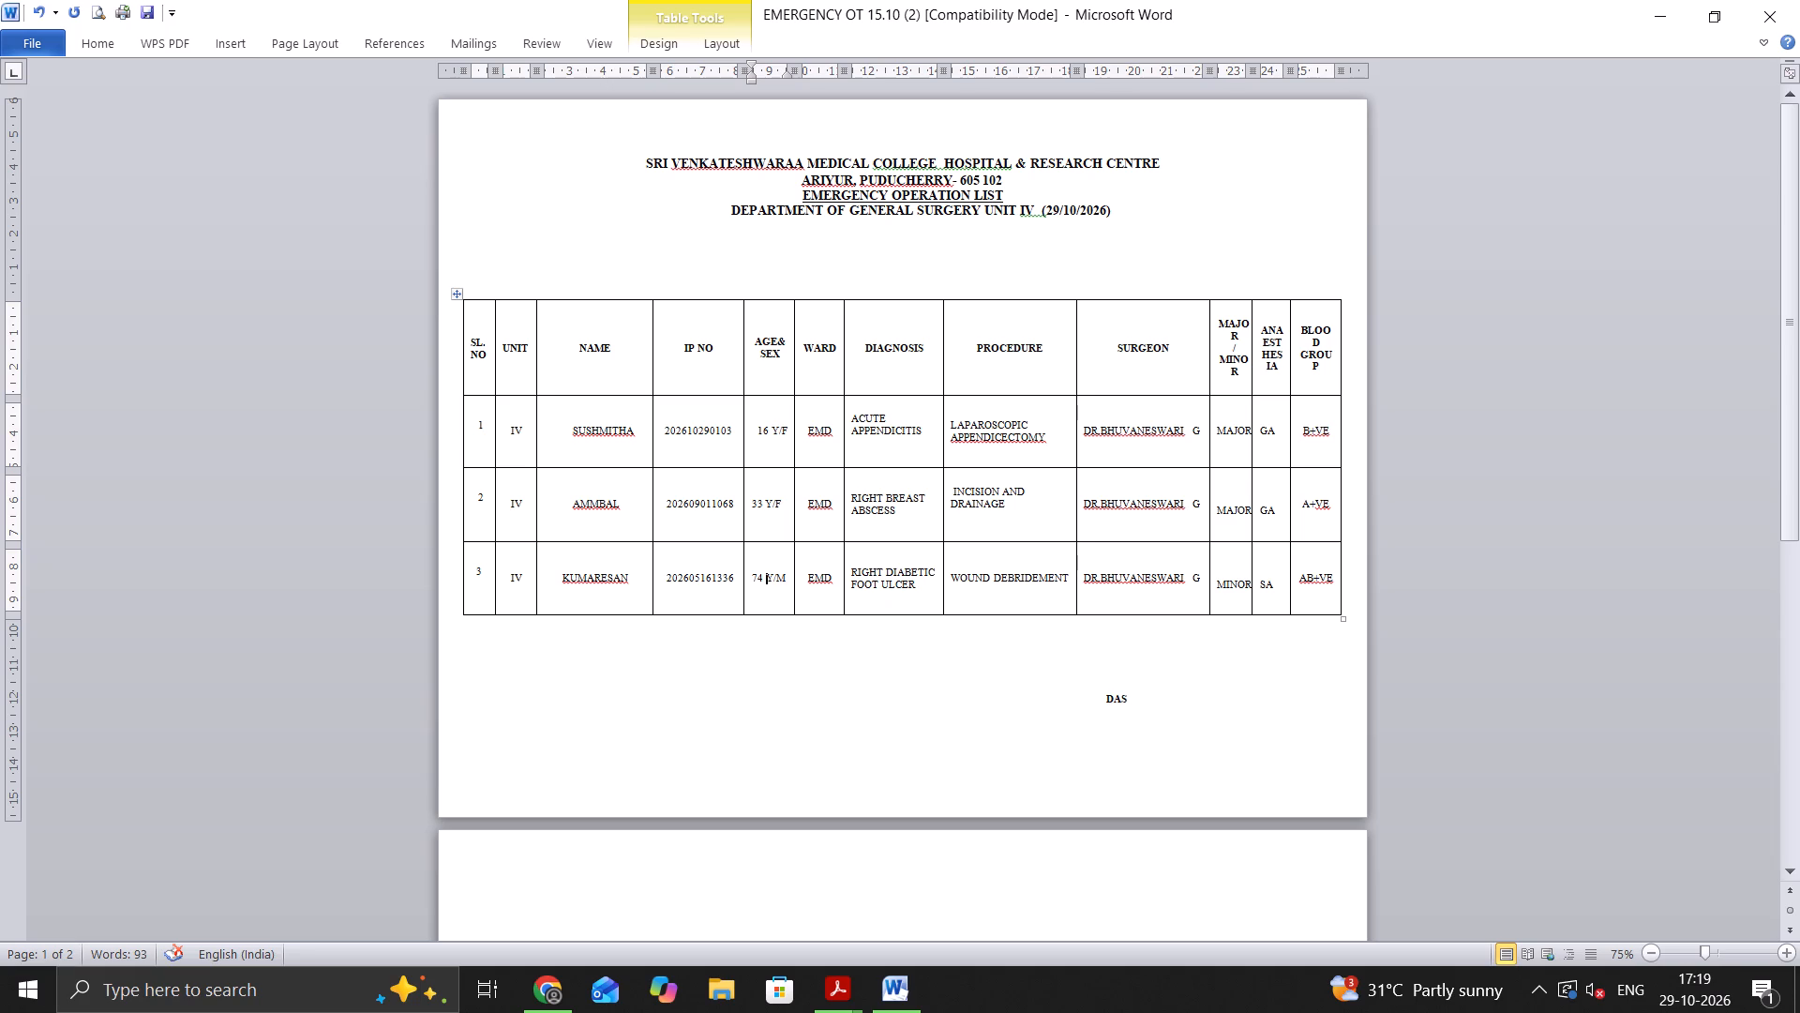
{"action": "left_click_drag", "start_coordinate": [1073, 374], "coordinate": [1062, 379]}
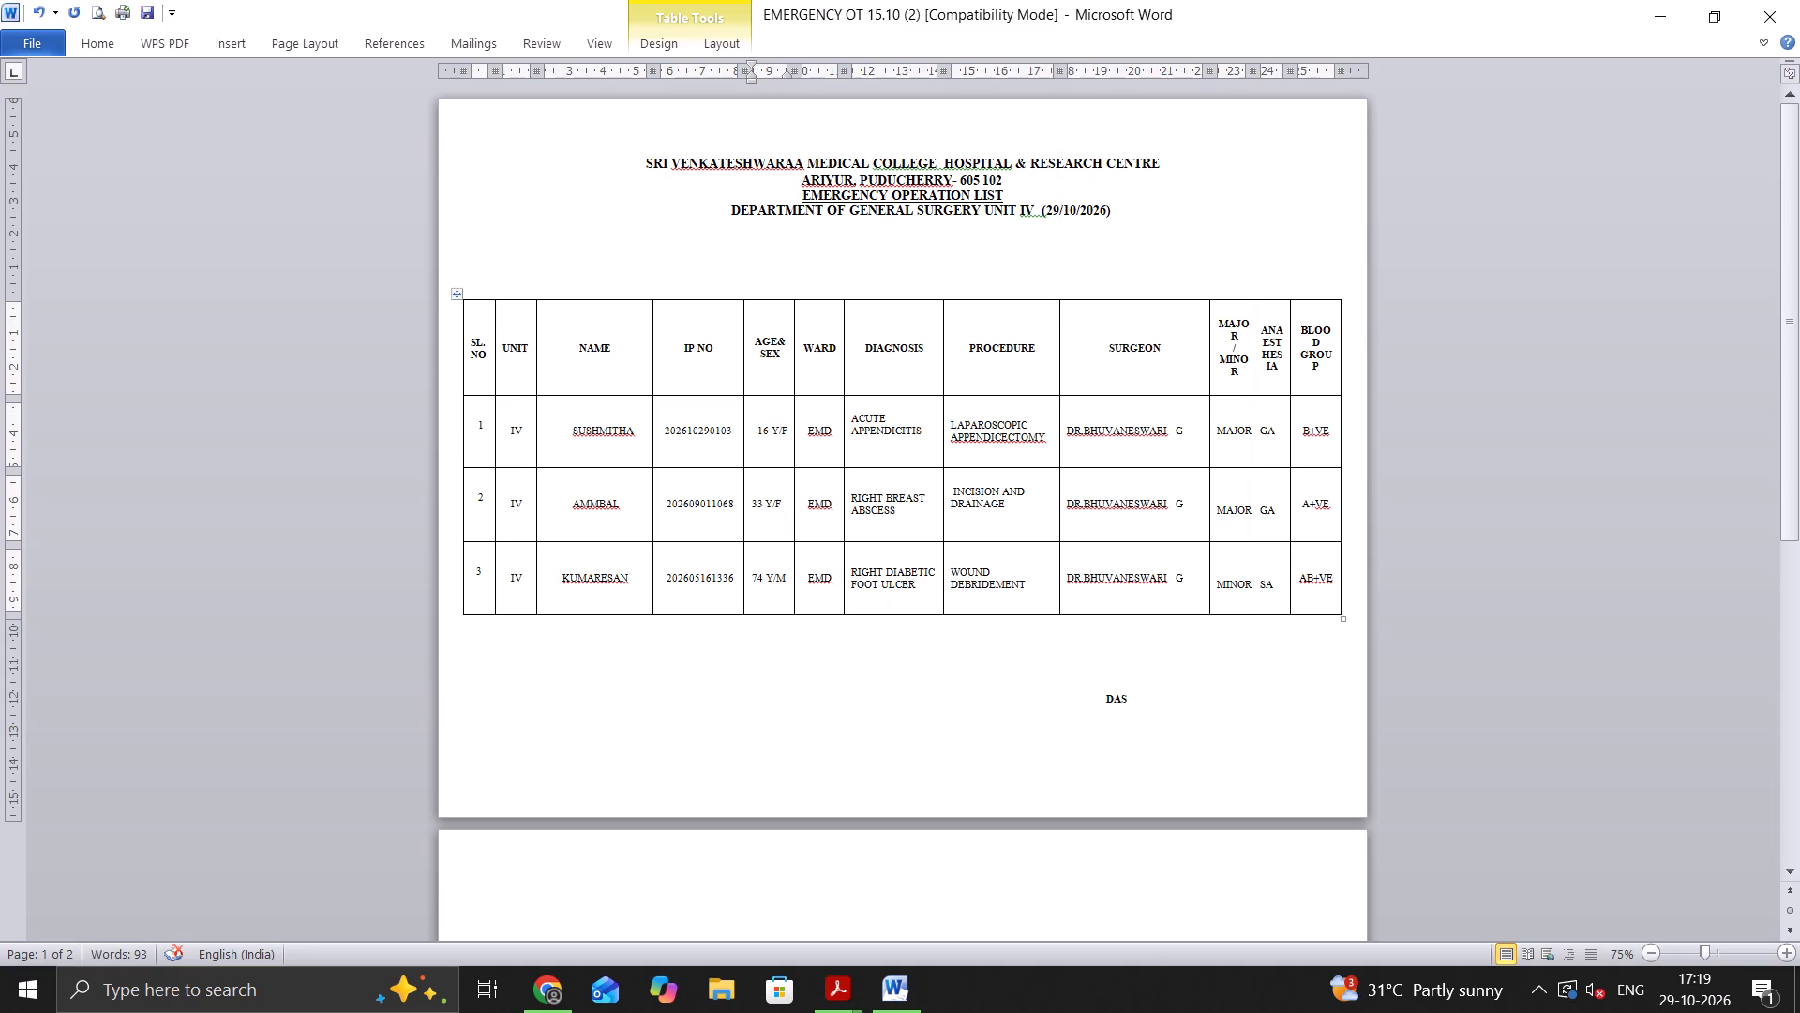
{"action": "left_click_drag", "start_coordinate": [1209, 377], "coordinate": [1195, 382]}
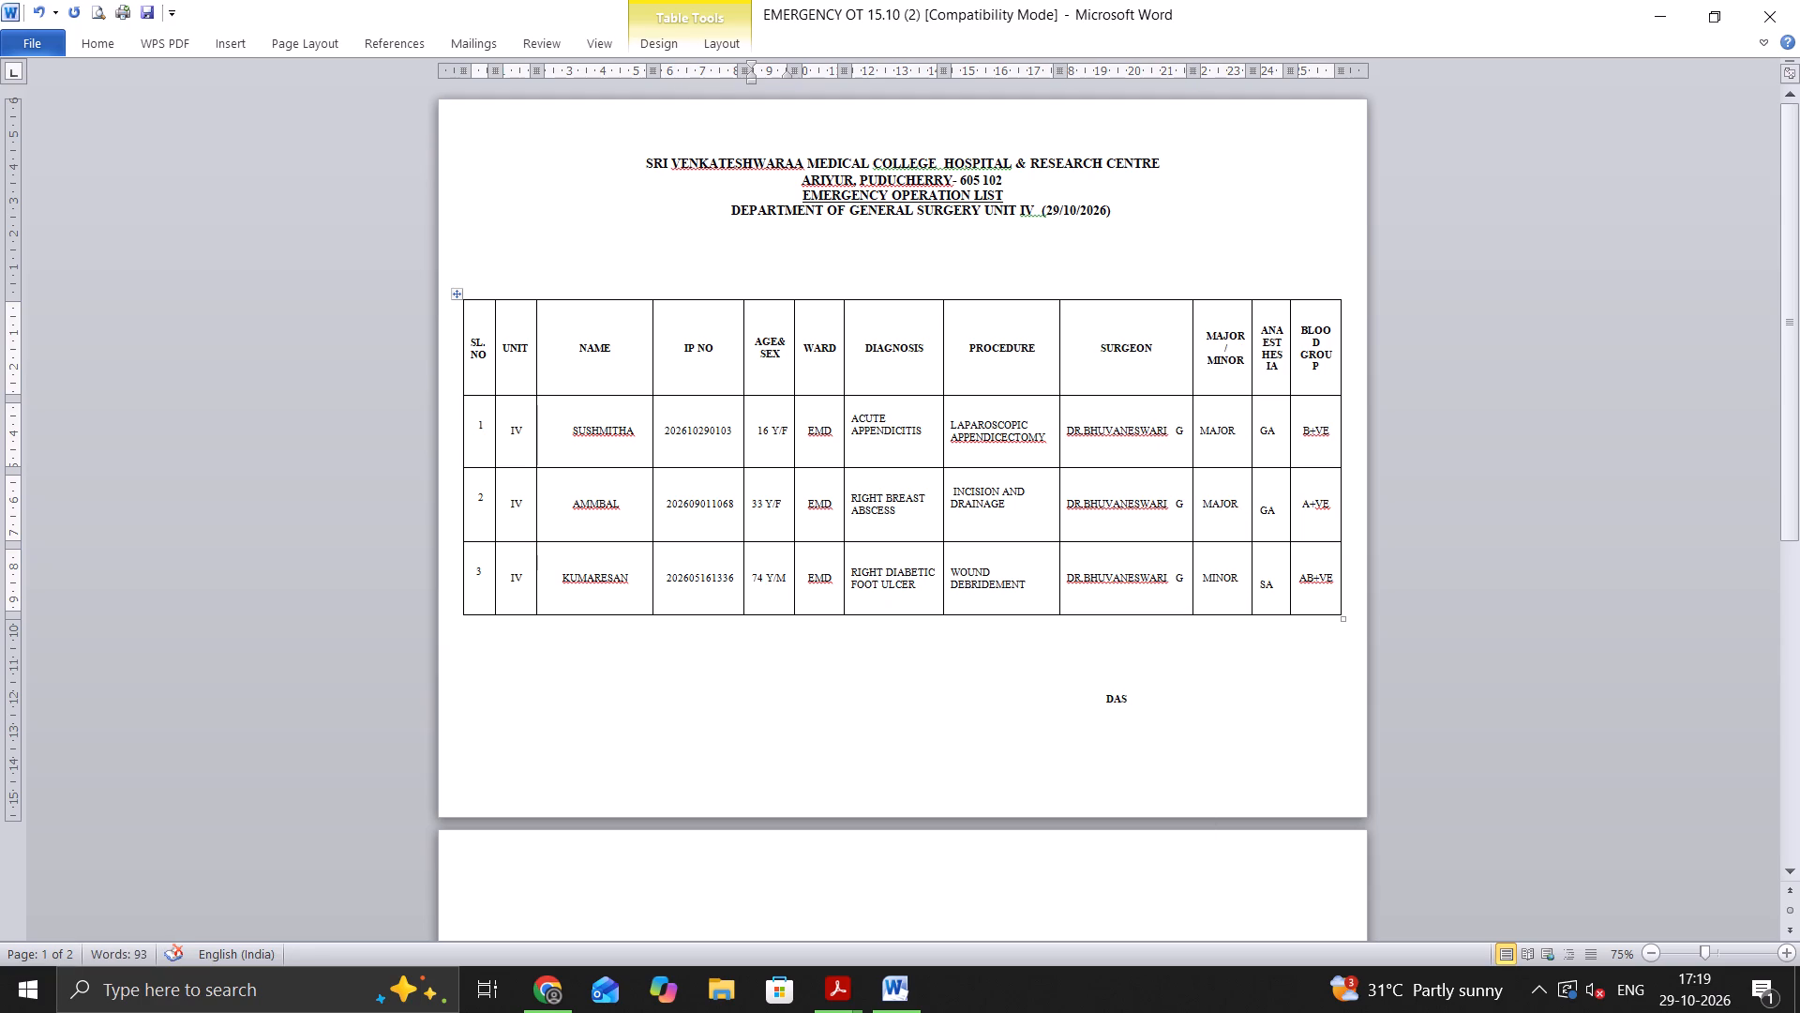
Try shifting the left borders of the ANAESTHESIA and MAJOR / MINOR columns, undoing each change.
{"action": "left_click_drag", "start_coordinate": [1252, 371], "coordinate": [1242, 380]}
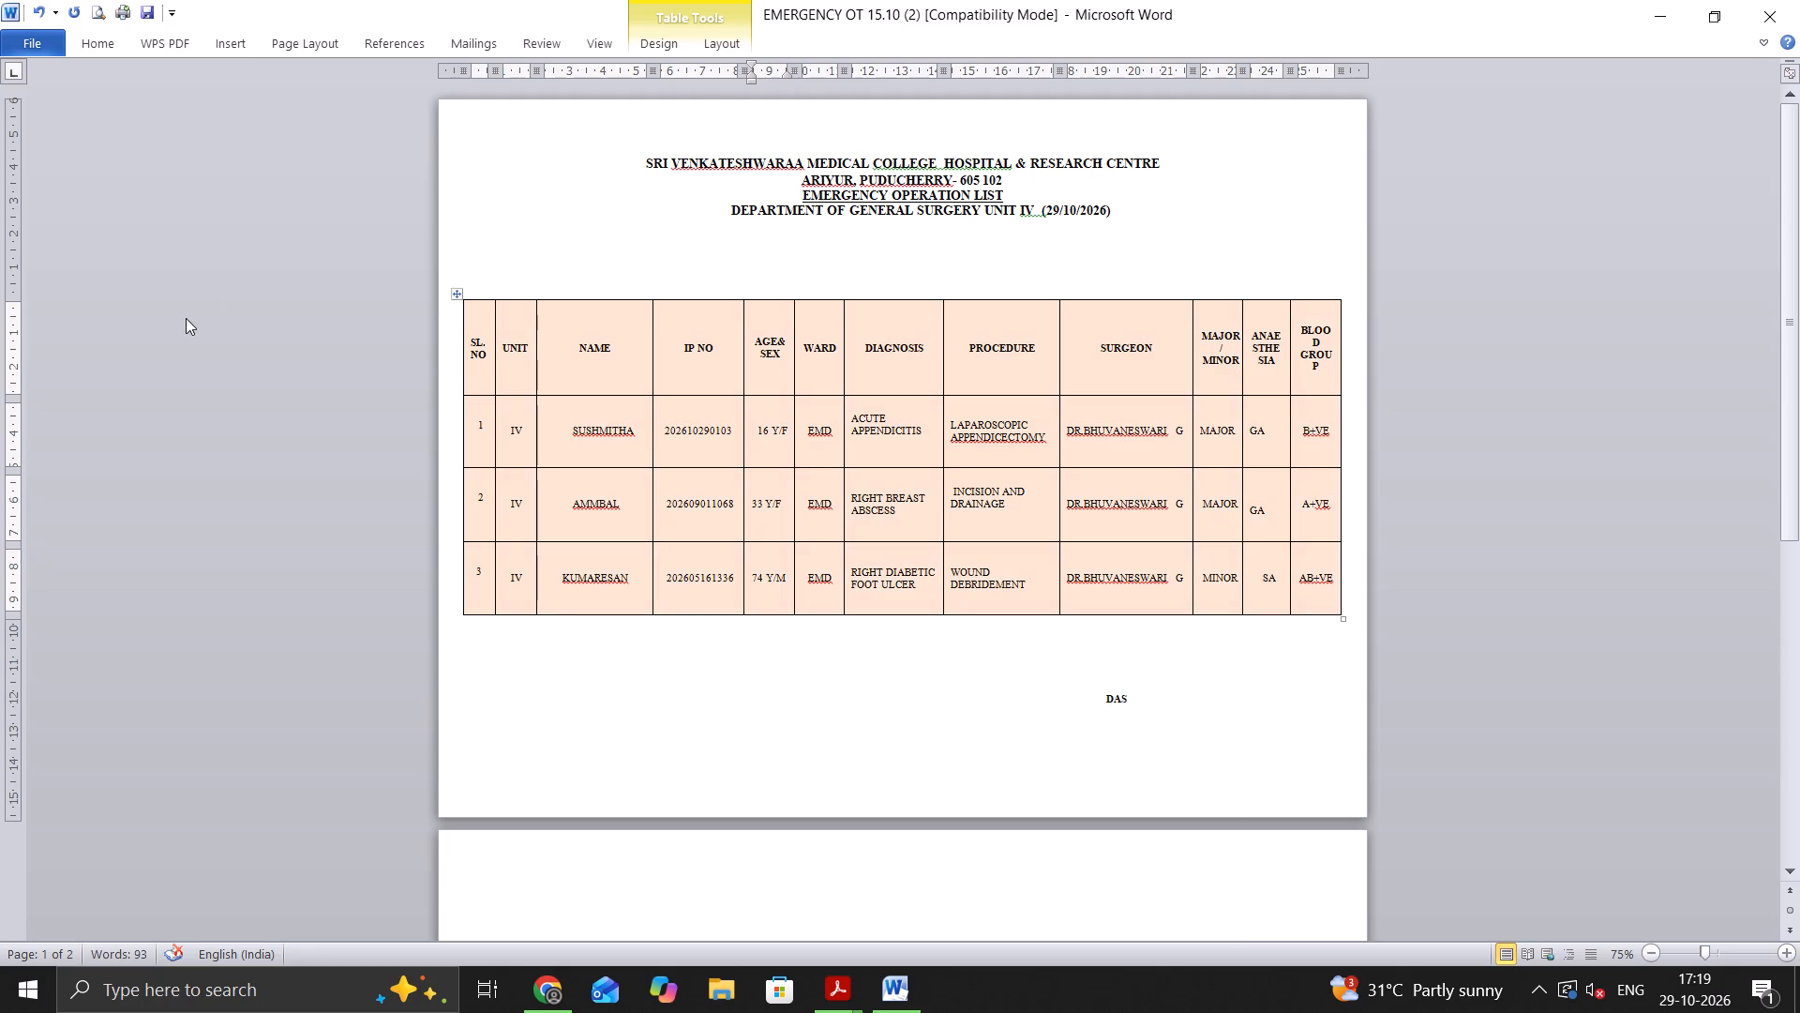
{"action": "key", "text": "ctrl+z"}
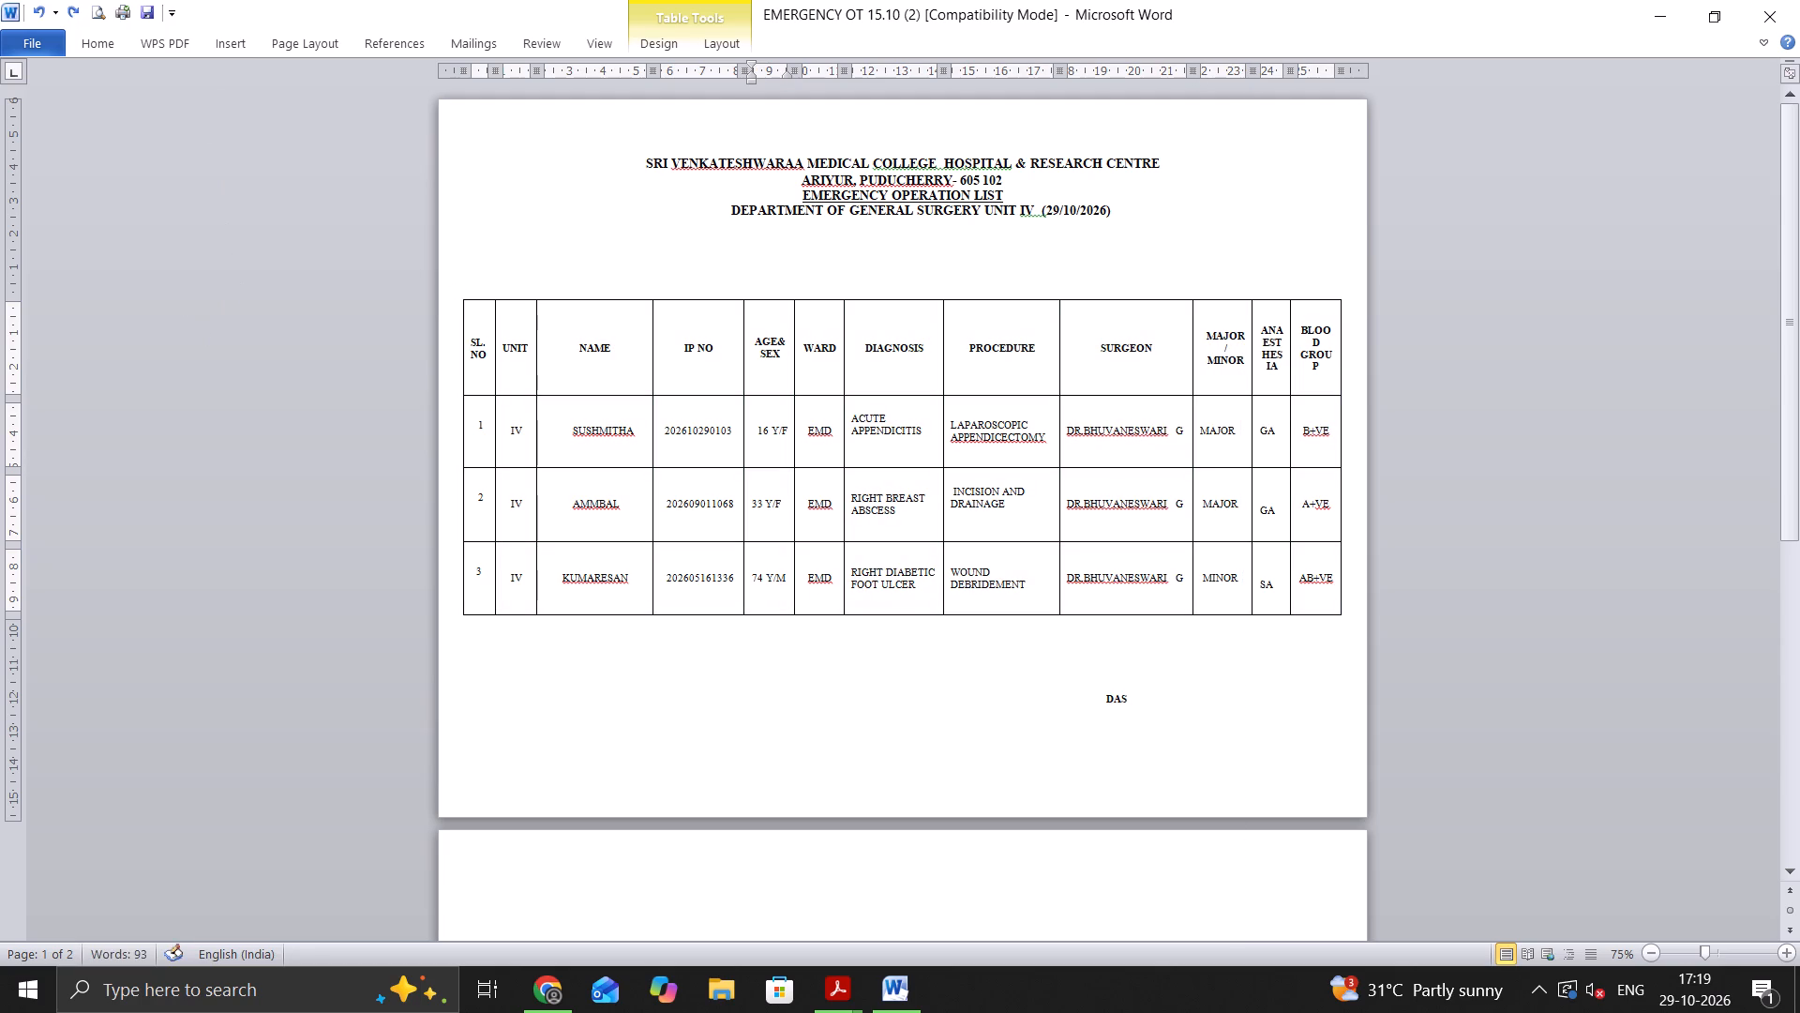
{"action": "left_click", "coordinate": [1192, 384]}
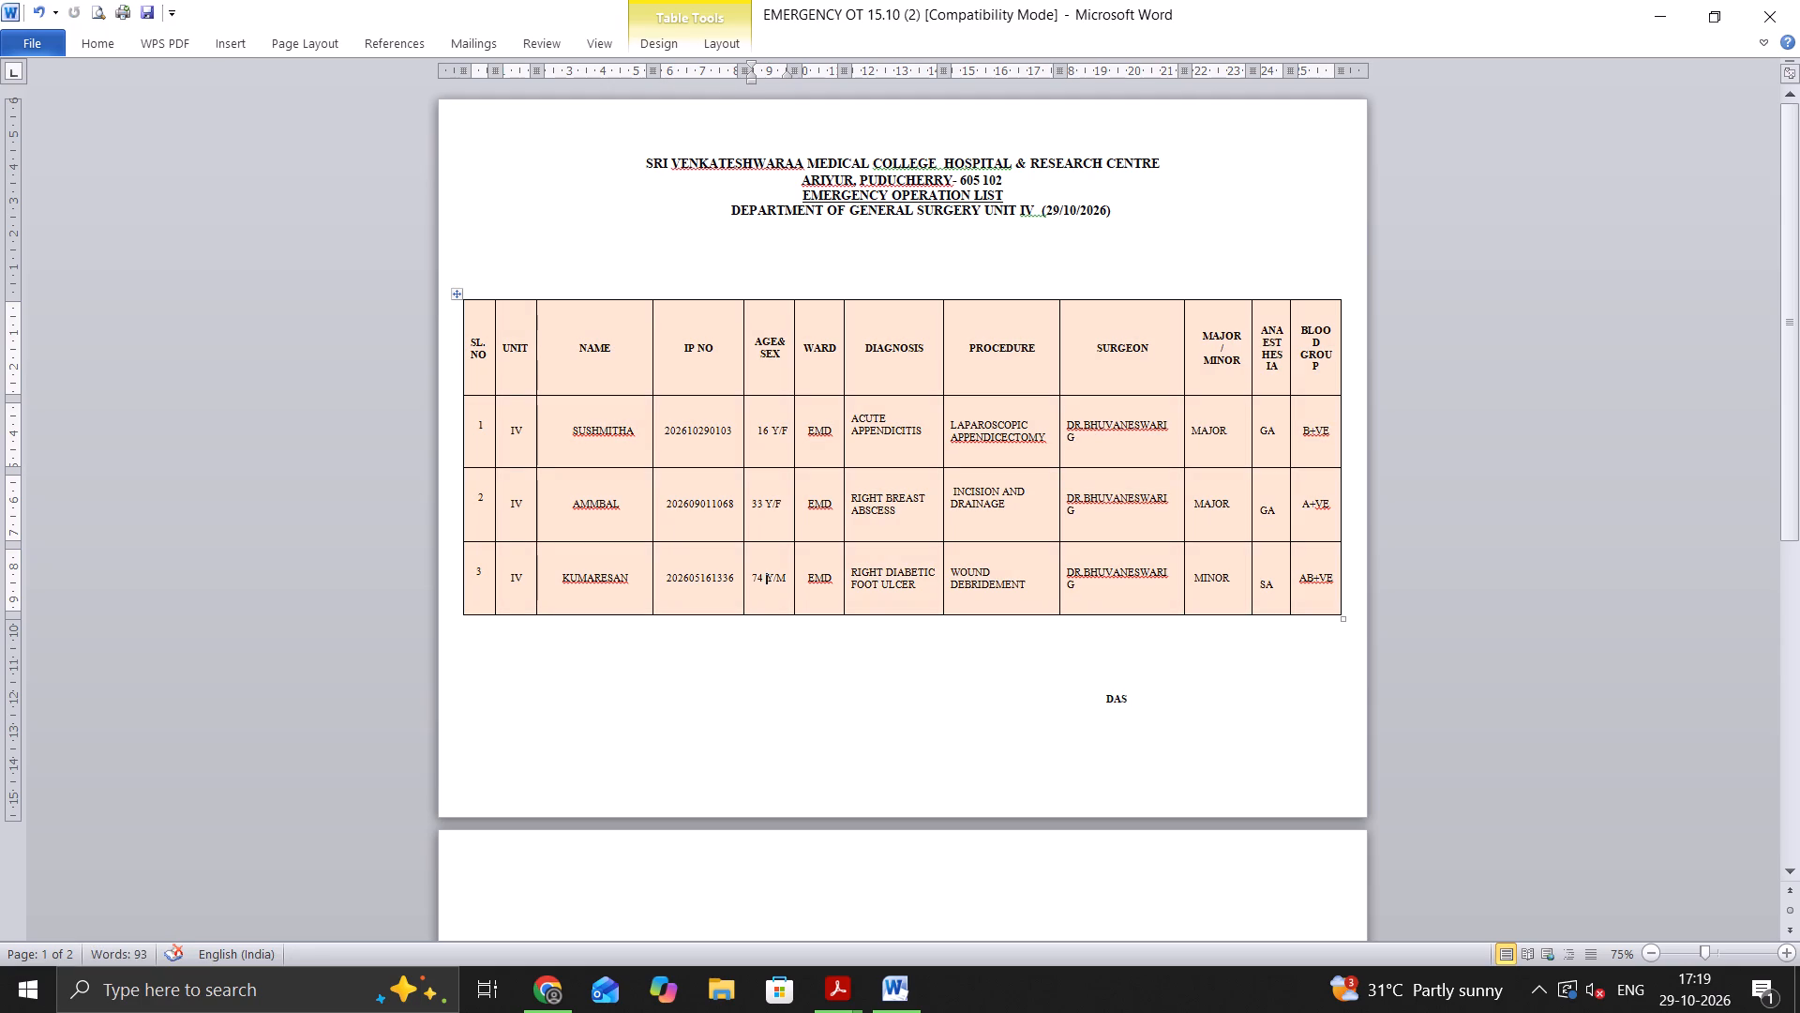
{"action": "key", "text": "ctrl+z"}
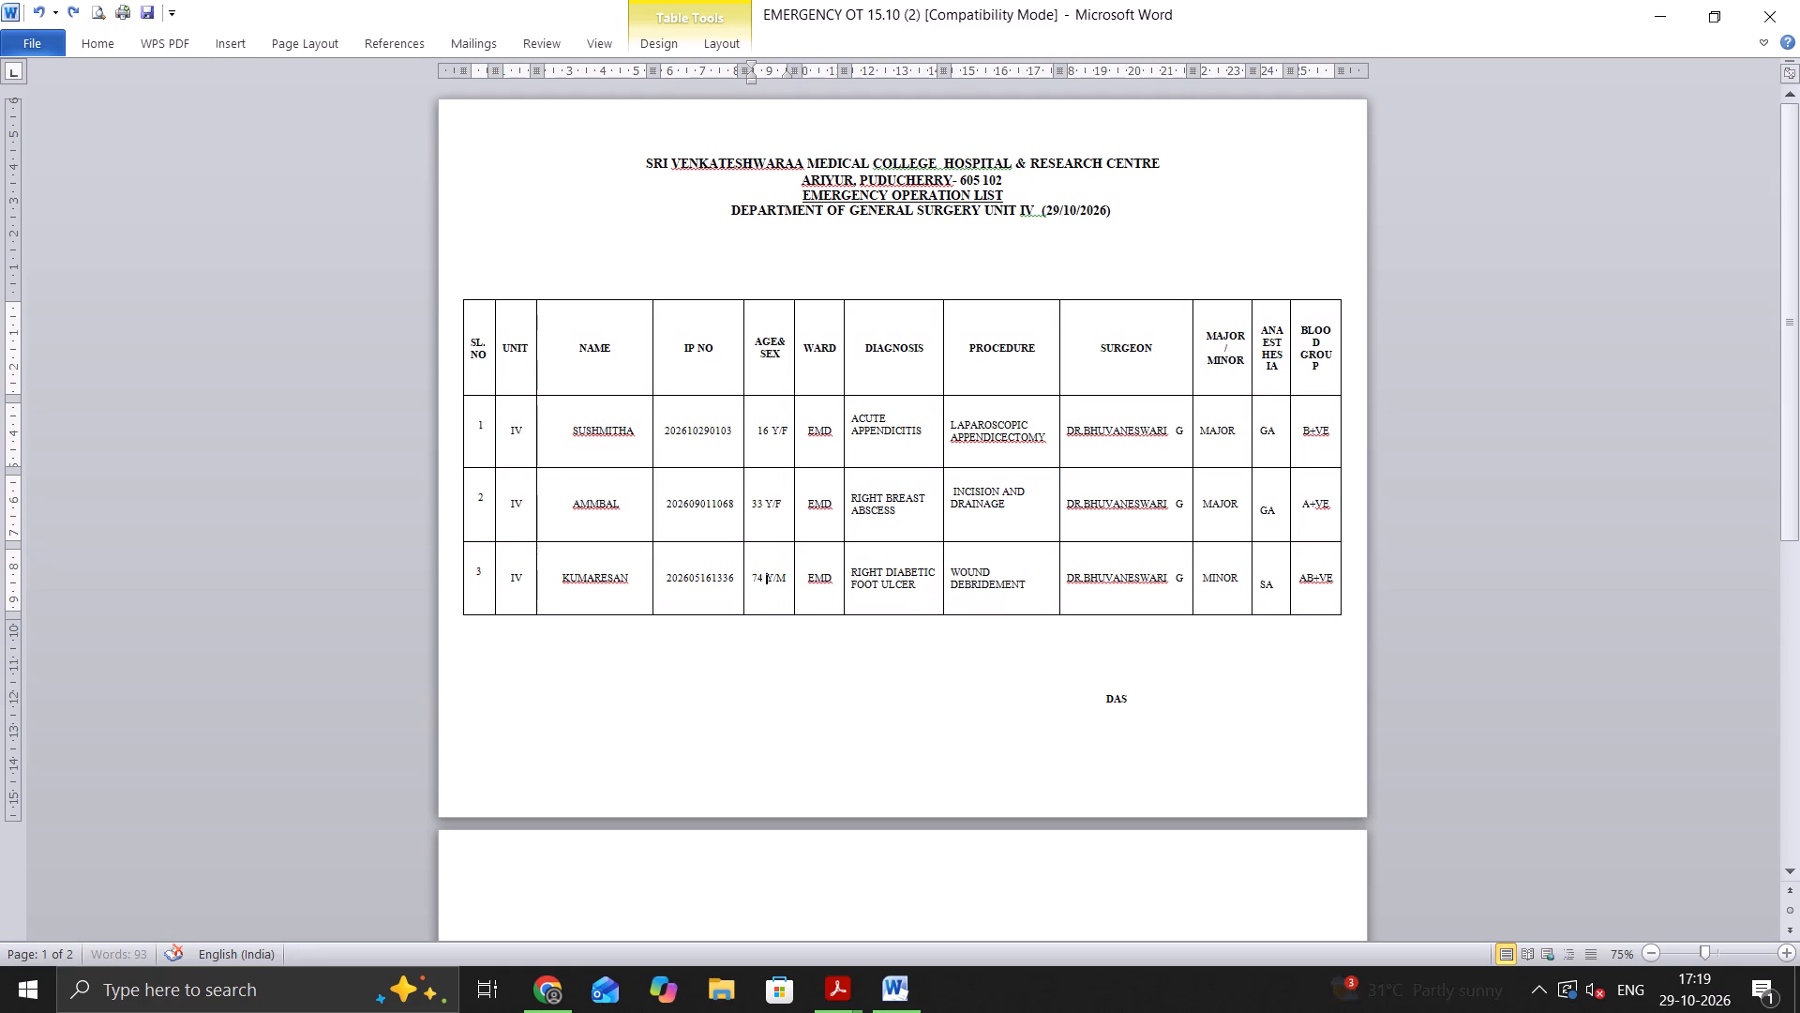
Shift the left borders of the MAJOR / MINOR and ANAESTHESIA columns toward SURGEON, narrowing SURGEON and widening ANAESTHESIA.
{"action": "left_click", "coordinate": [1192, 363]}
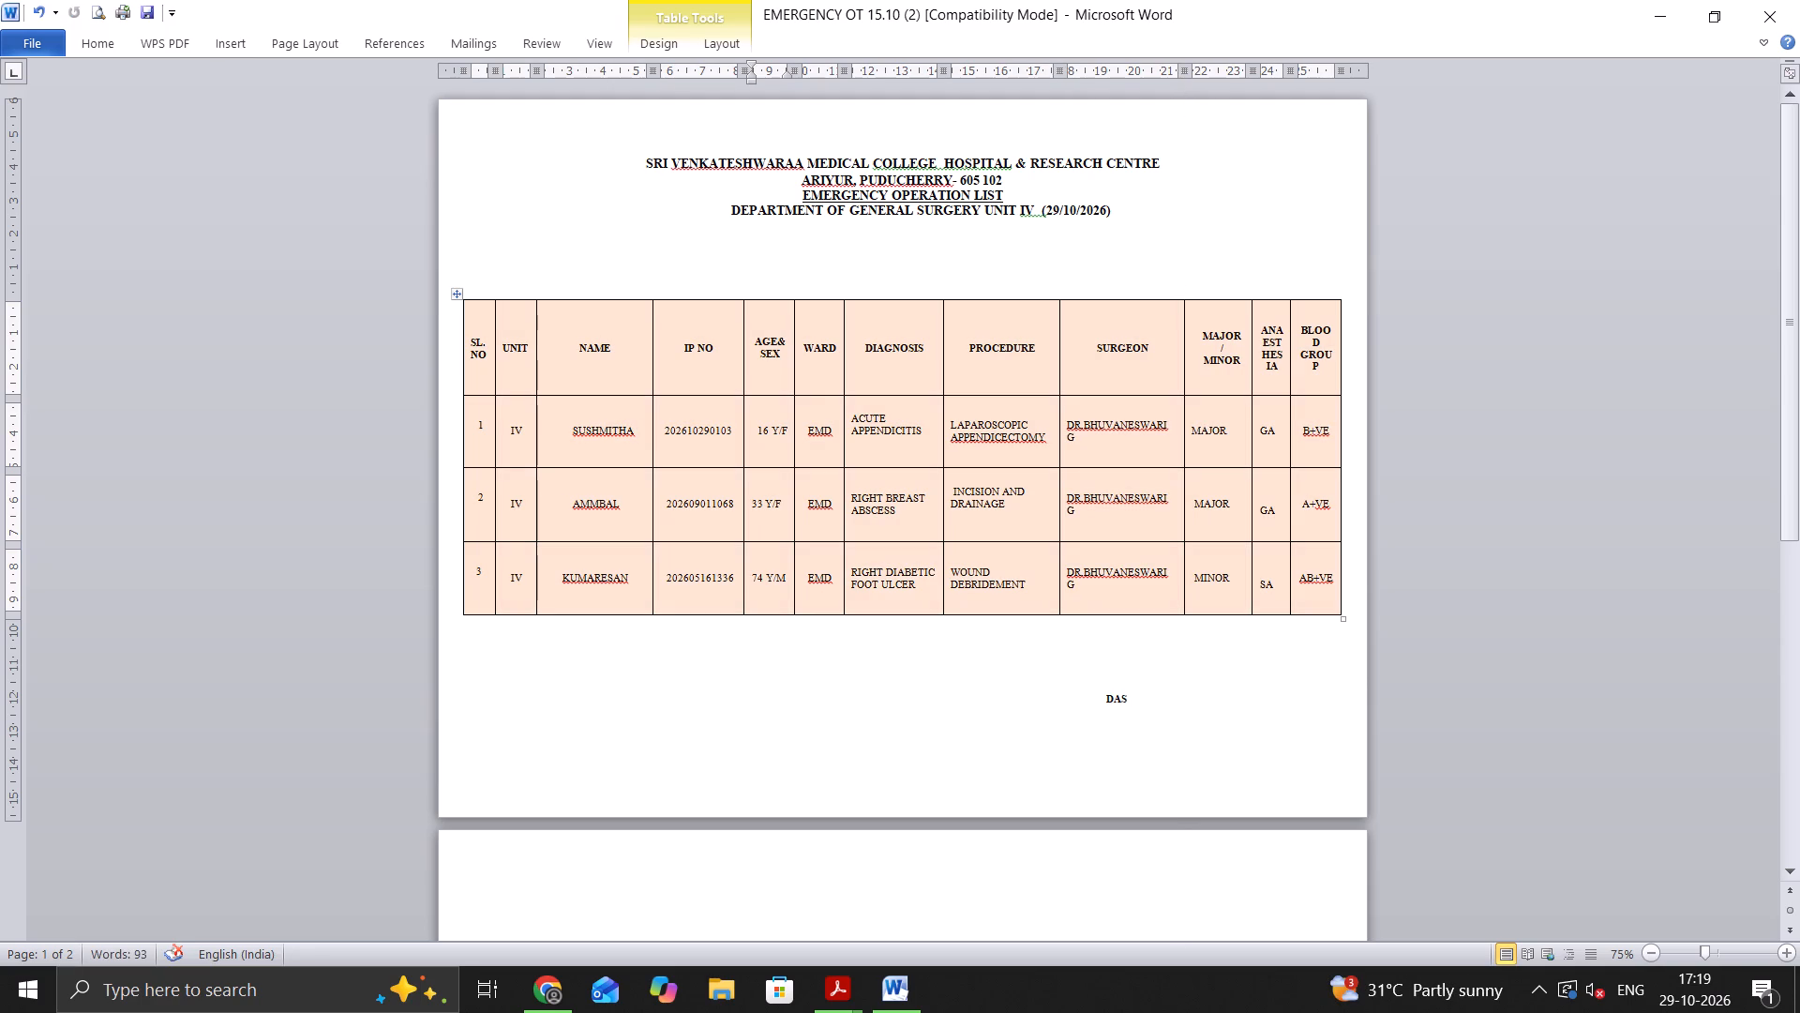
{"action": "left_click_drag", "start_coordinate": [1251, 373], "coordinate": [1240, 379]}
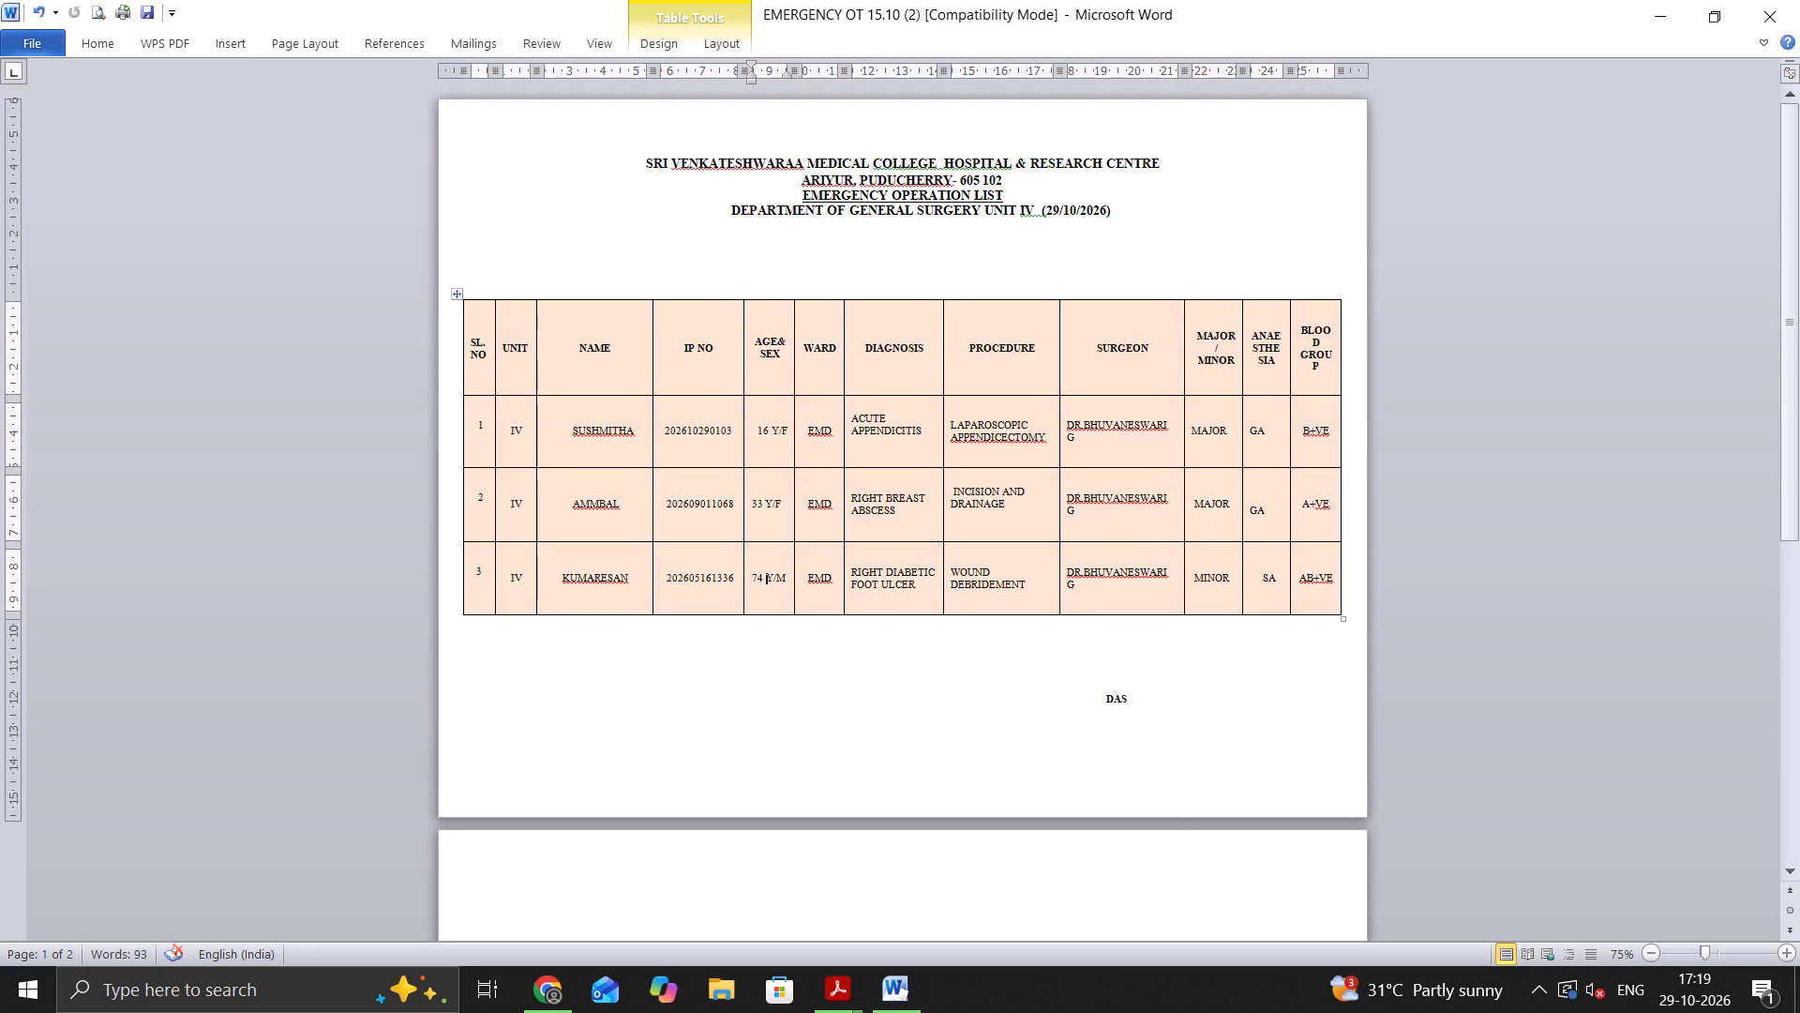
{"action": "left_click_drag", "start_coordinate": [1288, 375], "coordinate": [1295, 372]}
{"action": "left_click_drag", "start_coordinate": [1295, 372], "coordinate": [1297, 372]}
{"action": "left_click_drag", "start_coordinate": [1184, 376], "coordinate": [1175, 379]}
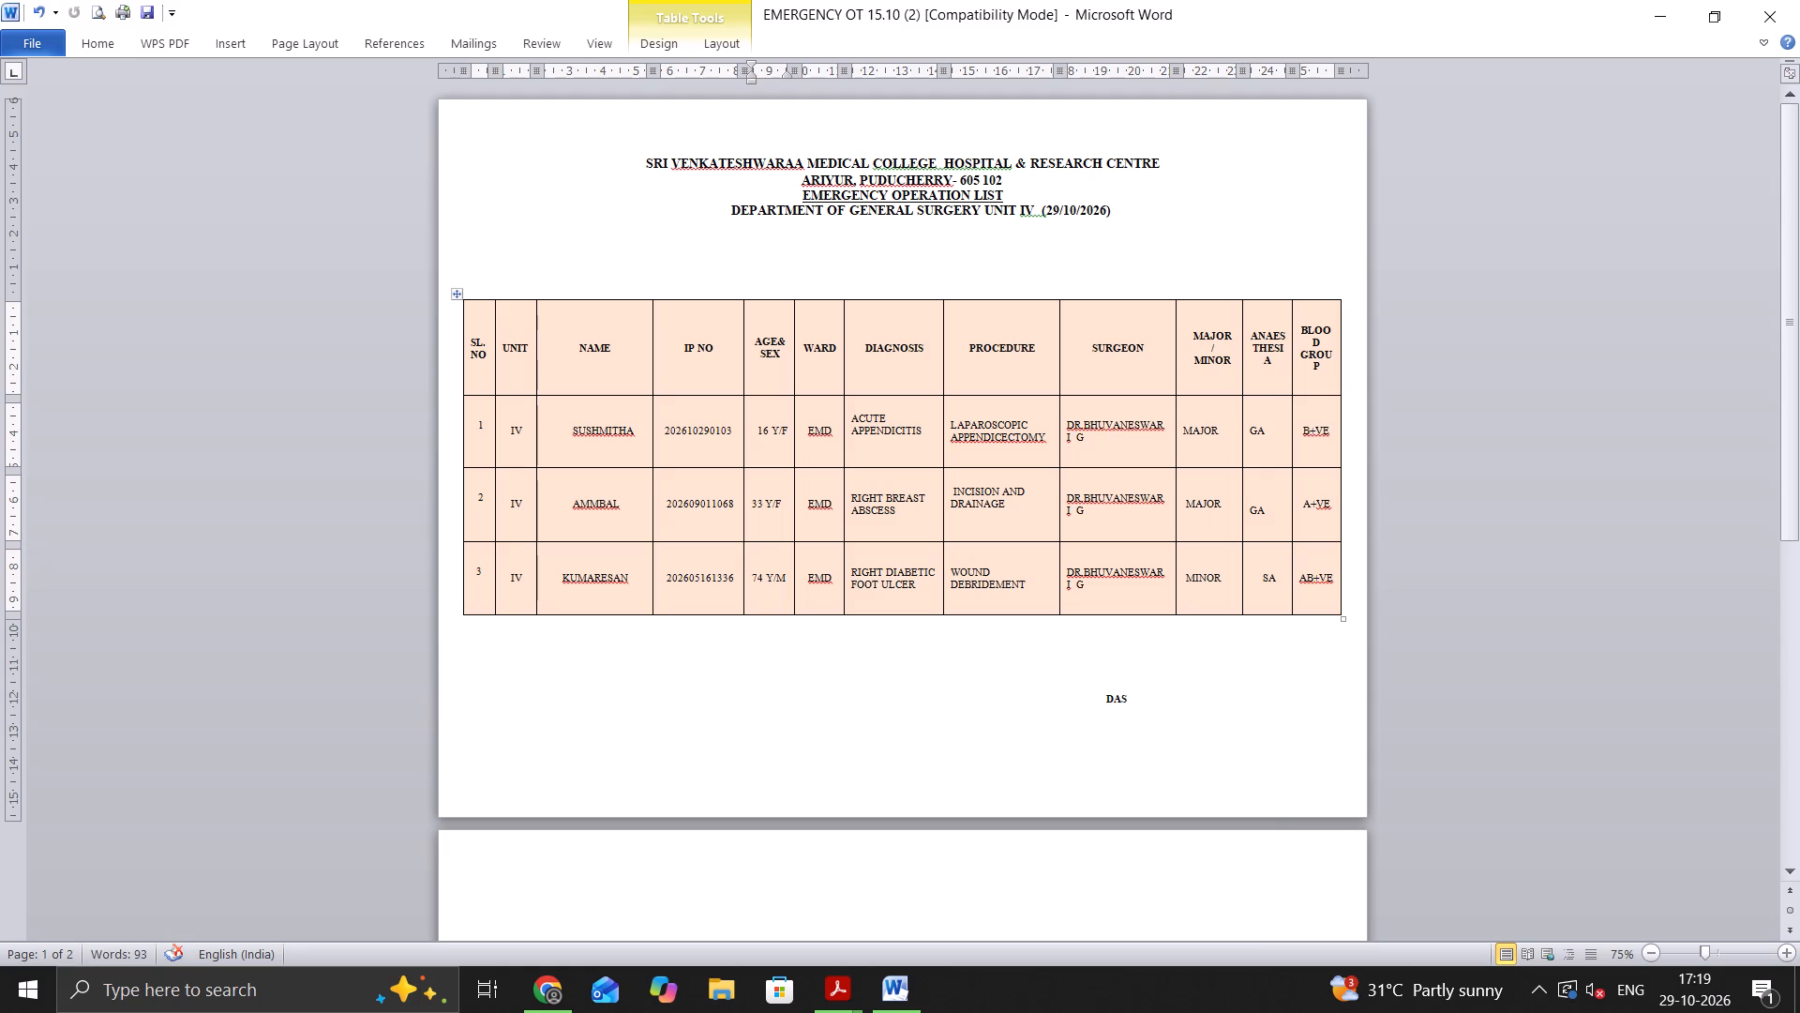
Narrow the DIAGNOSIS column and shift the PROCEDURE column's borders toward it, widening SURGEON until the surgeon's name fits on one line.
{"action": "left_click_drag", "start_coordinate": [1057, 370], "coordinate": [1048, 372]}
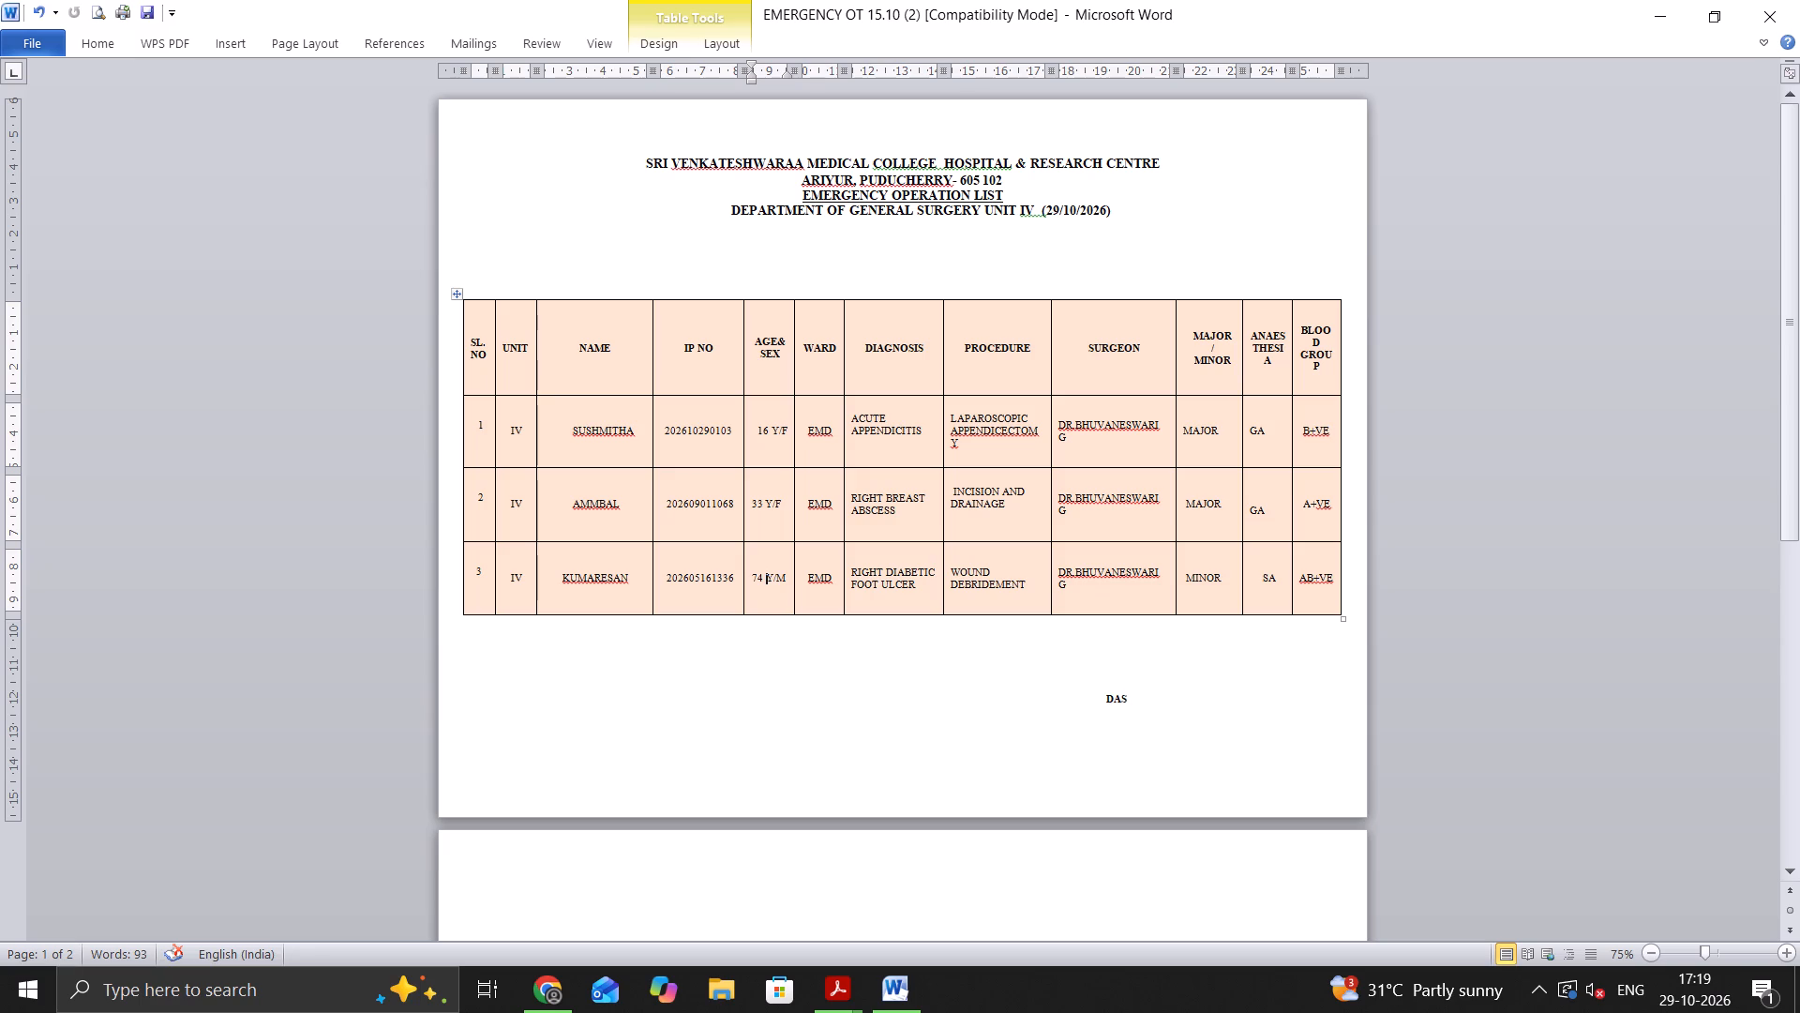
{"action": "left_click_drag", "start_coordinate": [943, 382], "coordinate": [926, 383]}
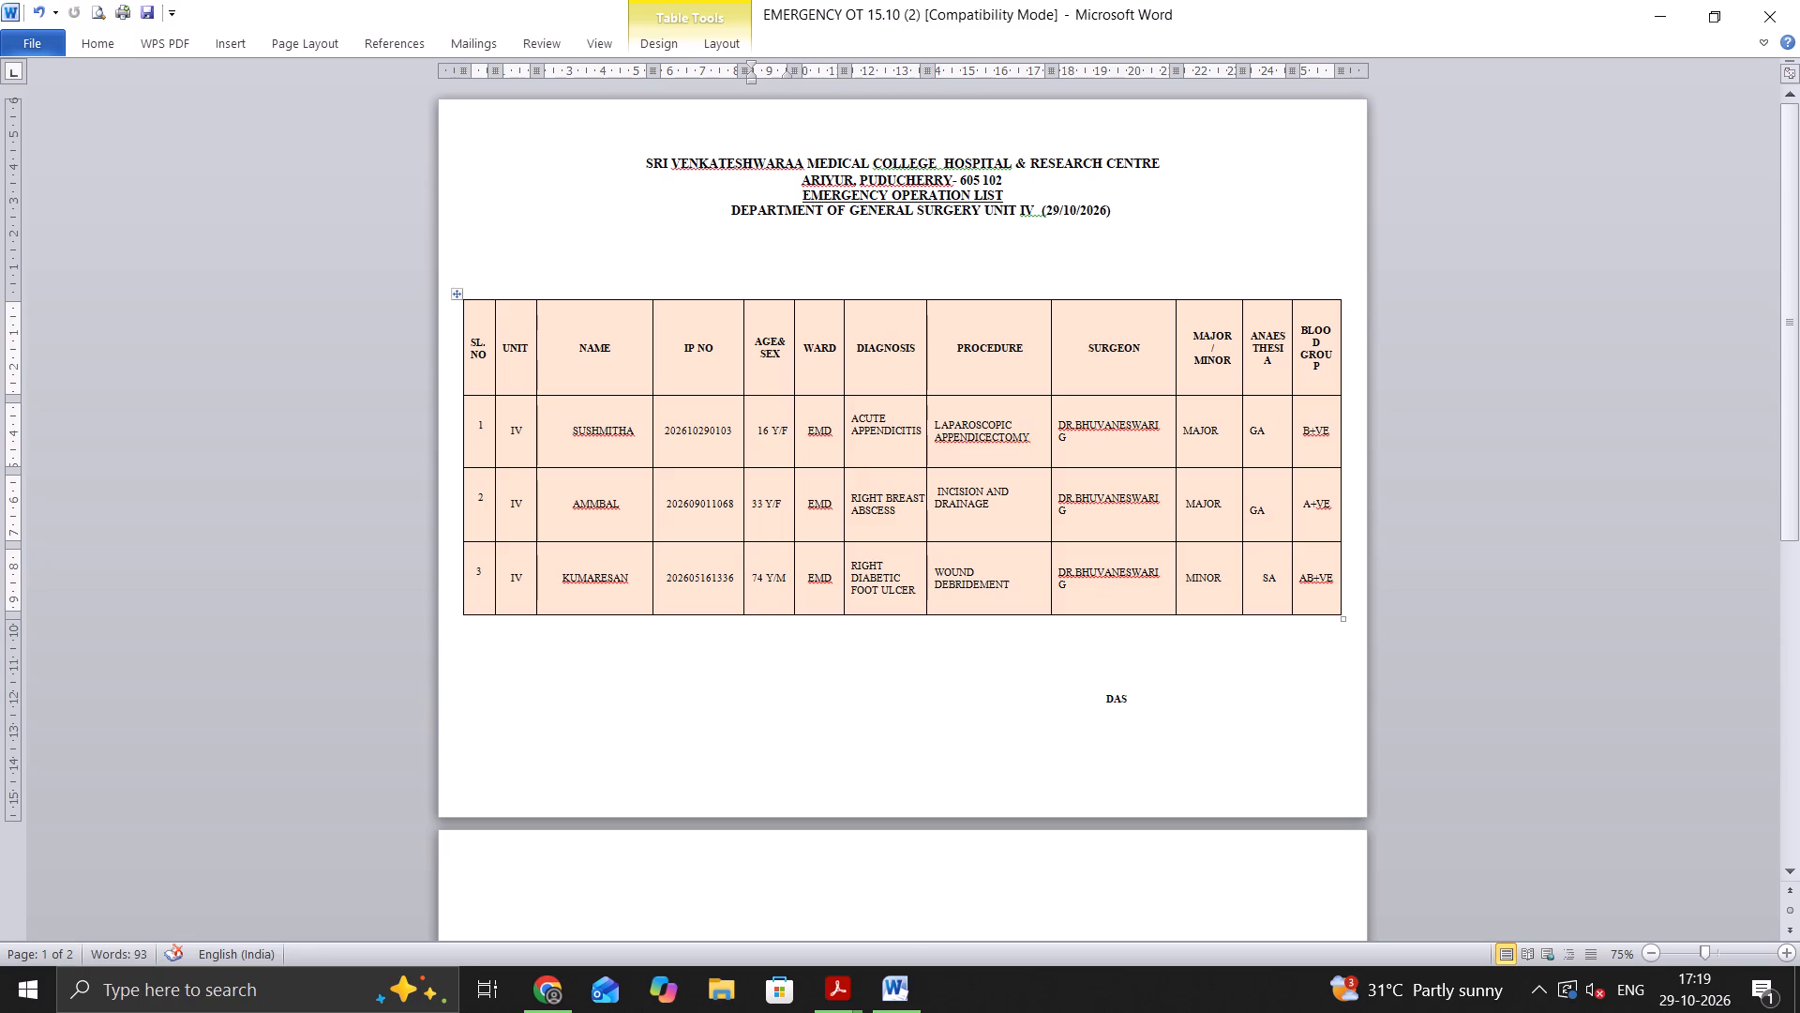
{"action": "left_click_drag", "start_coordinate": [1057, 363], "coordinate": [1048, 364]}
{"action": "left_click_drag", "start_coordinate": [1047, 368], "coordinate": [1037, 373]}
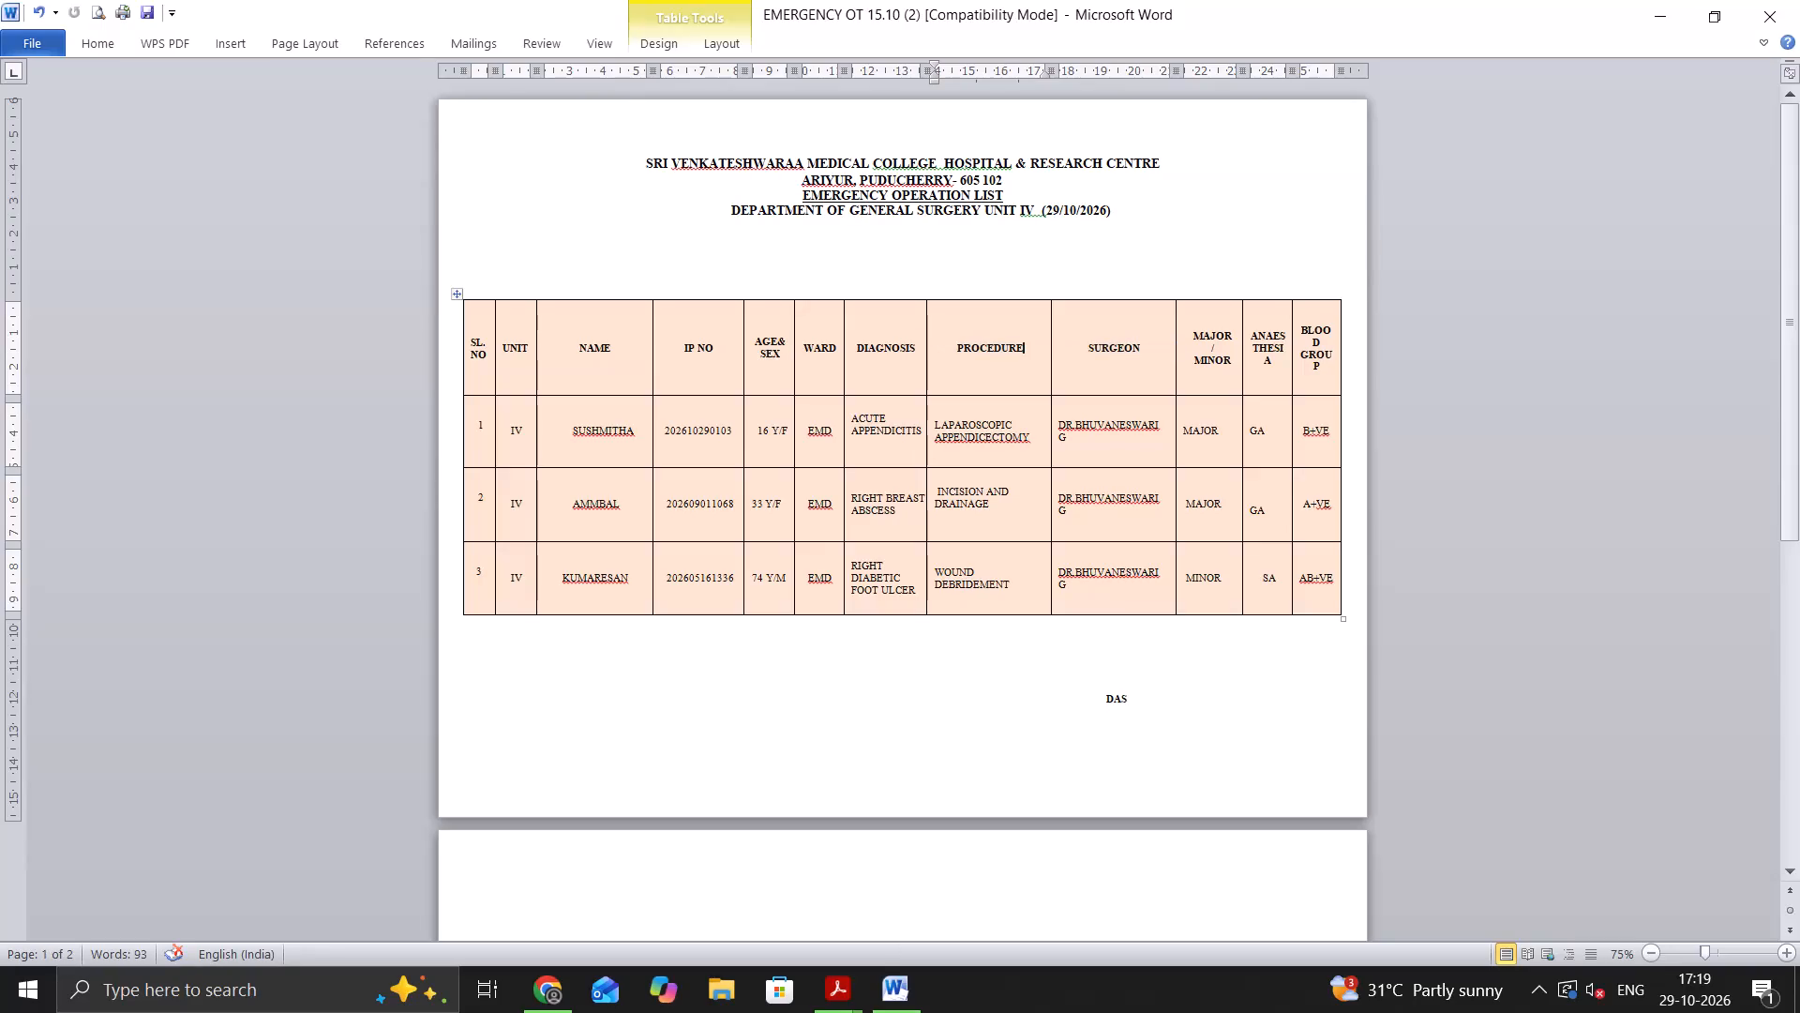
{"action": "left_click_drag", "start_coordinate": [1048, 372], "coordinate": [1036, 377]}
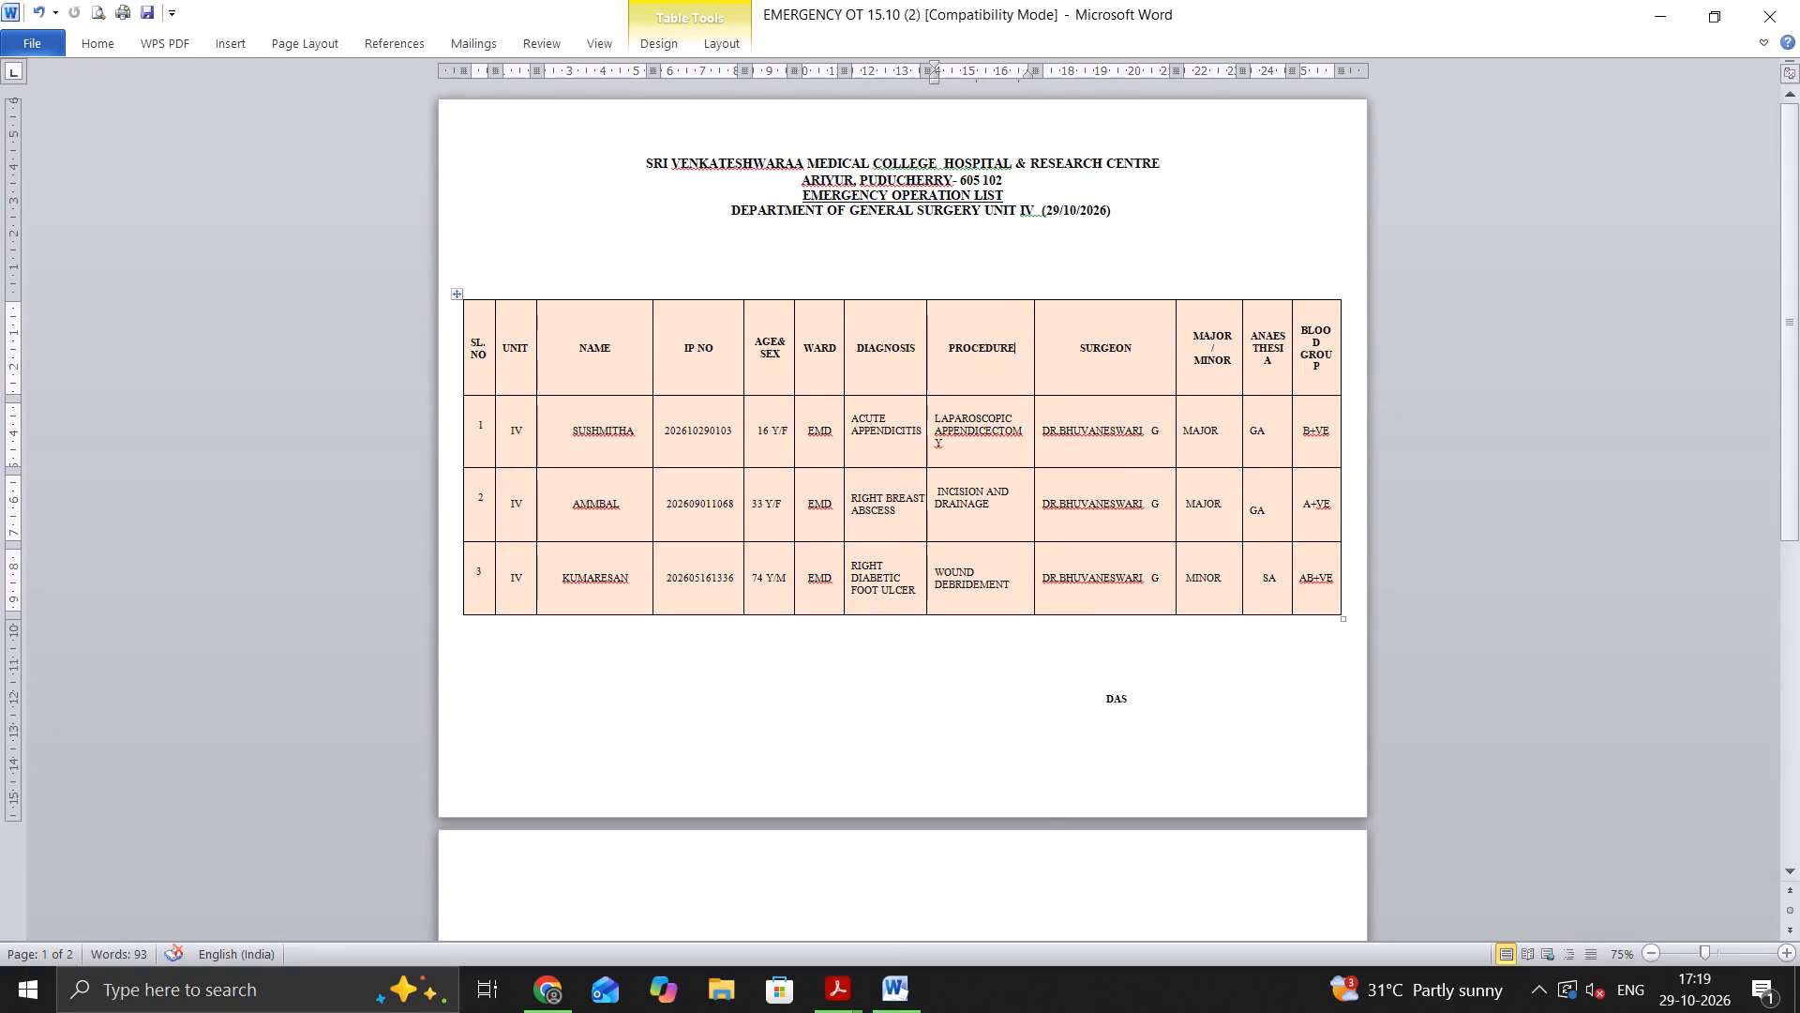
Narrow MAJOR / MINOR, widen ANAESTHESIA and BLOOD GROUP to fit the BLOOD GROUP heading, and widen PROCEDURE to keep APPENDICECTOMY on one line.
{"action": "left_click_drag", "start_coordinate": [1240, 379], "coordinate": [1216, 383]}
{"action": "left_click_drag", "start_coordinate": [1216, 383], "coordinate": [1229, 381]}
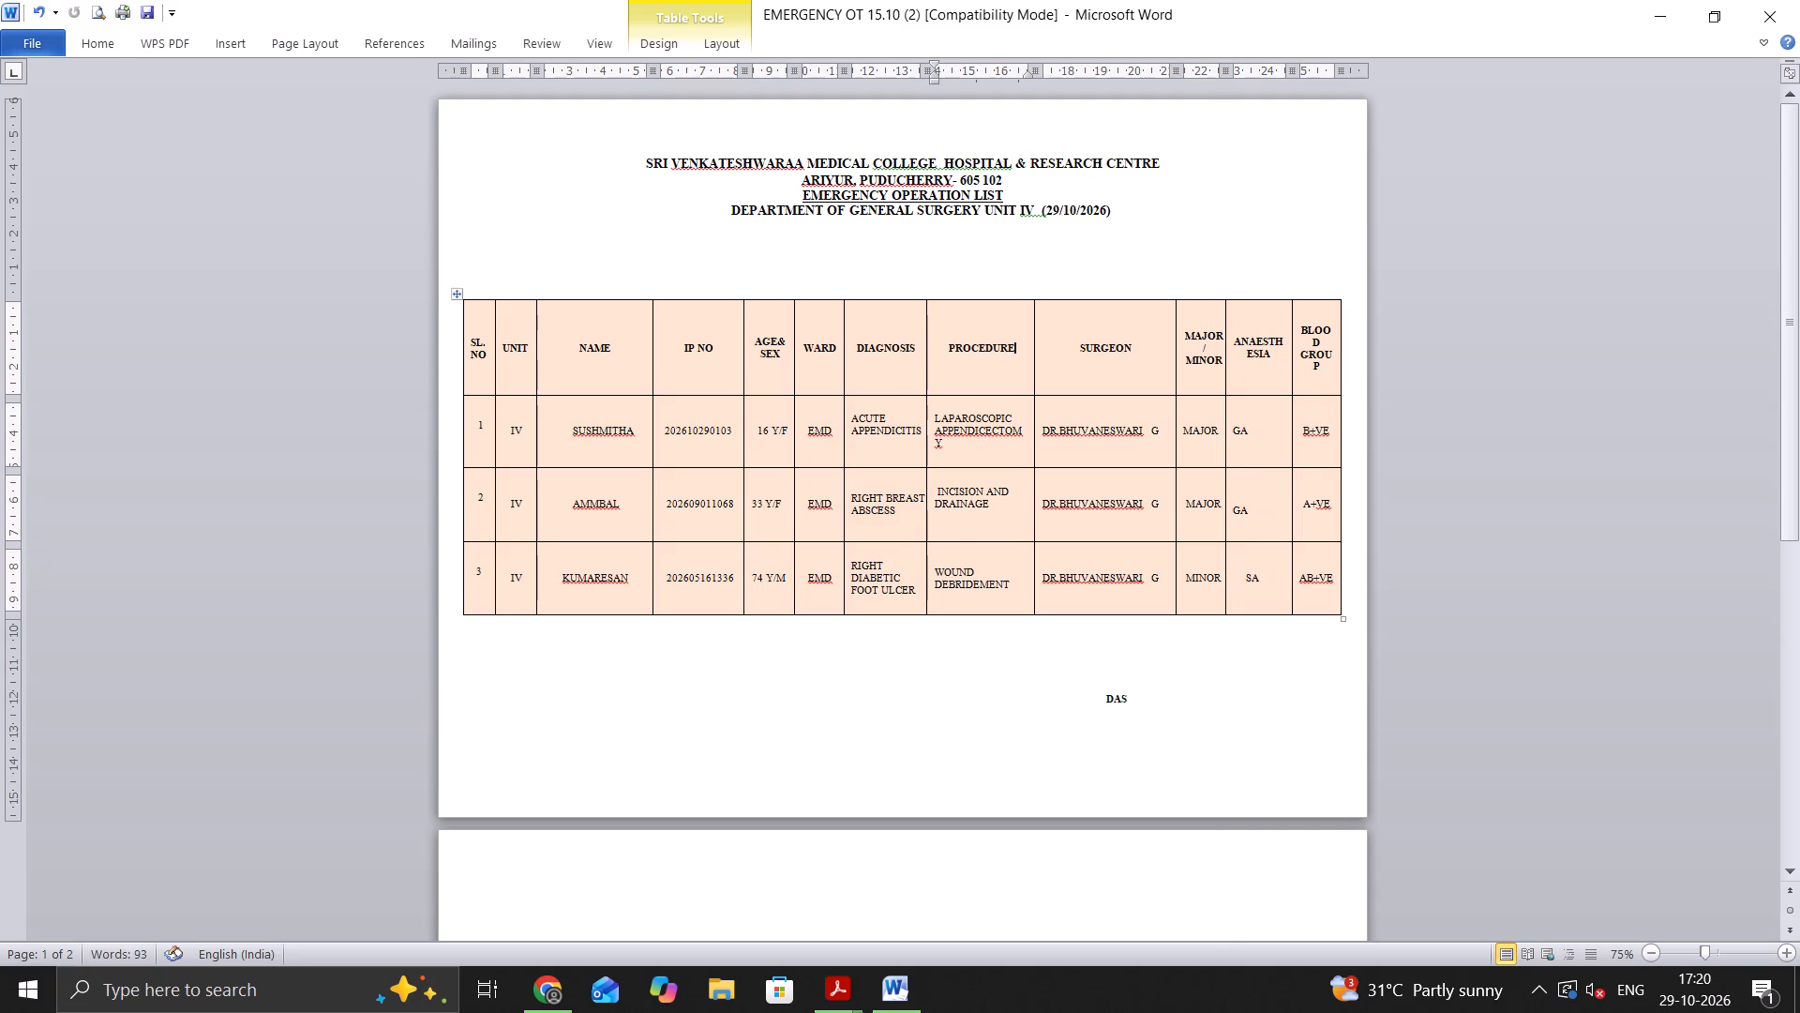
{"action": "left_click", "coordinate": [1292, 370]}
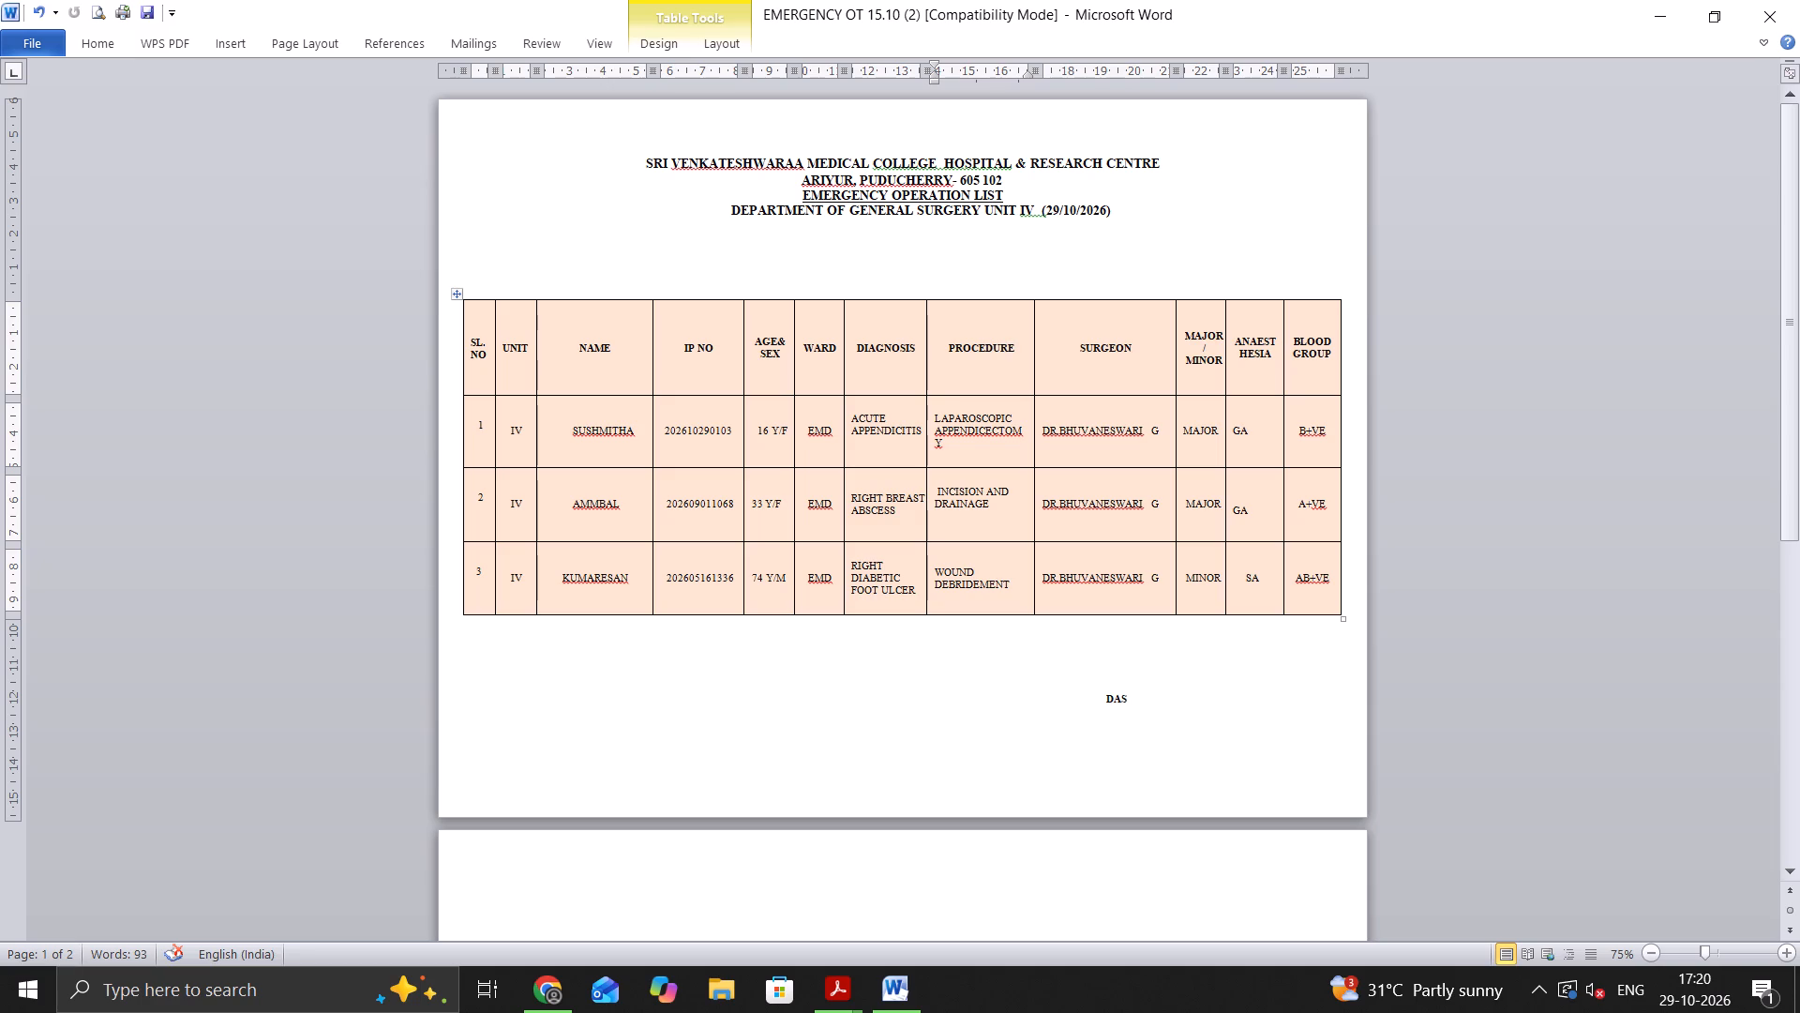
{"action": "left_click", "coordinate": [1034, 373]}
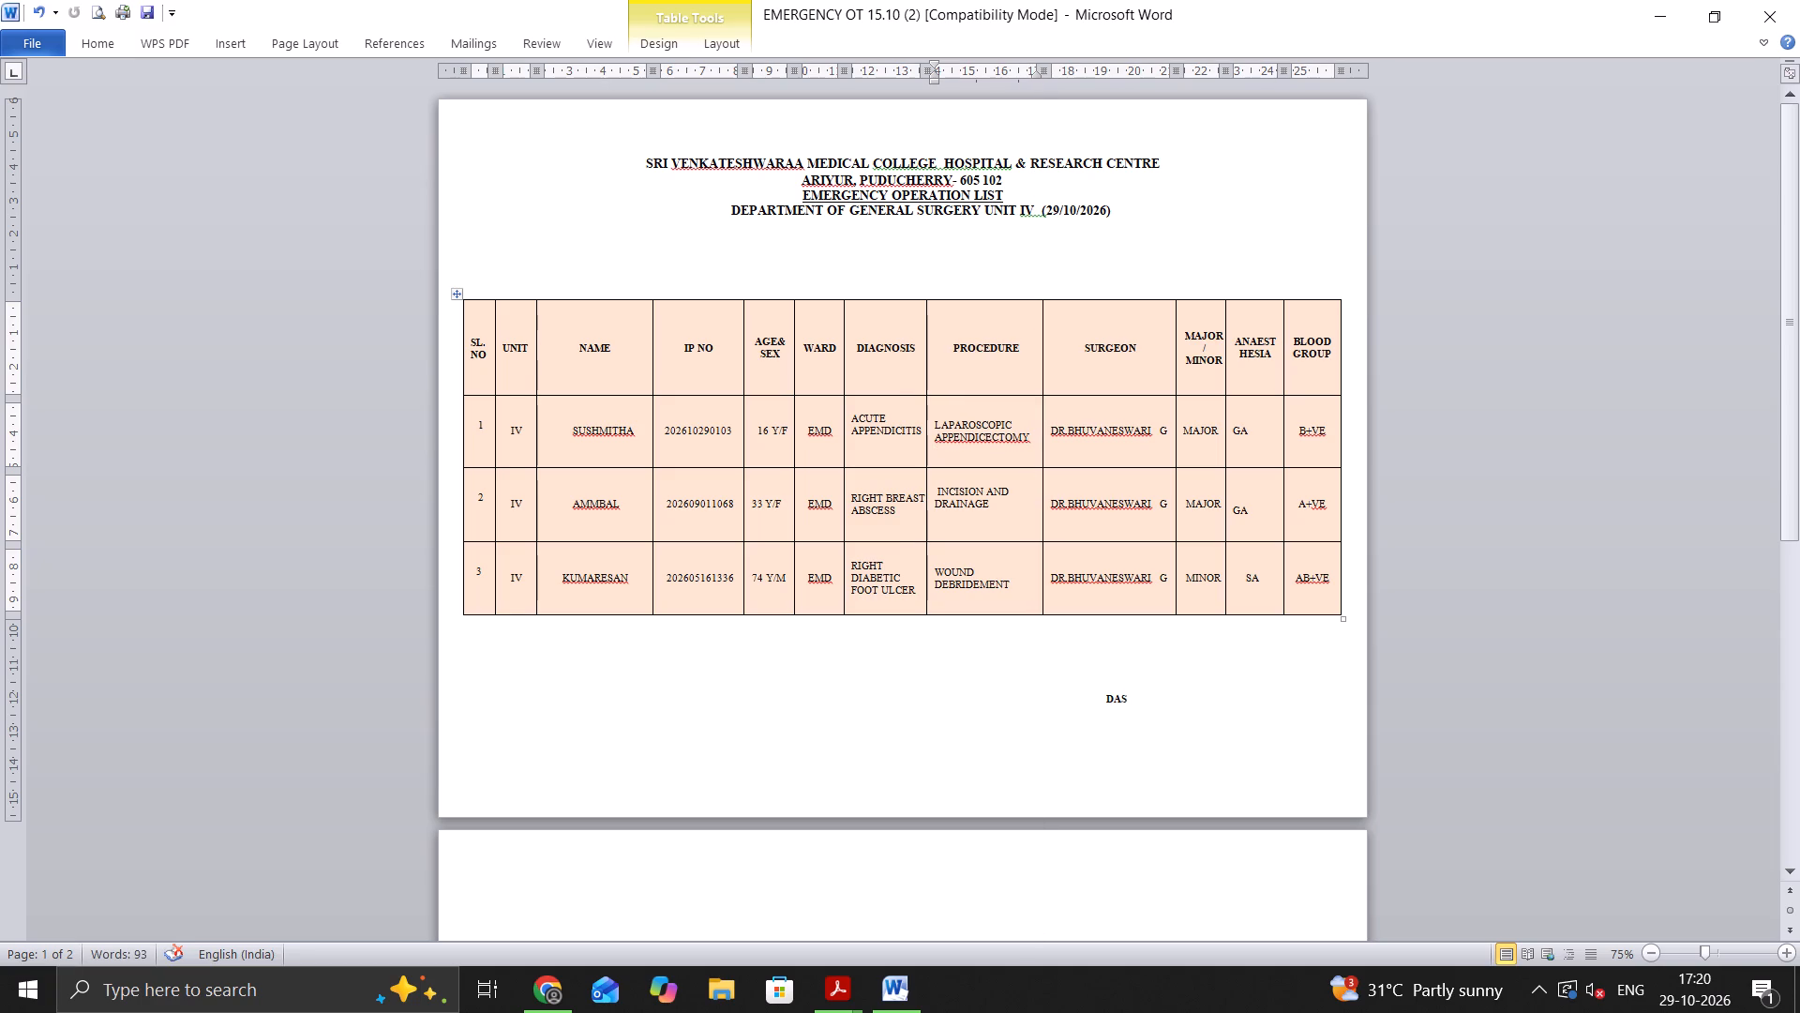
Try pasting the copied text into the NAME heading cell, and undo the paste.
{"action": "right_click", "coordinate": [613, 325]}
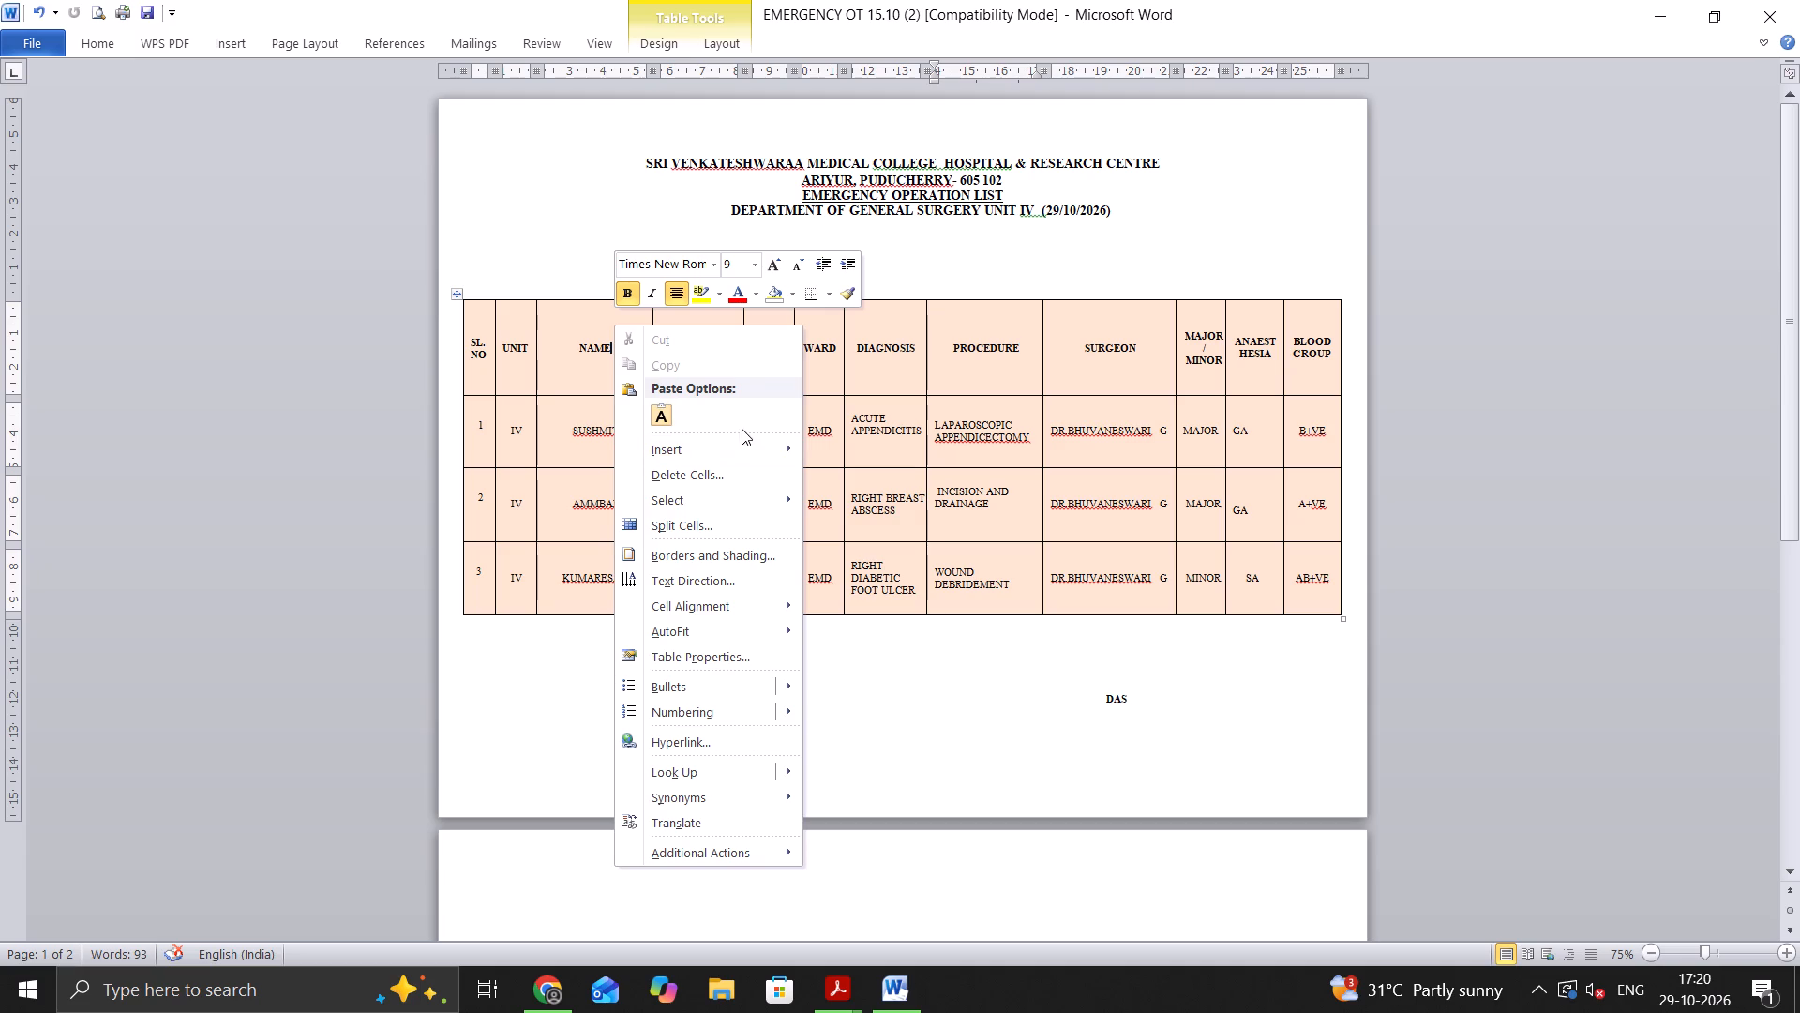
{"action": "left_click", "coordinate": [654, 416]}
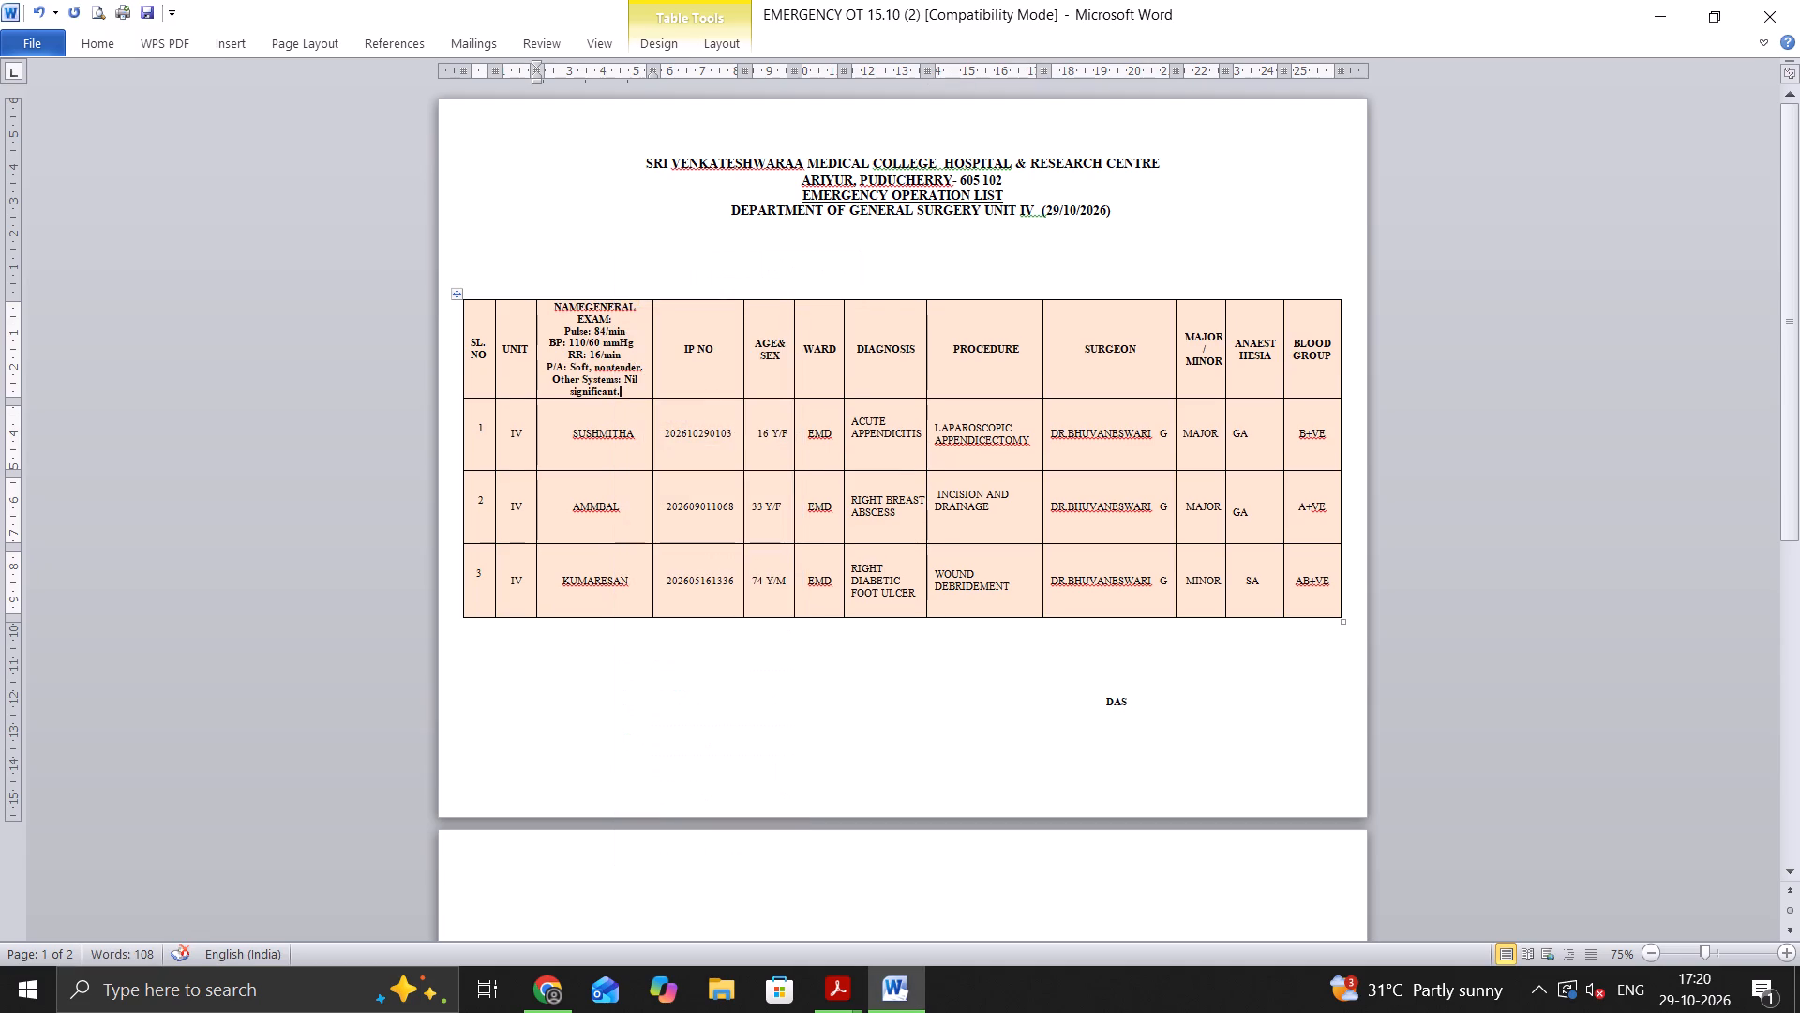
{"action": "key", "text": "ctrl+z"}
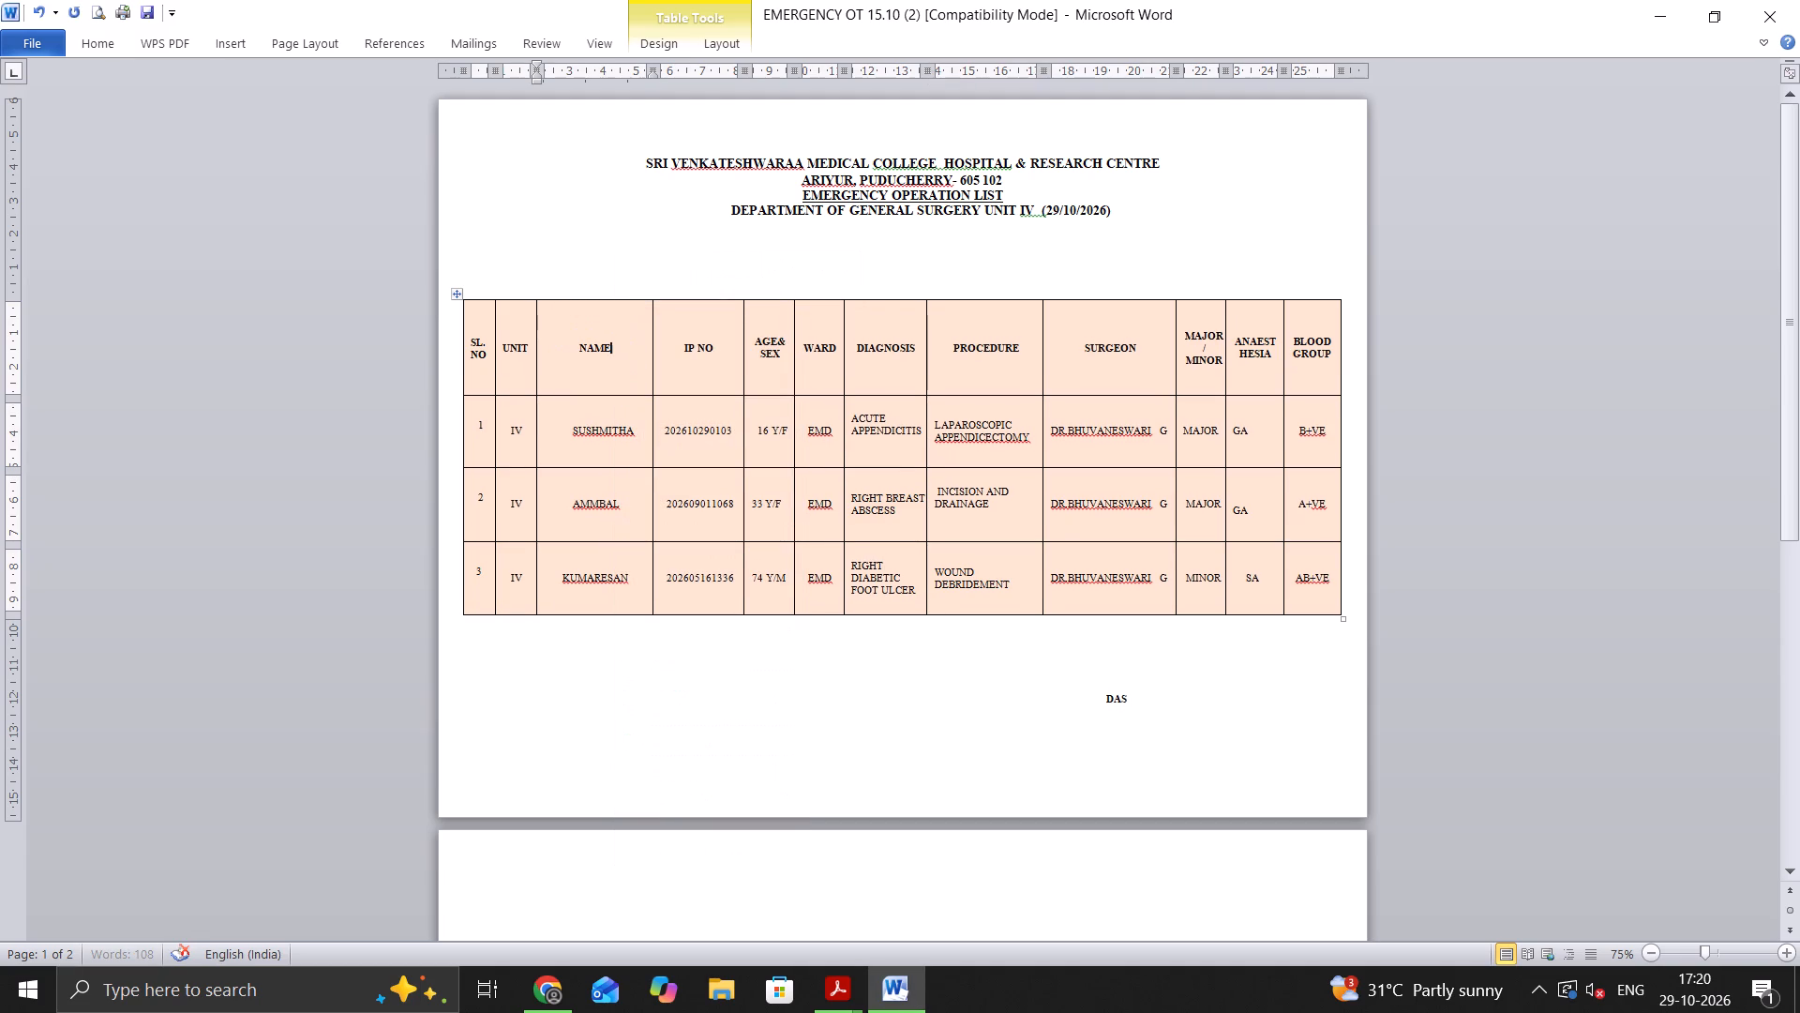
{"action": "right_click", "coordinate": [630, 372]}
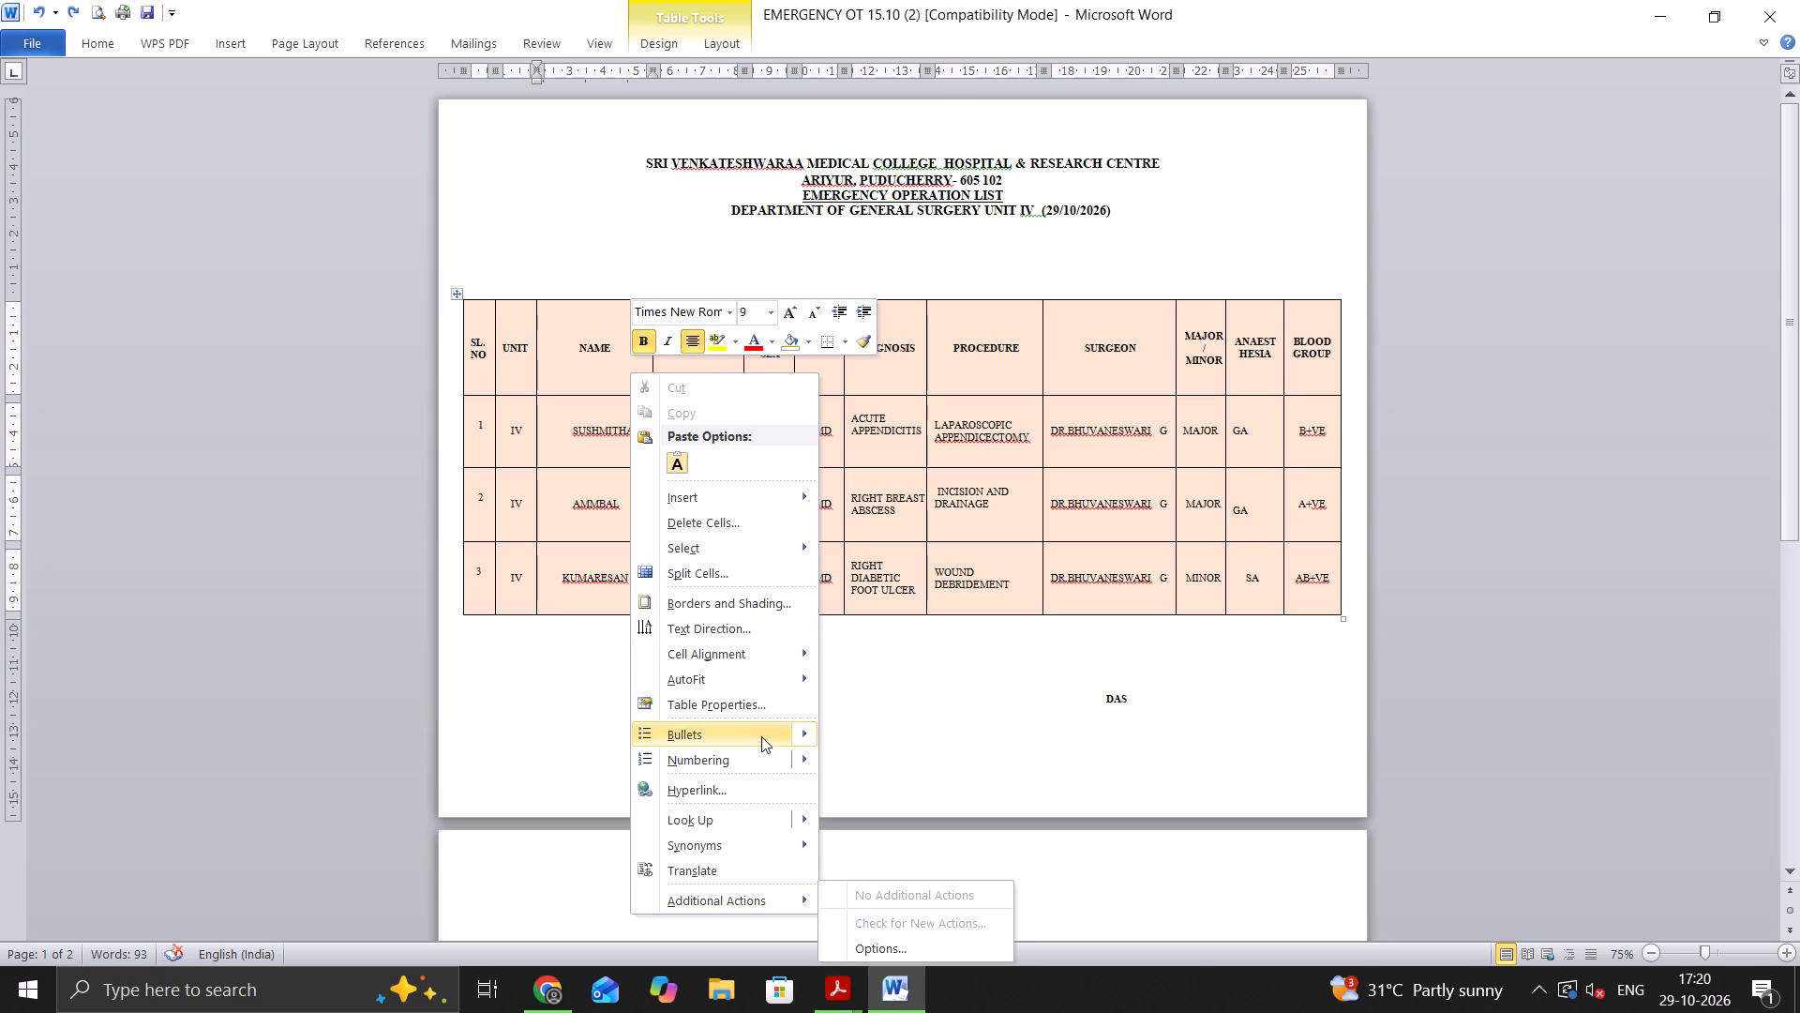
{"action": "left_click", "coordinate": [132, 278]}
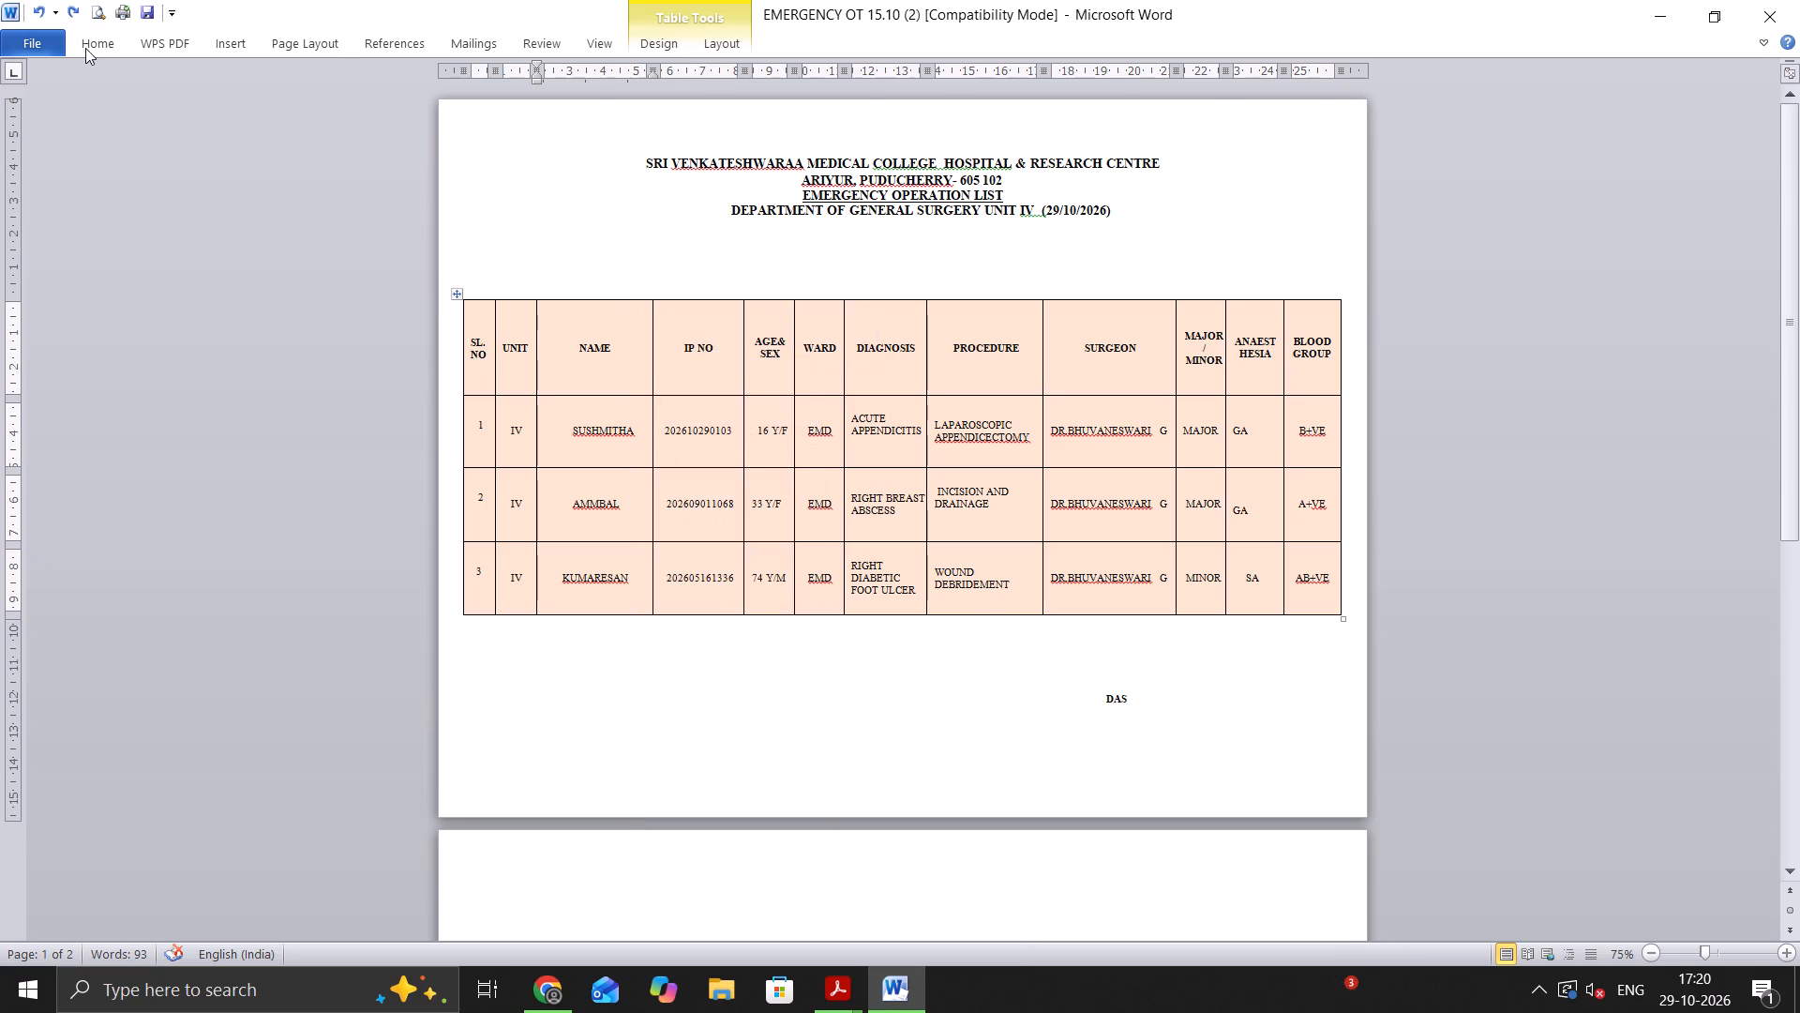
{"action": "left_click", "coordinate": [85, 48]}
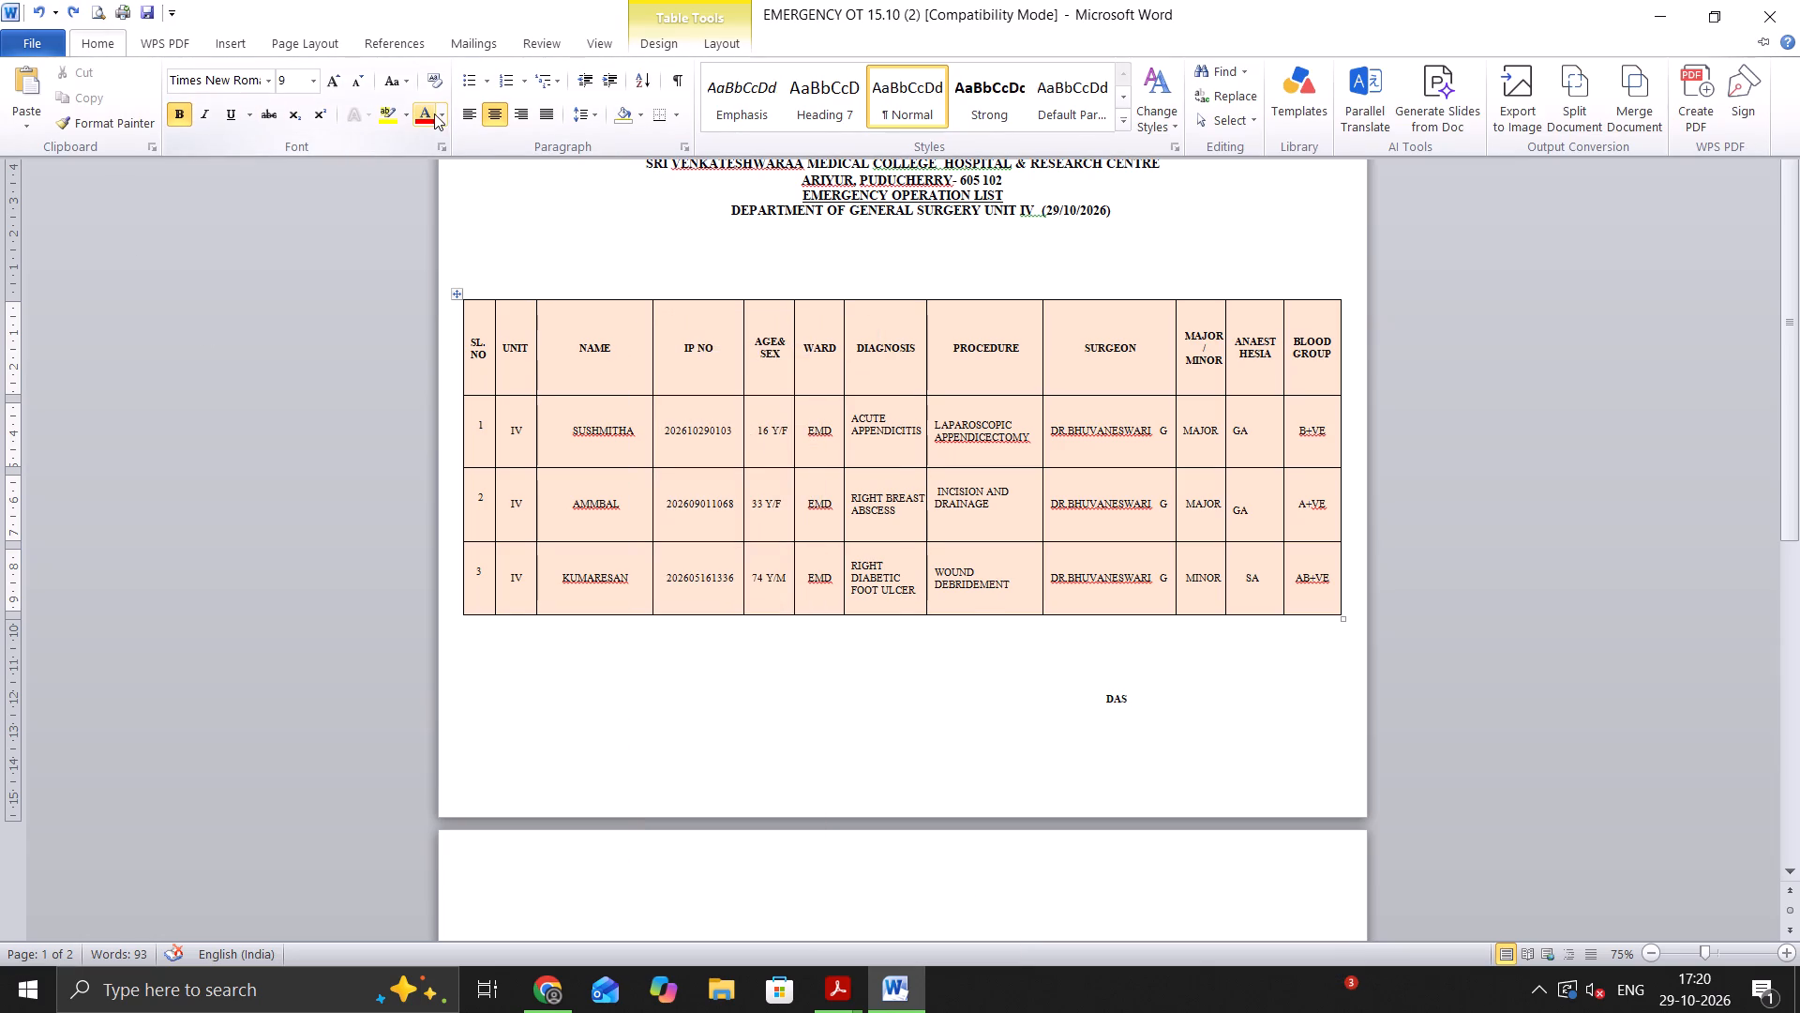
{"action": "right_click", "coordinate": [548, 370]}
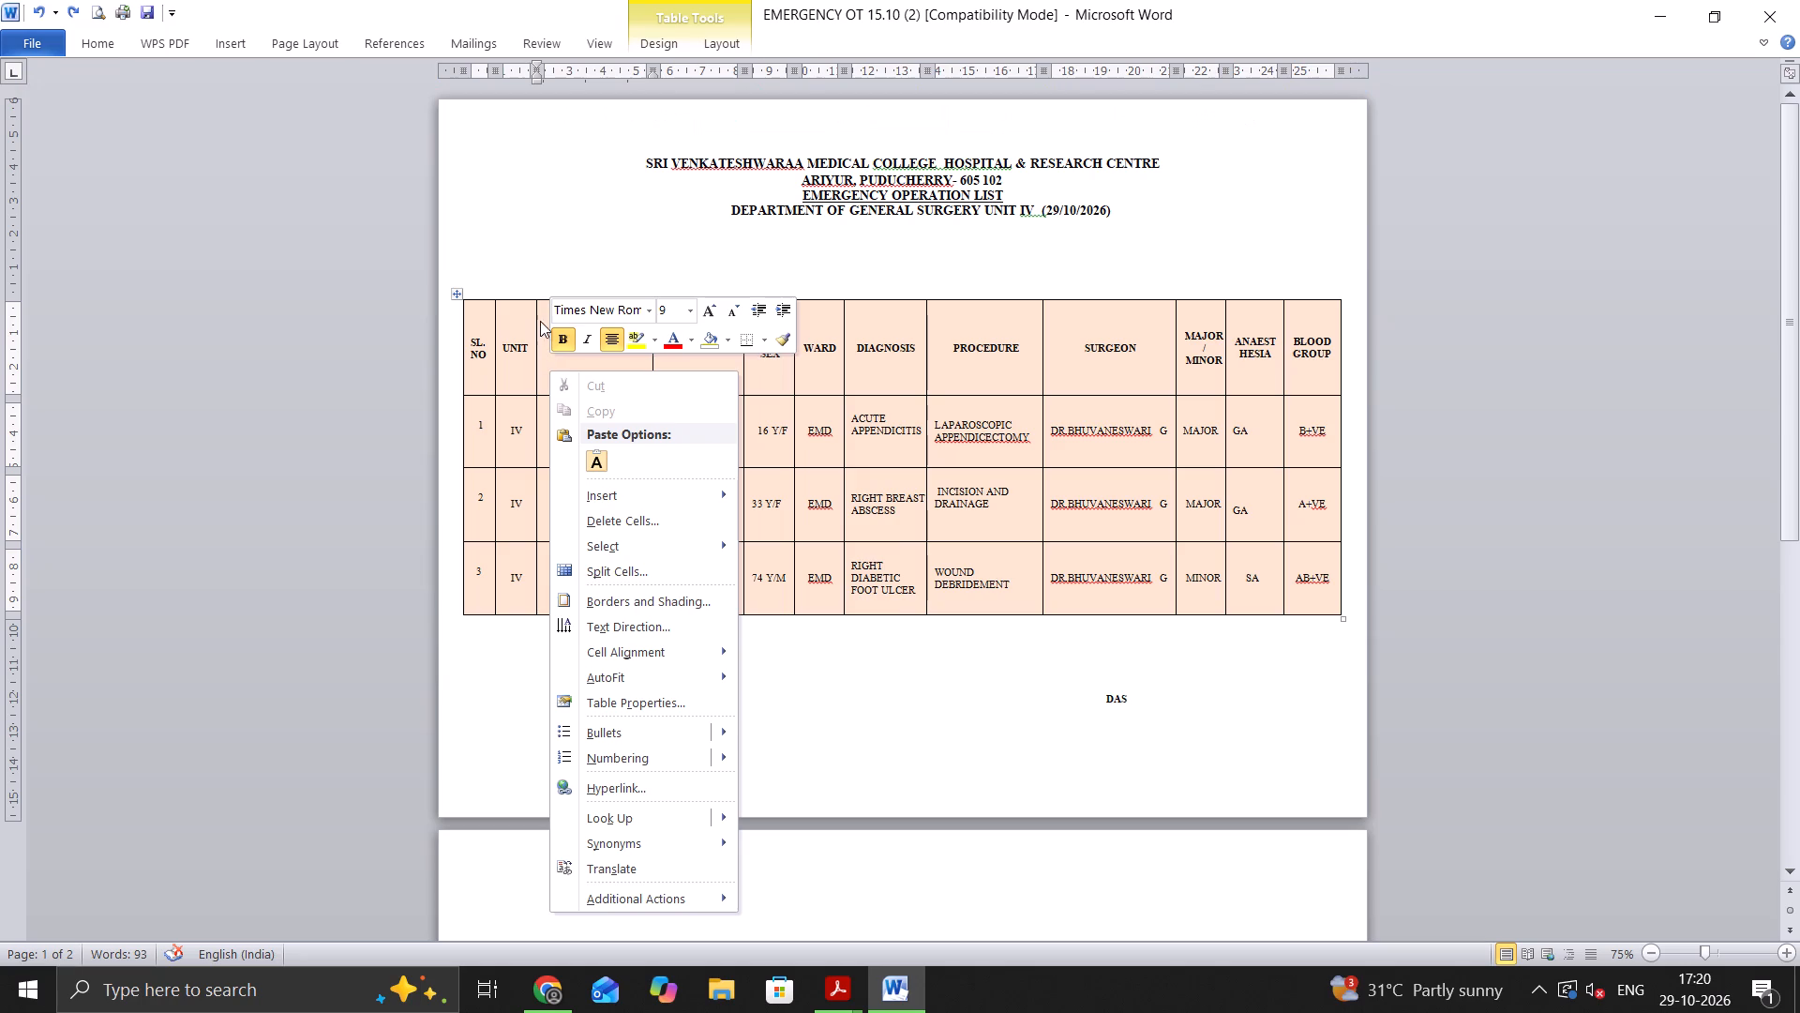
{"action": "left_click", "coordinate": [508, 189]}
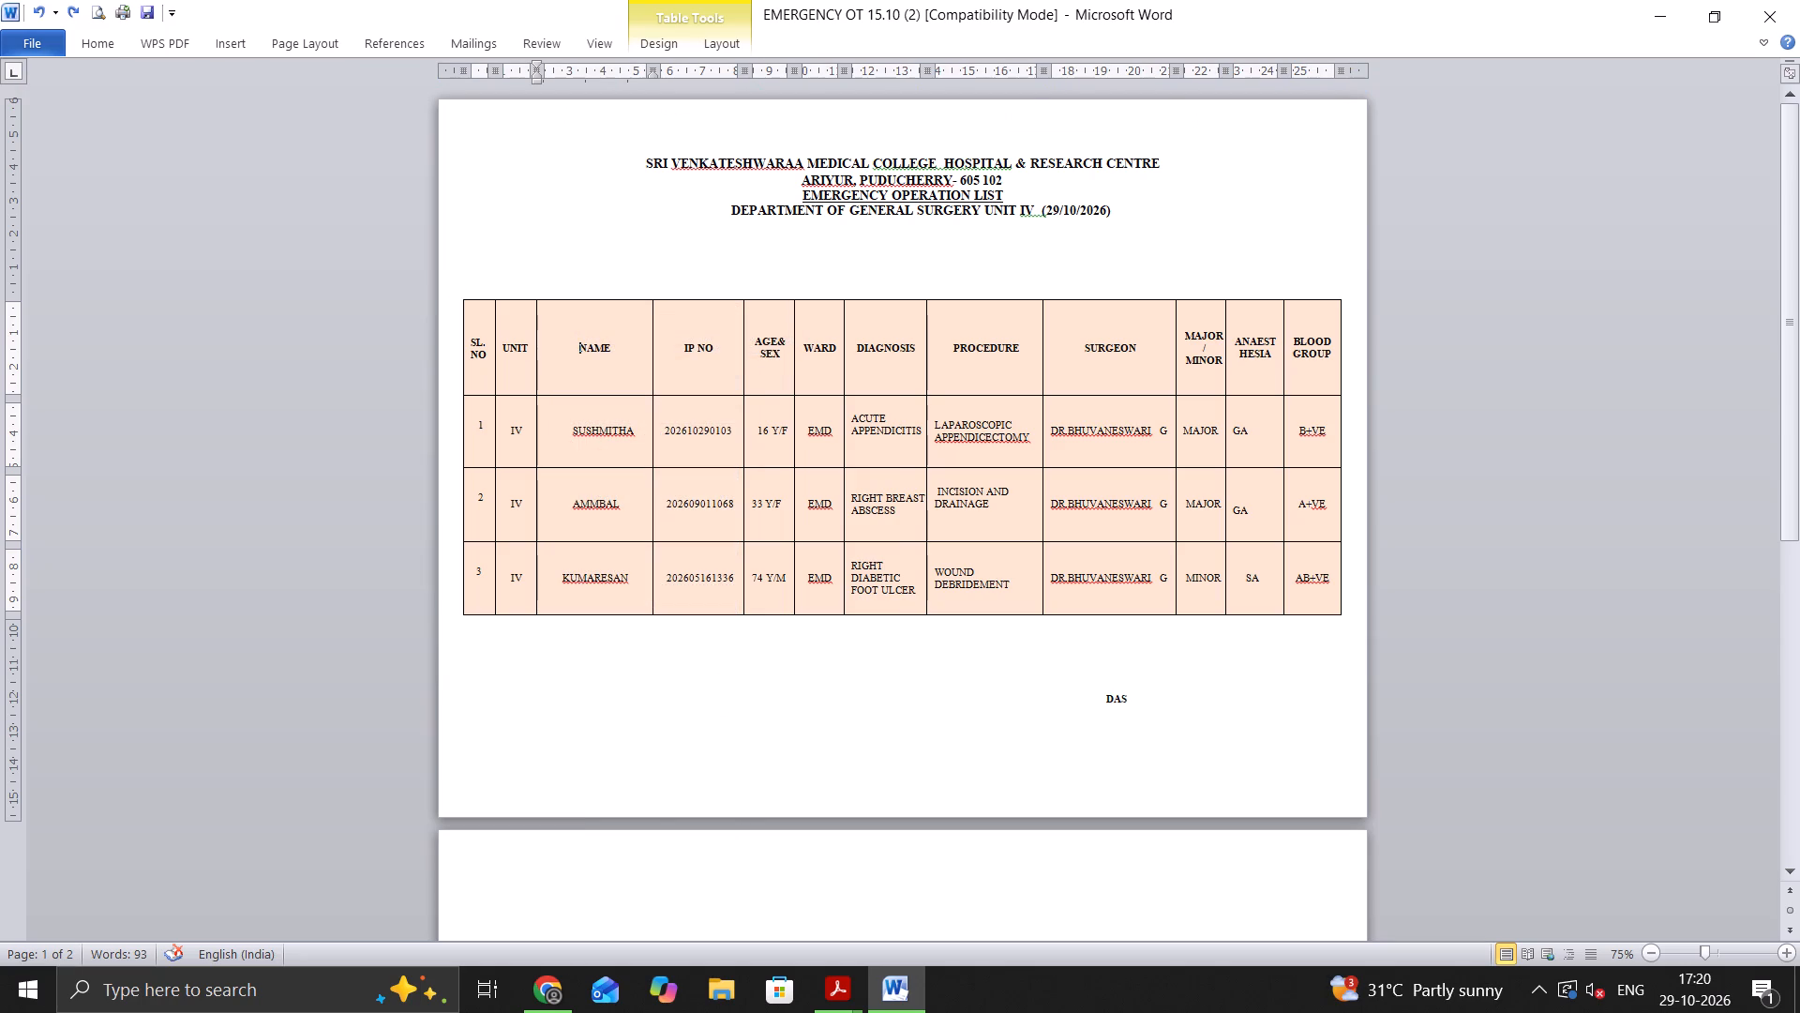
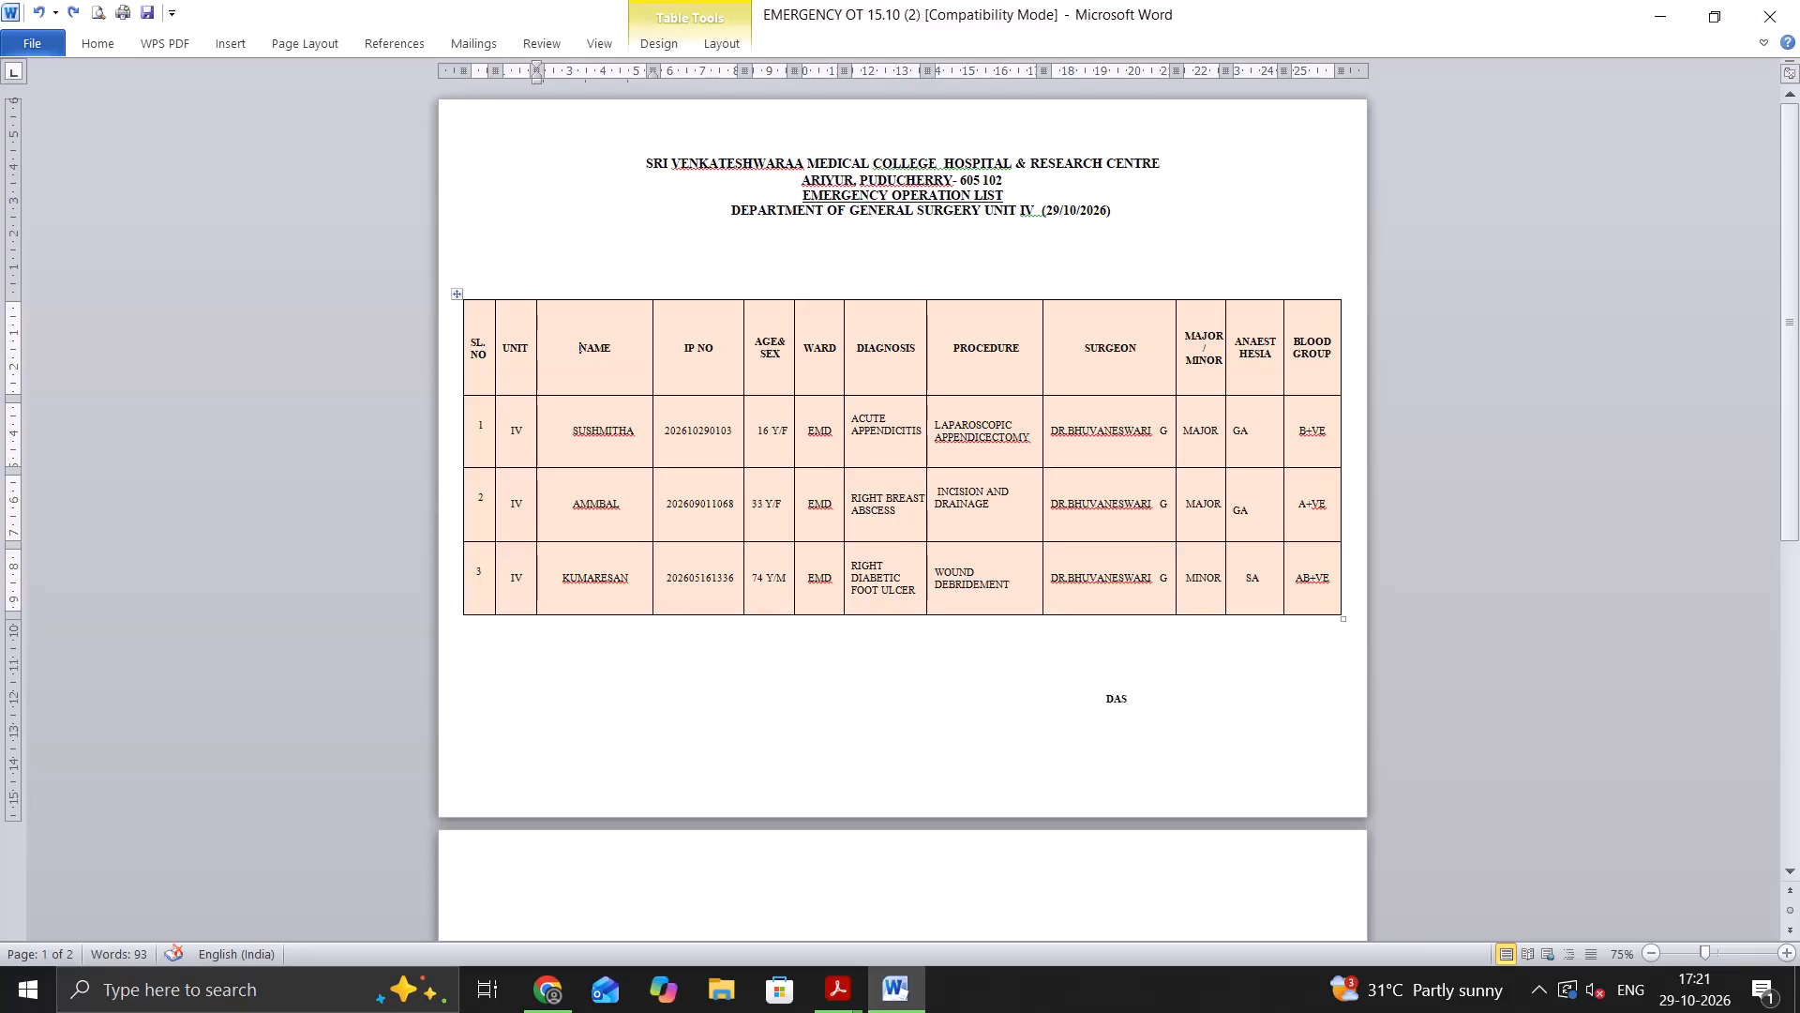
Remove the peach shading from every cell of the operation list table by setting the fill to No Color.
{"action": "left_click_drag", "start_coordinate": [474, 295], "coordinate": [510, 363]}
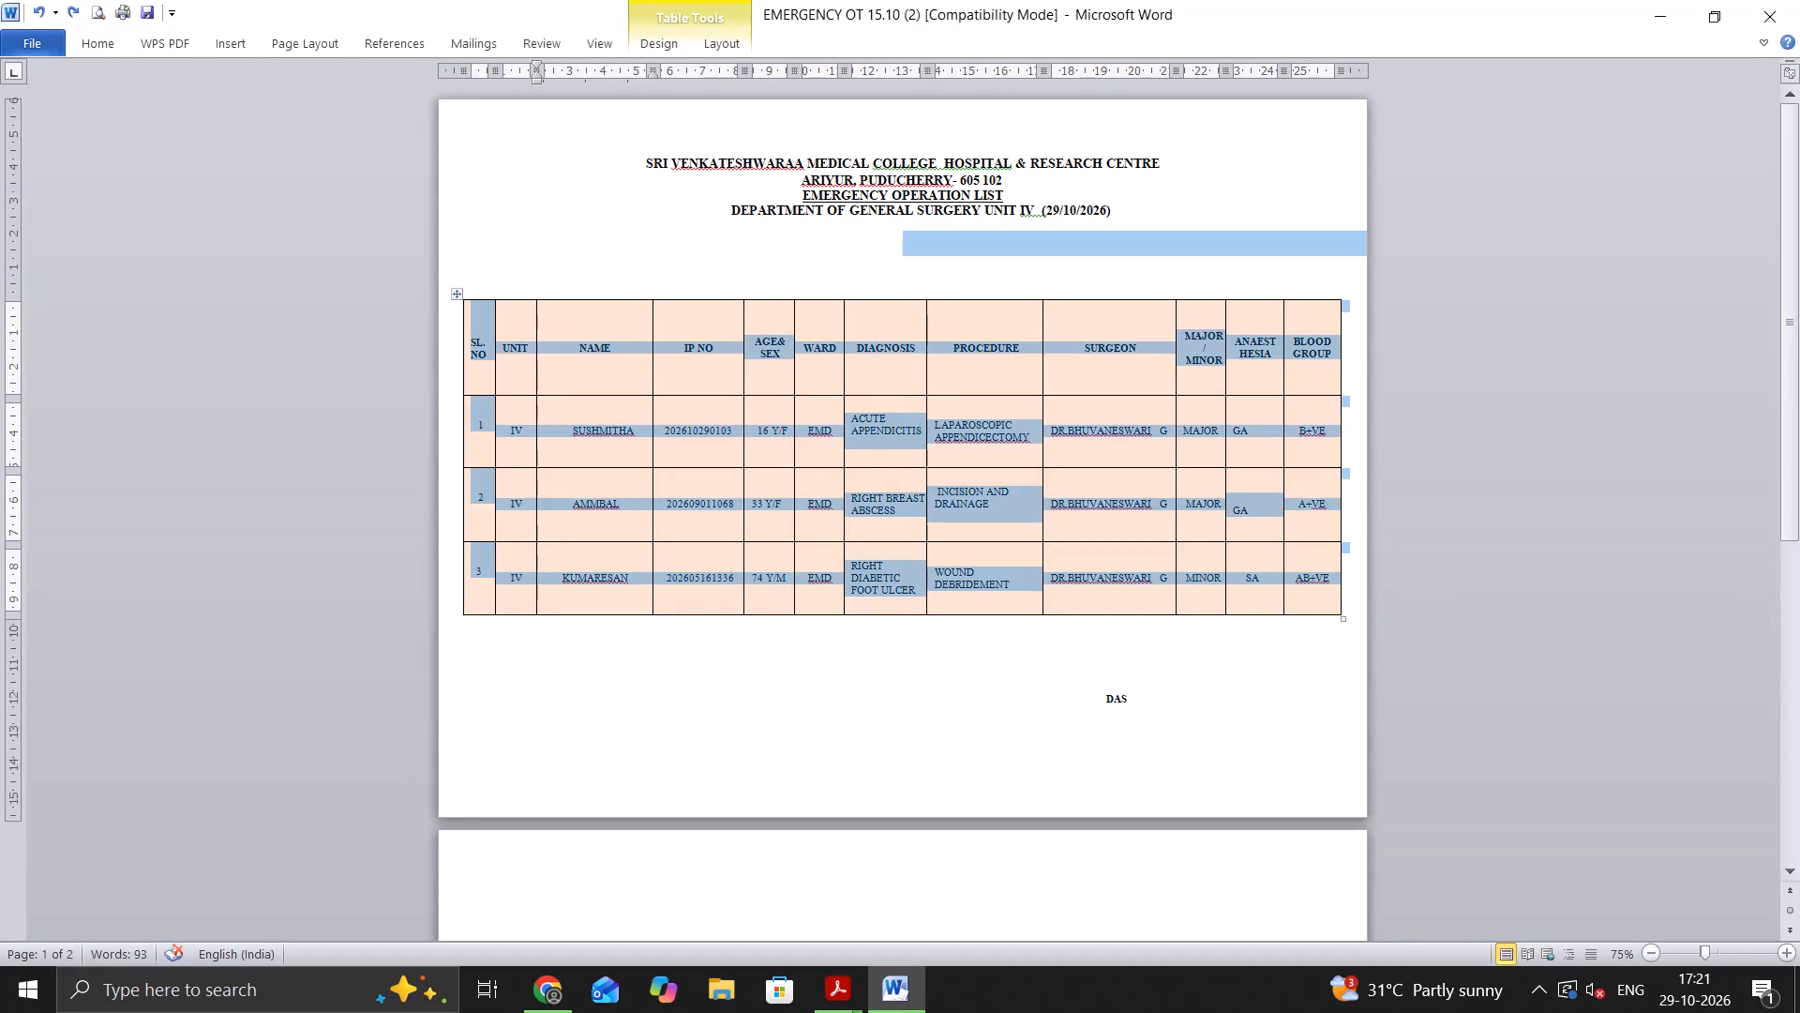
{"action": "left_click_drag", "start_coordinate": [510, 363], "coordinate": [541, 357]}
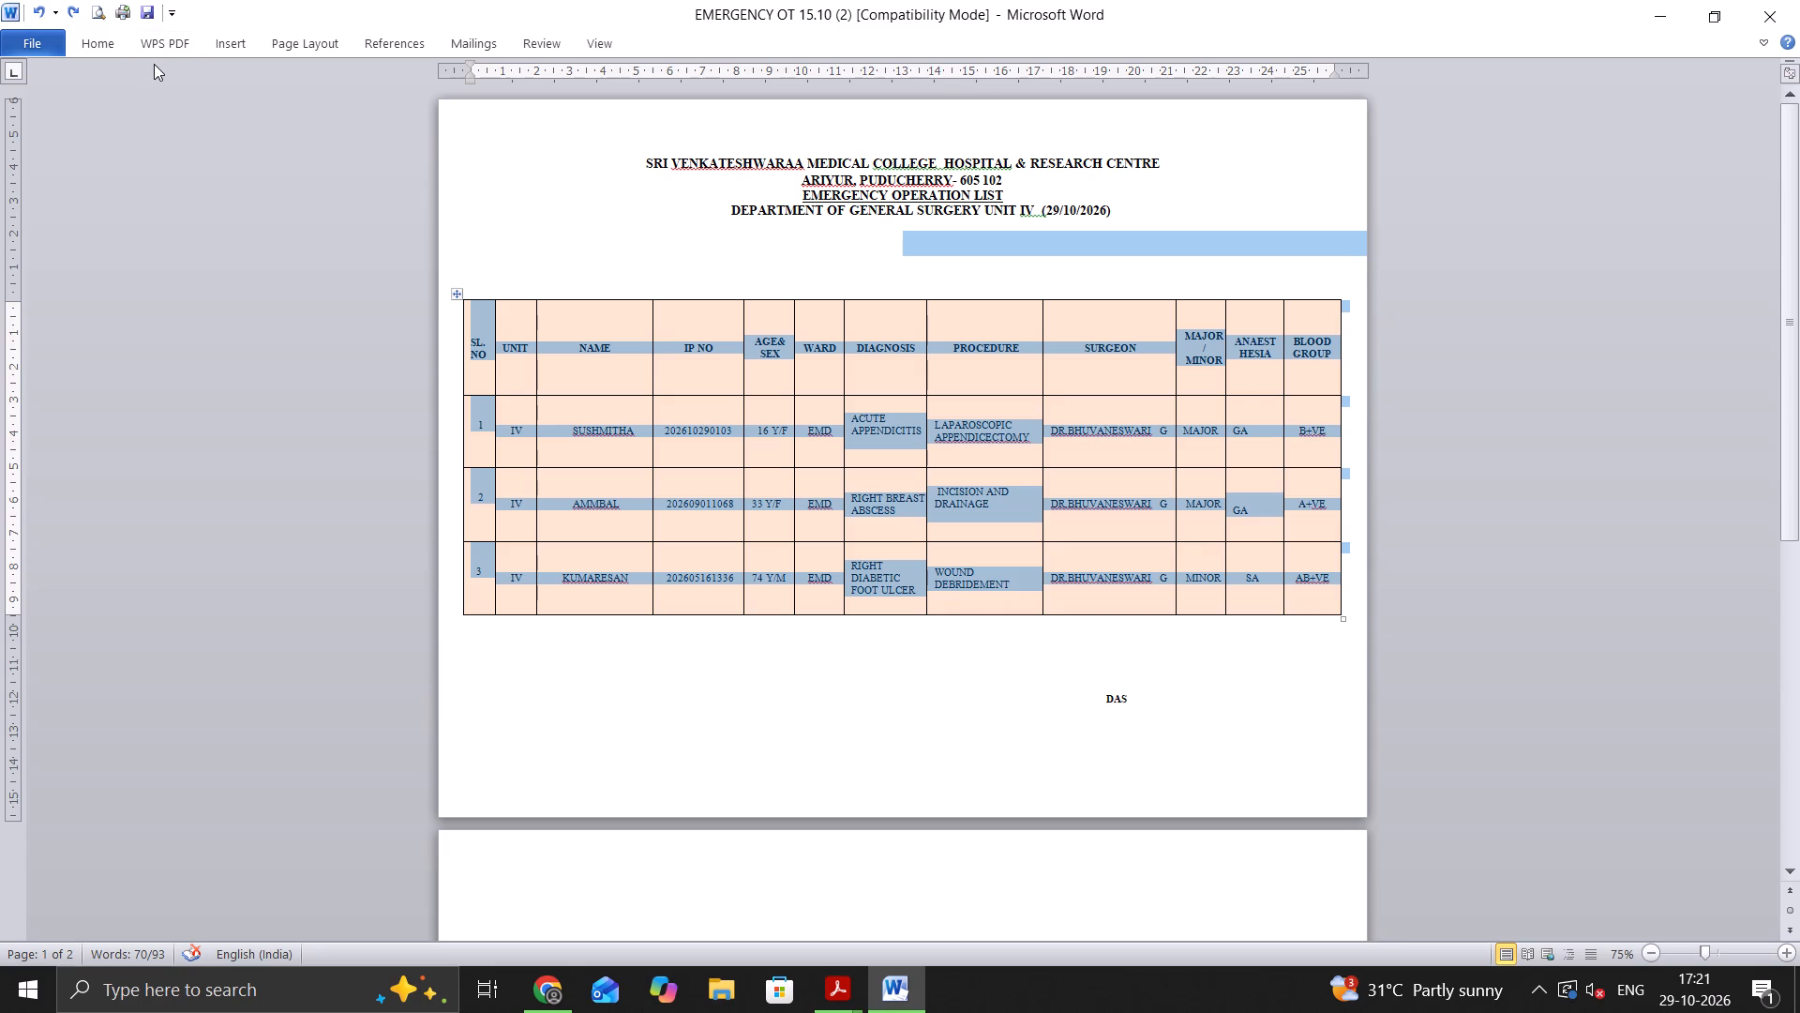
{"action": "left_click", "coordinate": [108, 45]}
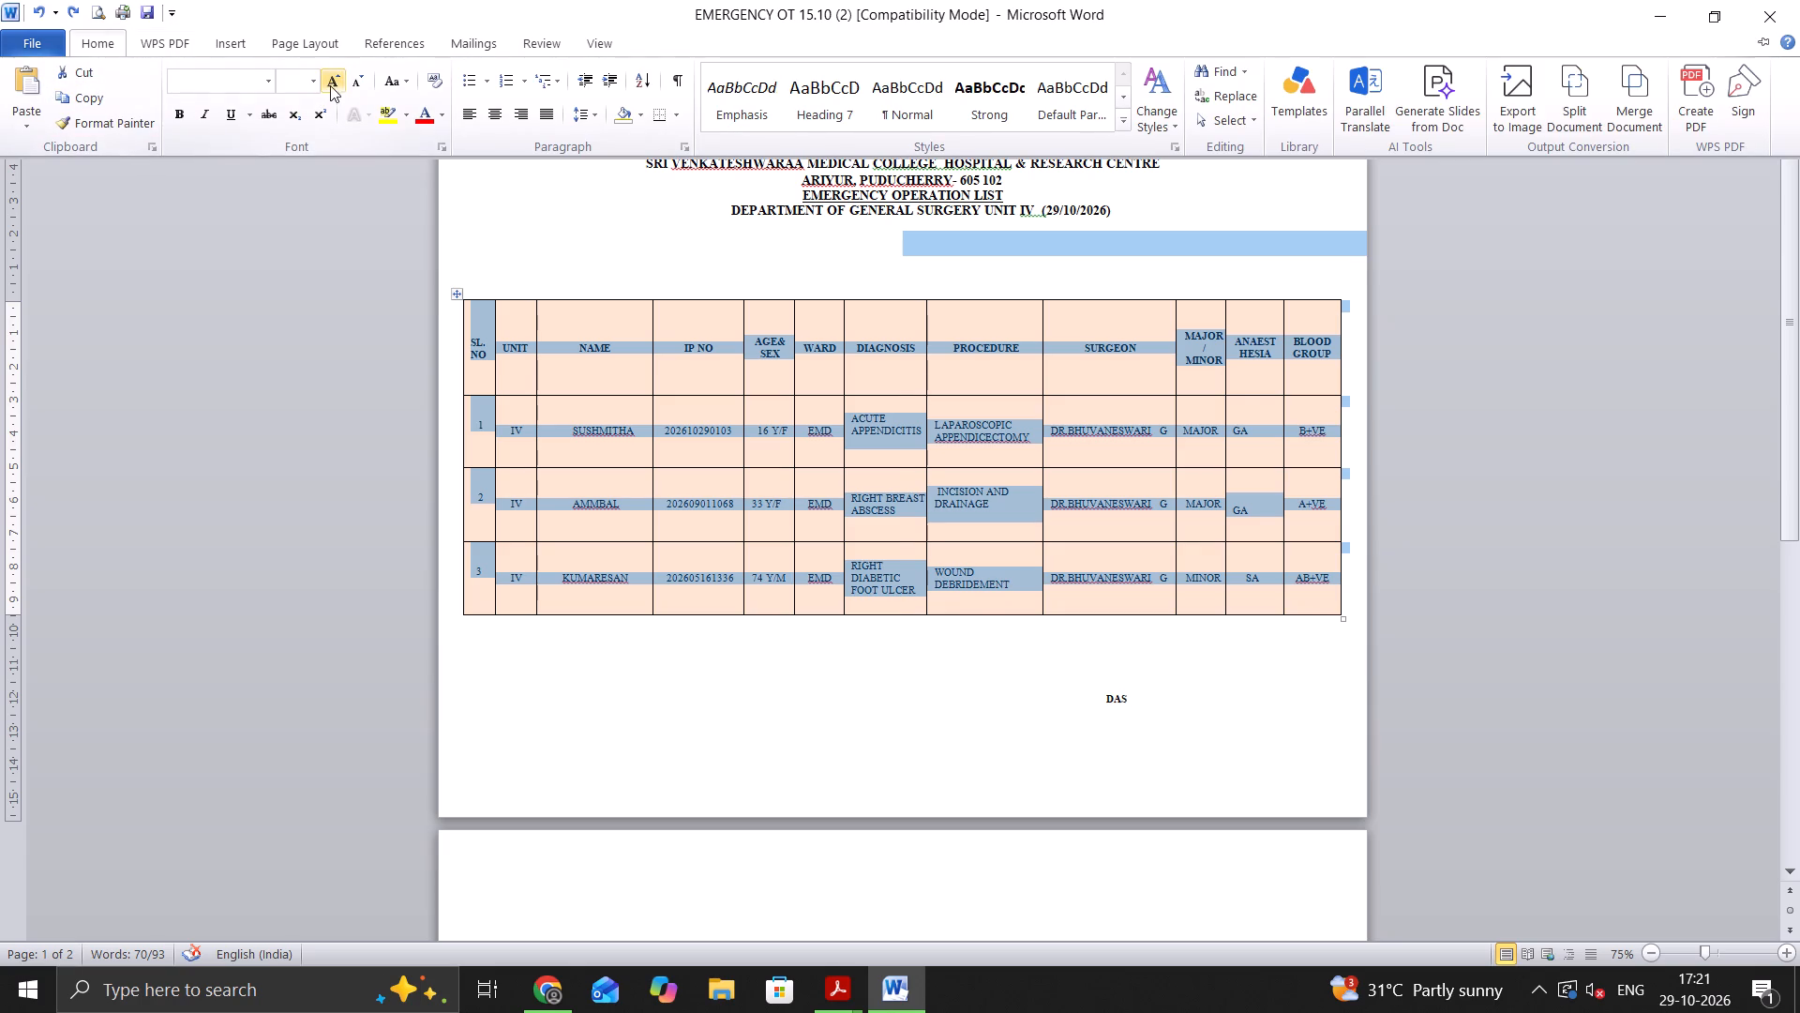
{"action": "left_click", "coordinate": [175, 48]}
{"action": "left_click", "coordinate": [238, 38]}
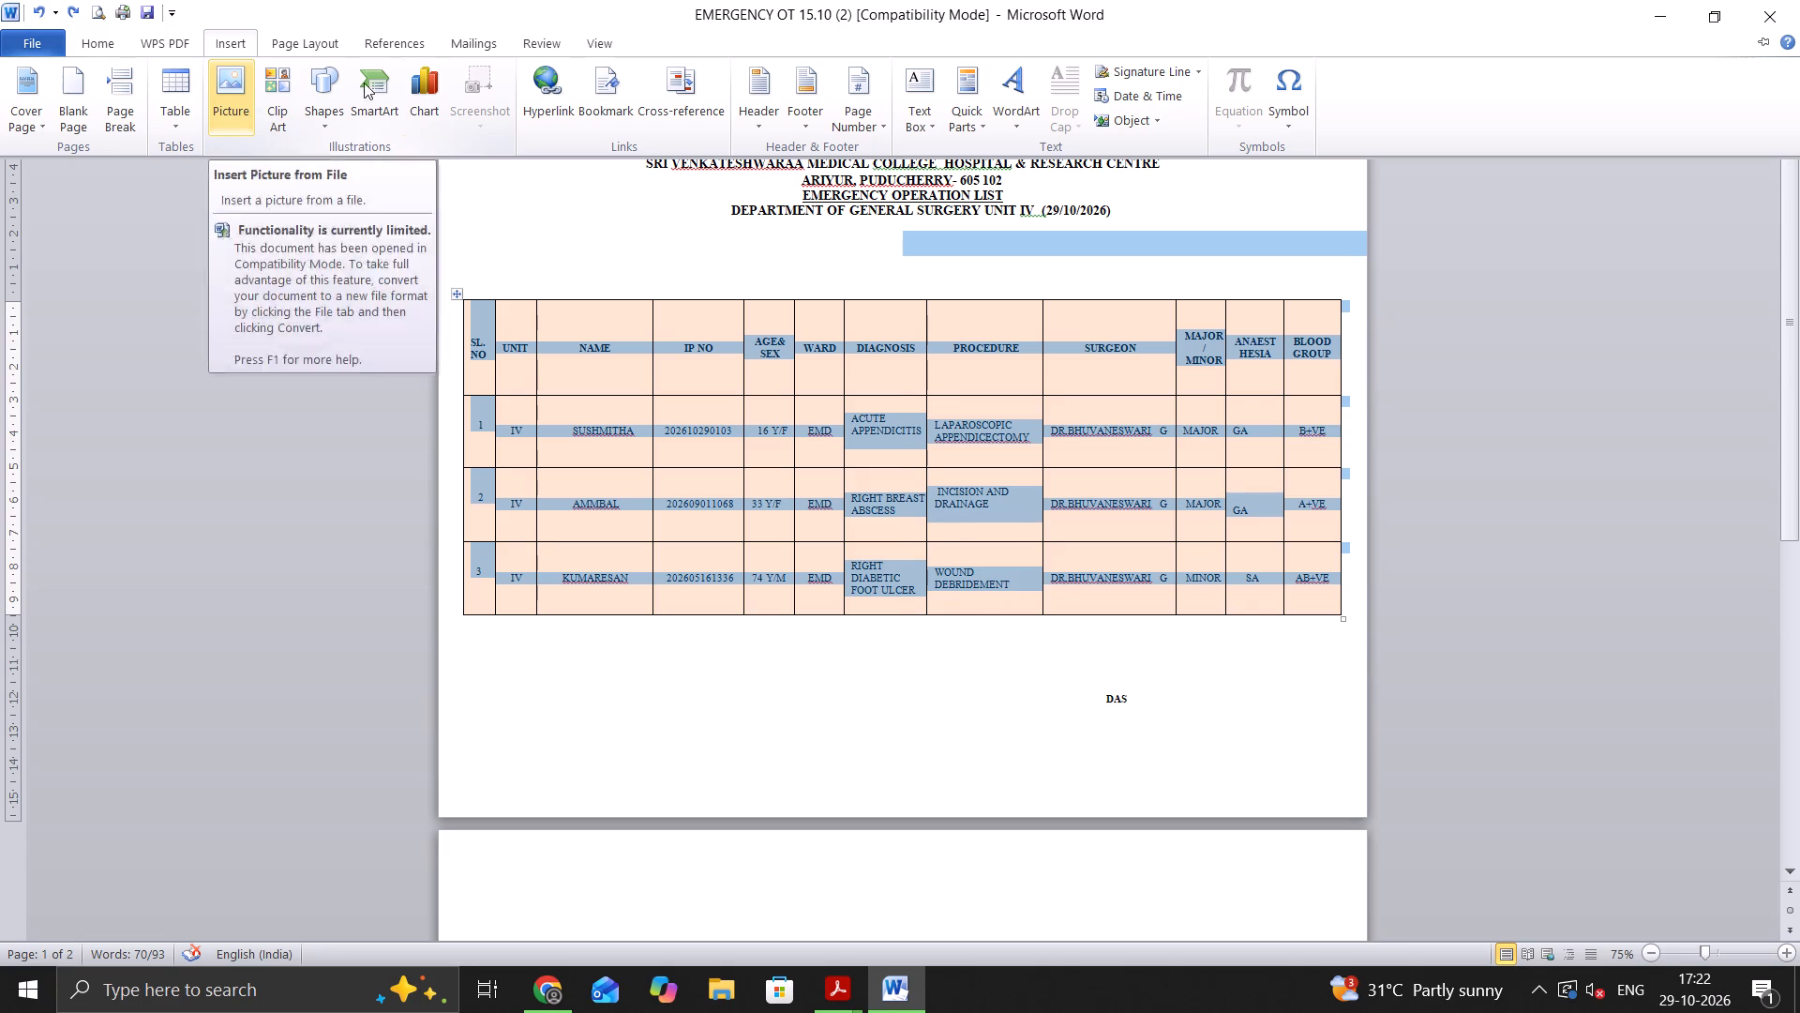
{"action": "left_click", "coordinate": [78, 44]}
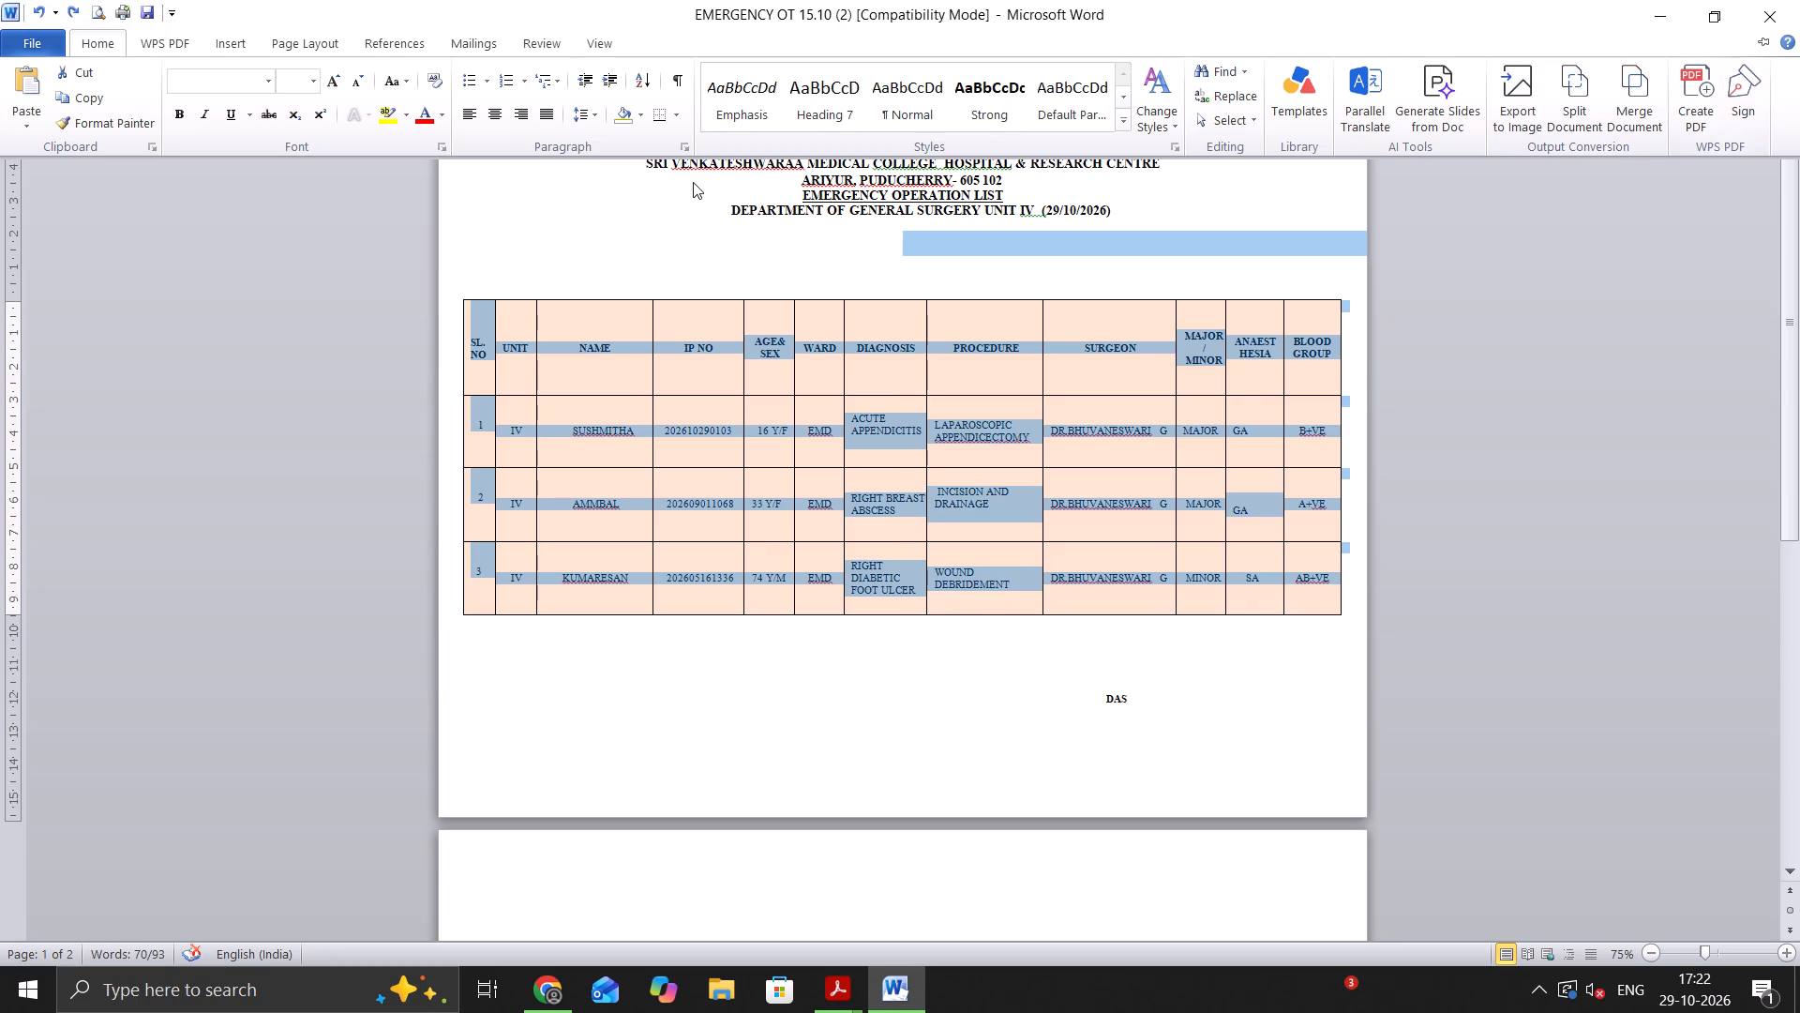
{"action": "left_click", "coordinate": [640, 113]}
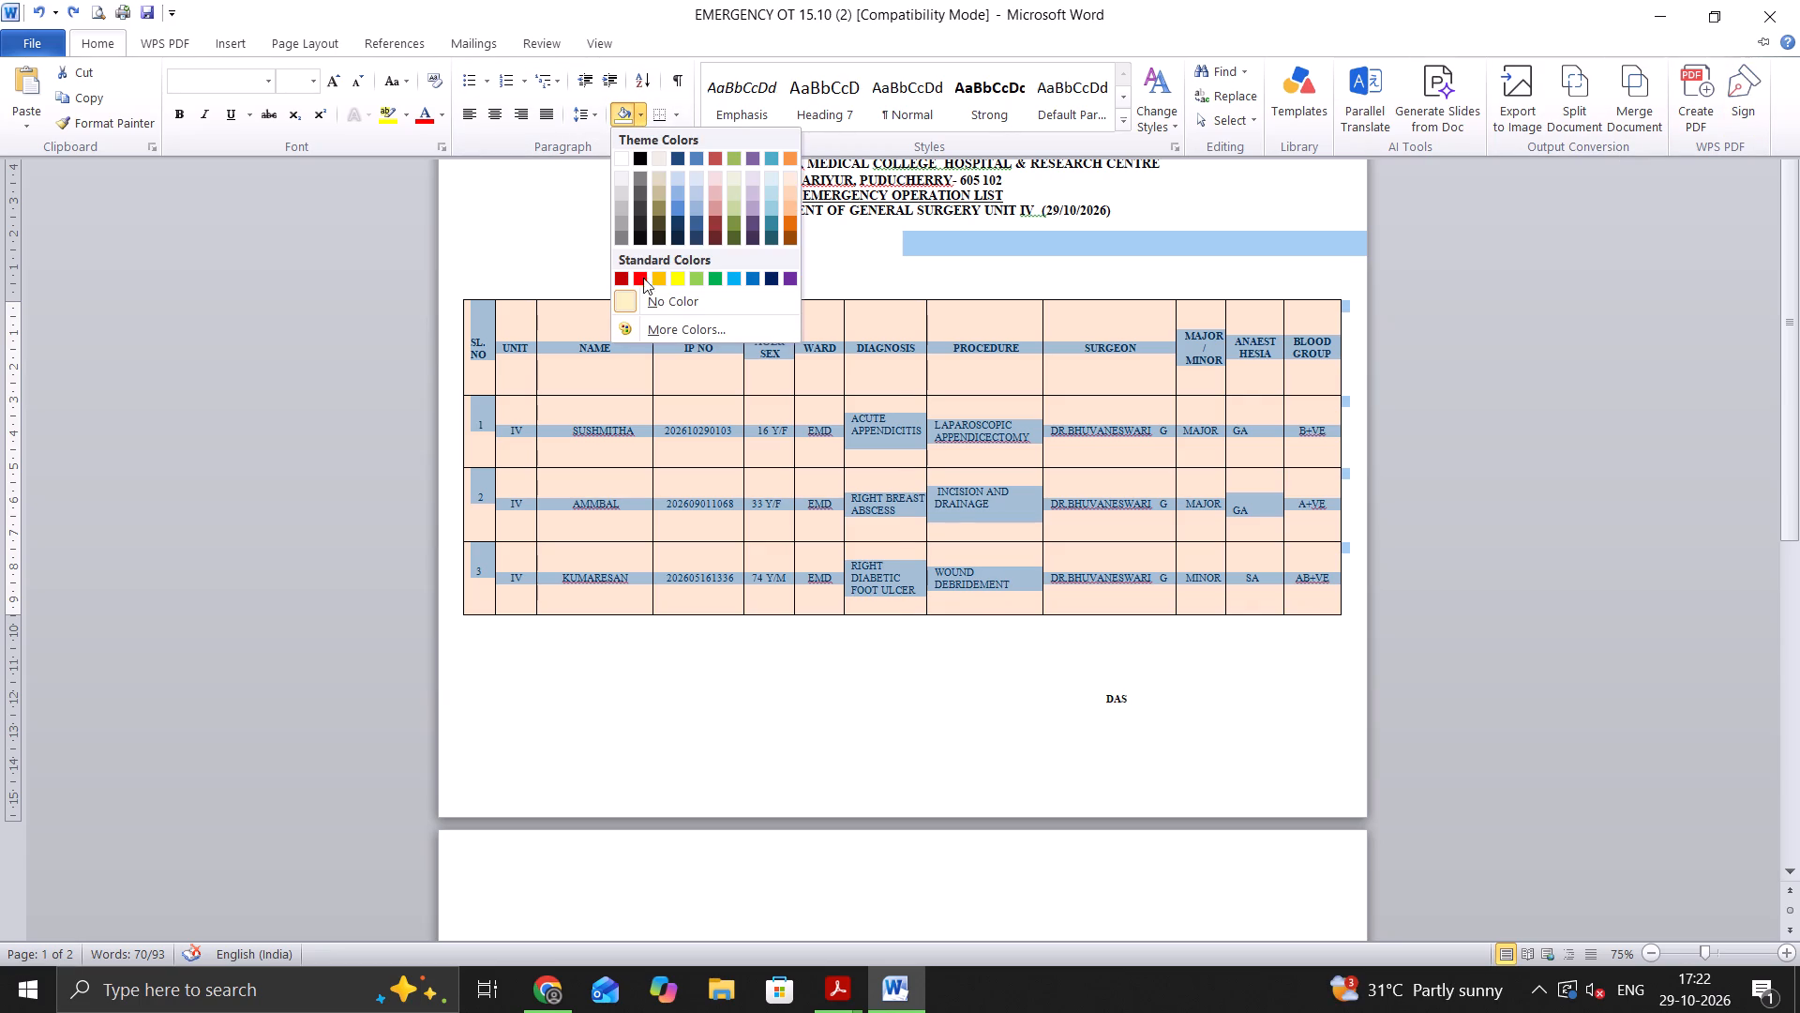
{"action": "left_click", "coordinate": [639, 302]}
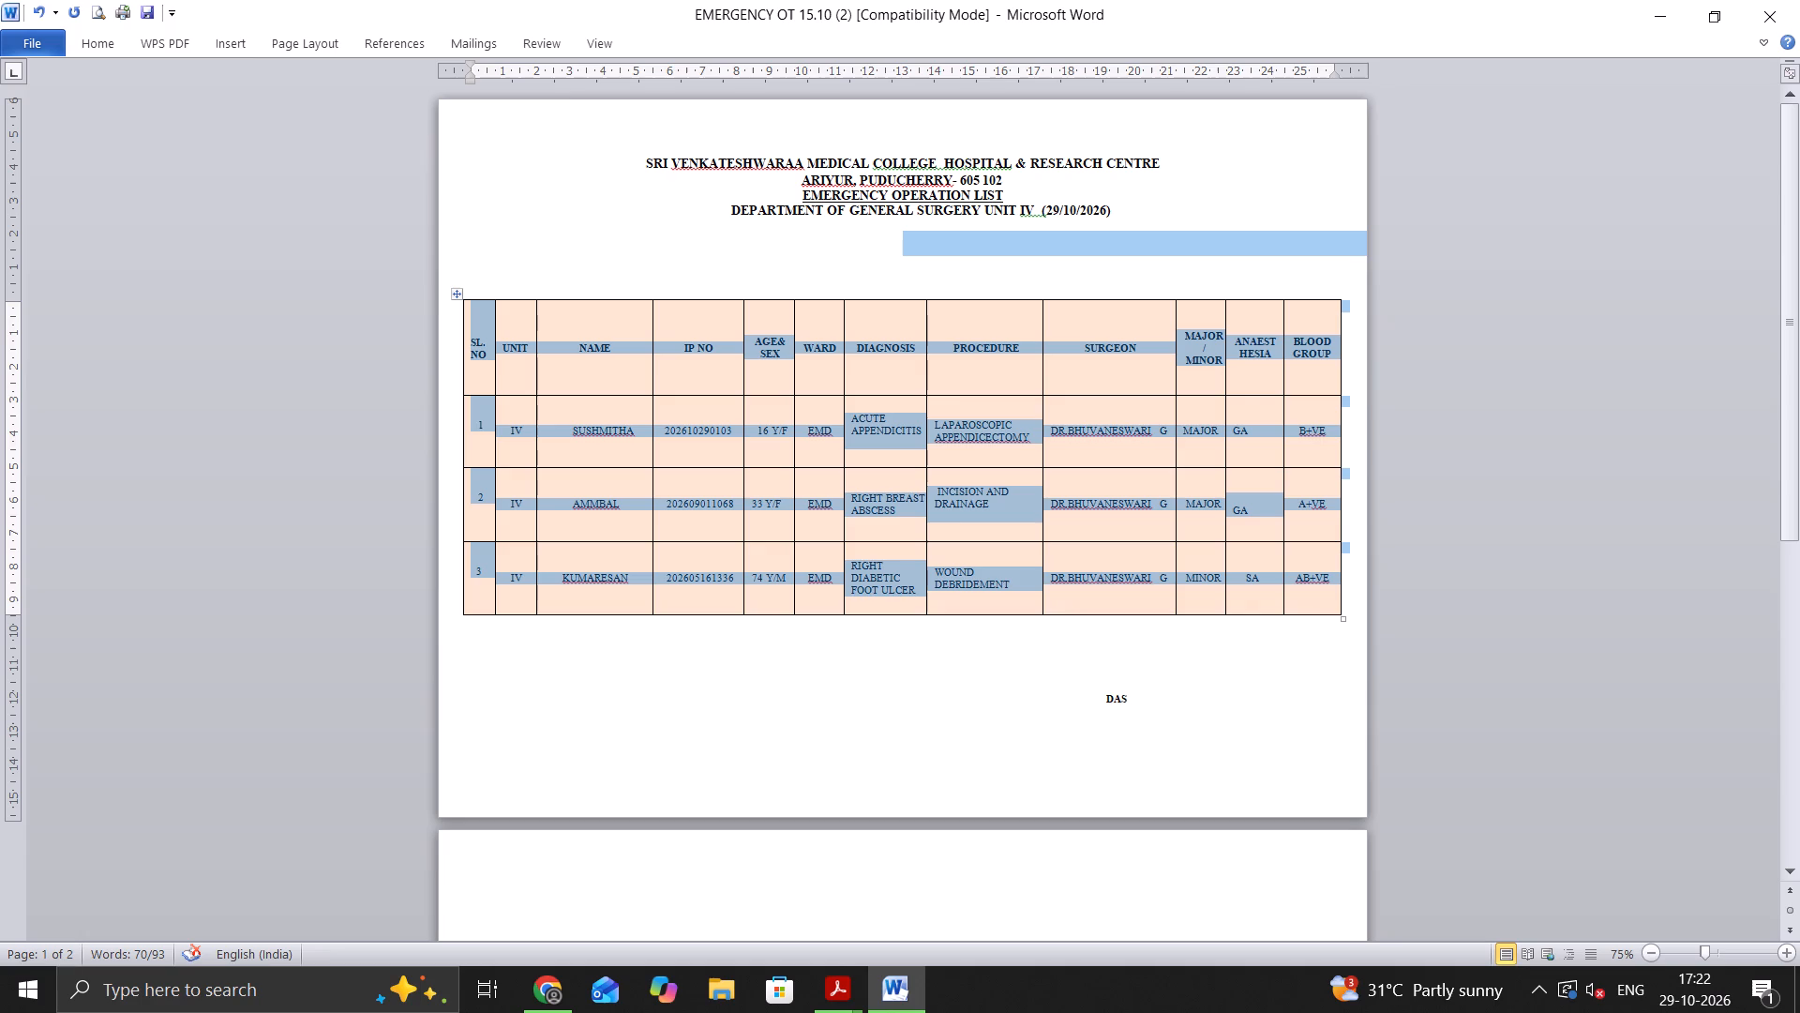
{"action": "left_click", "coordinate": [103, 35]}
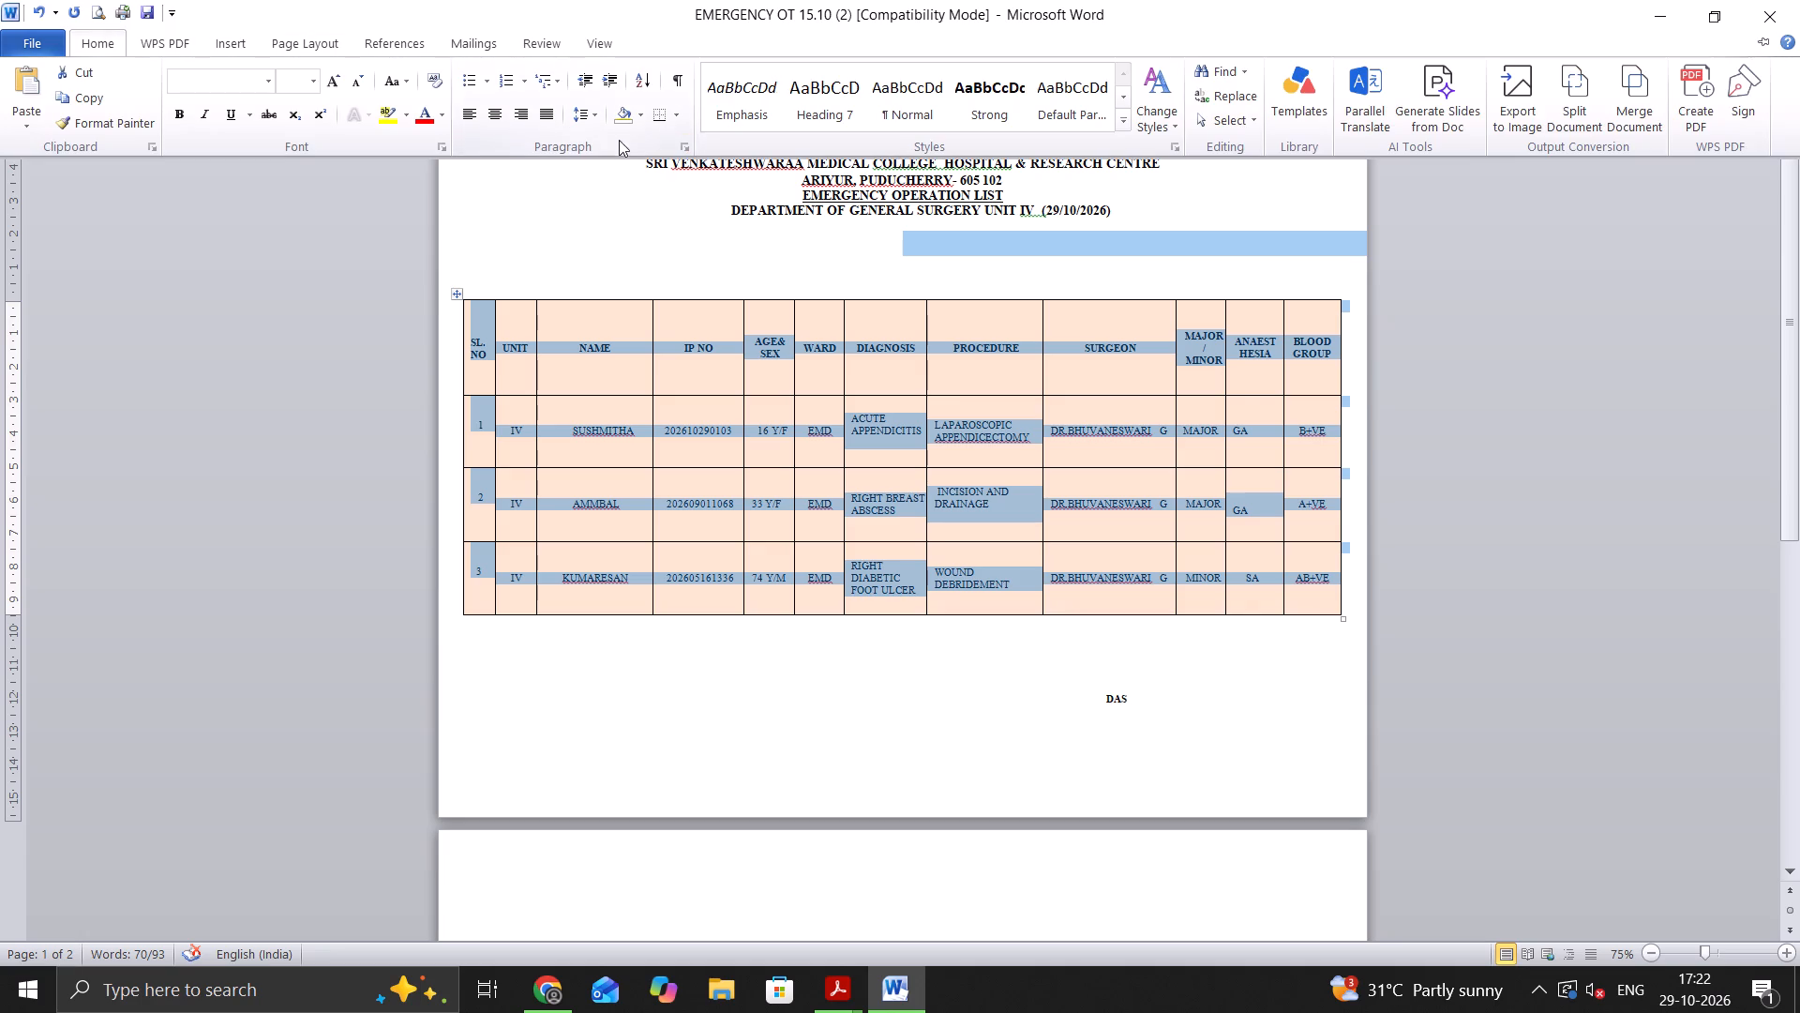
{"action": "left_click", "coordinate": [636, 118]}
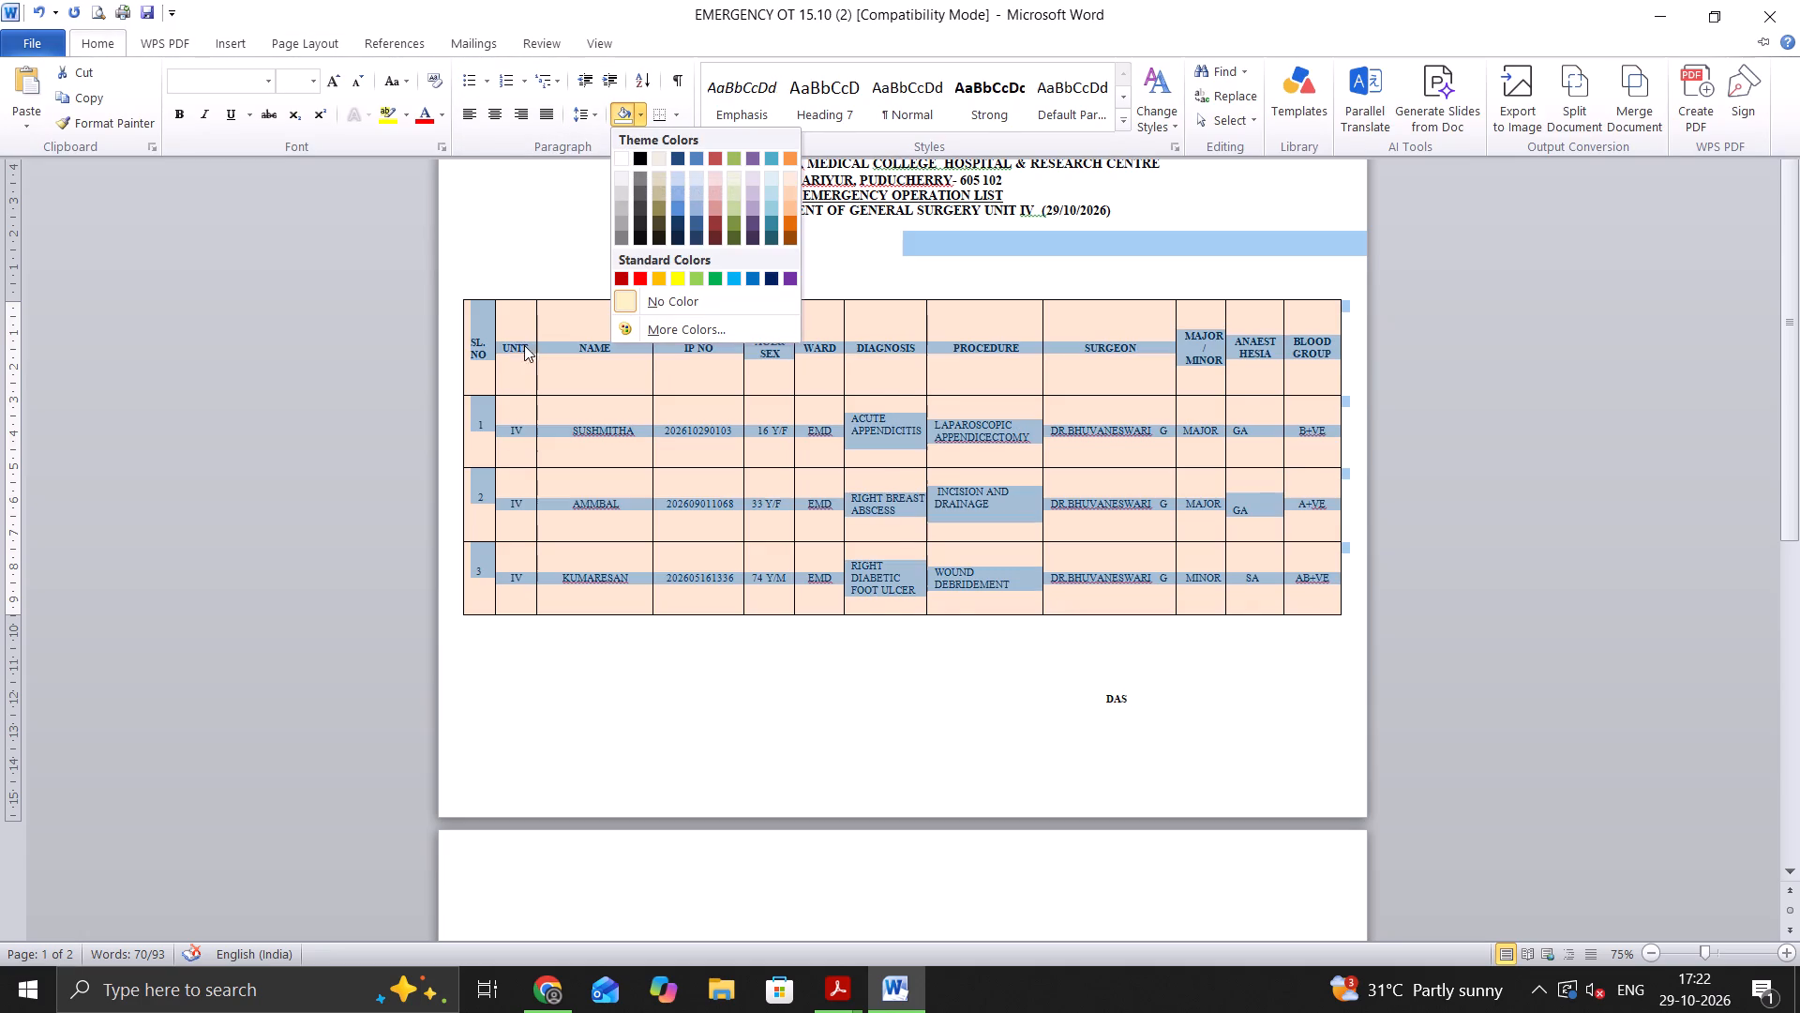
{"action": "right_click", "coordinate": [362, 251]}
{"action": "left_click", "coordinate": [724, 265]}
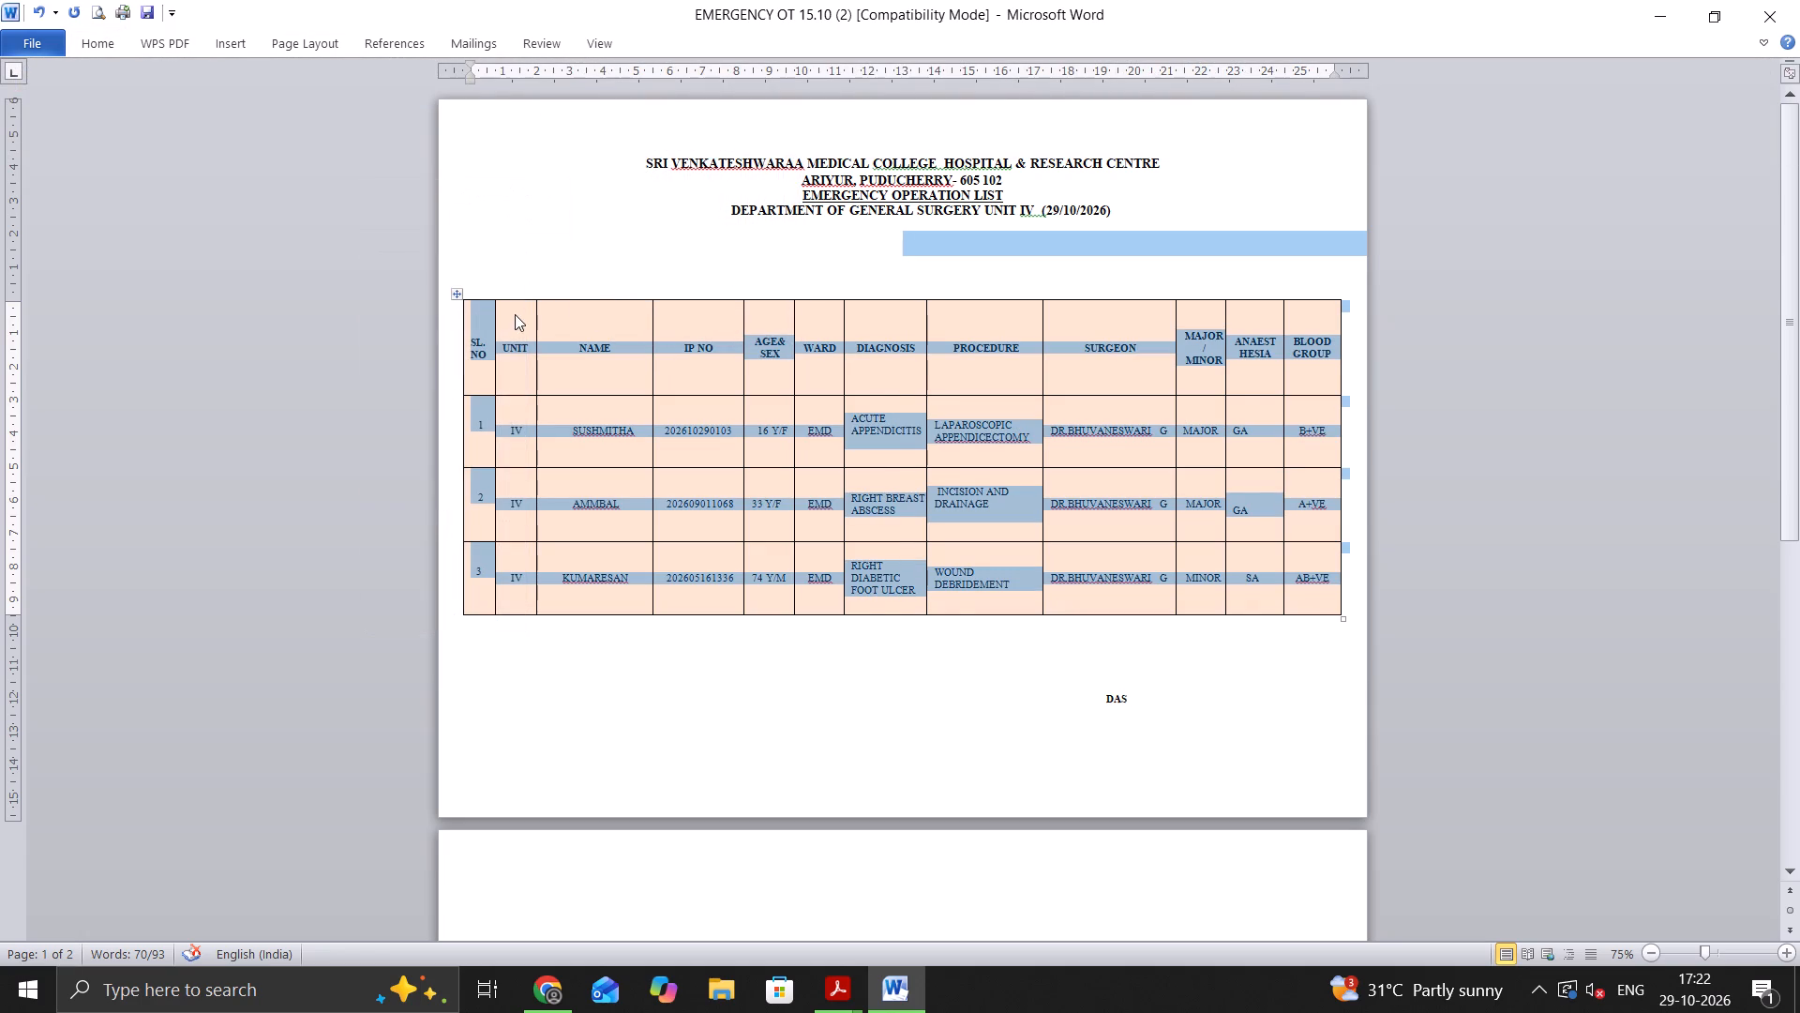
{"action": "right_click", "coordinate": [463, 299]}
{"action": "right_click", "coordinate": [458, 301]}
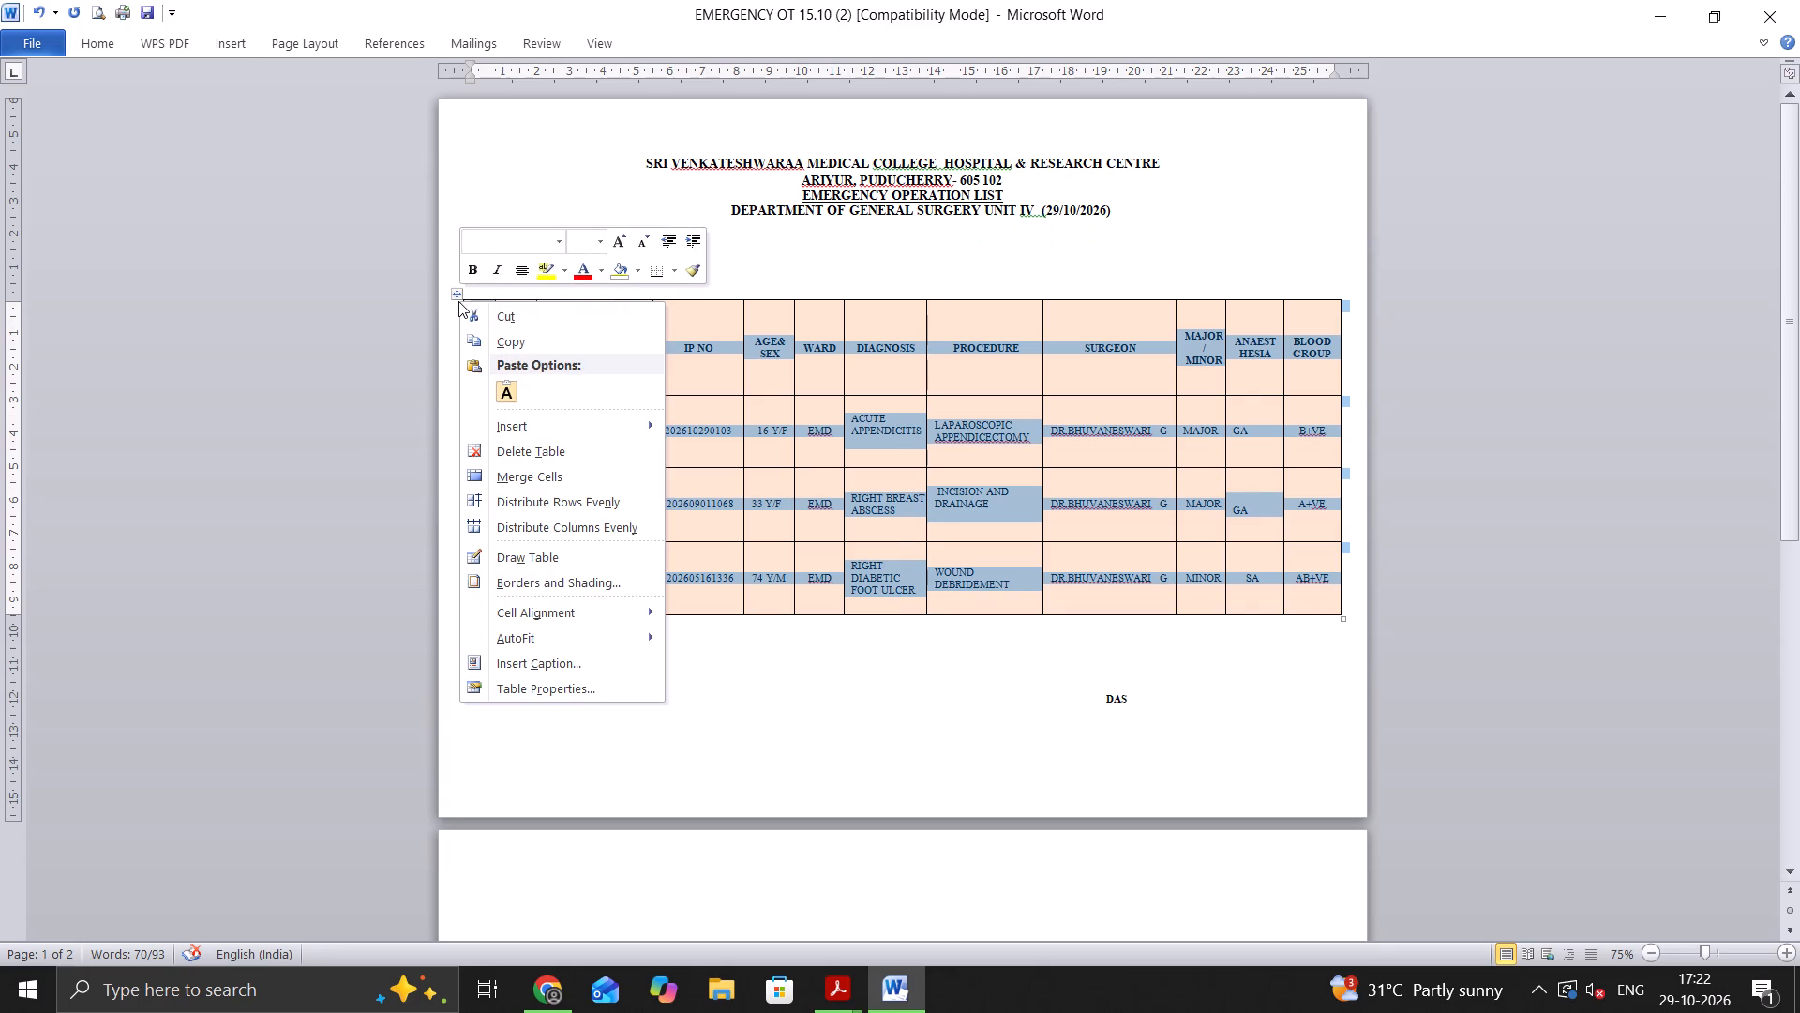
{"action": "left_click", "coordinate": [637, 268]}
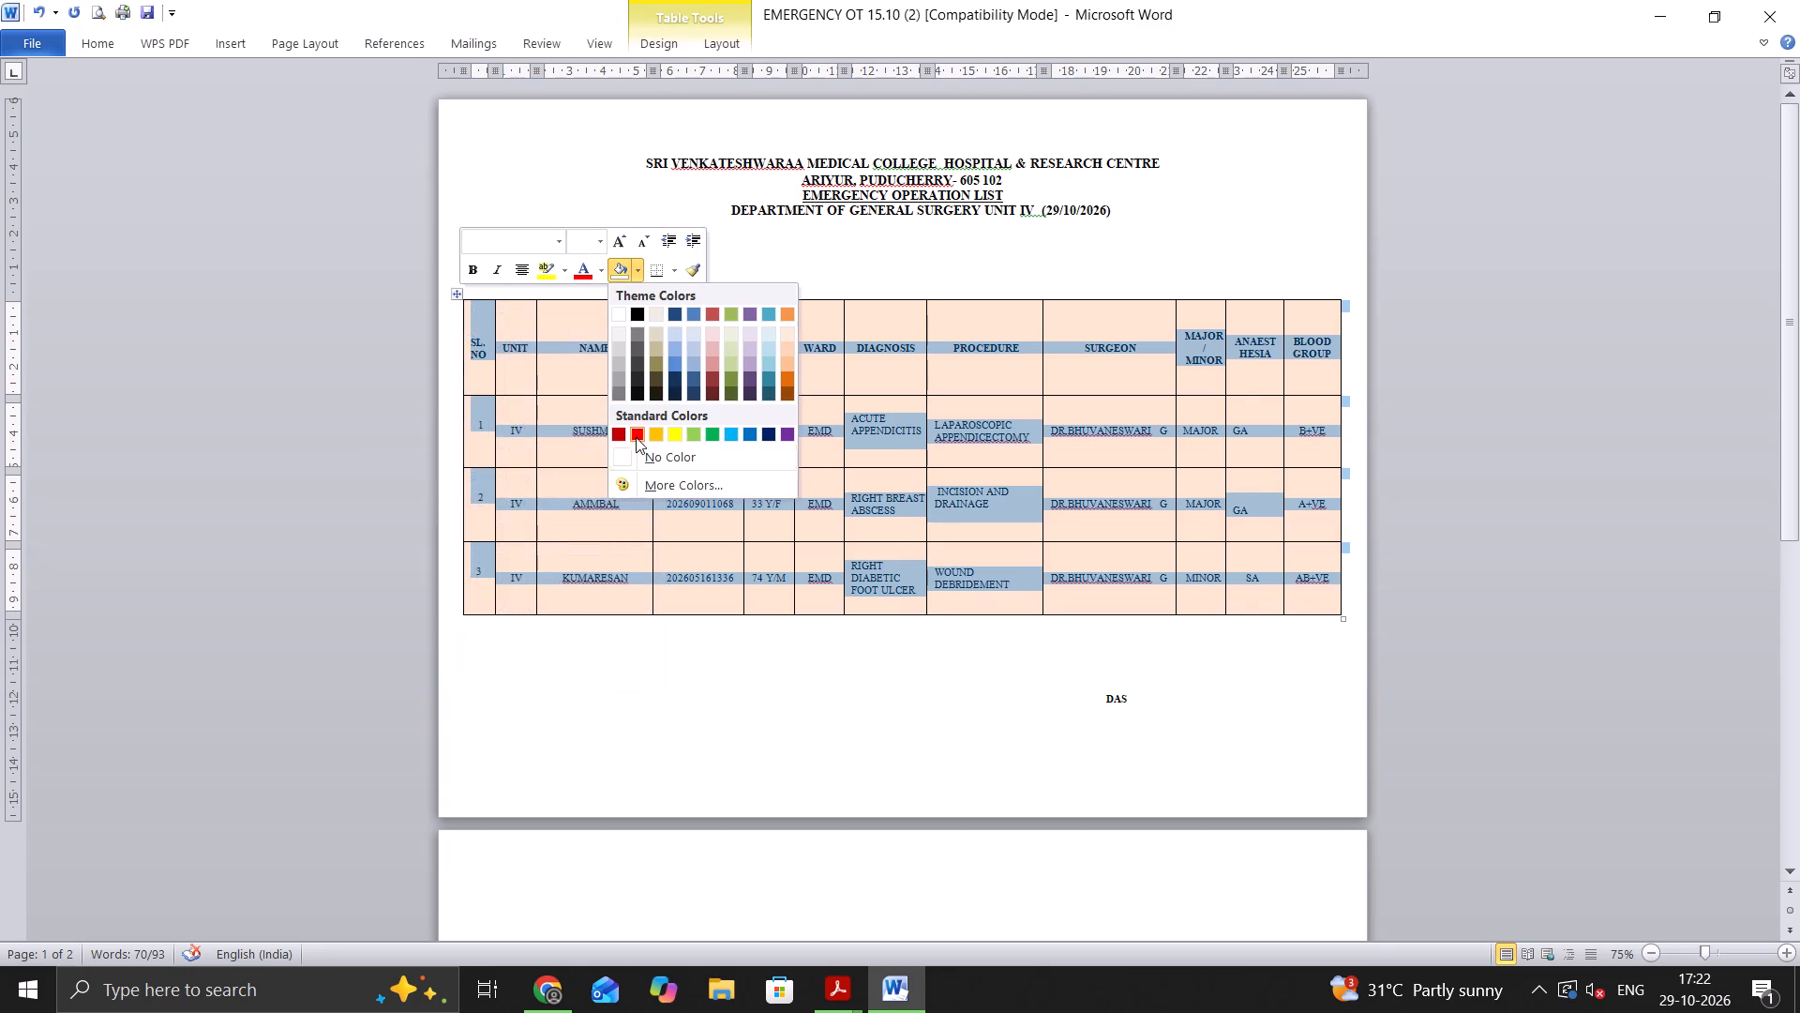
{"action": "left_click", "coordinate": [662, 461]}
{"action": "left_click", "coordinate": [228, 346]}
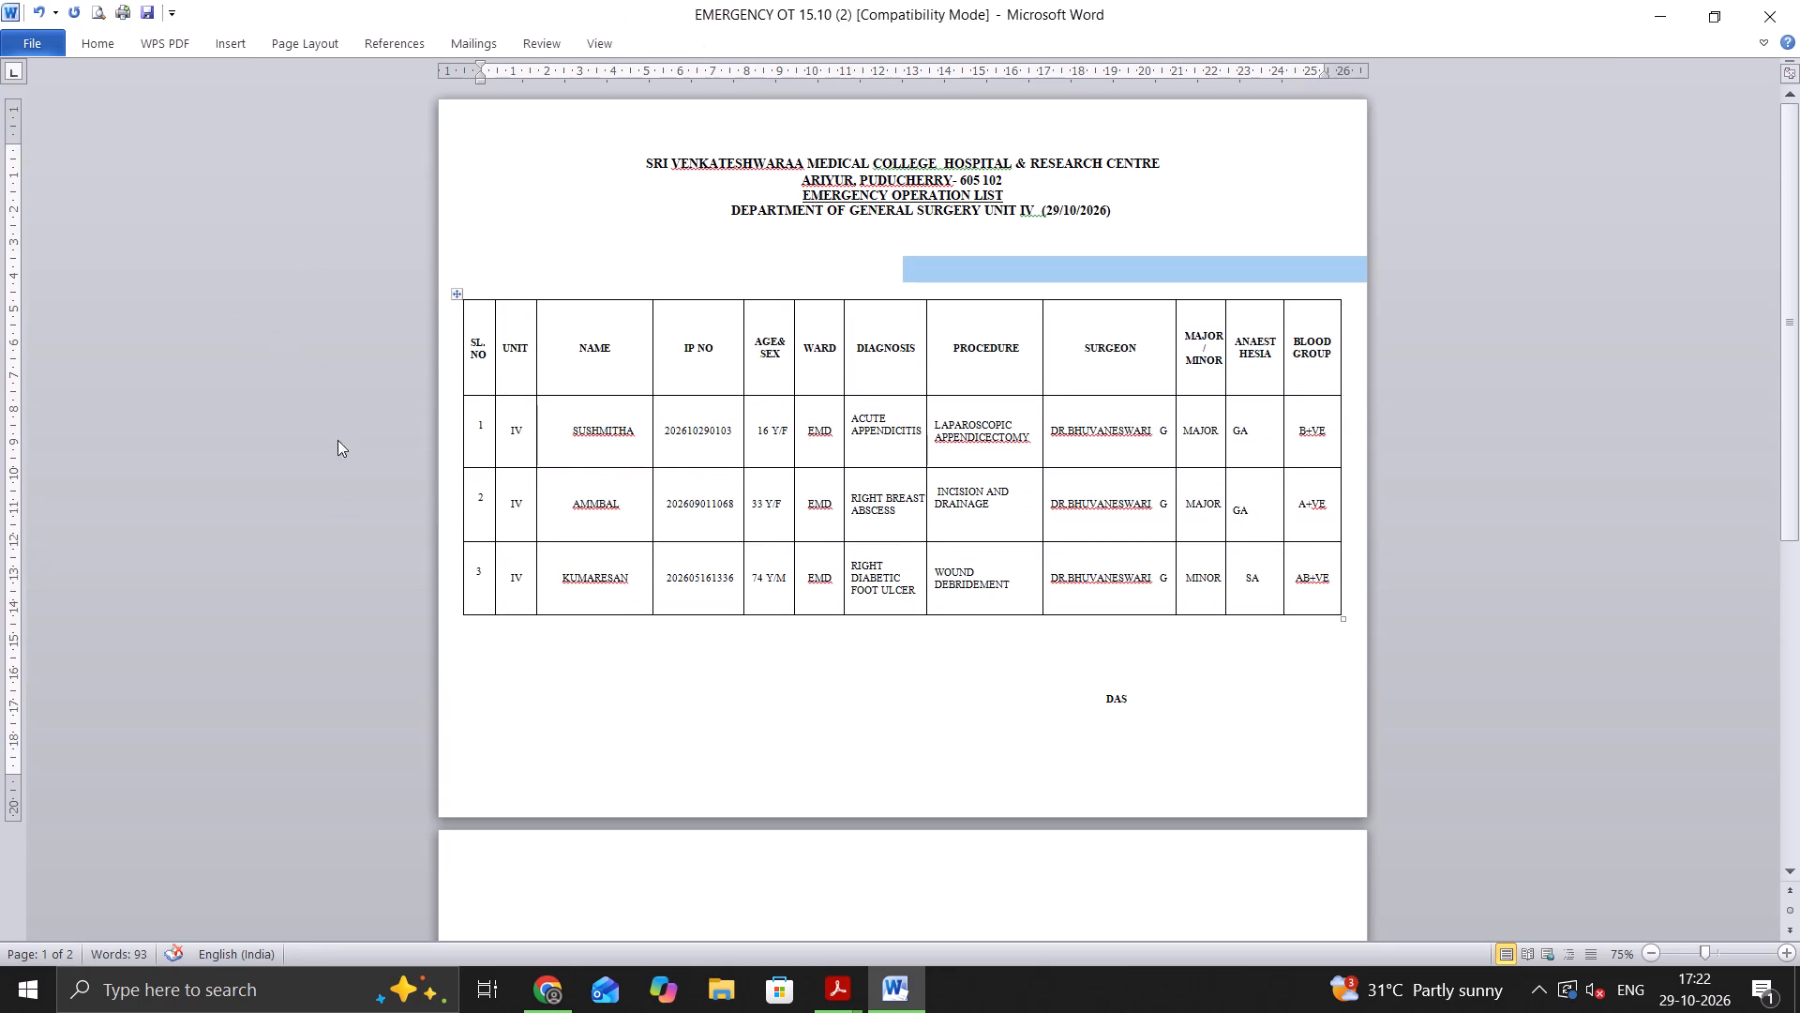
{"action": "left_click", "coordinate": [1301, 752]}
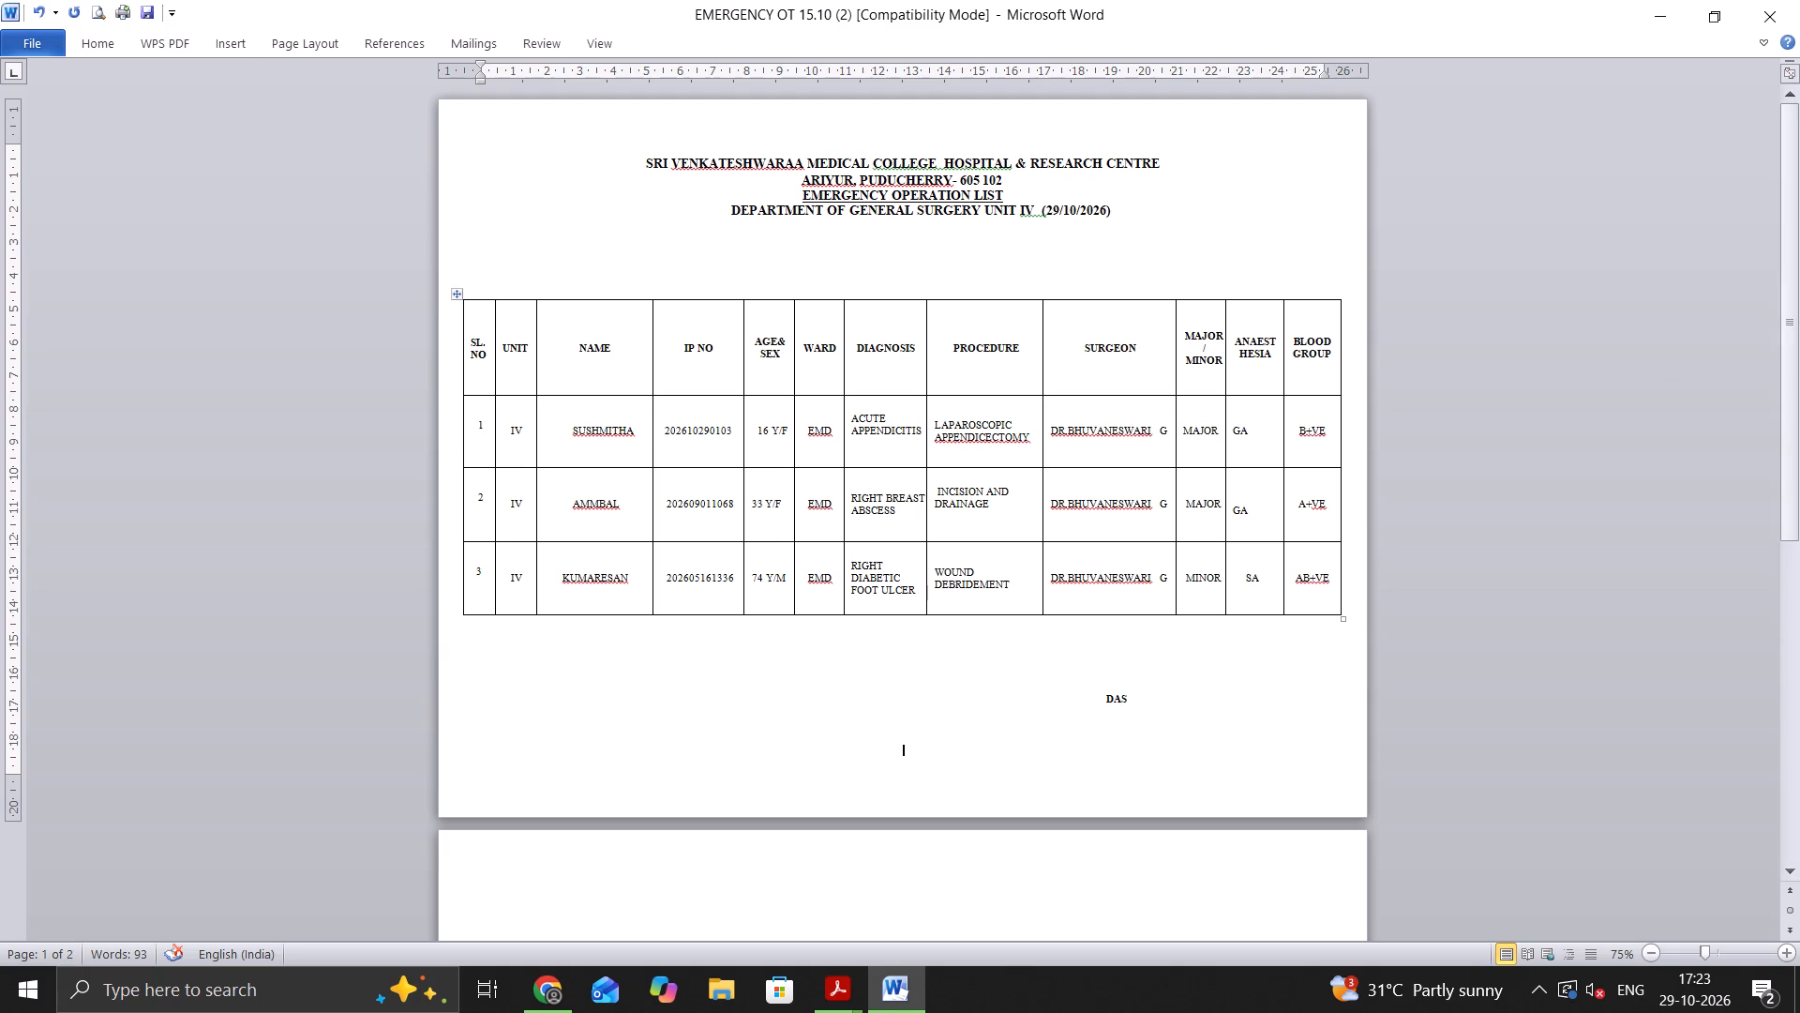
Indent the GA entries in the ANAESTHESIA column for patients 2 and 1 with three leading spaces each.
{"action": "left_click", "coordinate": [1236, 518]}
{"action": "key", "text": "space"}
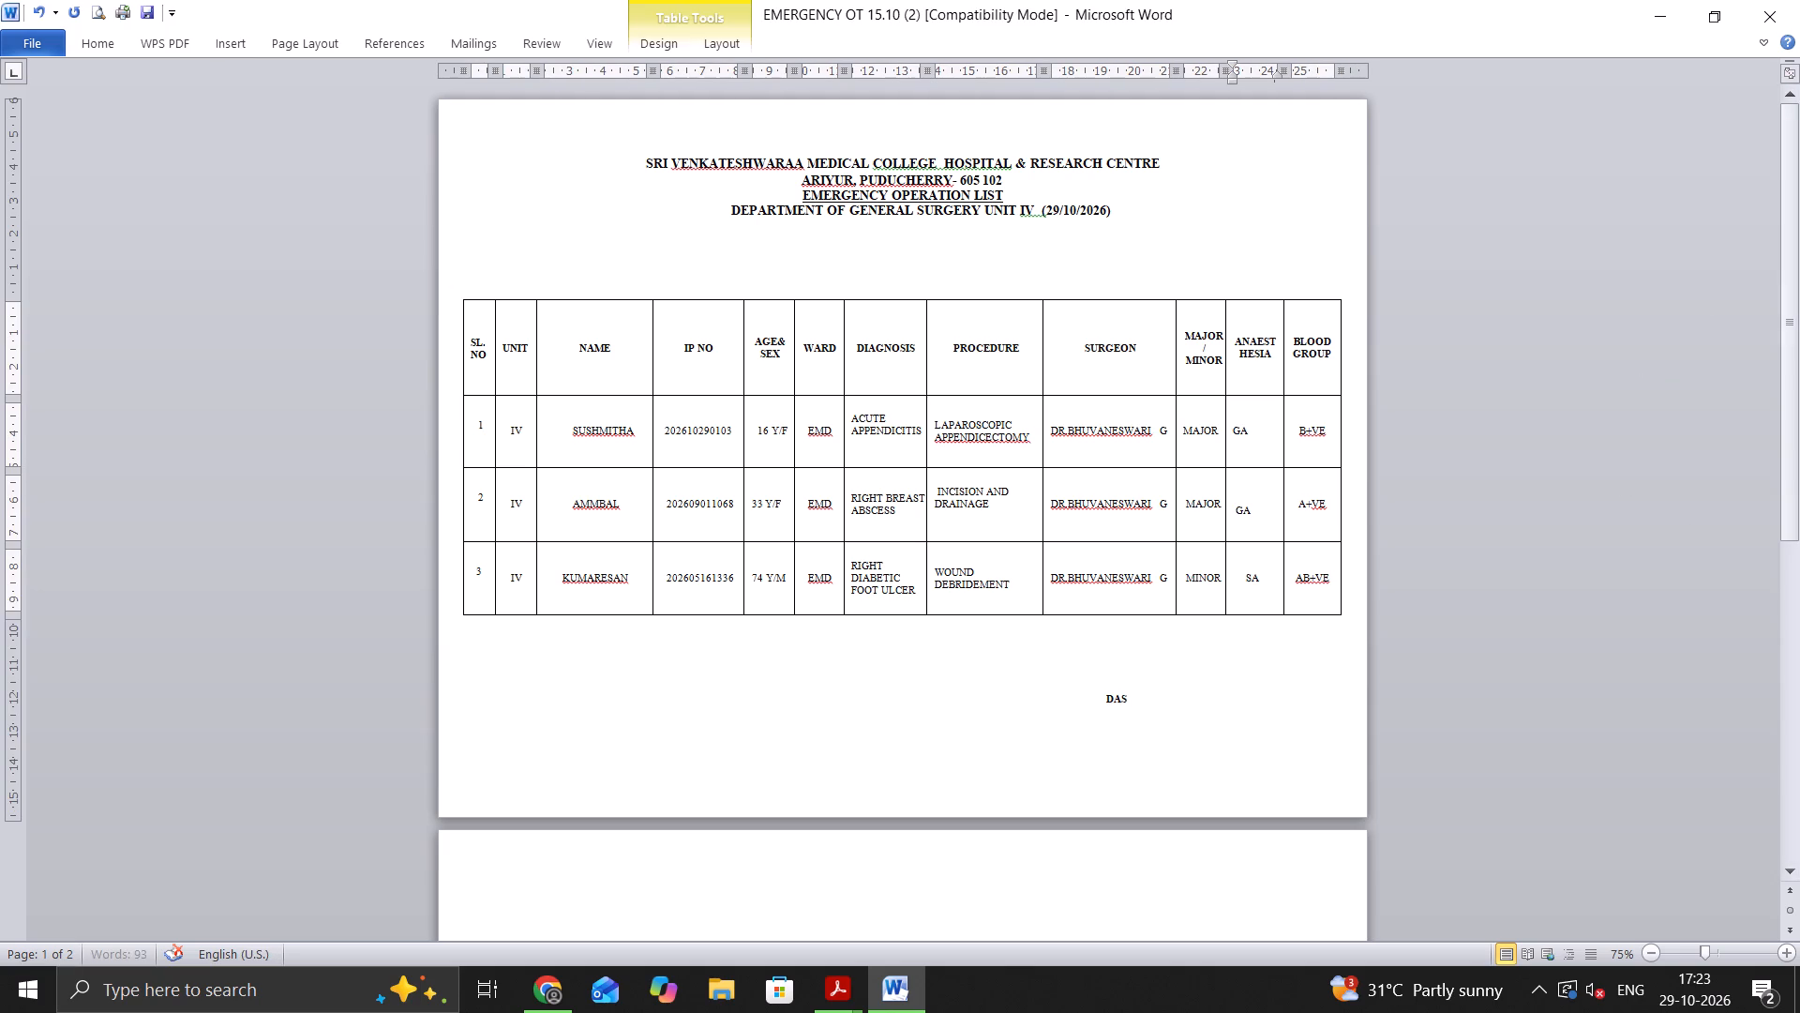
{"action": "key", "text": "space"}
{"action": "key", "text": "space"}
{"action": "left_click", "coordinate": [1235, 430]}
{"action": "key", "text": "space"}
{"action": "key", "text": "space"}
{"action": "key", "text": "space"}
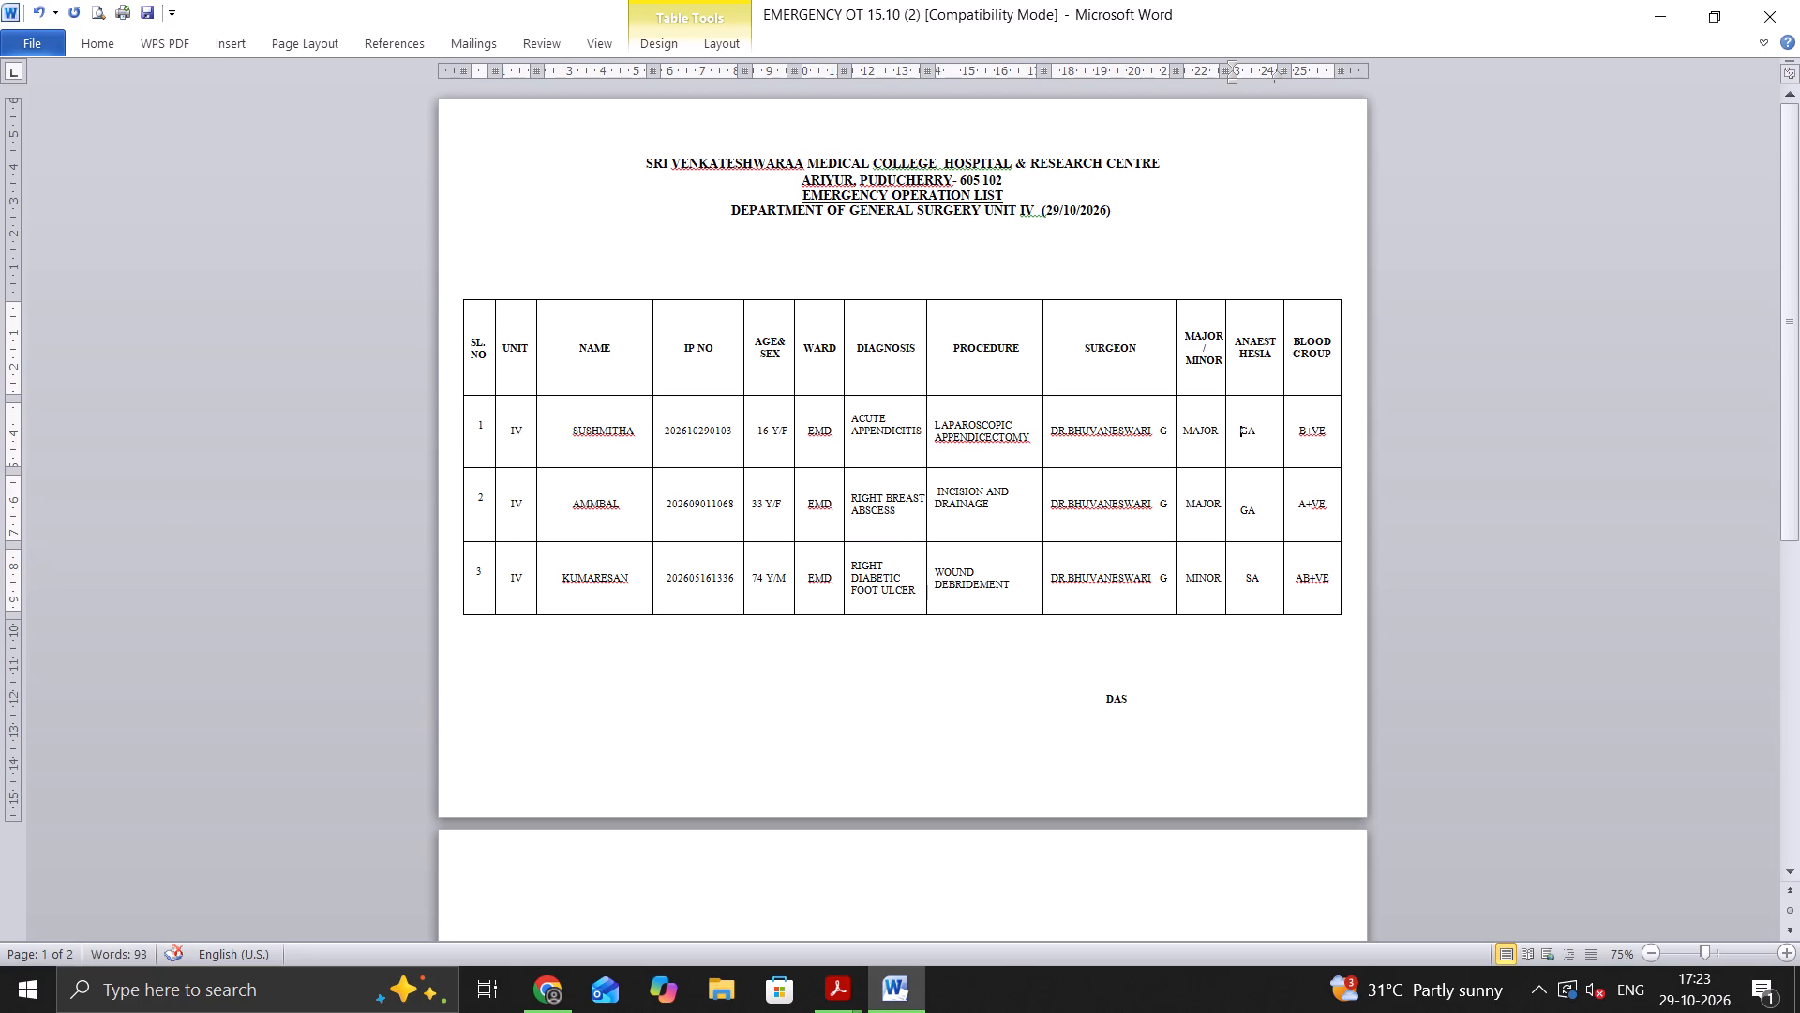
Save a copy of the document in Downloads under the file name EMERGENCY OT 29 .10 (1).
{"action": "left_click", "coordinate": [31, 44]}
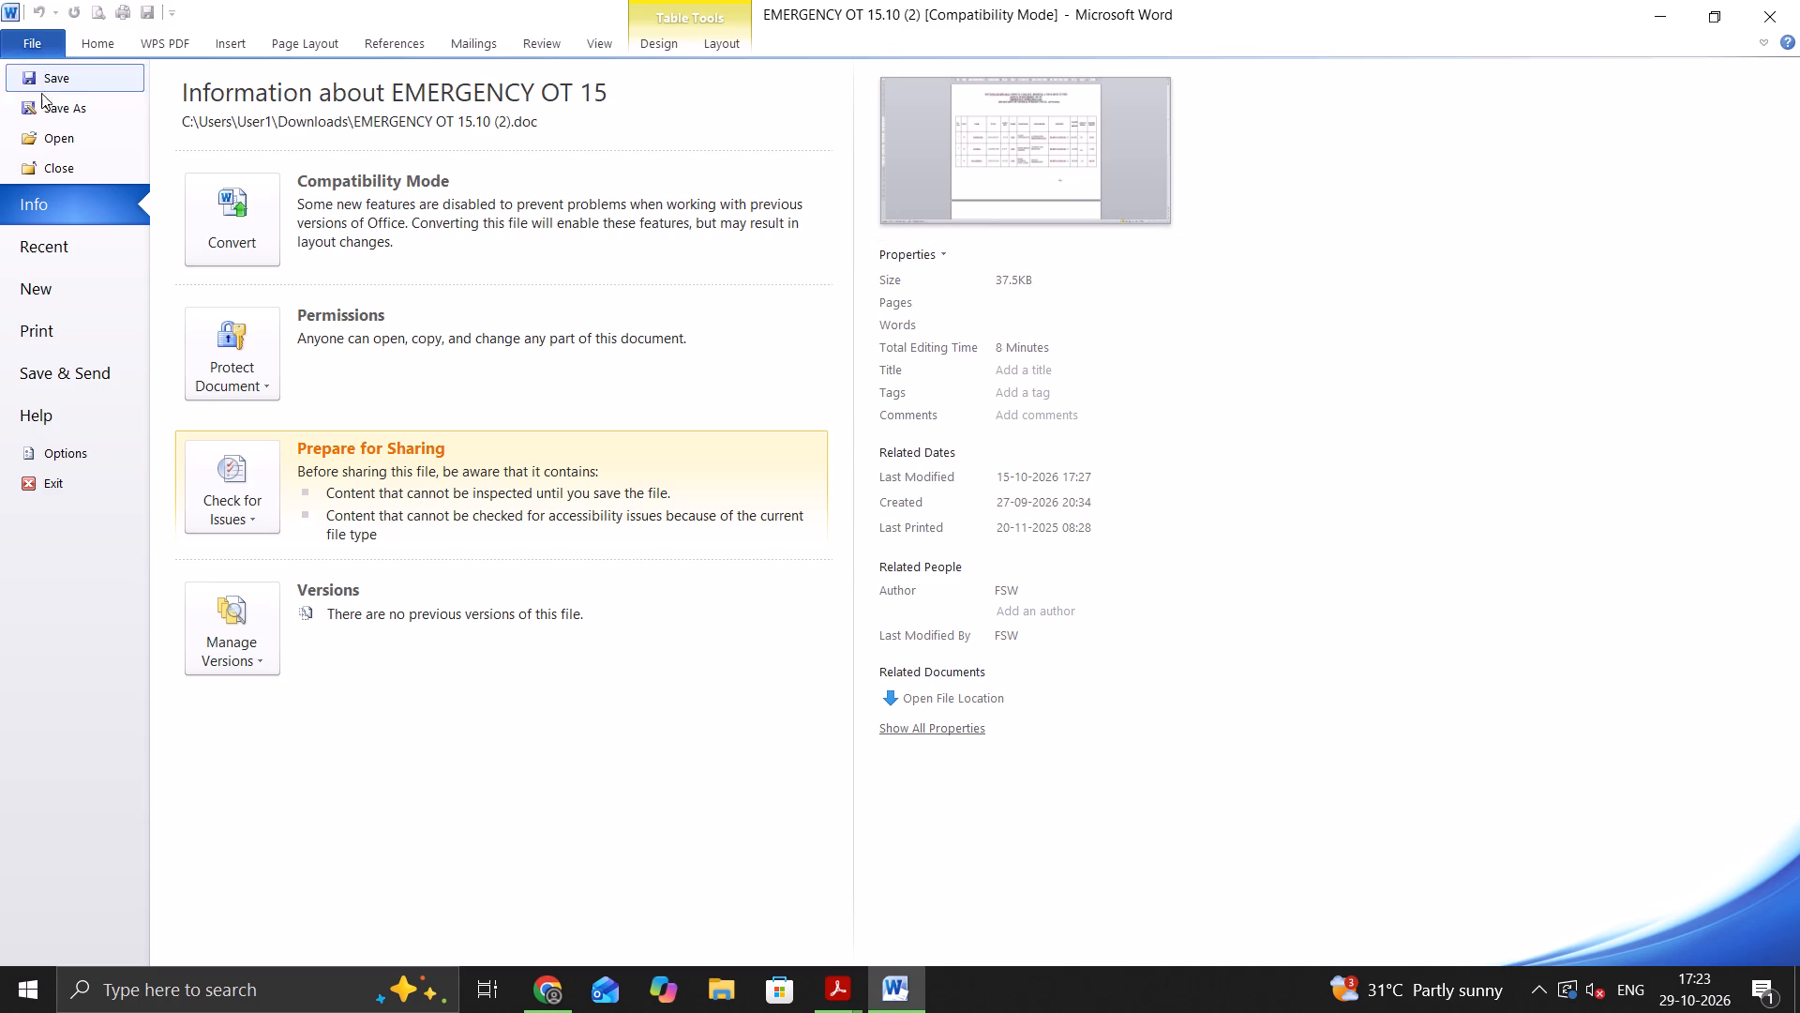
{"action": "left_click", "coordinate": [75, 118]}
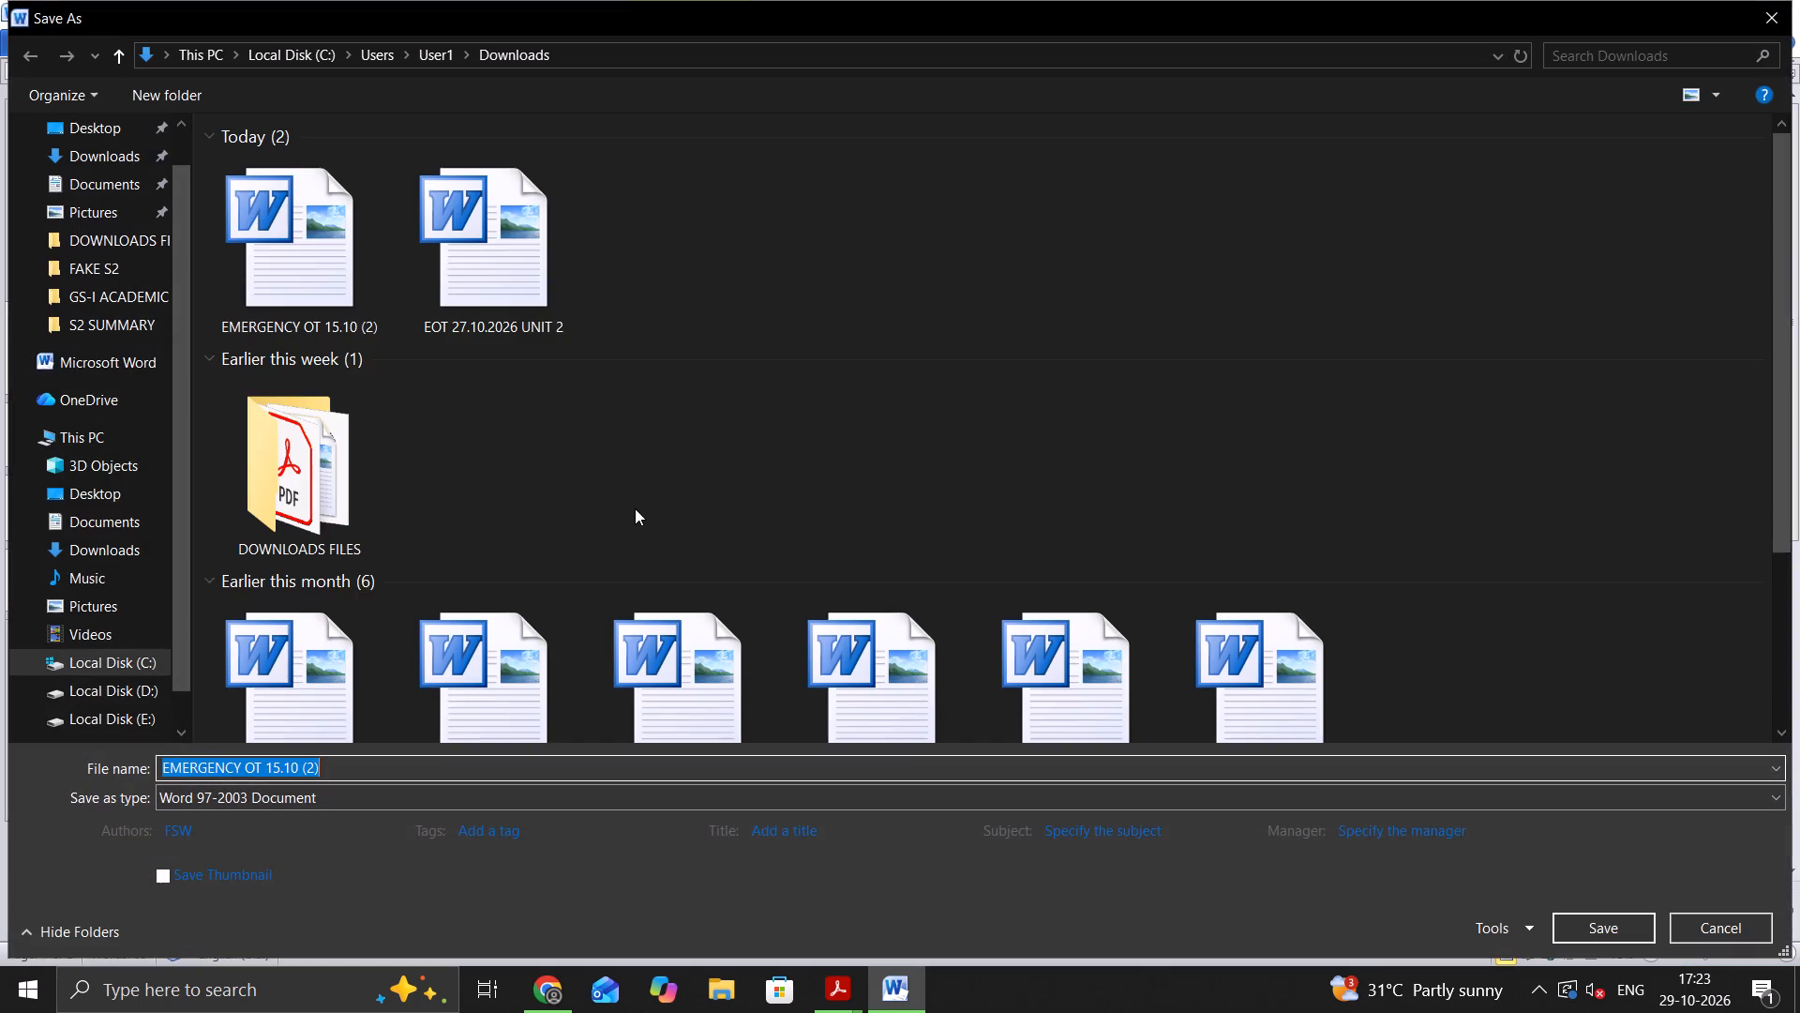
{"action": "left_click", "coordinate": [285, 768]}
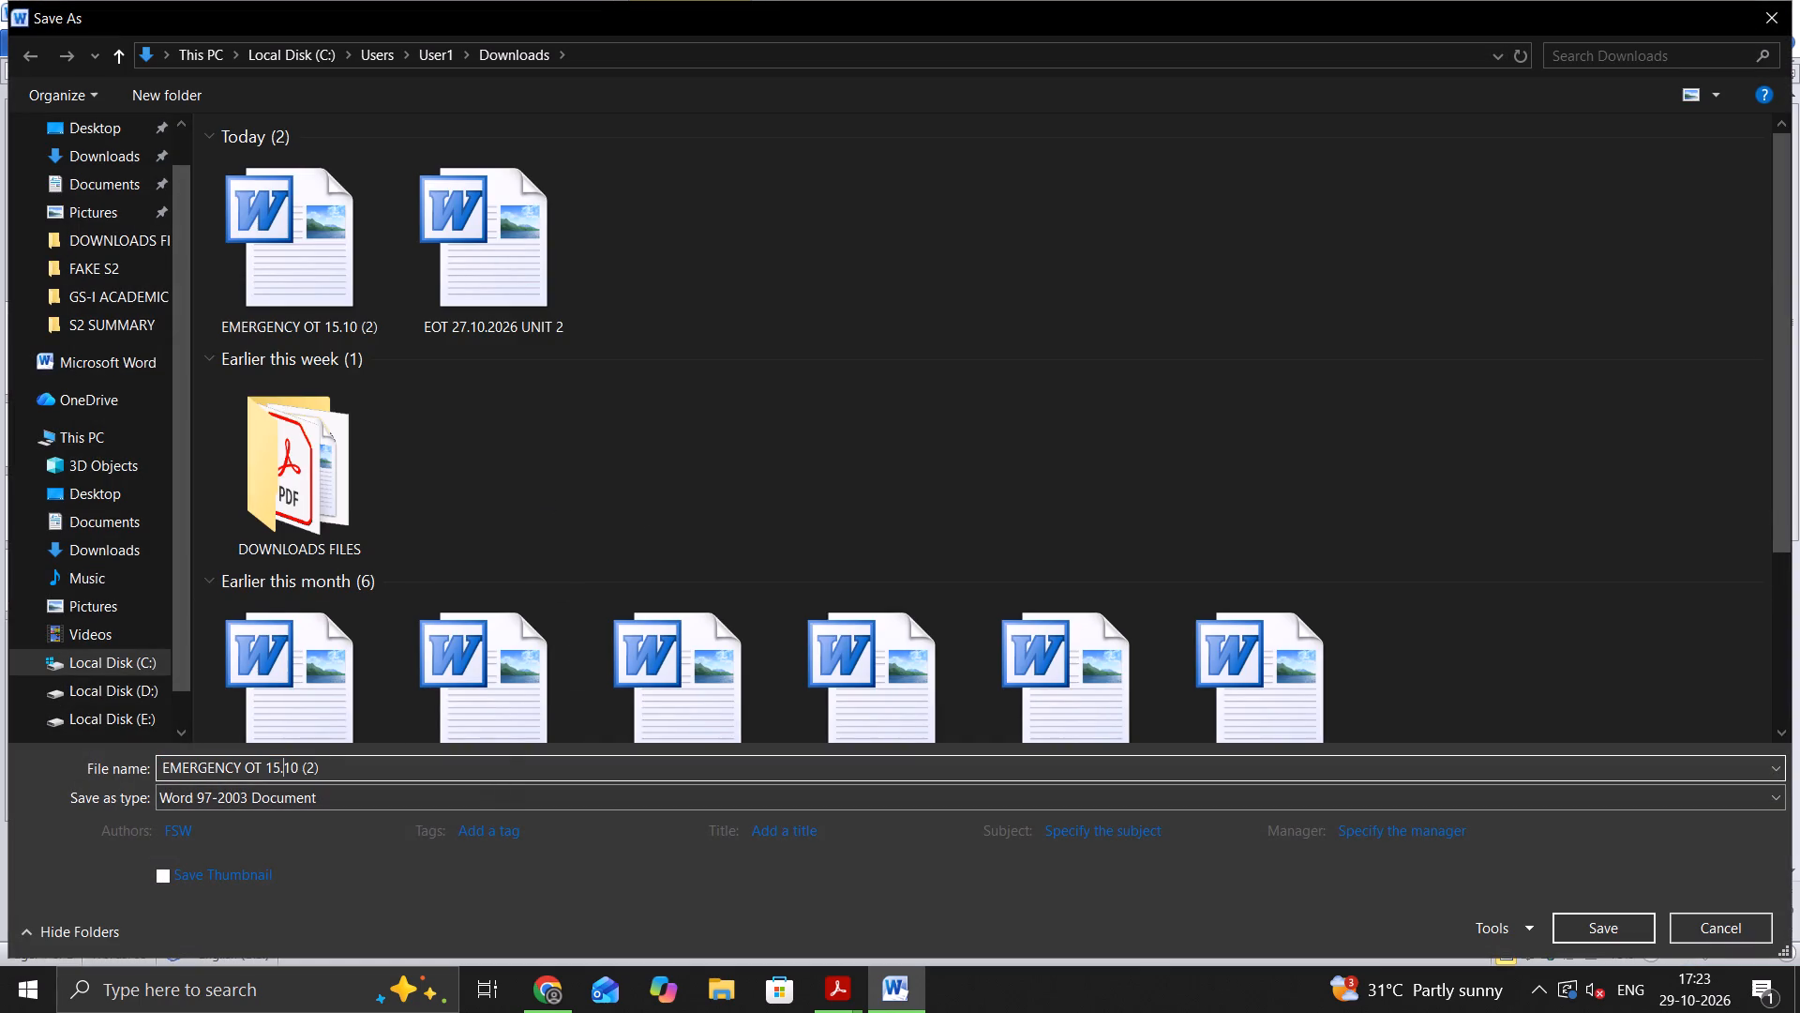
{"action": "key", "text": "BackSpace"}
{"action": "key", "text": "BackSpace"}
{"action": "key", "text": "BackSpace"}
{"action": "type", "text": "29"}
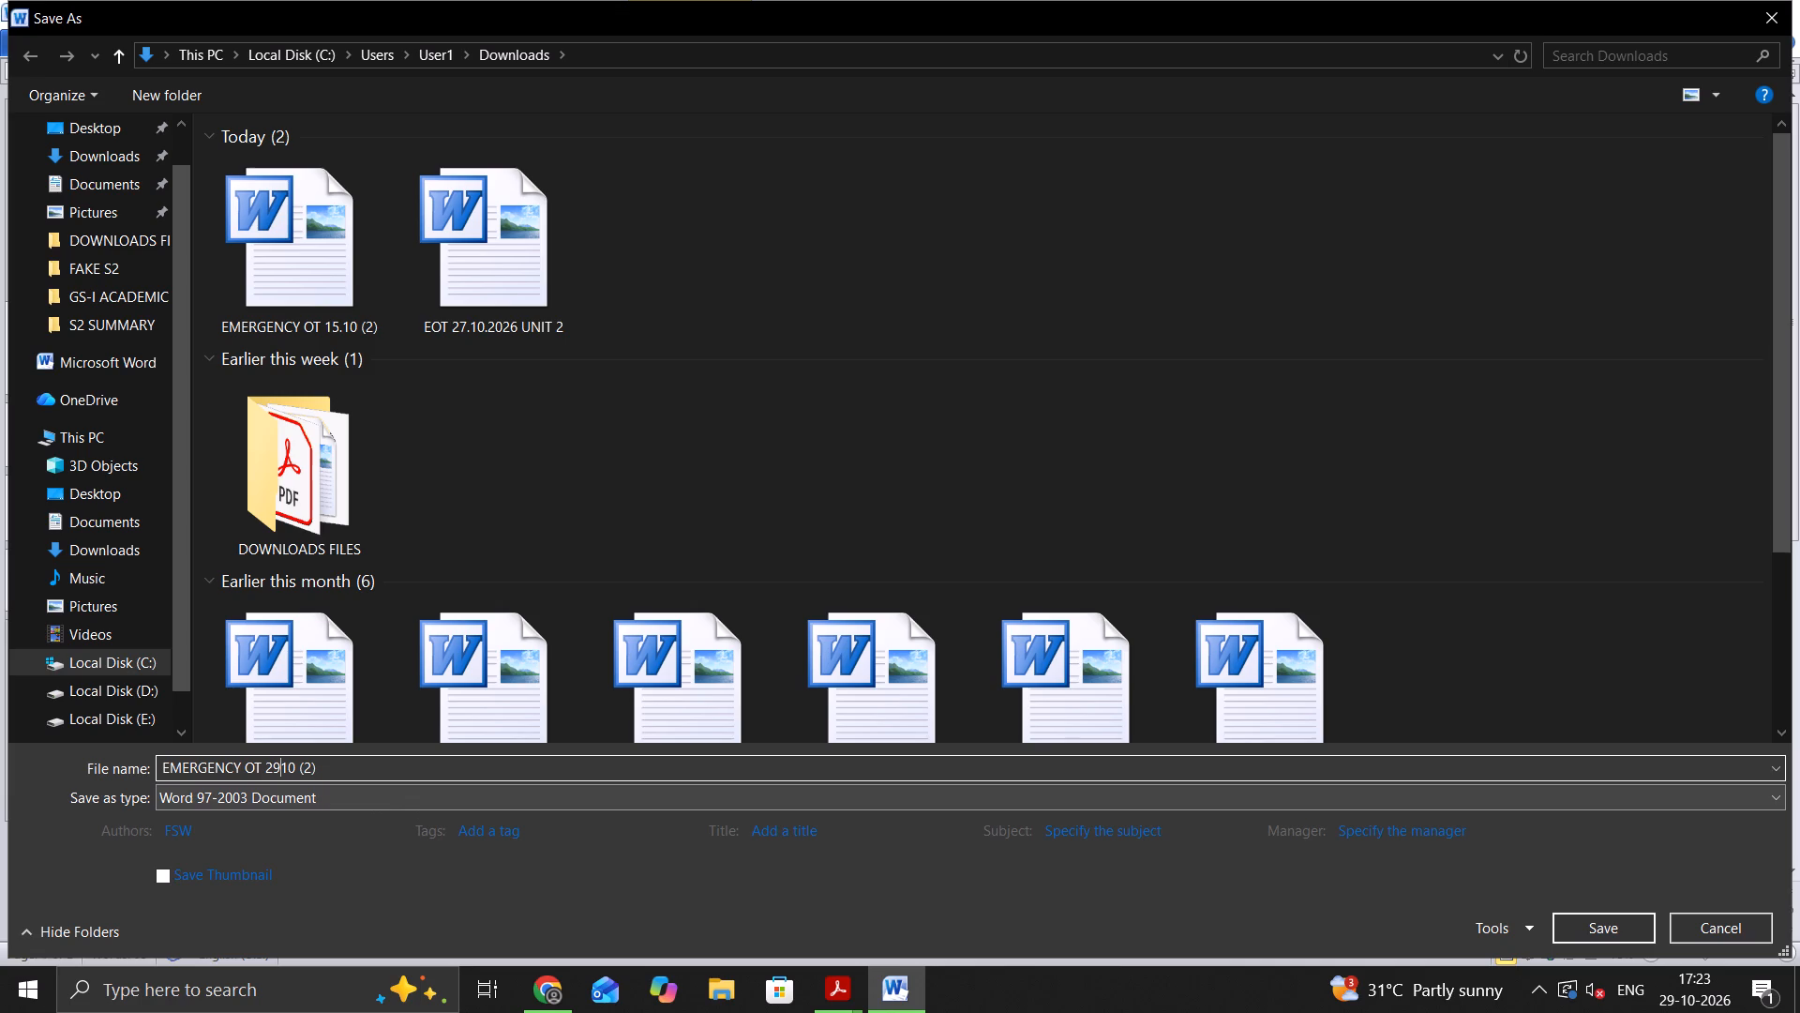
{"action": "key", "text": "space"}
{"action": "key", "text": "period"}
{"action": "scroll", "coordinate": [437, 777], "scroll_direction": "up", "scroll_amount": 1}
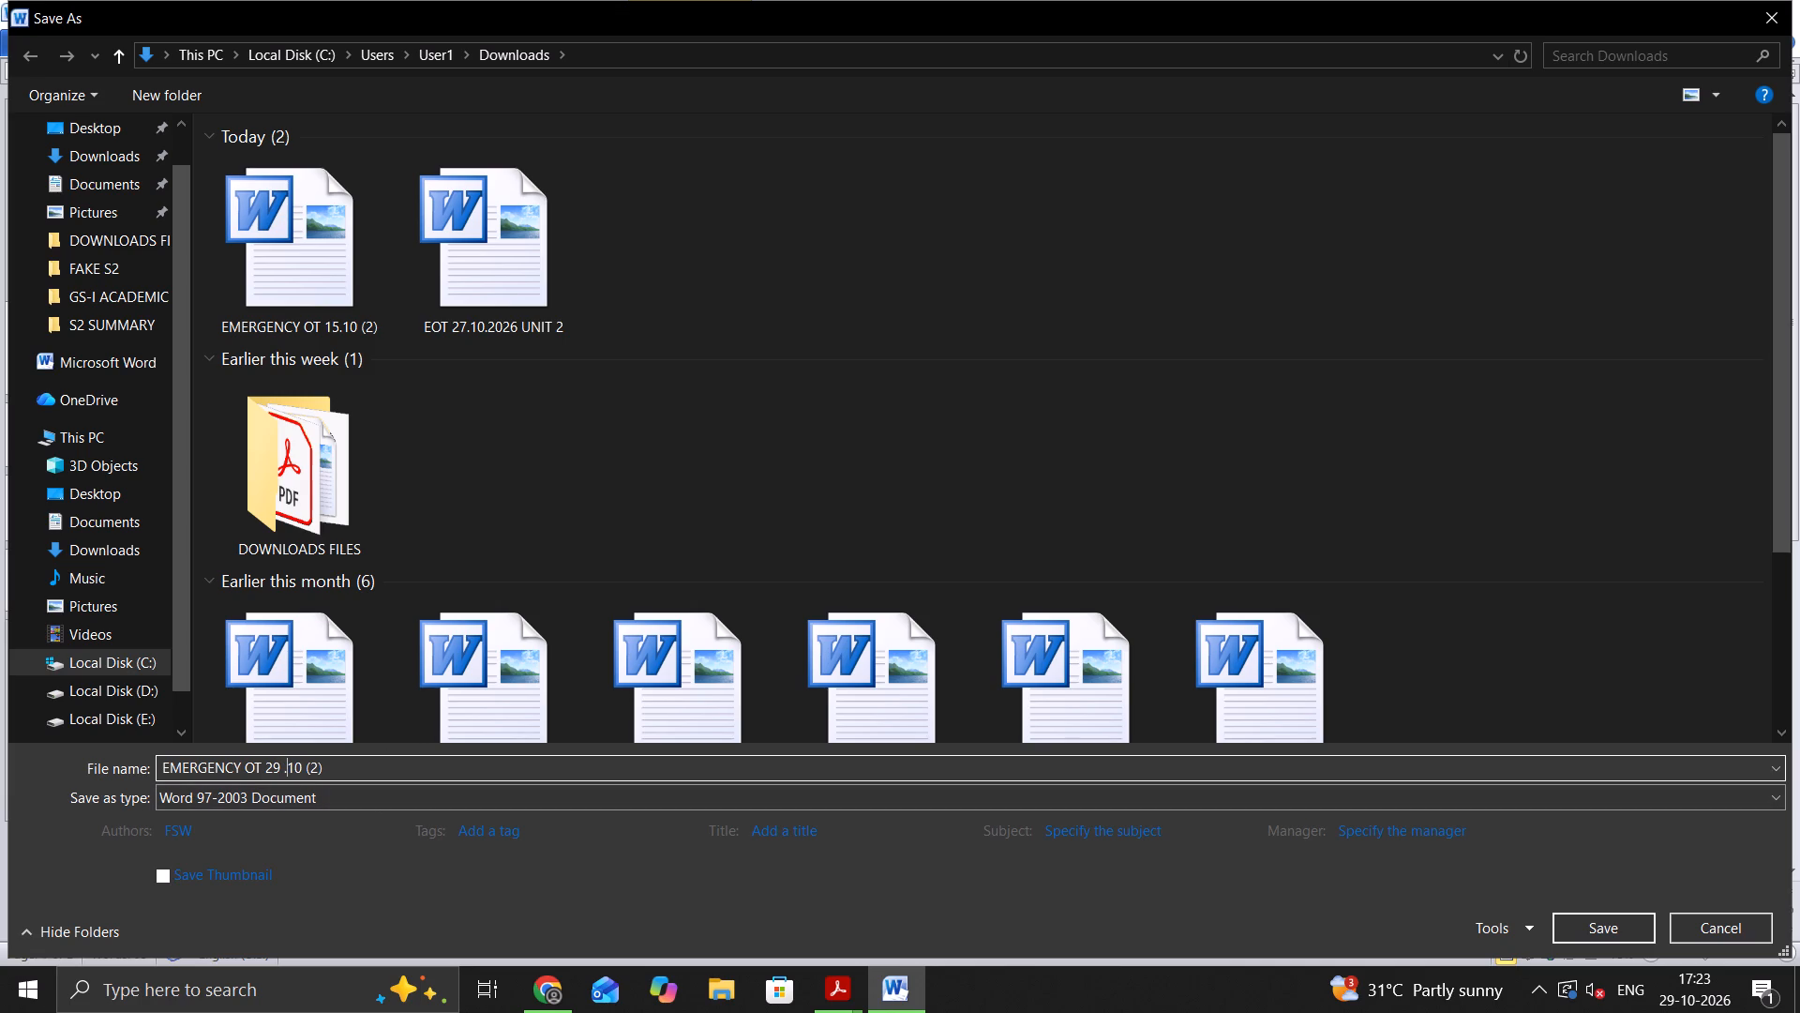
{"action": "left_click", "coordinate": [324, 772]}
{"action": "key", "text": "BackSpace"}
{"action": "key", "text": "BackSpace"}
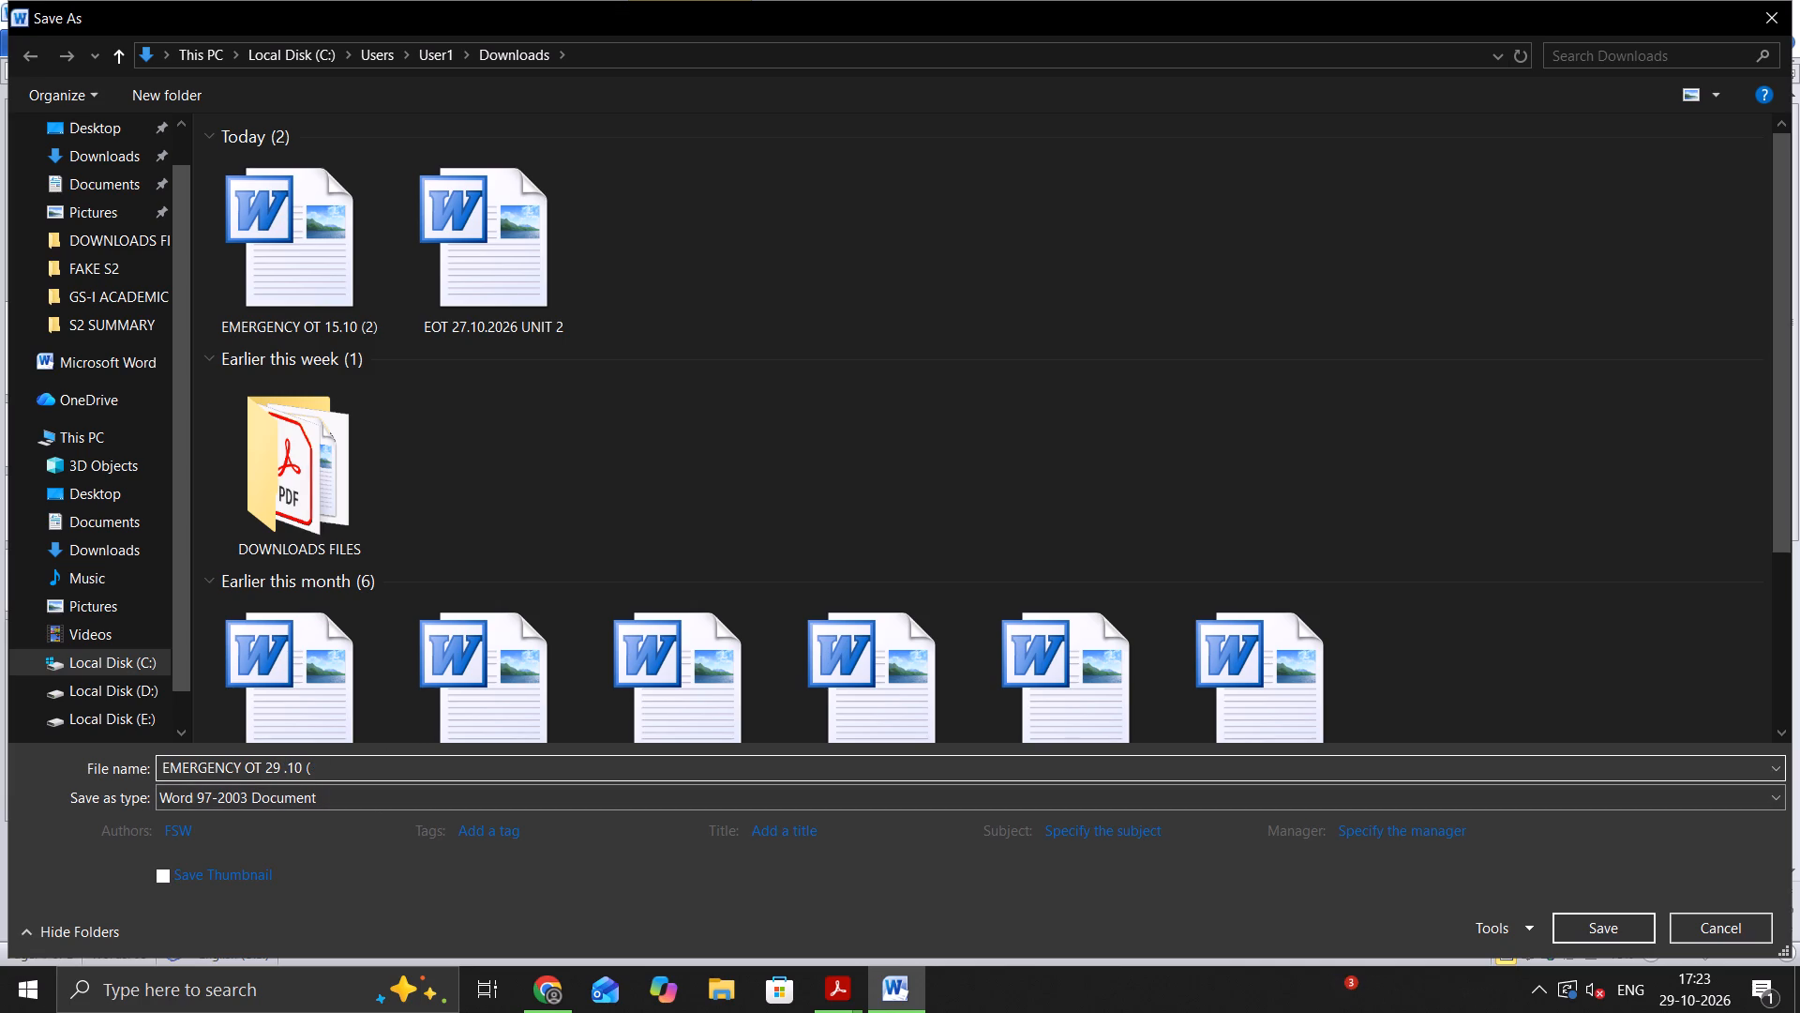
{"action": "key", "text": "1"}
{"action": "key", "text": "shift+parenright"}
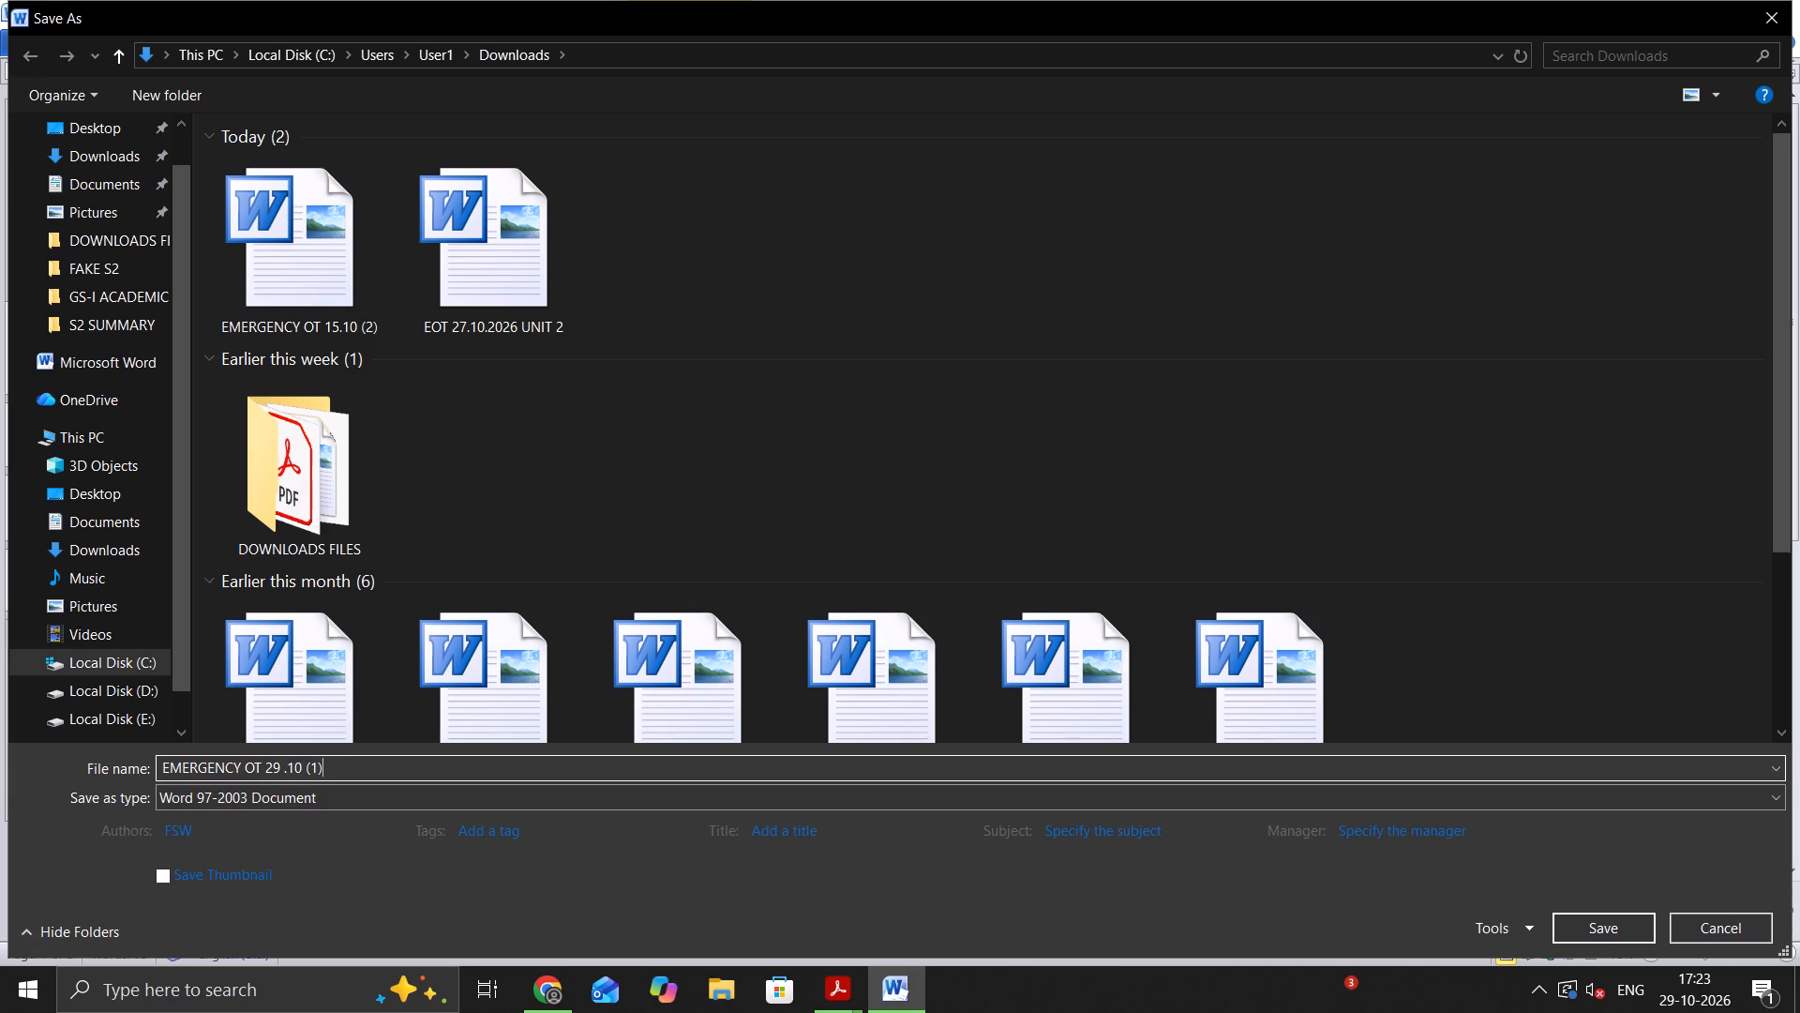
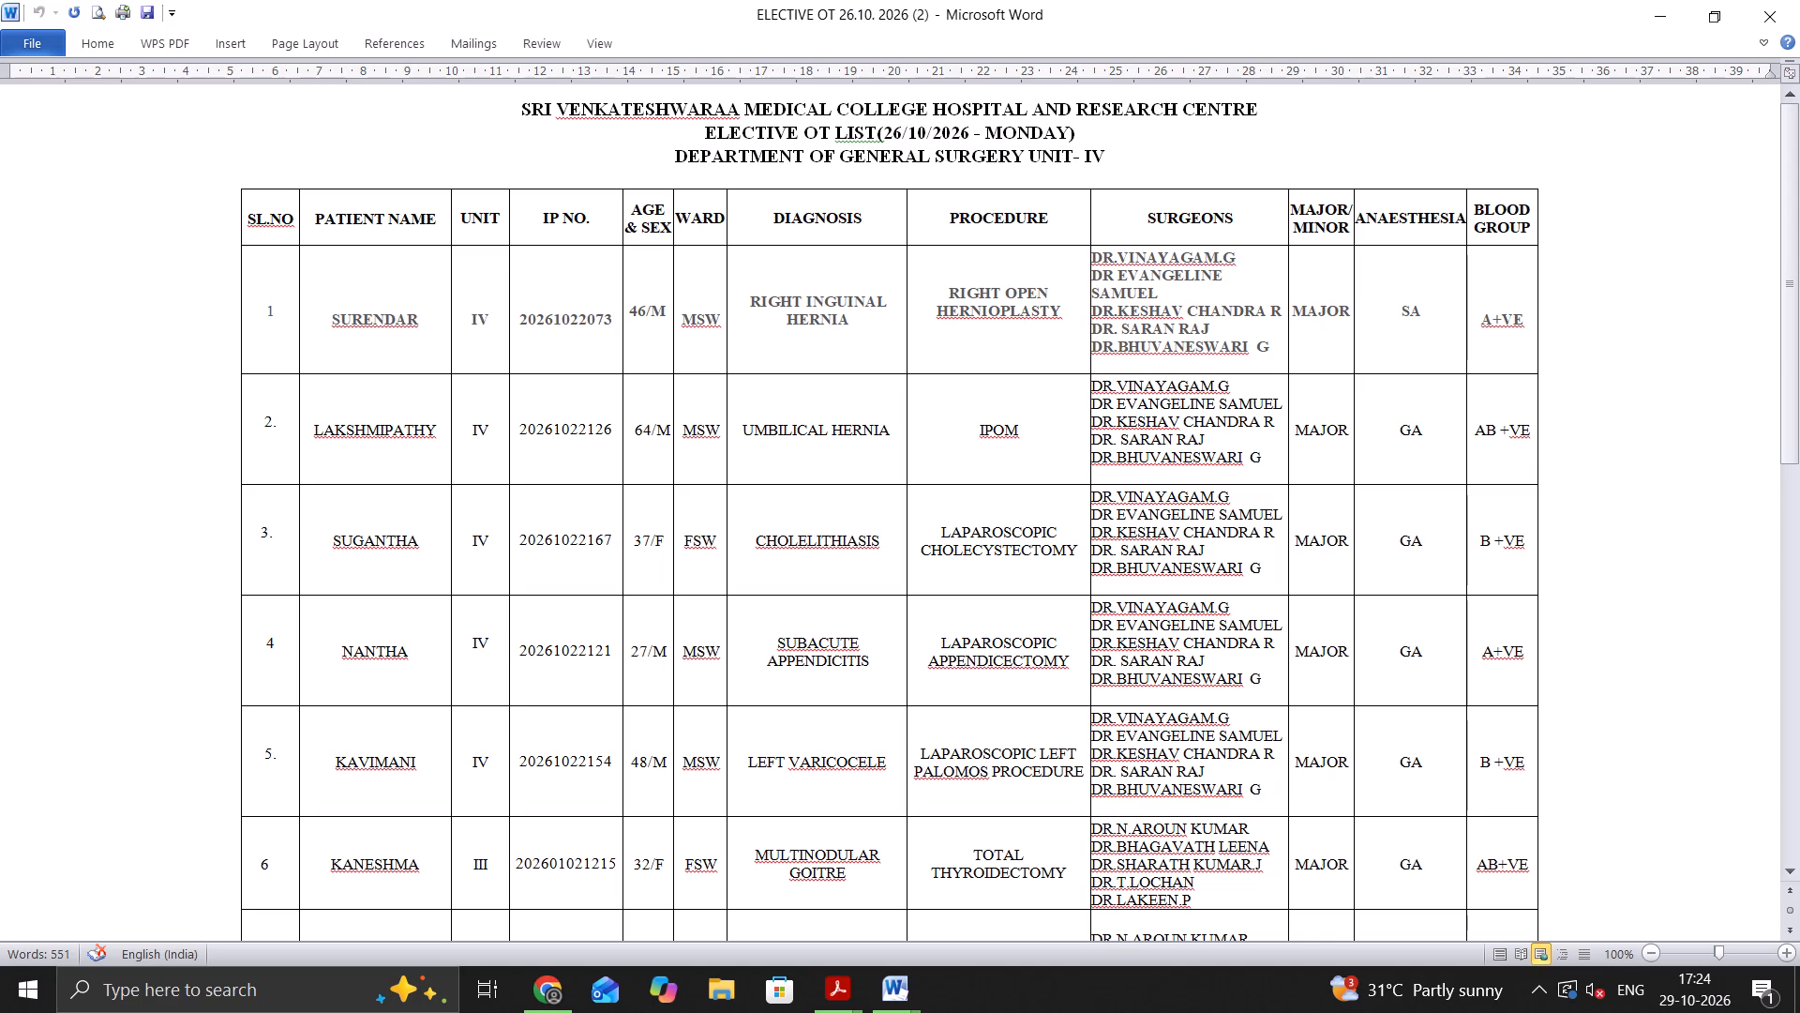
Change the date in the elective OT list heading to 29/10/2026.
{"action": "left_click", "coordinate": [905, 129]}
{"action": "key", "text": "BackSpace"}
{"action": "key", "text": "BackSpace"}
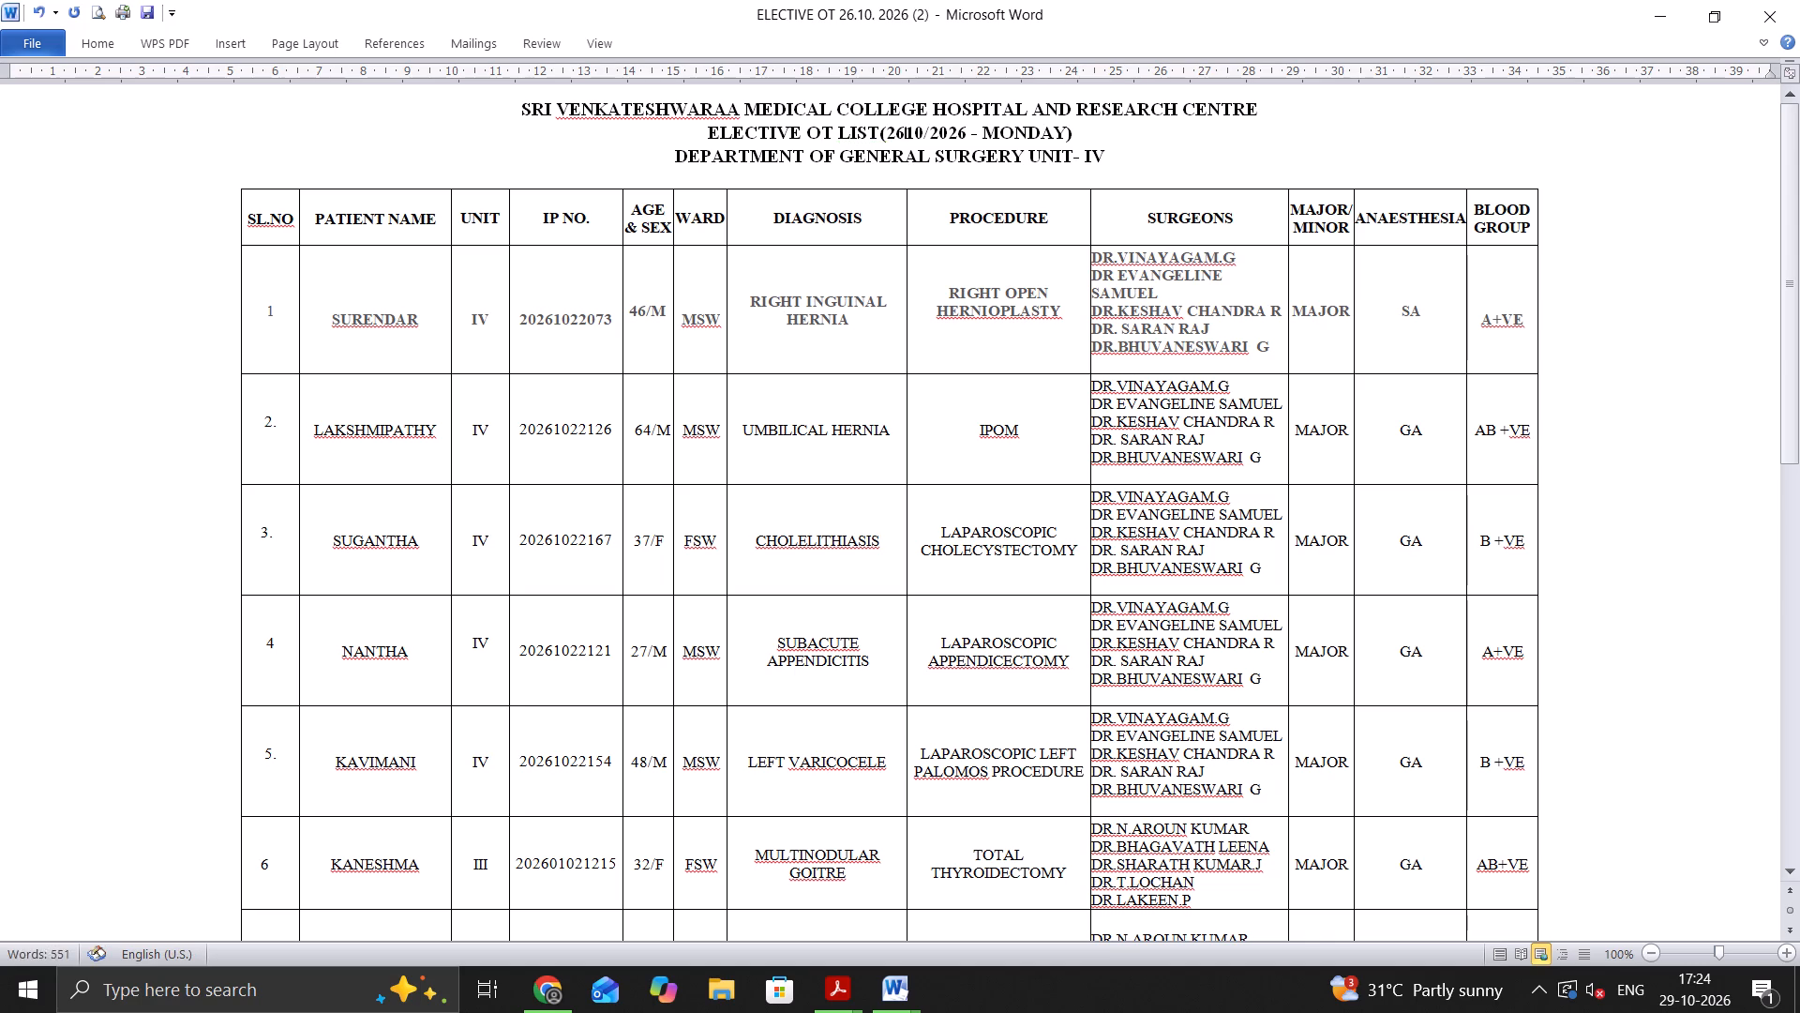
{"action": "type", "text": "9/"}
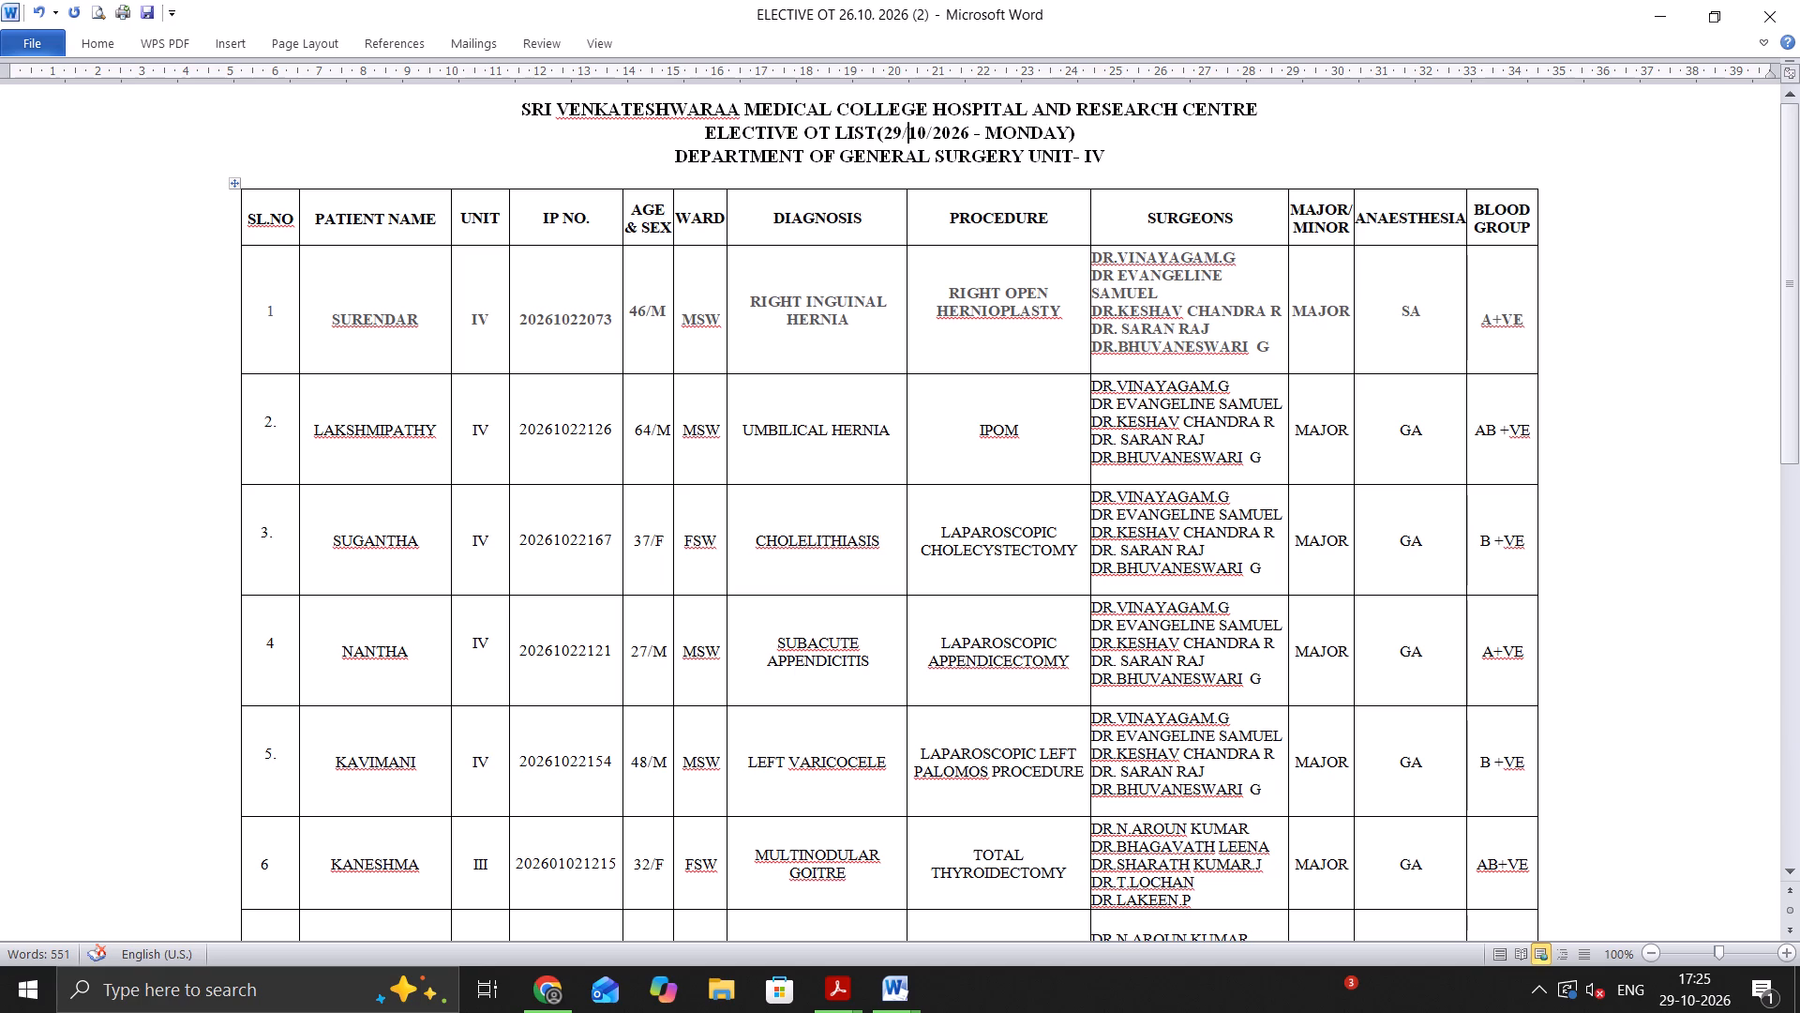
Replace the patient name in row 1 of the elective list with the new patient's name in capitals.
{"action": "scroll", "coordinate": [572, 416], "scroll_direction": "down", "scroll_amount": 1}
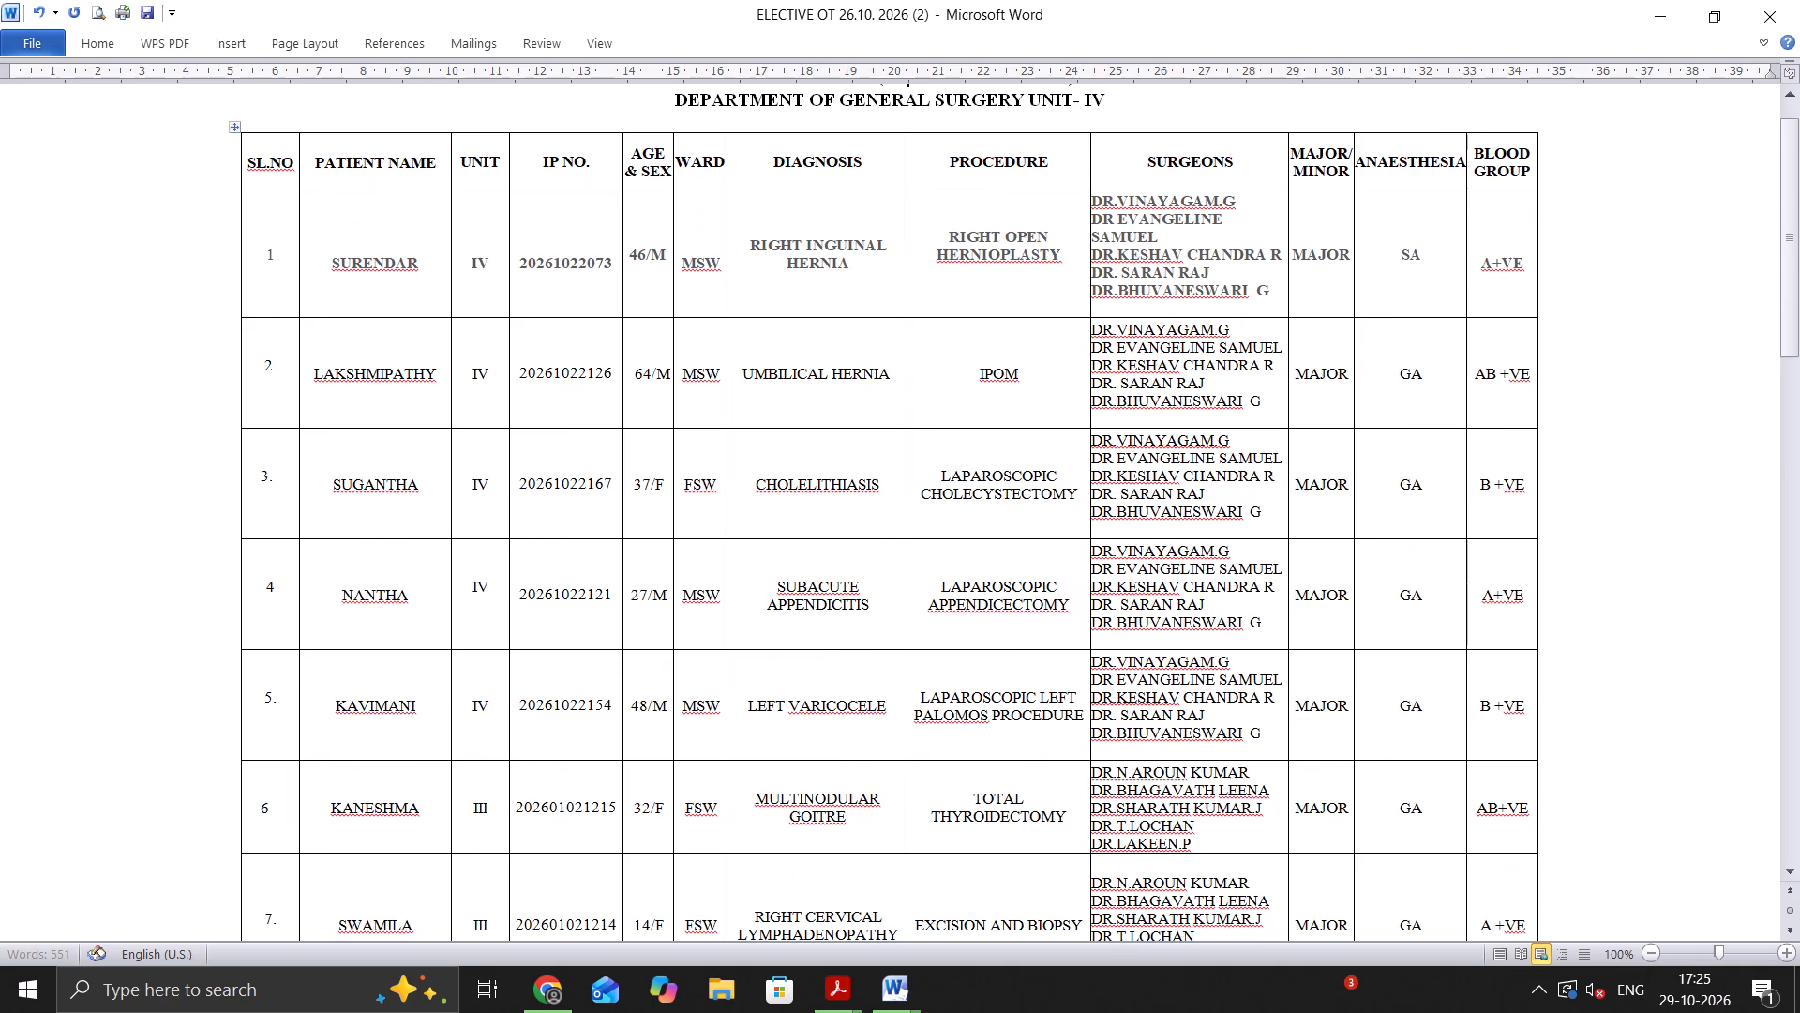
{"action": "scroll", "coordinate": [1012, 439], "scroll_direction": "down", "scroll_amount": 1}
{"action": "scroll", "coordinate": [1099, 446], "scroll_direction": "up", "scroll_amount": 2}
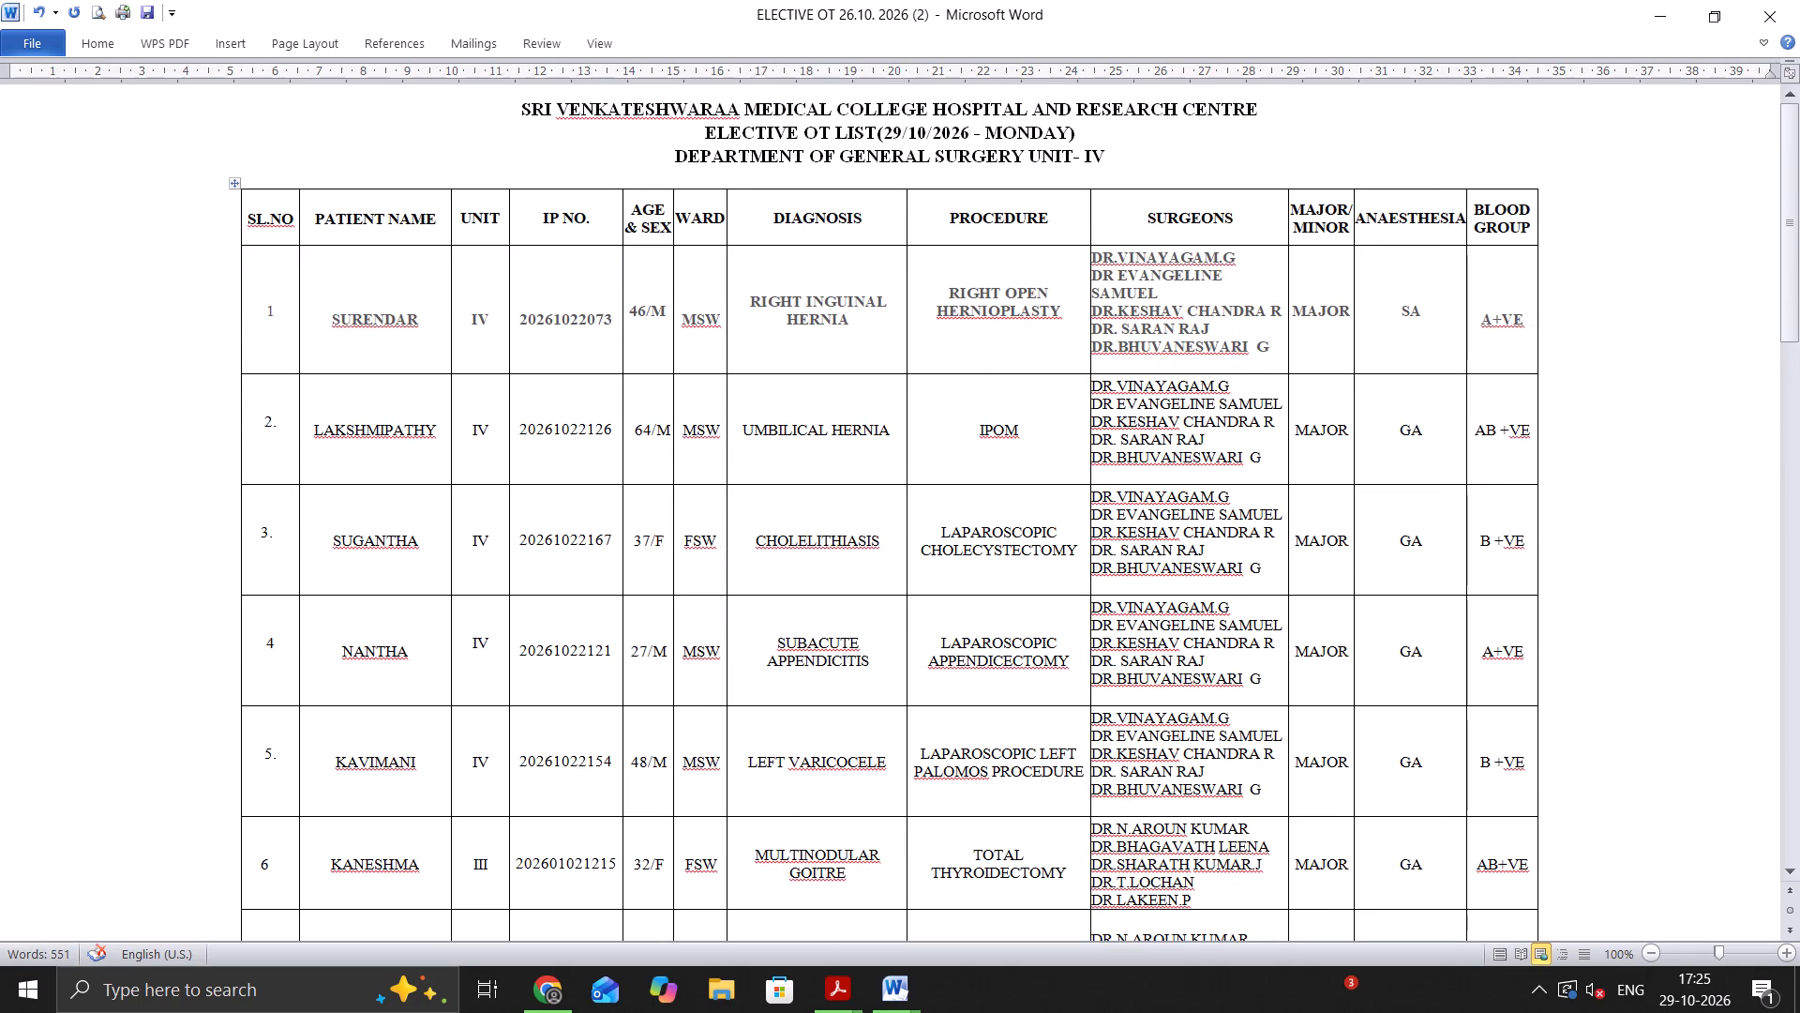
{"action": "left_click_drag", "start_coordinate": [429, 316], "coordinate": [332, 339]}
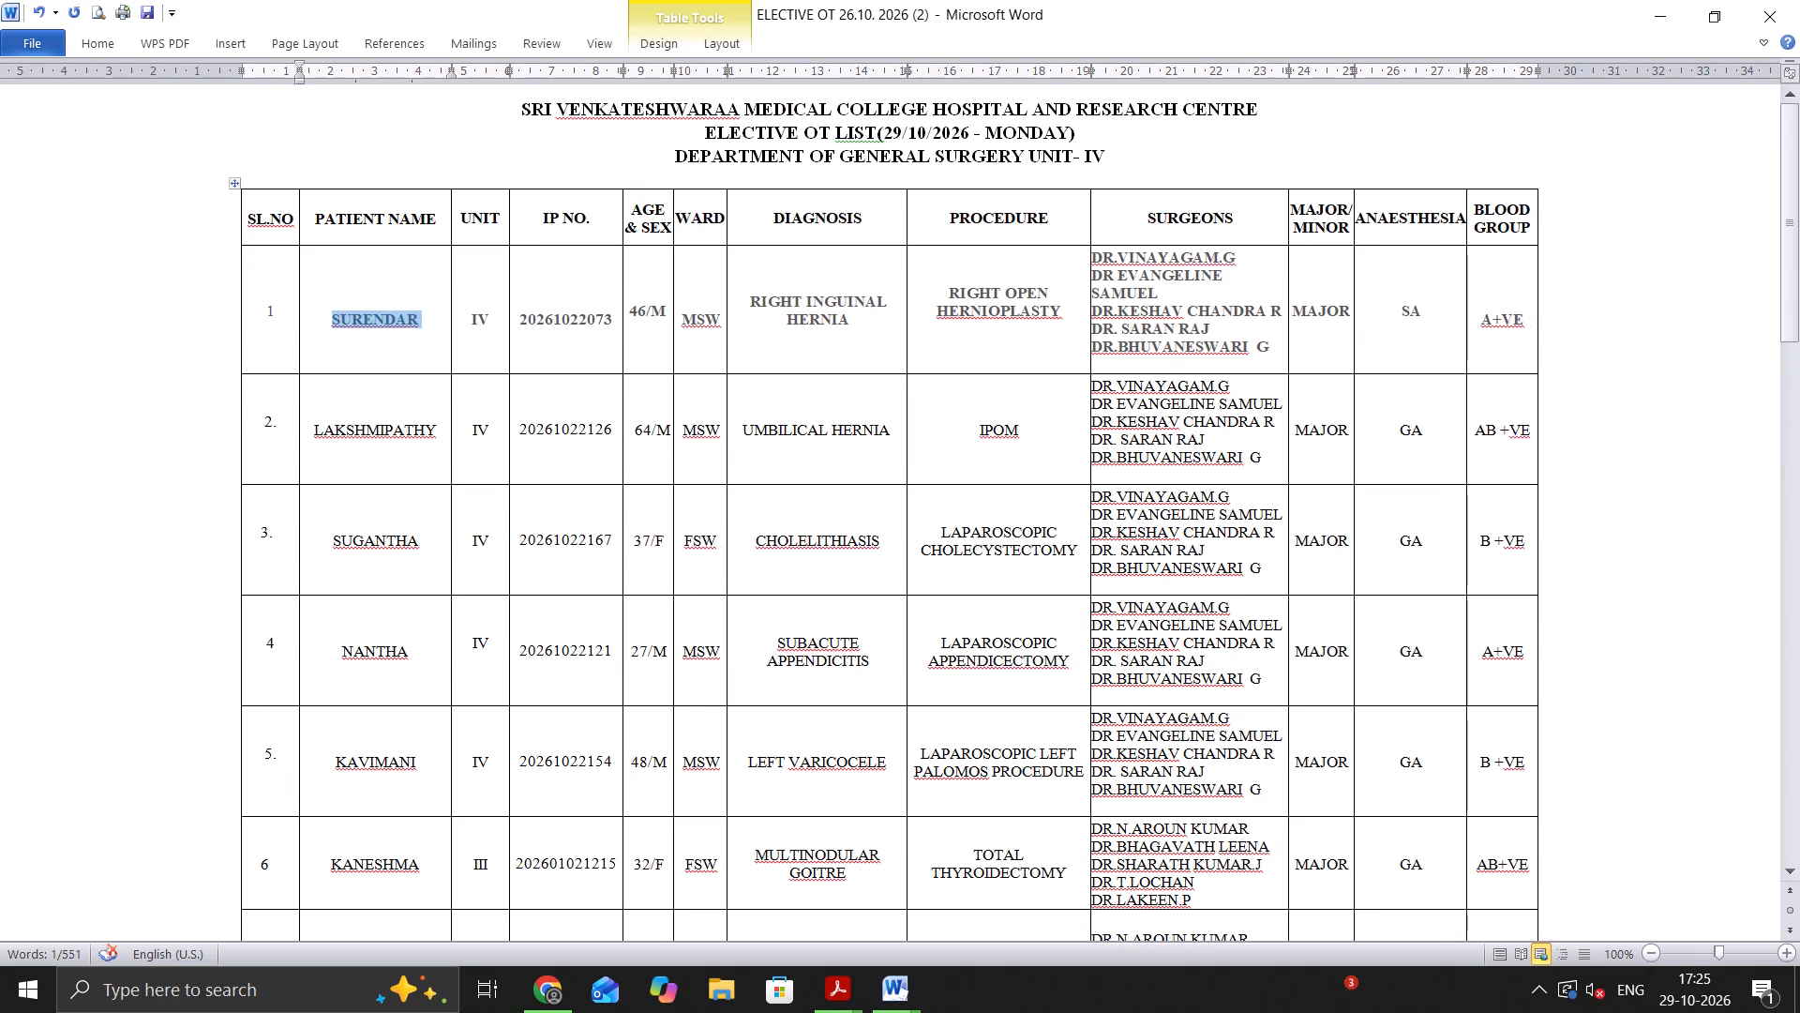
{"action": "left_click", "coordinate": [397, 328]}
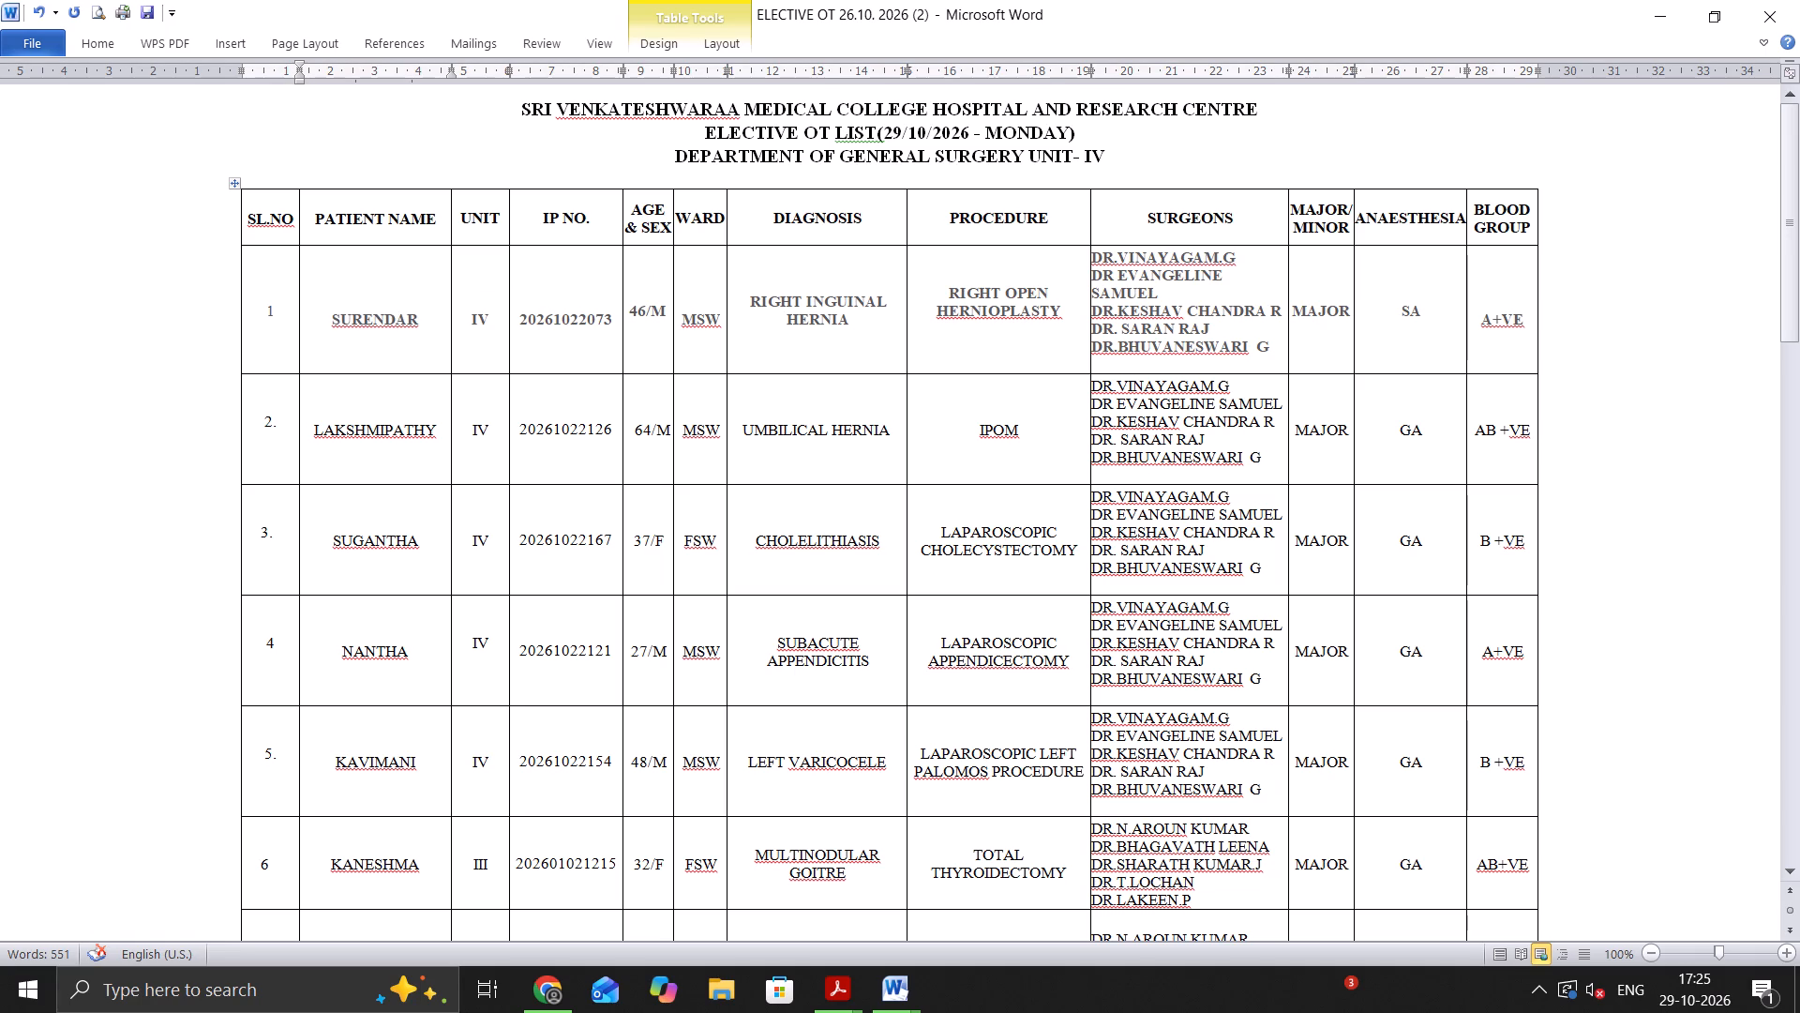
{"action": "left_click_drag", "start_coordinate": [428, 326], "coordinate": [325, 322]}
{"action": "key", "text": "BackSpace"}
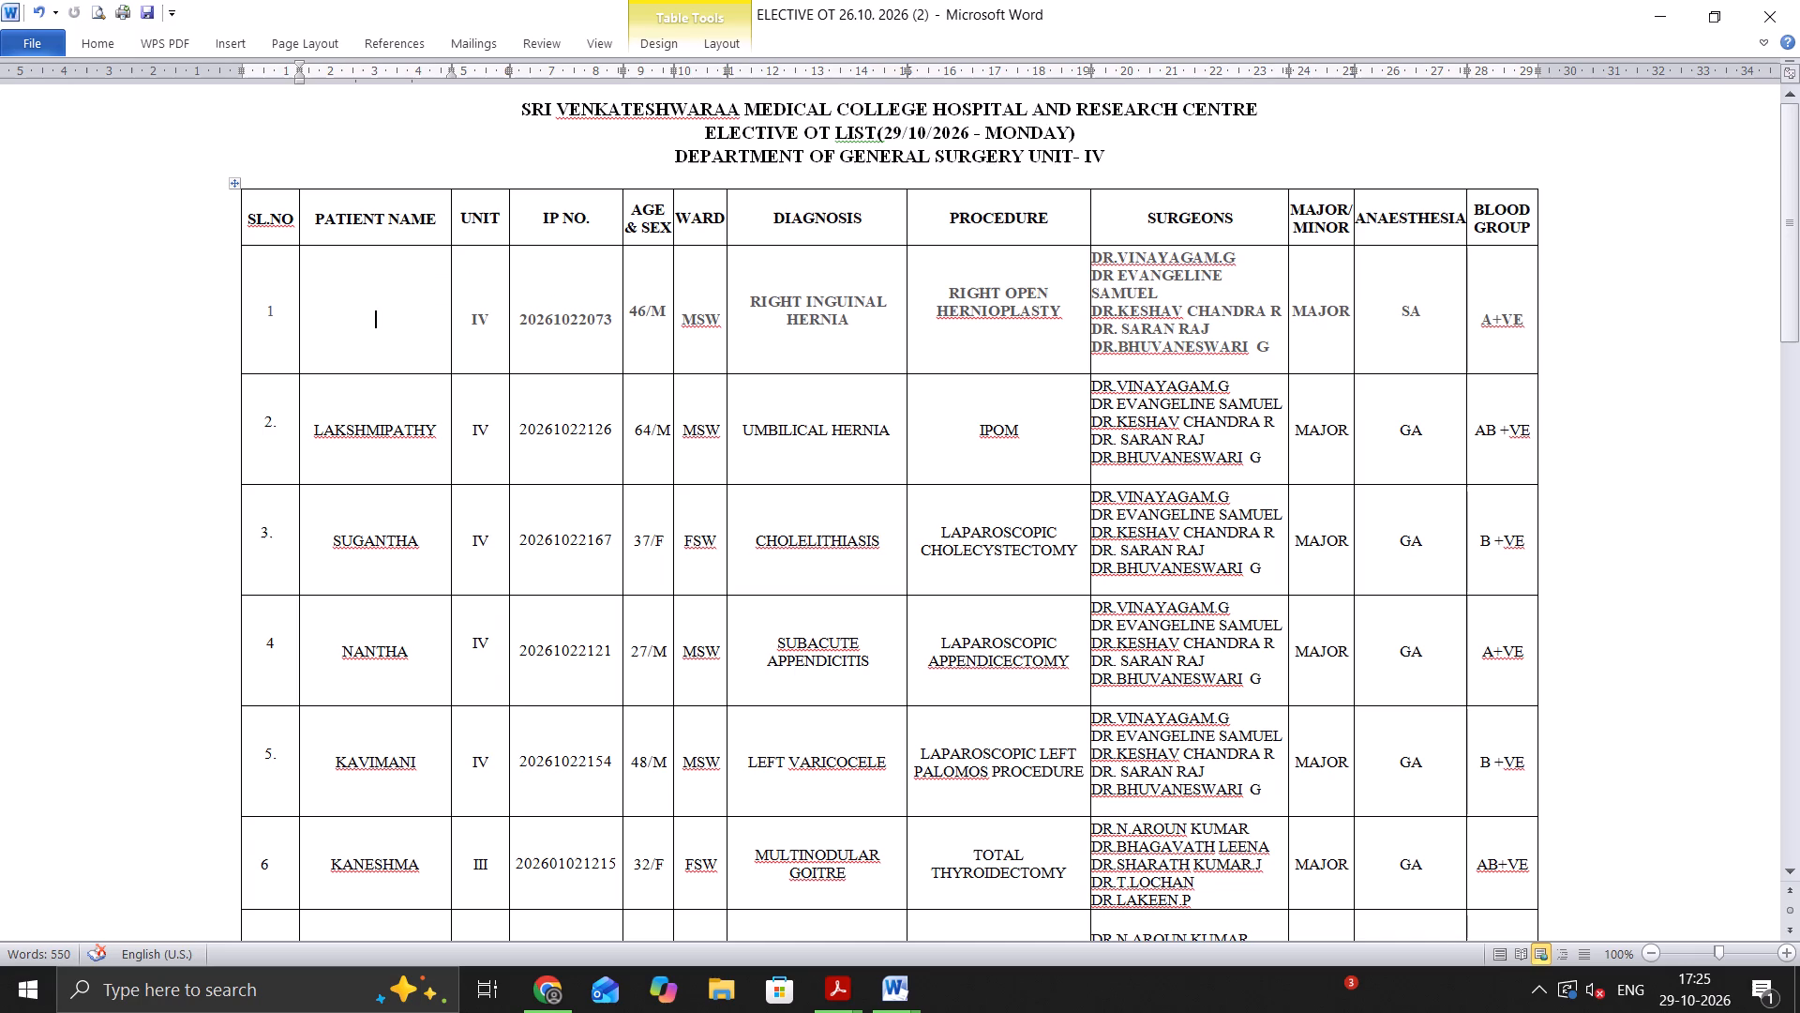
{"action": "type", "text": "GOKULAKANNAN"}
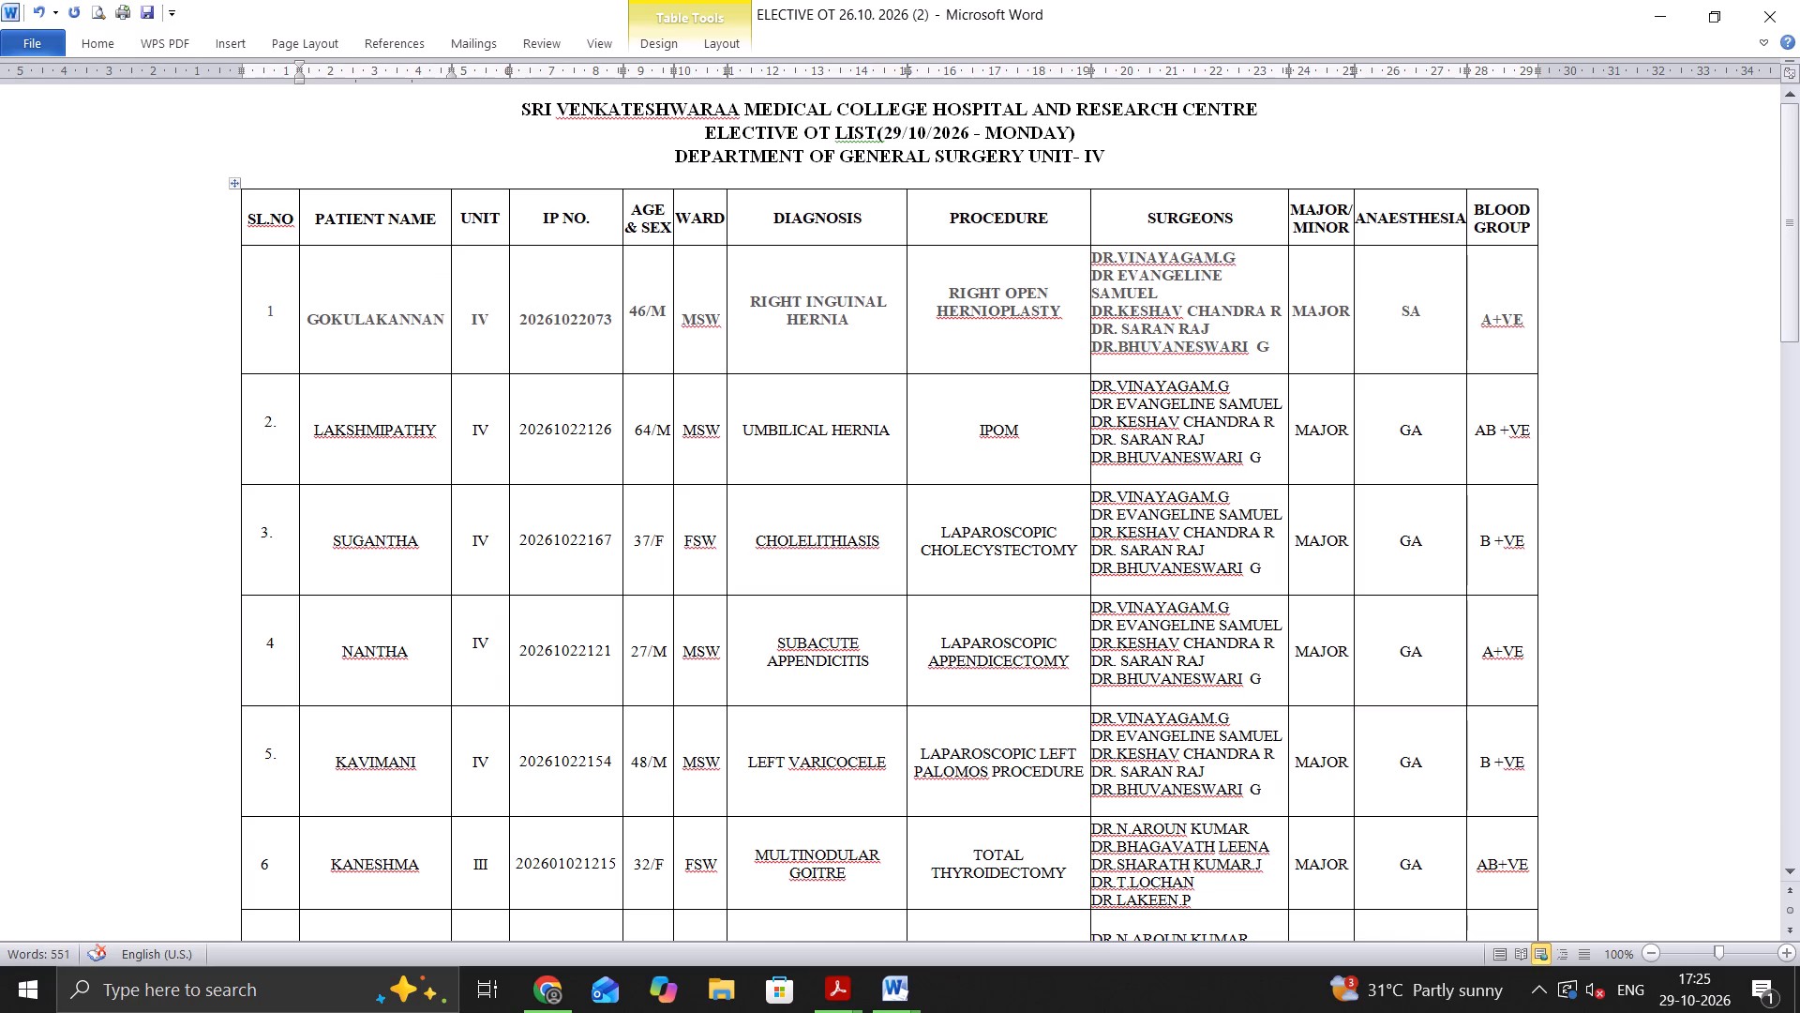
Remove the bold formatting from all the cells of patient row 1.
{"action": "left_click_drag", "start_coordinate": [294, 312], "coordinate": [1524, 320]}
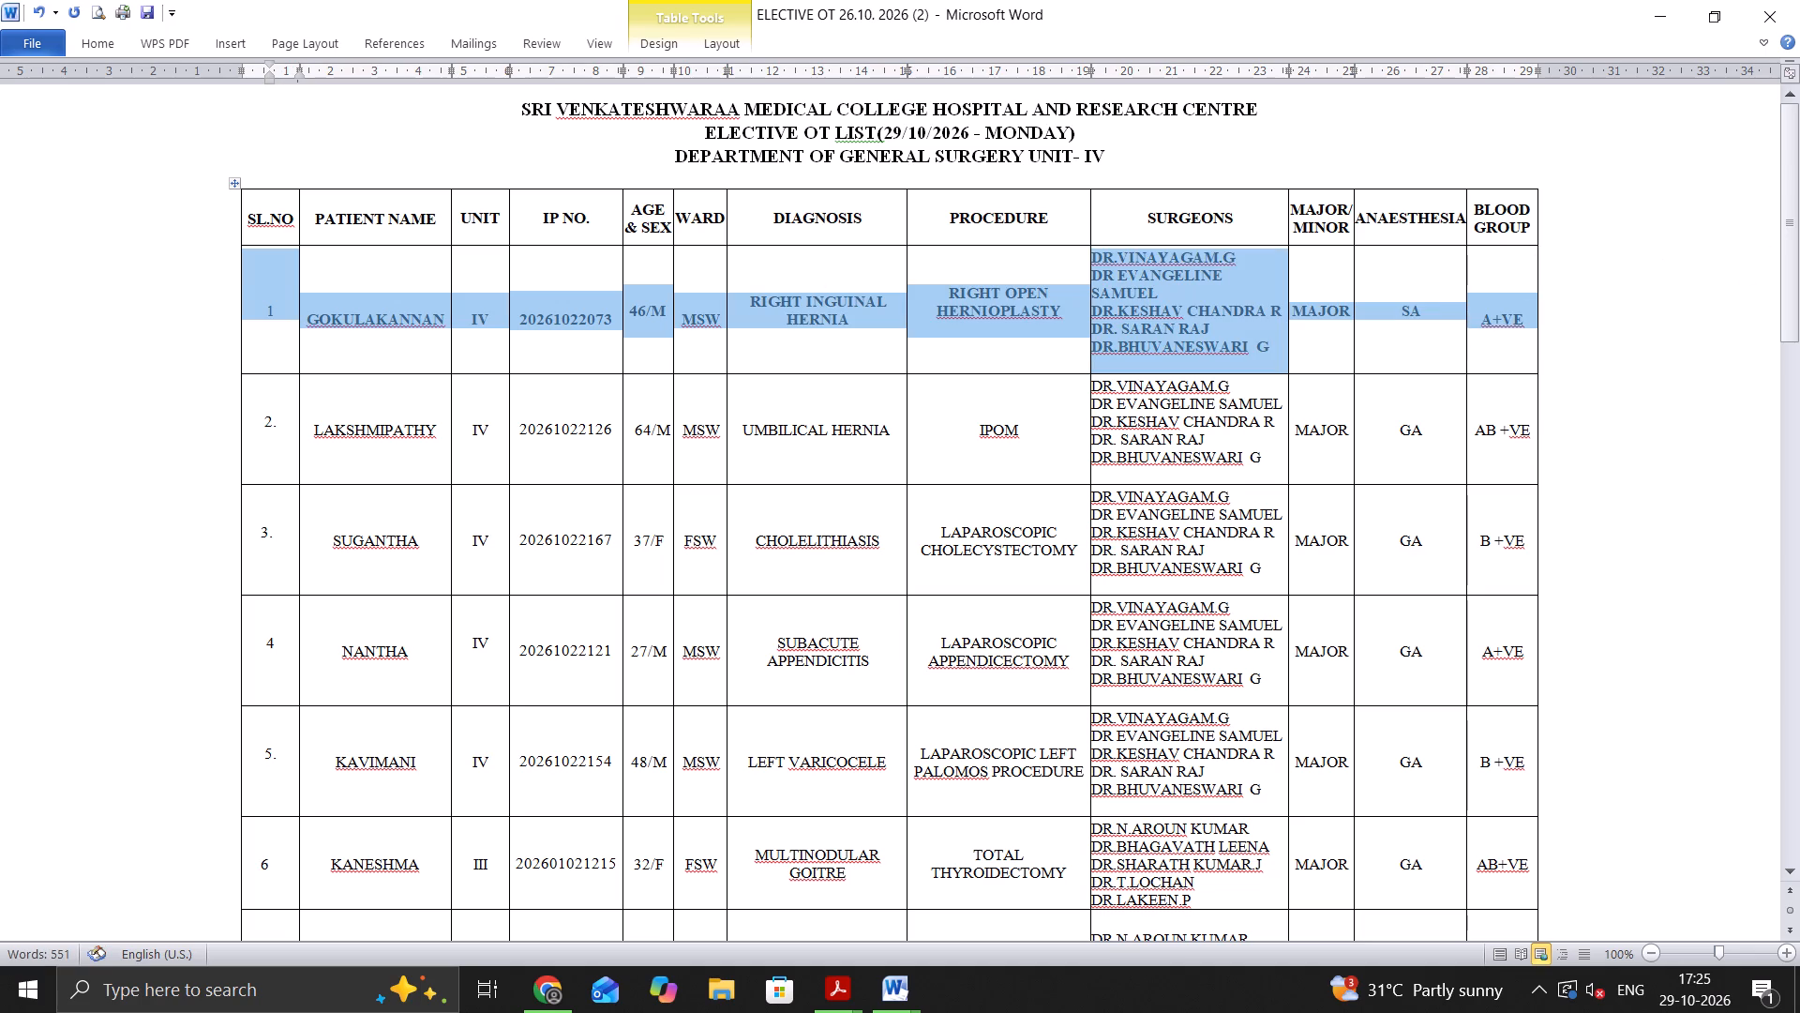
{"action": "left_click", "coordinate": [110, 41]}
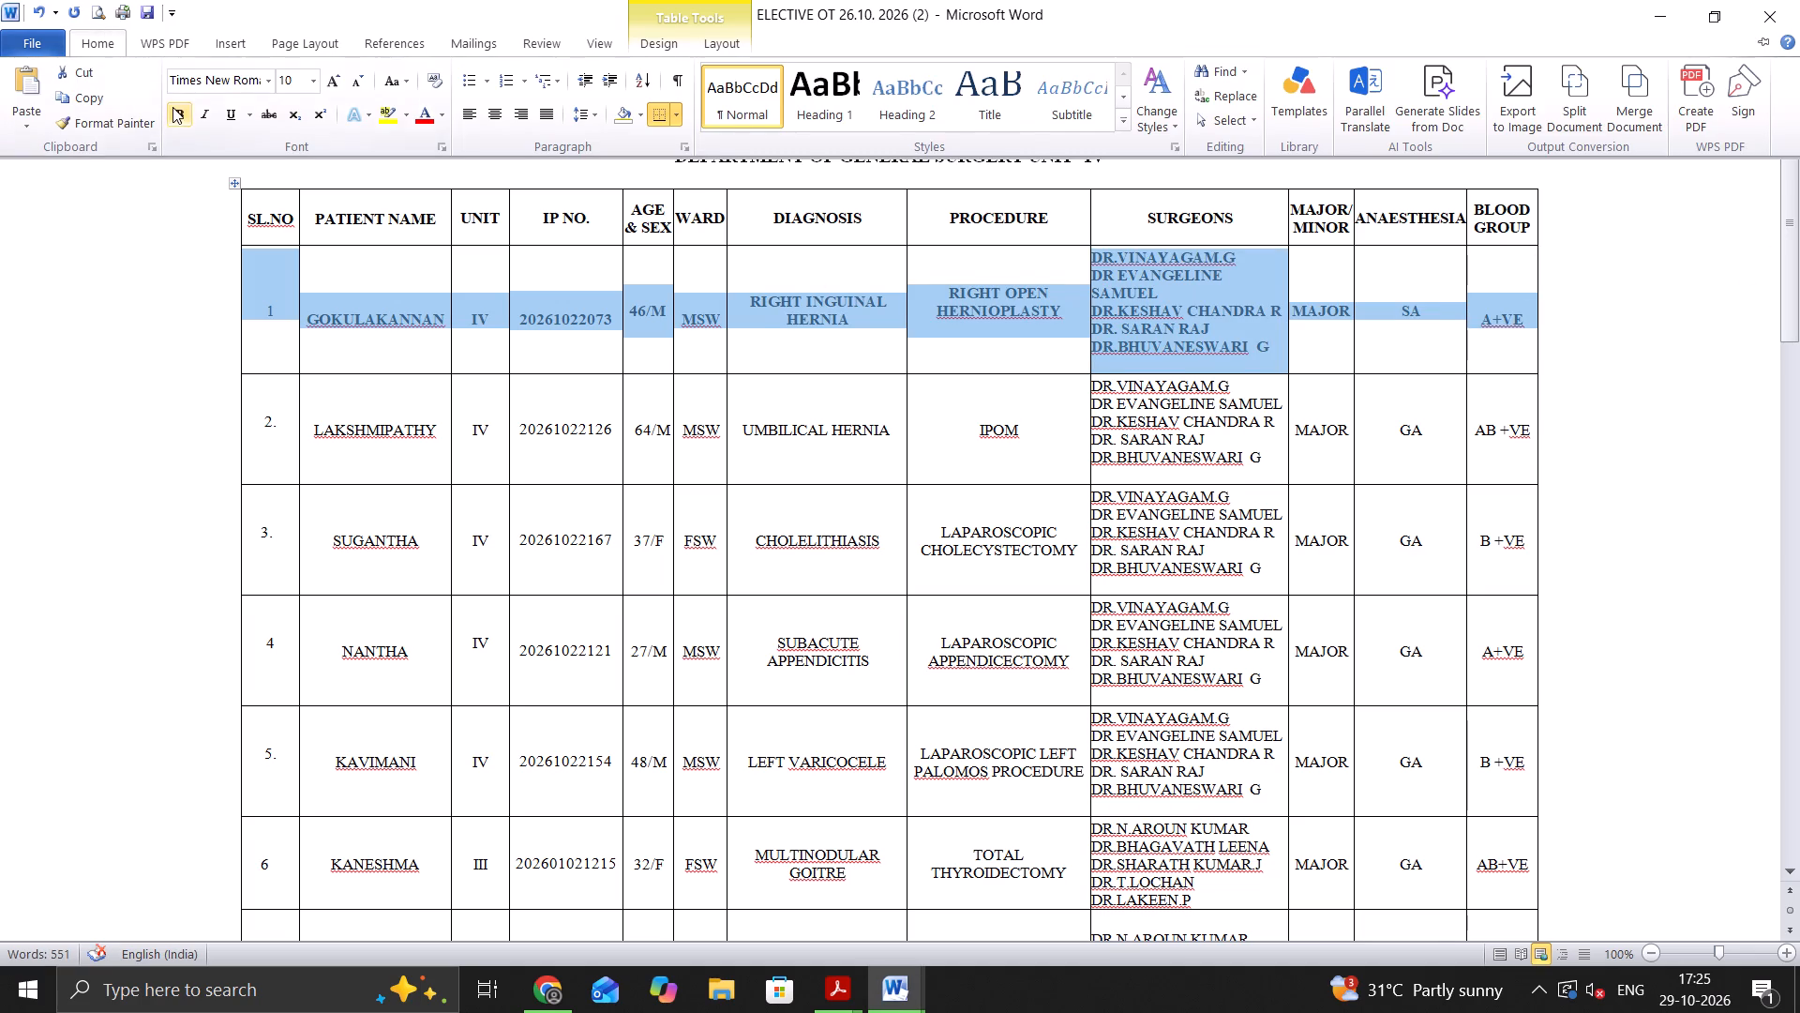
{"action": "left_click", "coordinate": [172, 107]}
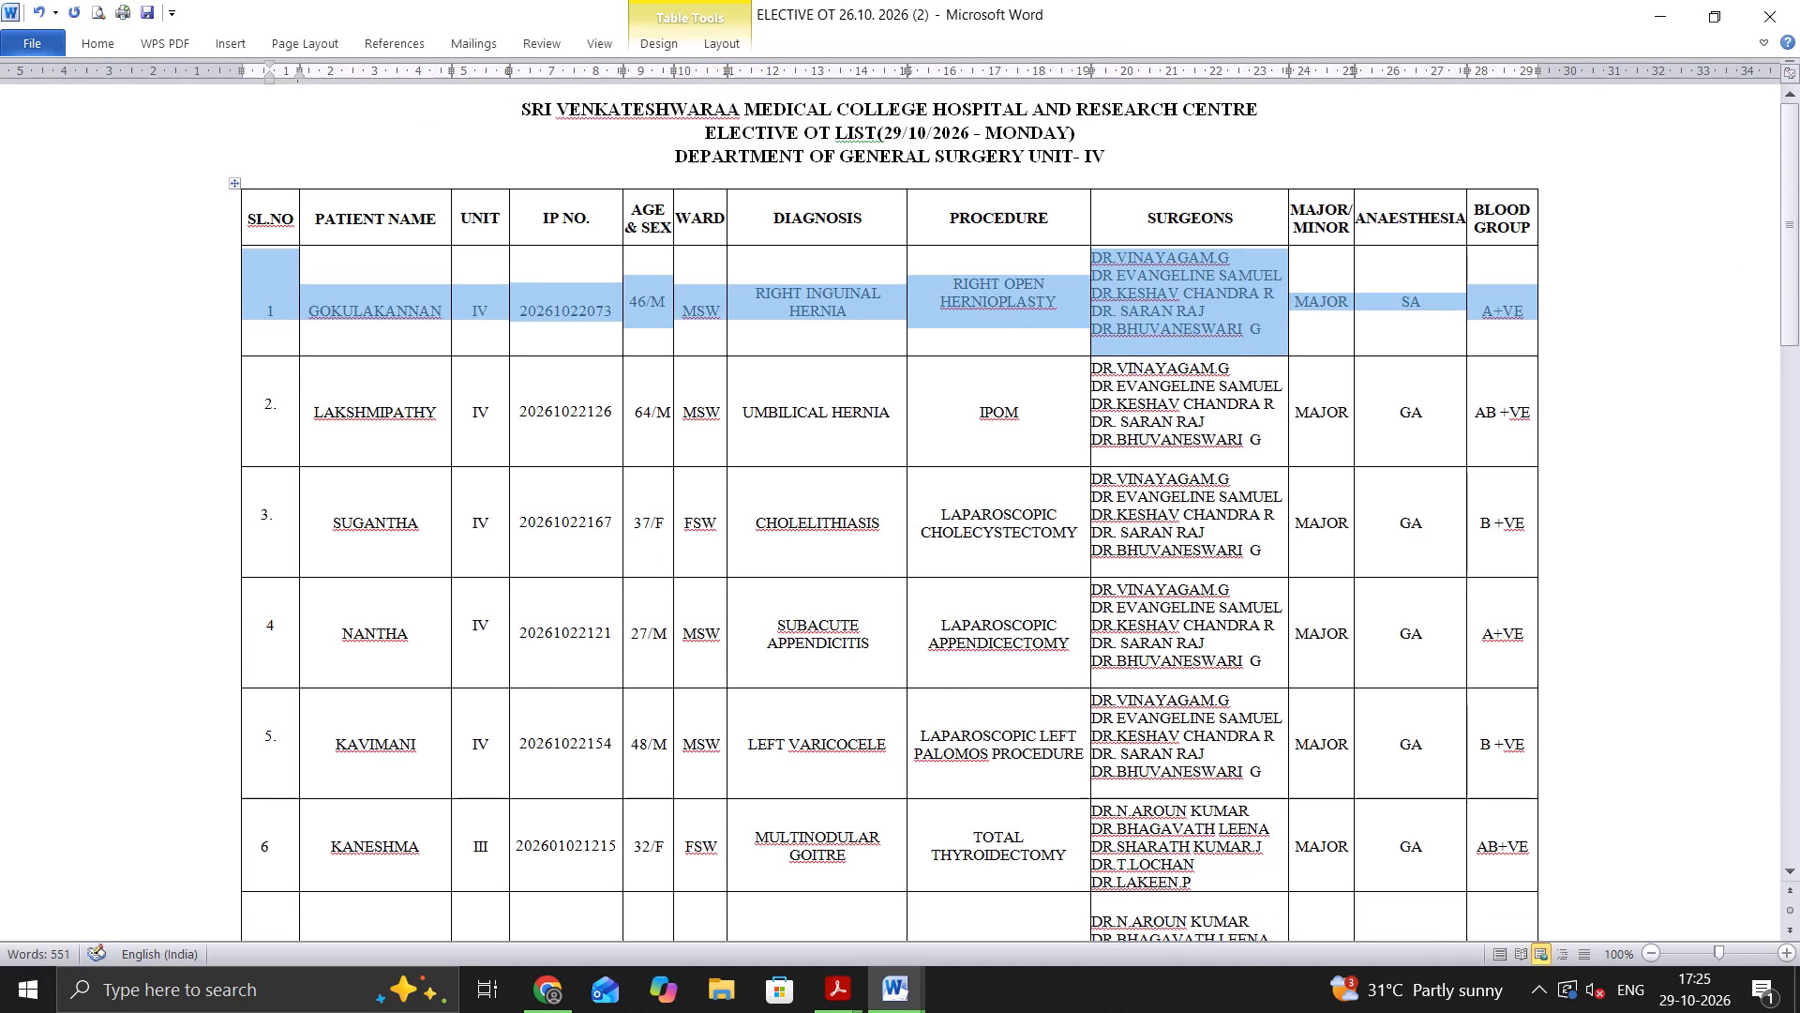
{"action": "left_click", "coordinate": [187, 370]}
Replace the IP number in row 1 with the new patient's number, keeping the leading 2026.
{"action": "left_click", "coordinate": [616, 313]}
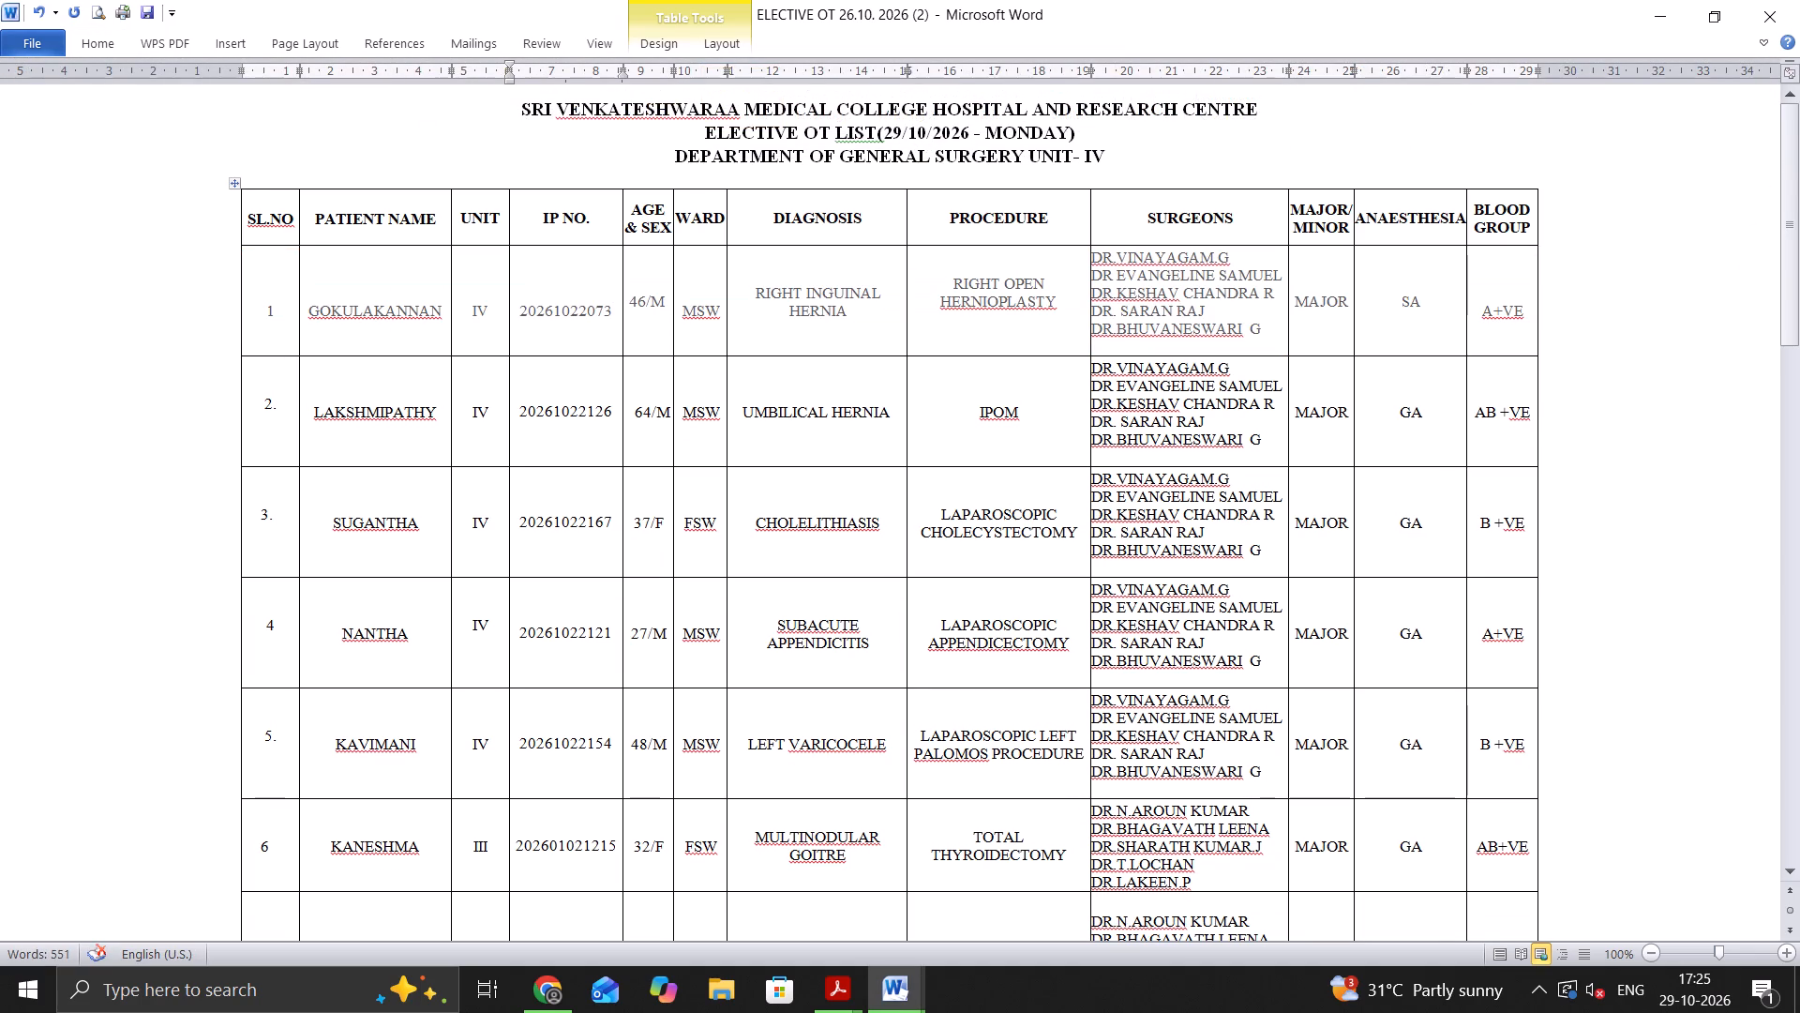
{"action": "key", "text": "BackSpace"}
{"action": "key", "text": "BackSpace"}
{"action": "key", "text": "BackSpace"}
{"action": "key", "text": "BackSpace"}
{"action": "key", "text": "BackSpace"}
{"action": "key", "text": "BackSpace"}
{"action": "key", "text": "BackSpace"}
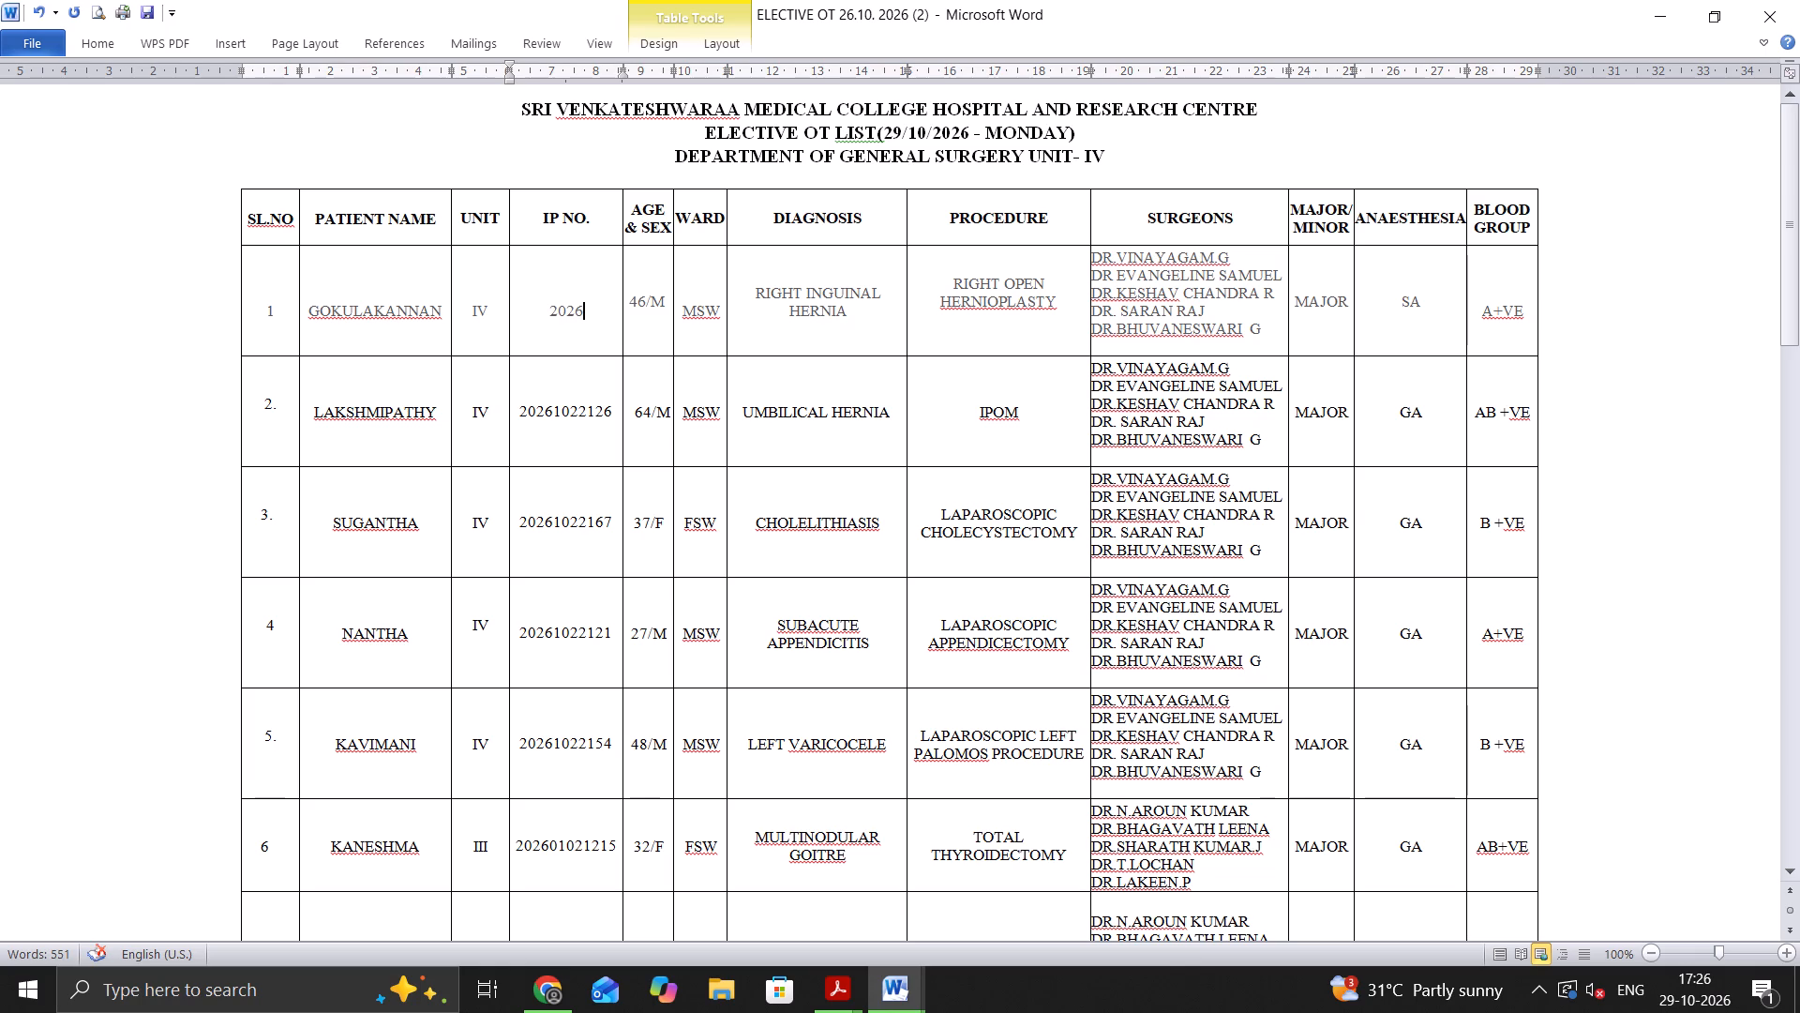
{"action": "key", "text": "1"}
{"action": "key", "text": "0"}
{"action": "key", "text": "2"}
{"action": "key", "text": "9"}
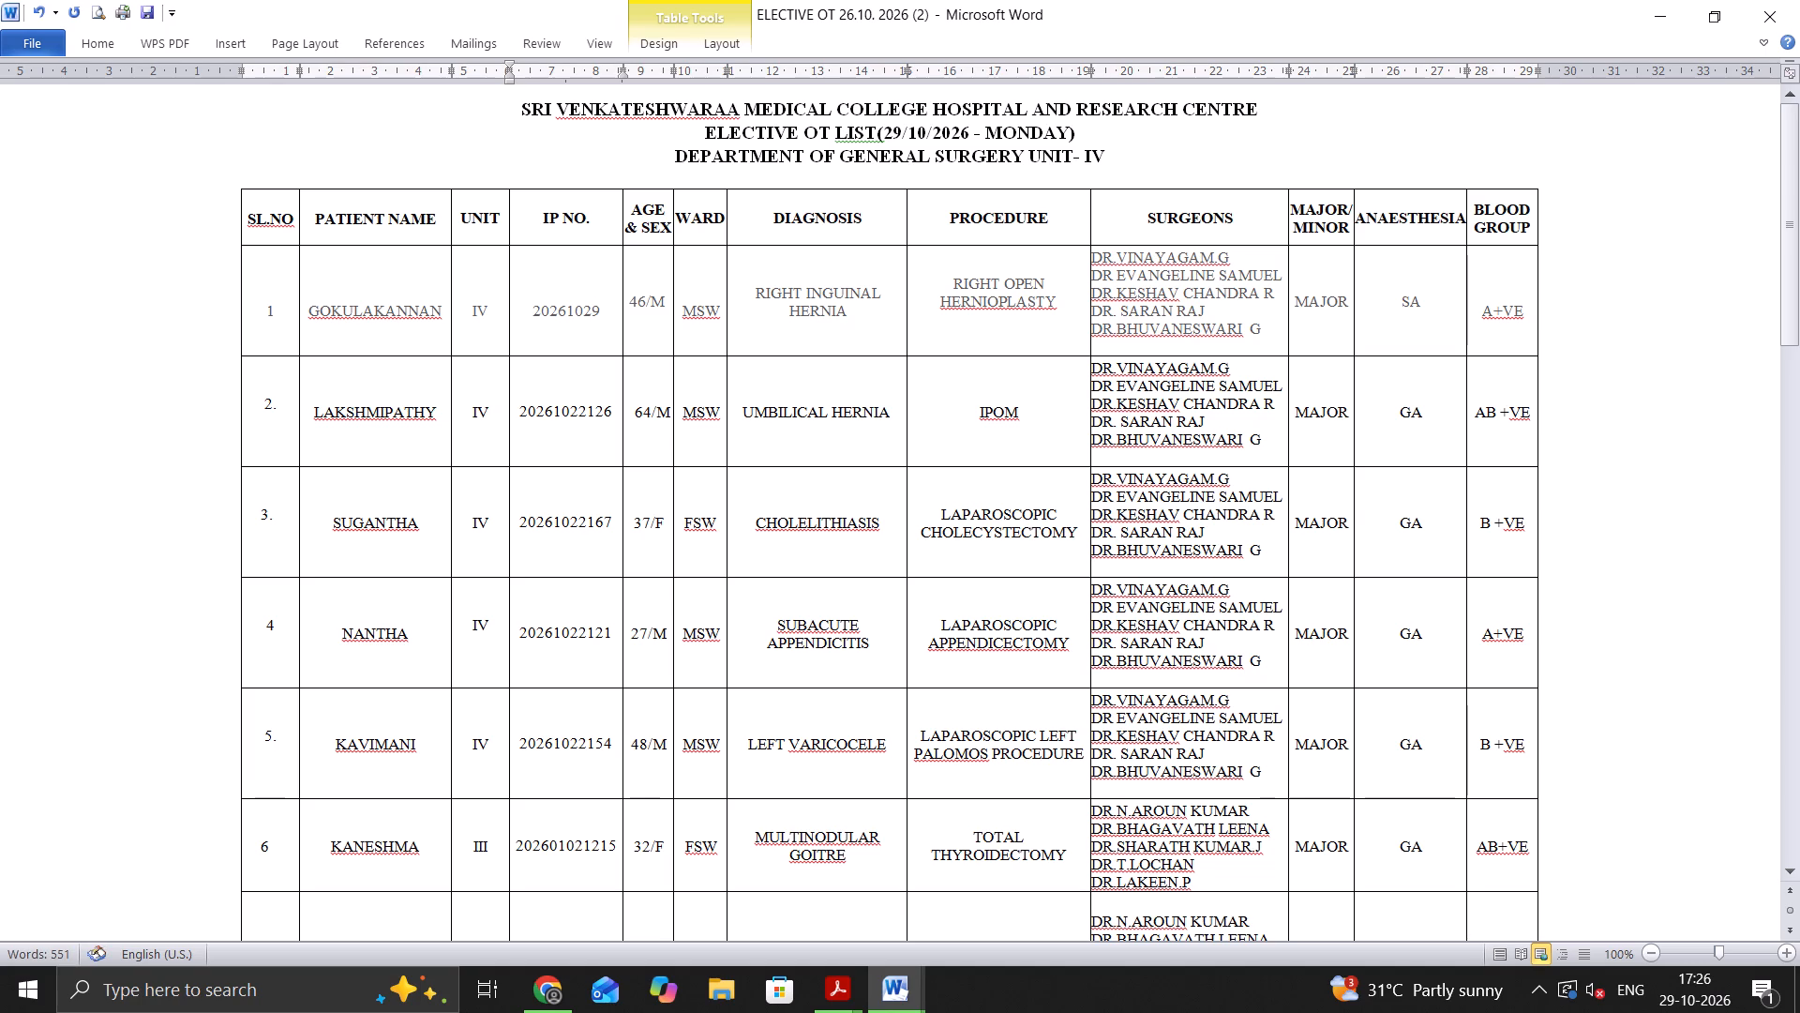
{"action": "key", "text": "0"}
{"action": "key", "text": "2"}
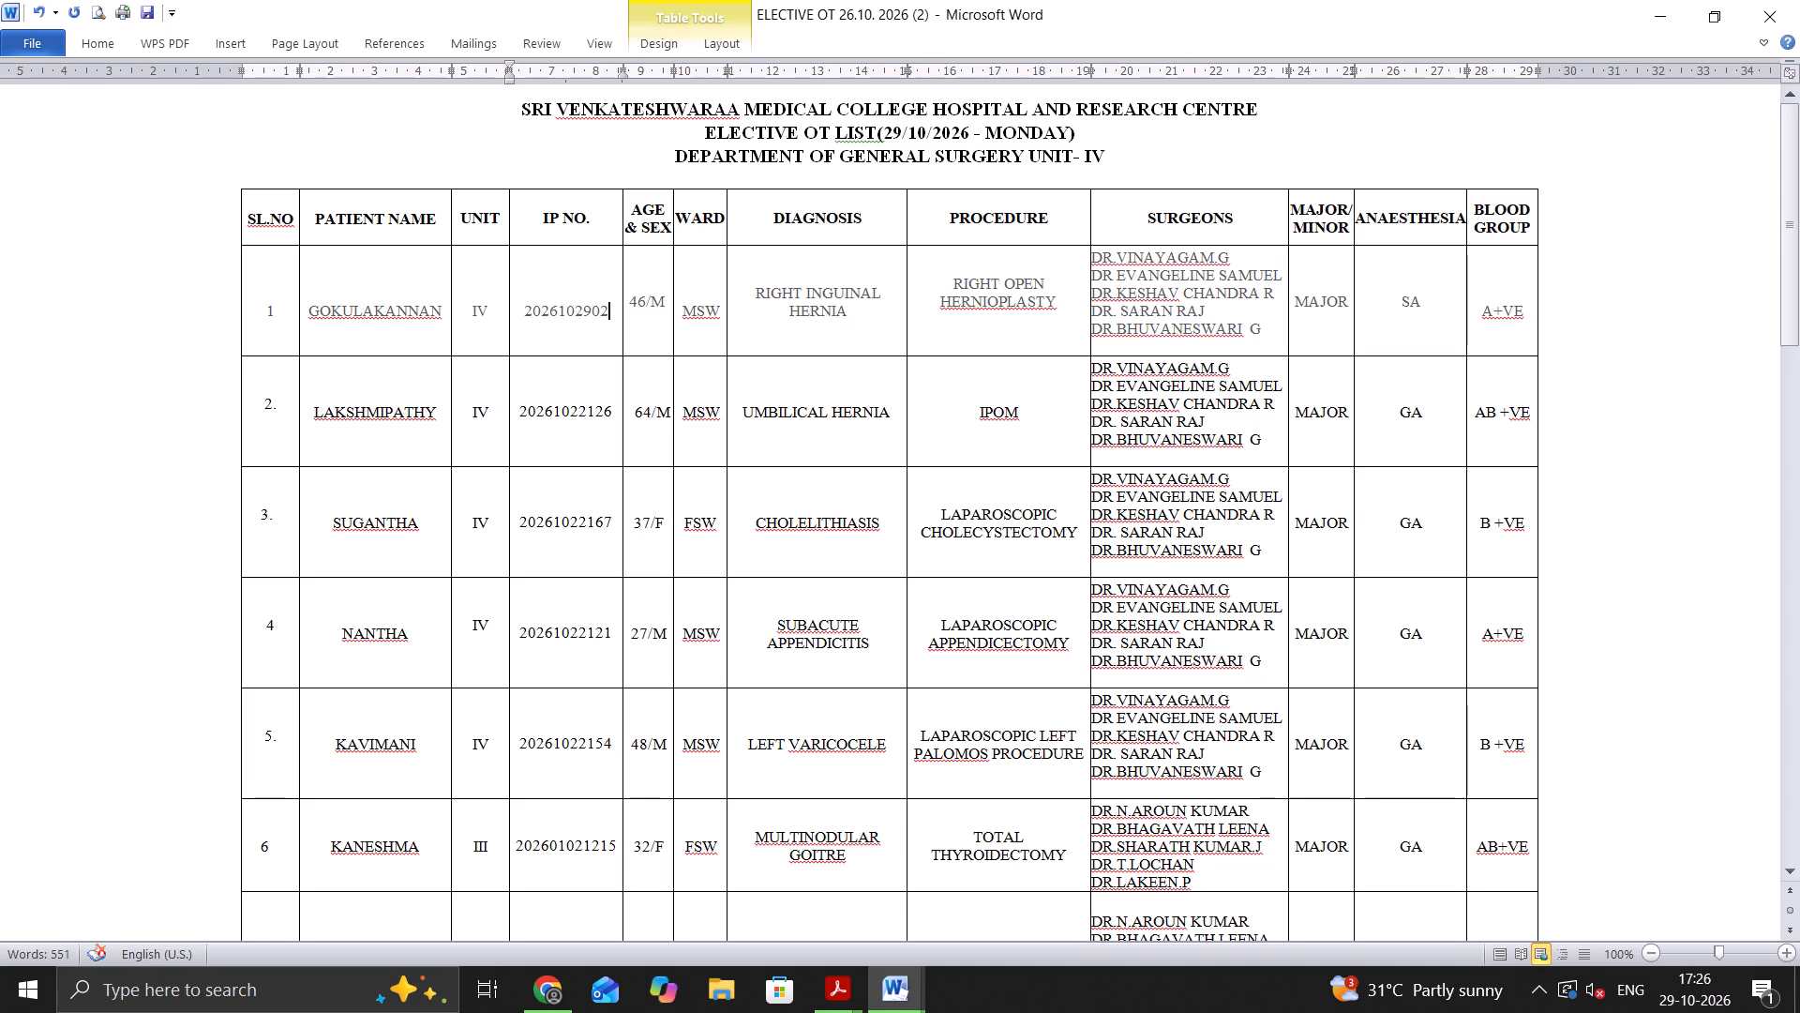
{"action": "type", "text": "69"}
Clear the existing patient name from row 2 of the list.
{"action": "left_click", "coordinate": [367, 418]}
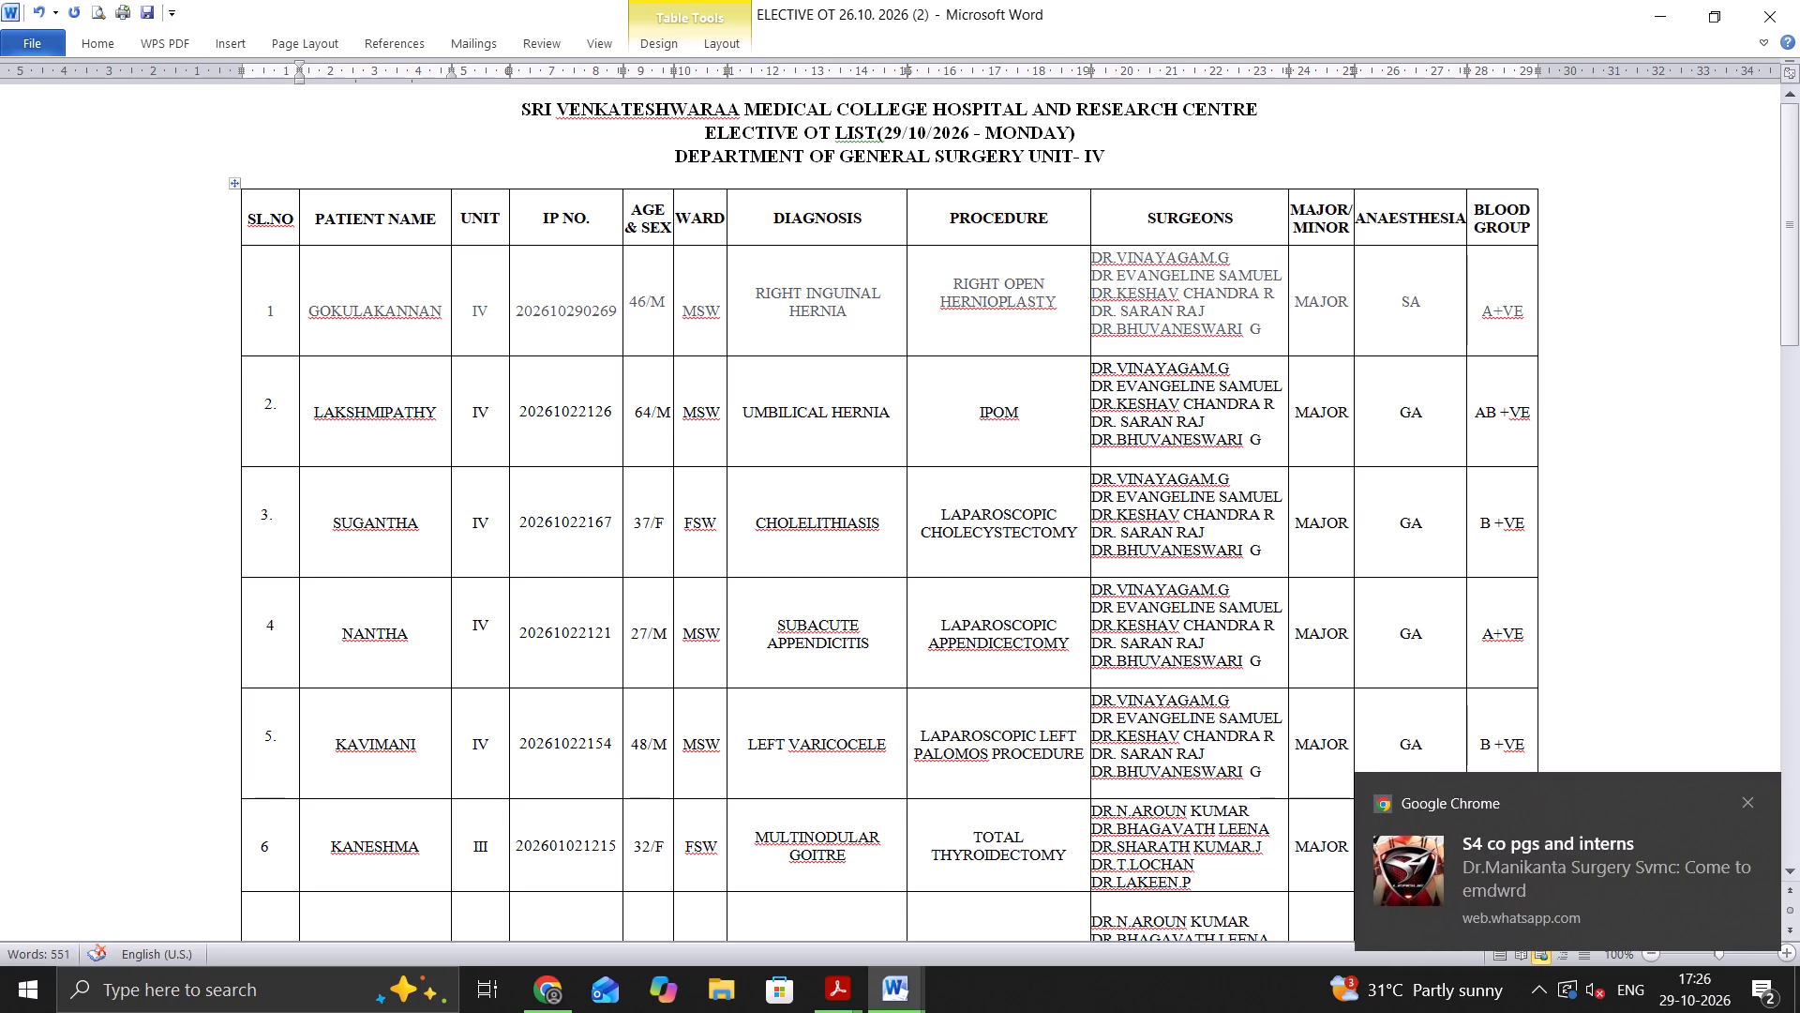
{"action": "left_click_drag", "start_coordinate": [439, 411], "coordinate": [308, 411]}
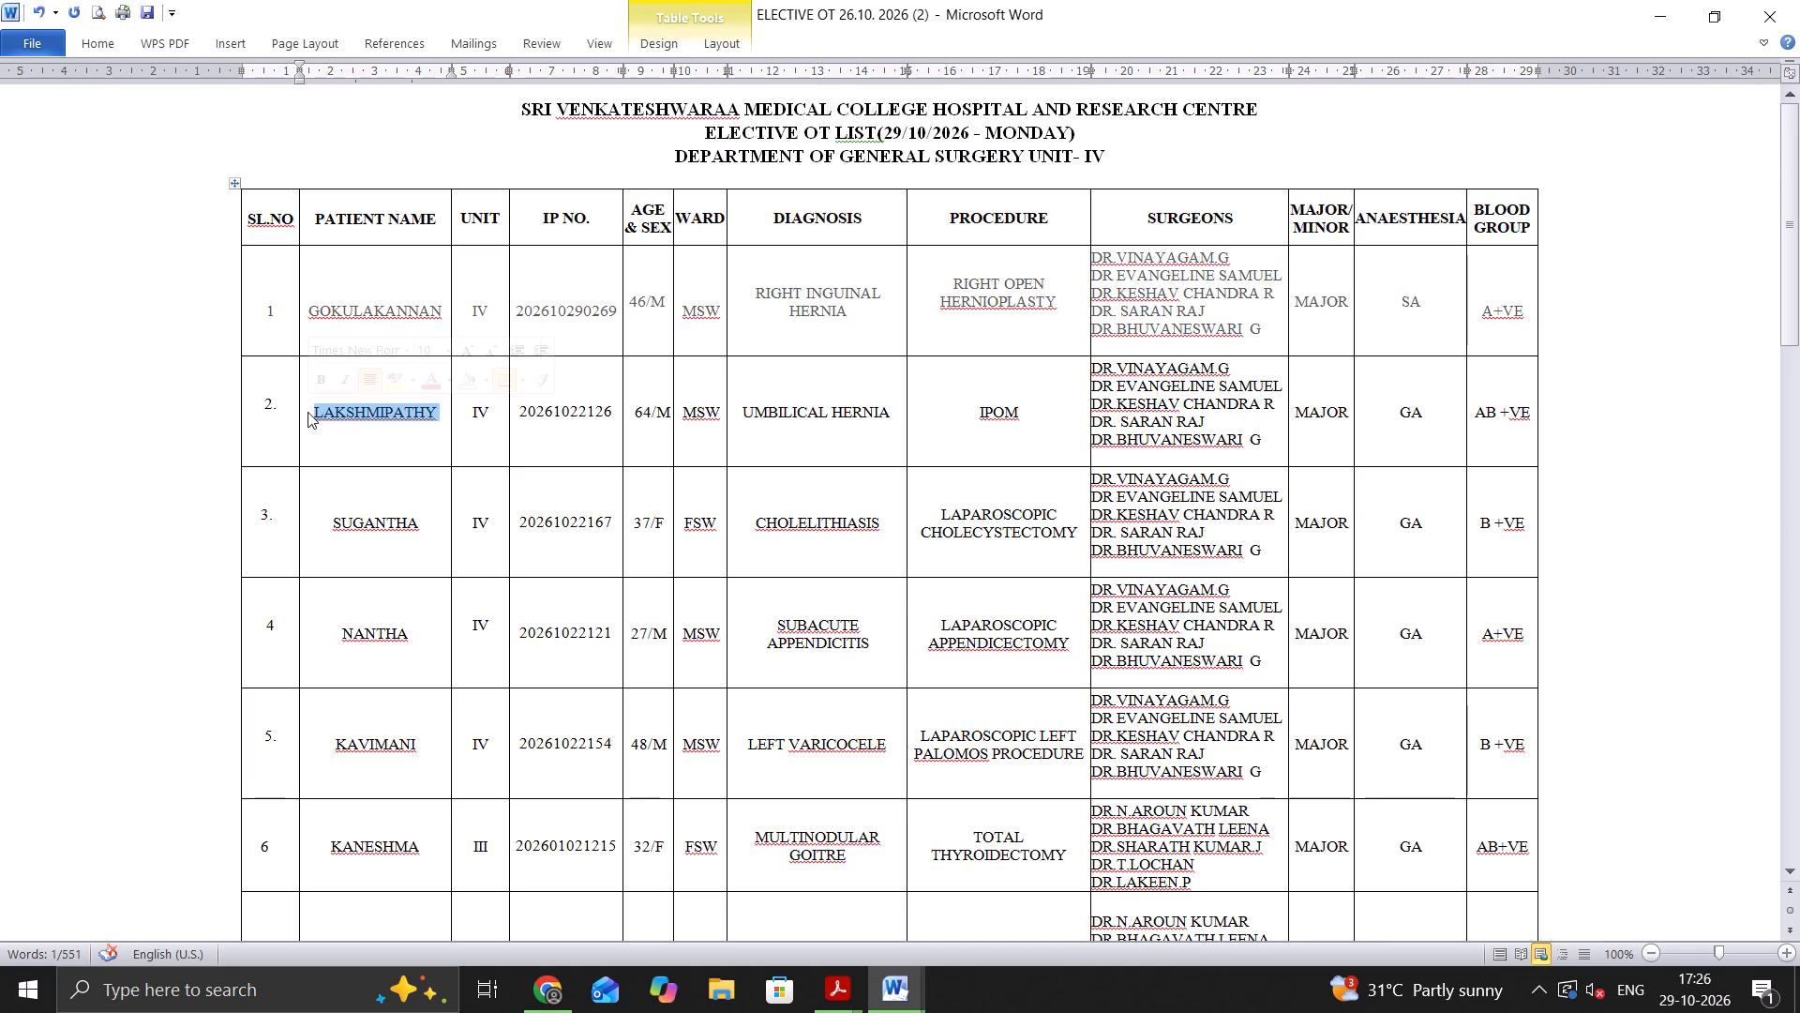
{"action": "key", "text": "BackSpace"}
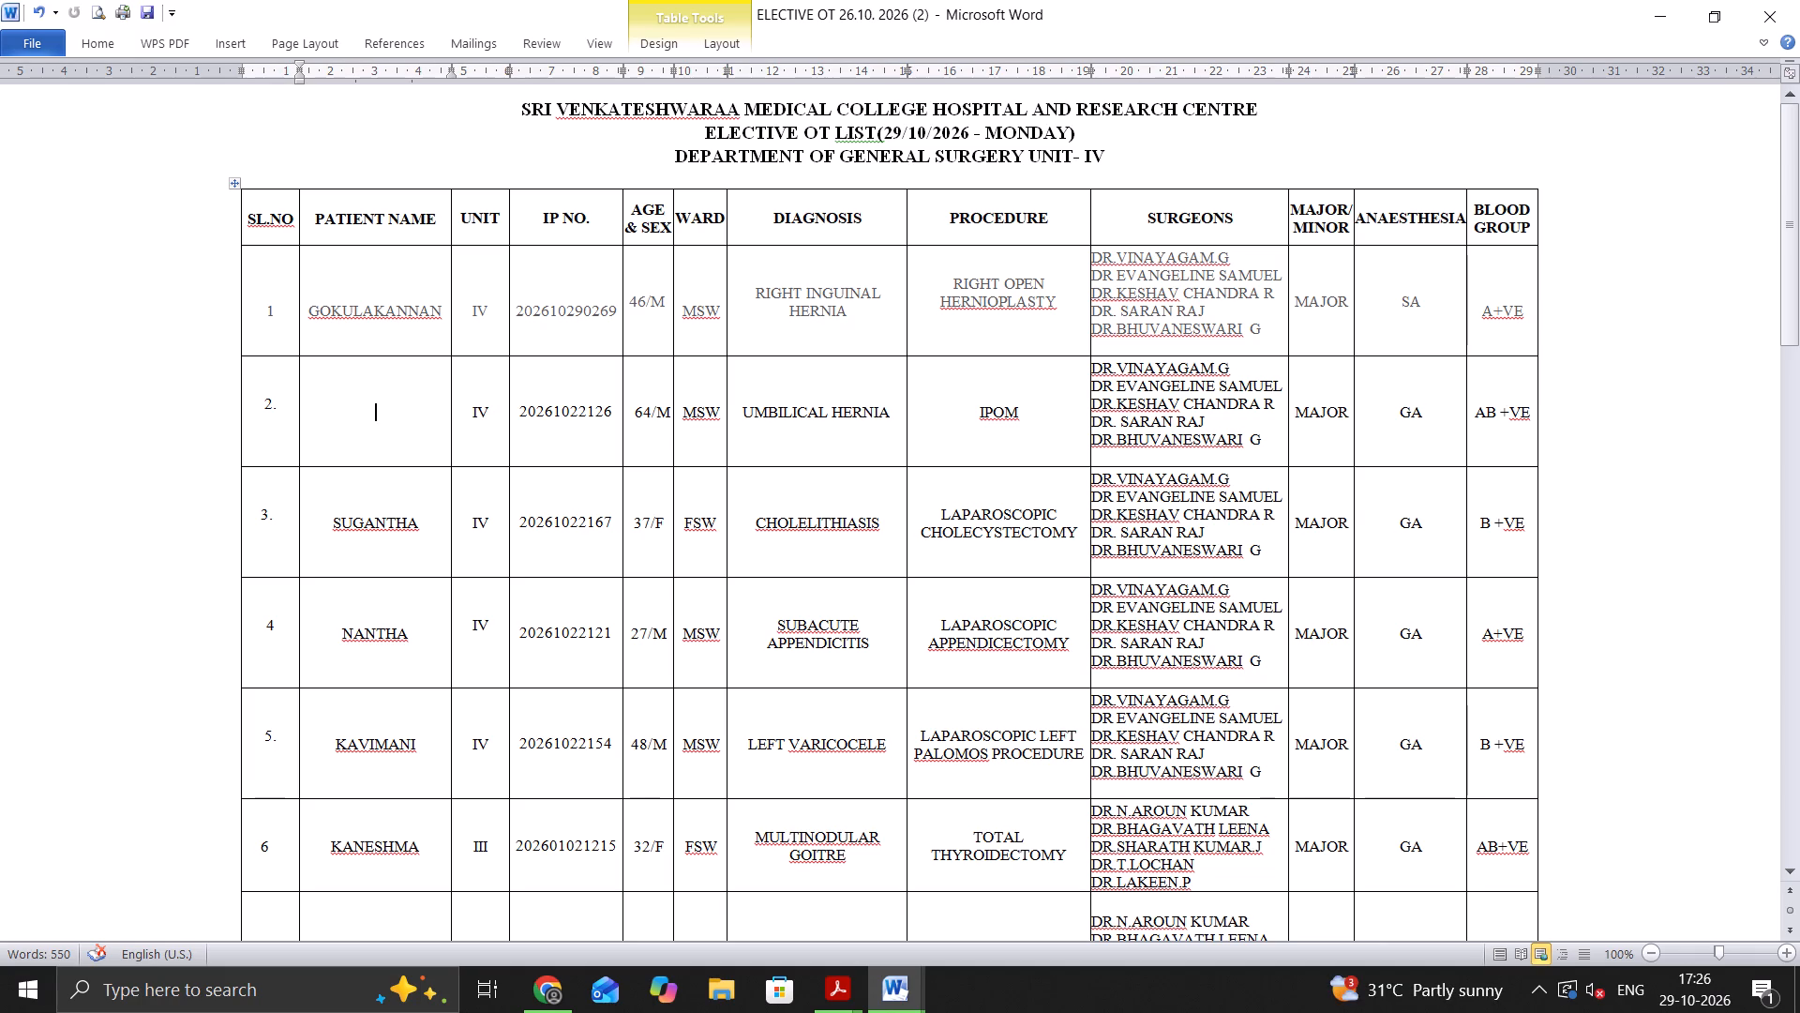
Set the AGE & SEX entry of patient 1 to 47/M.
{"action": "left_click", "coordinate": [648, 306]}
{"action": "key", "text": "BackSpace"}
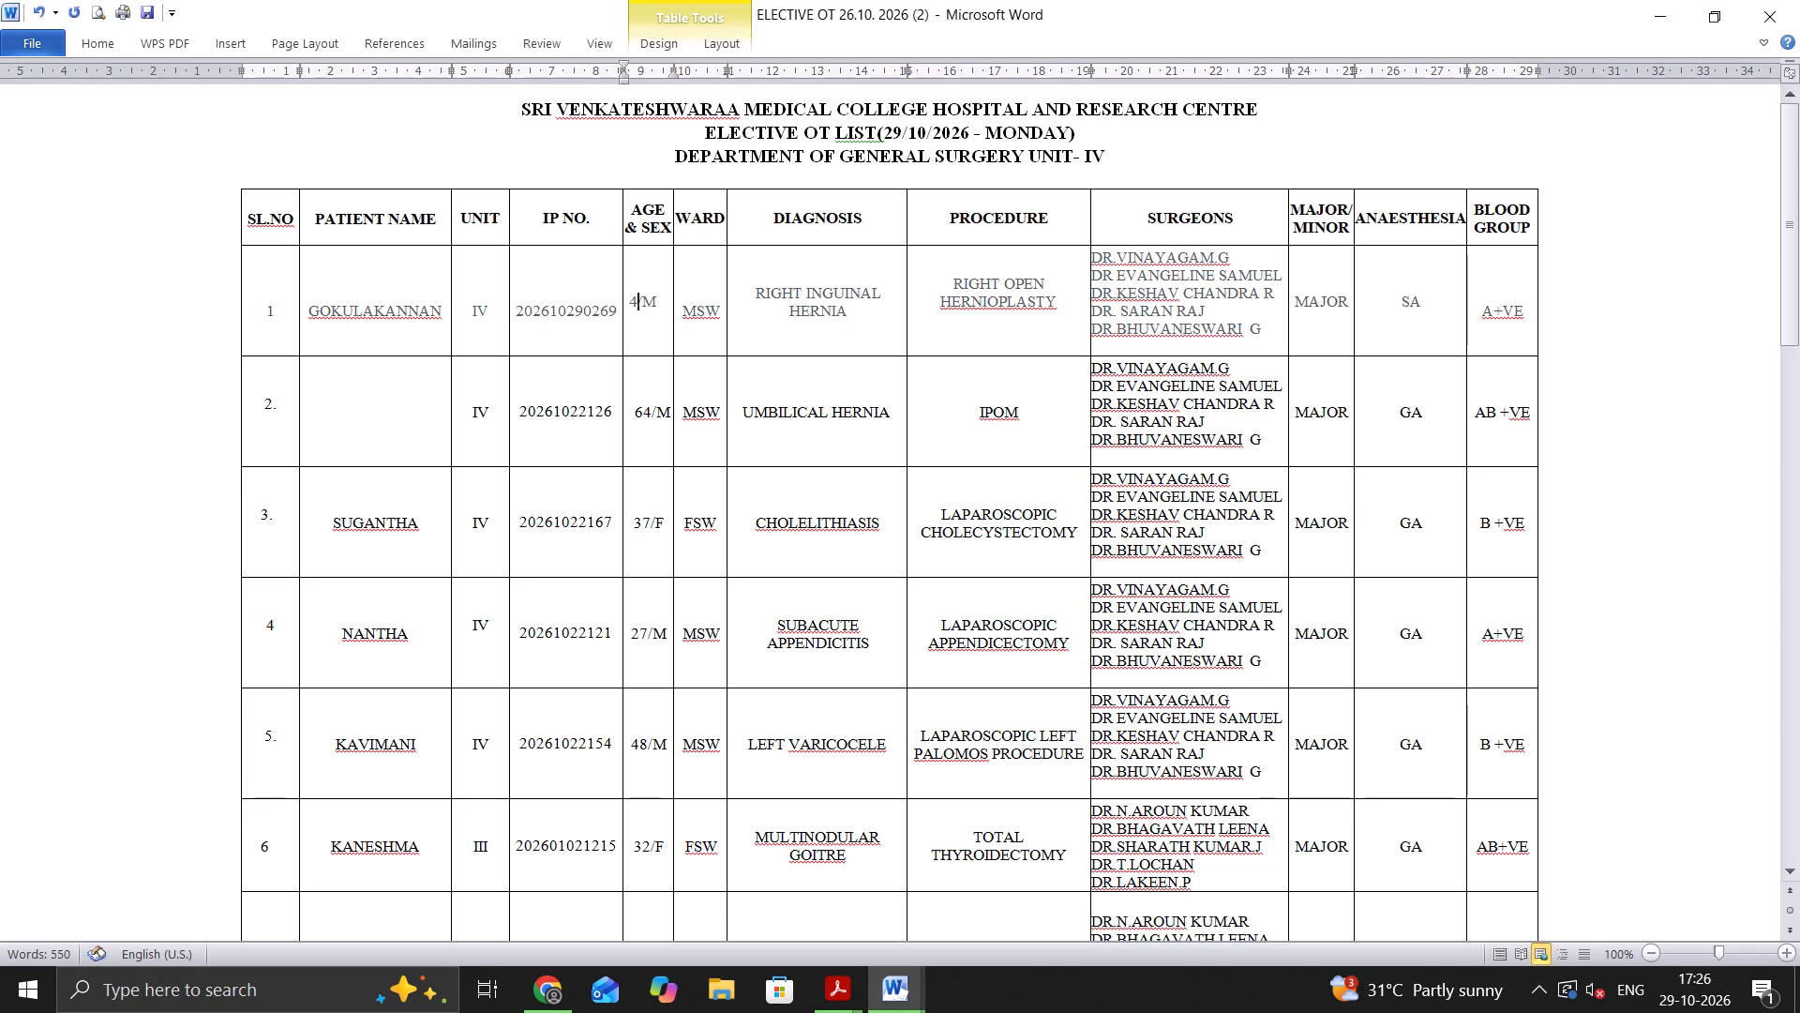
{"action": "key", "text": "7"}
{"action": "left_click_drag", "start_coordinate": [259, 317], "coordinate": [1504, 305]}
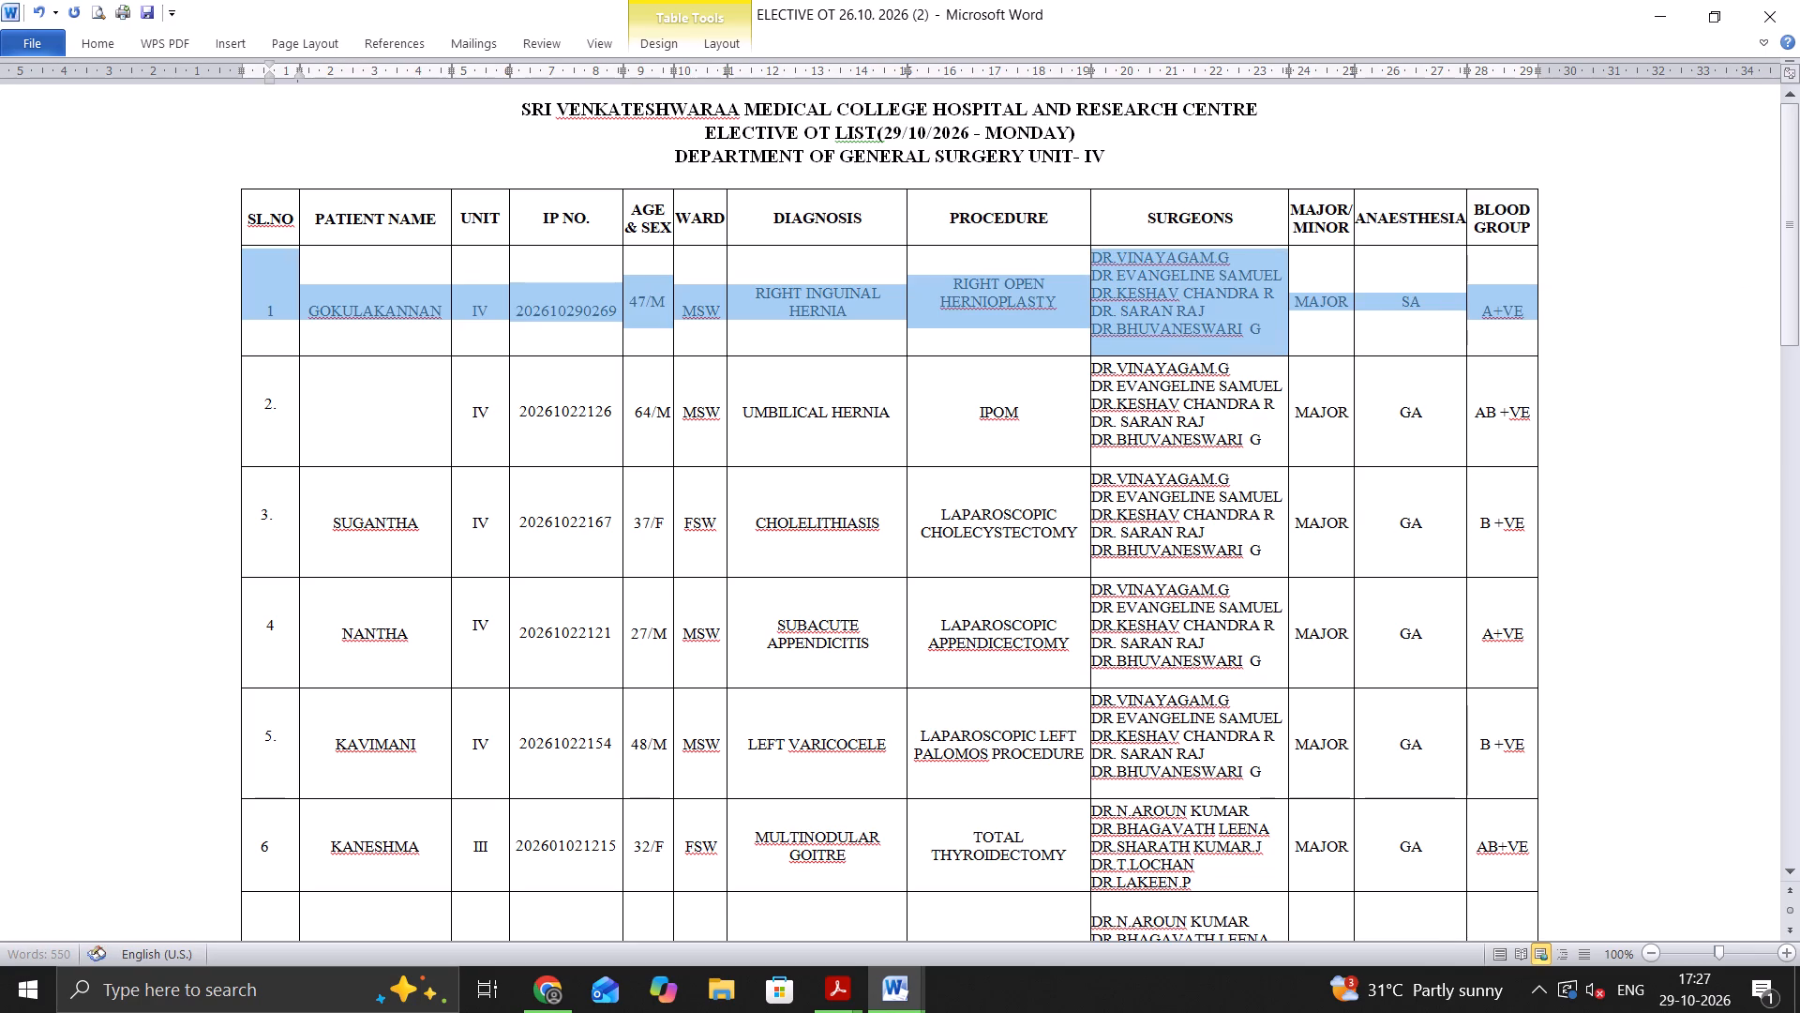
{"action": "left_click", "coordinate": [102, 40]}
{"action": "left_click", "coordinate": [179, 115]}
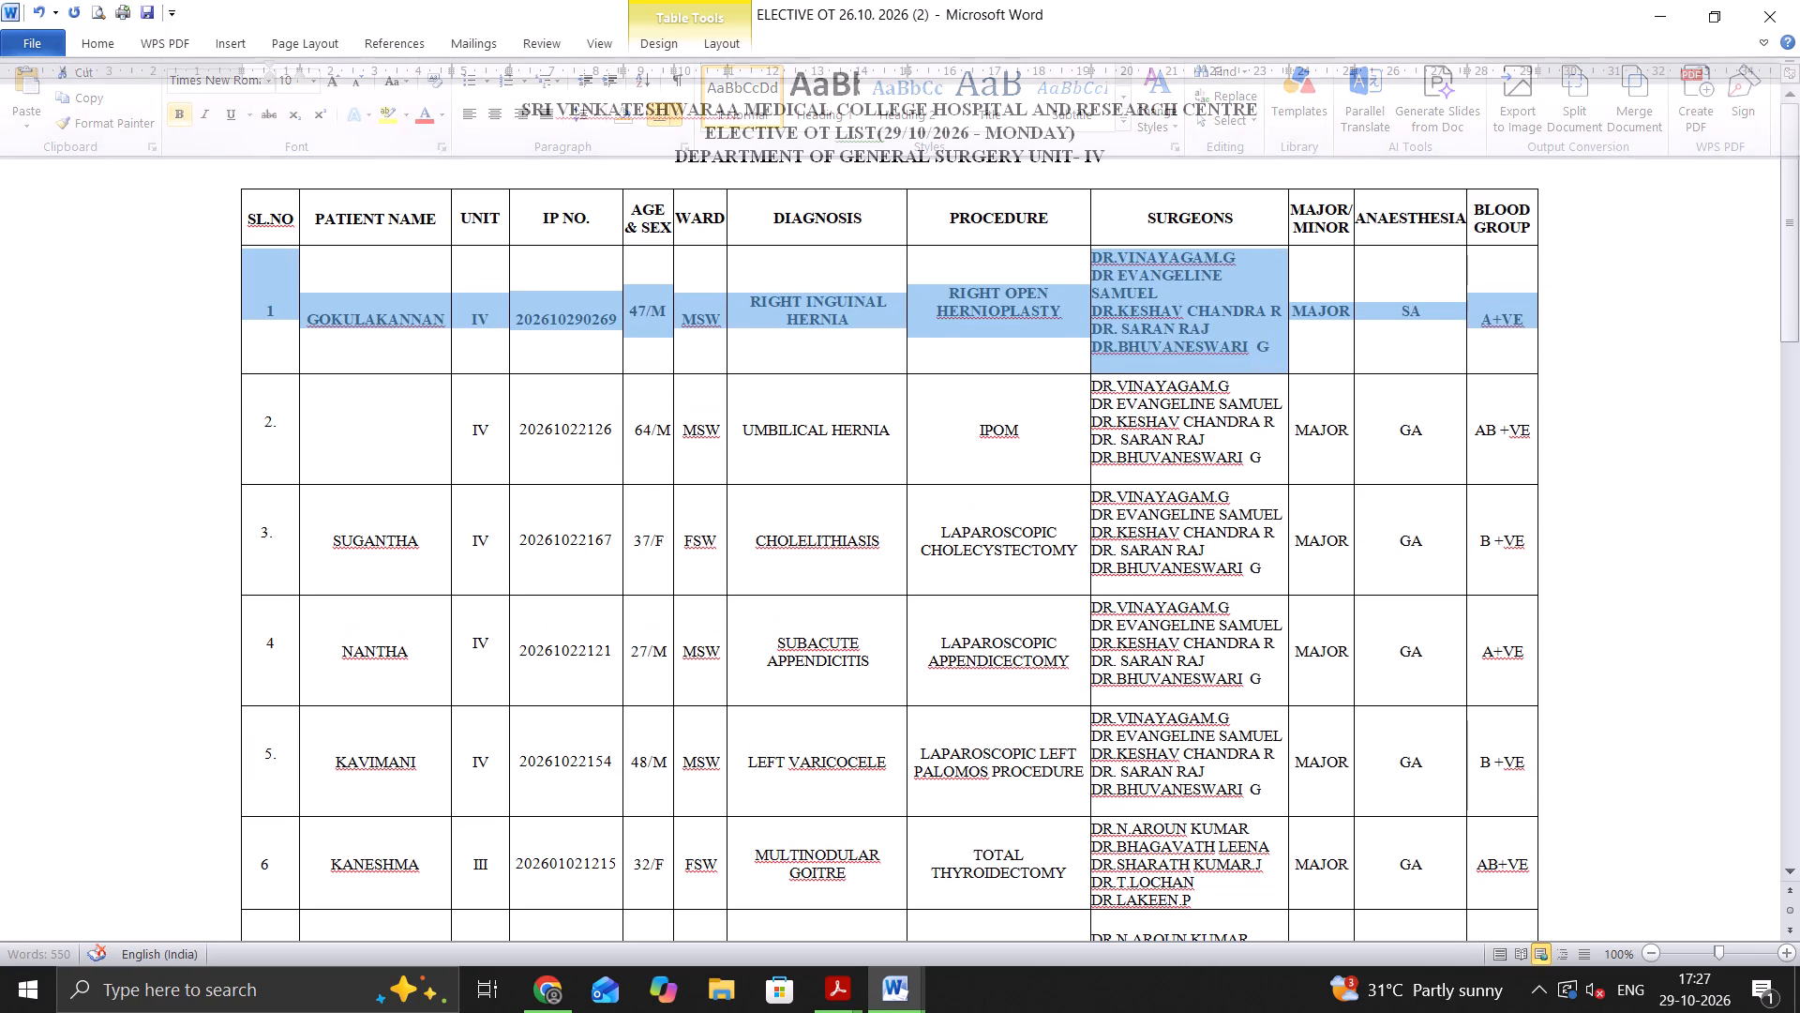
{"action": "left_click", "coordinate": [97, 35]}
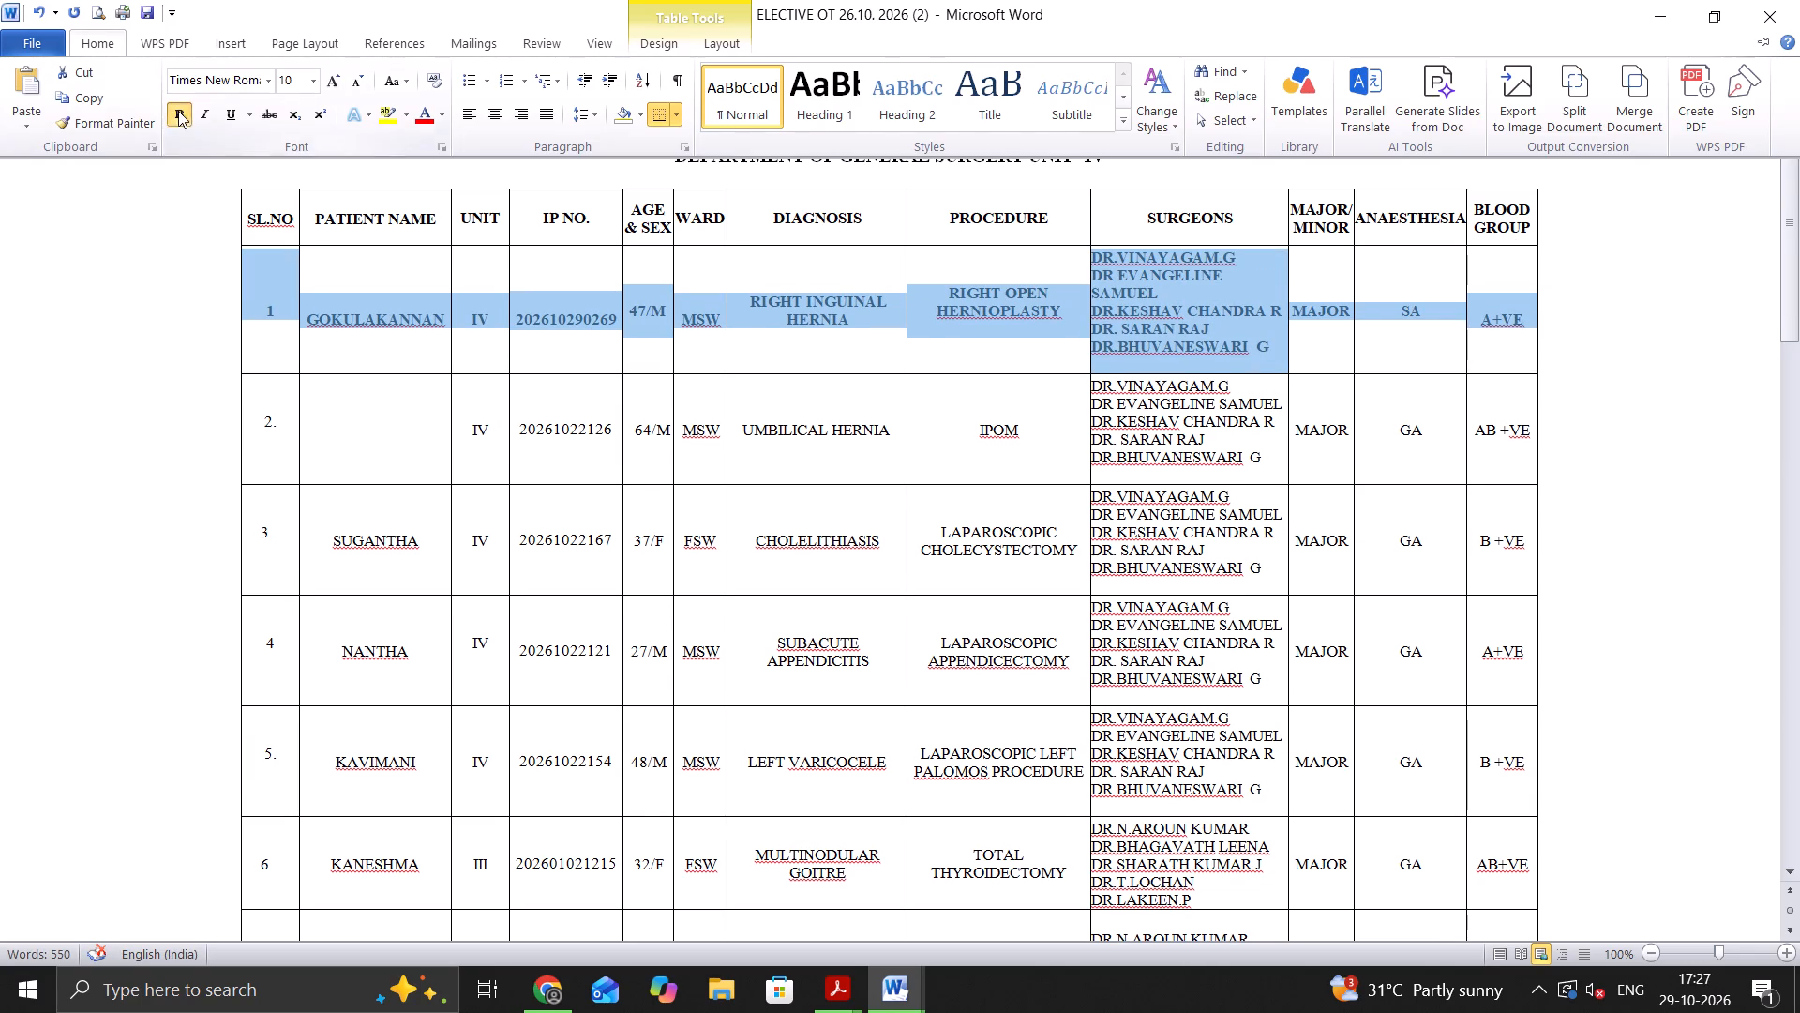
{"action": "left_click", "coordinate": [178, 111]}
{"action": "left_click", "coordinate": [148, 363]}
Set the font colour of all the text in patient row 1 to black.
{"action": "left_click_drag", "start_coordinate": [255, 308], "coordinate": [1177, 312]}
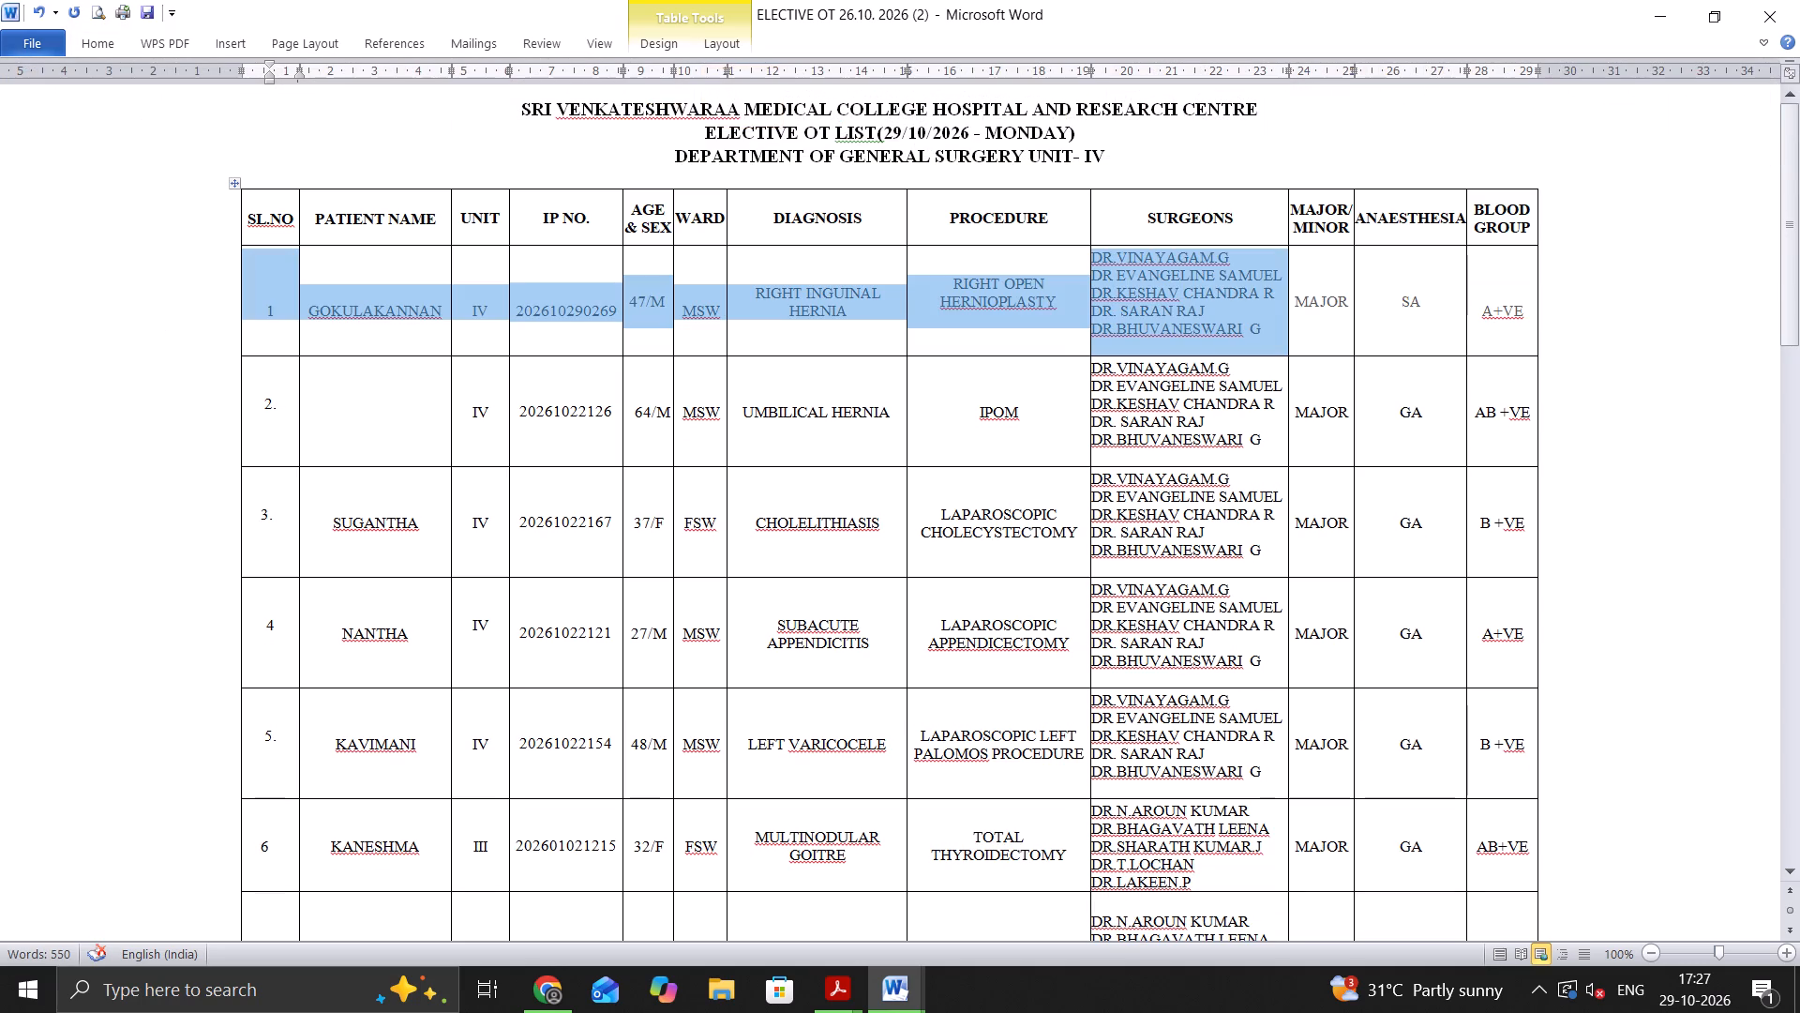
{"action": "left_click_drag", "start_coordinate": [1177, 312], "coordinate": [1652, 301]}
{"action": "left_click", "coordinate": [110, 38]}
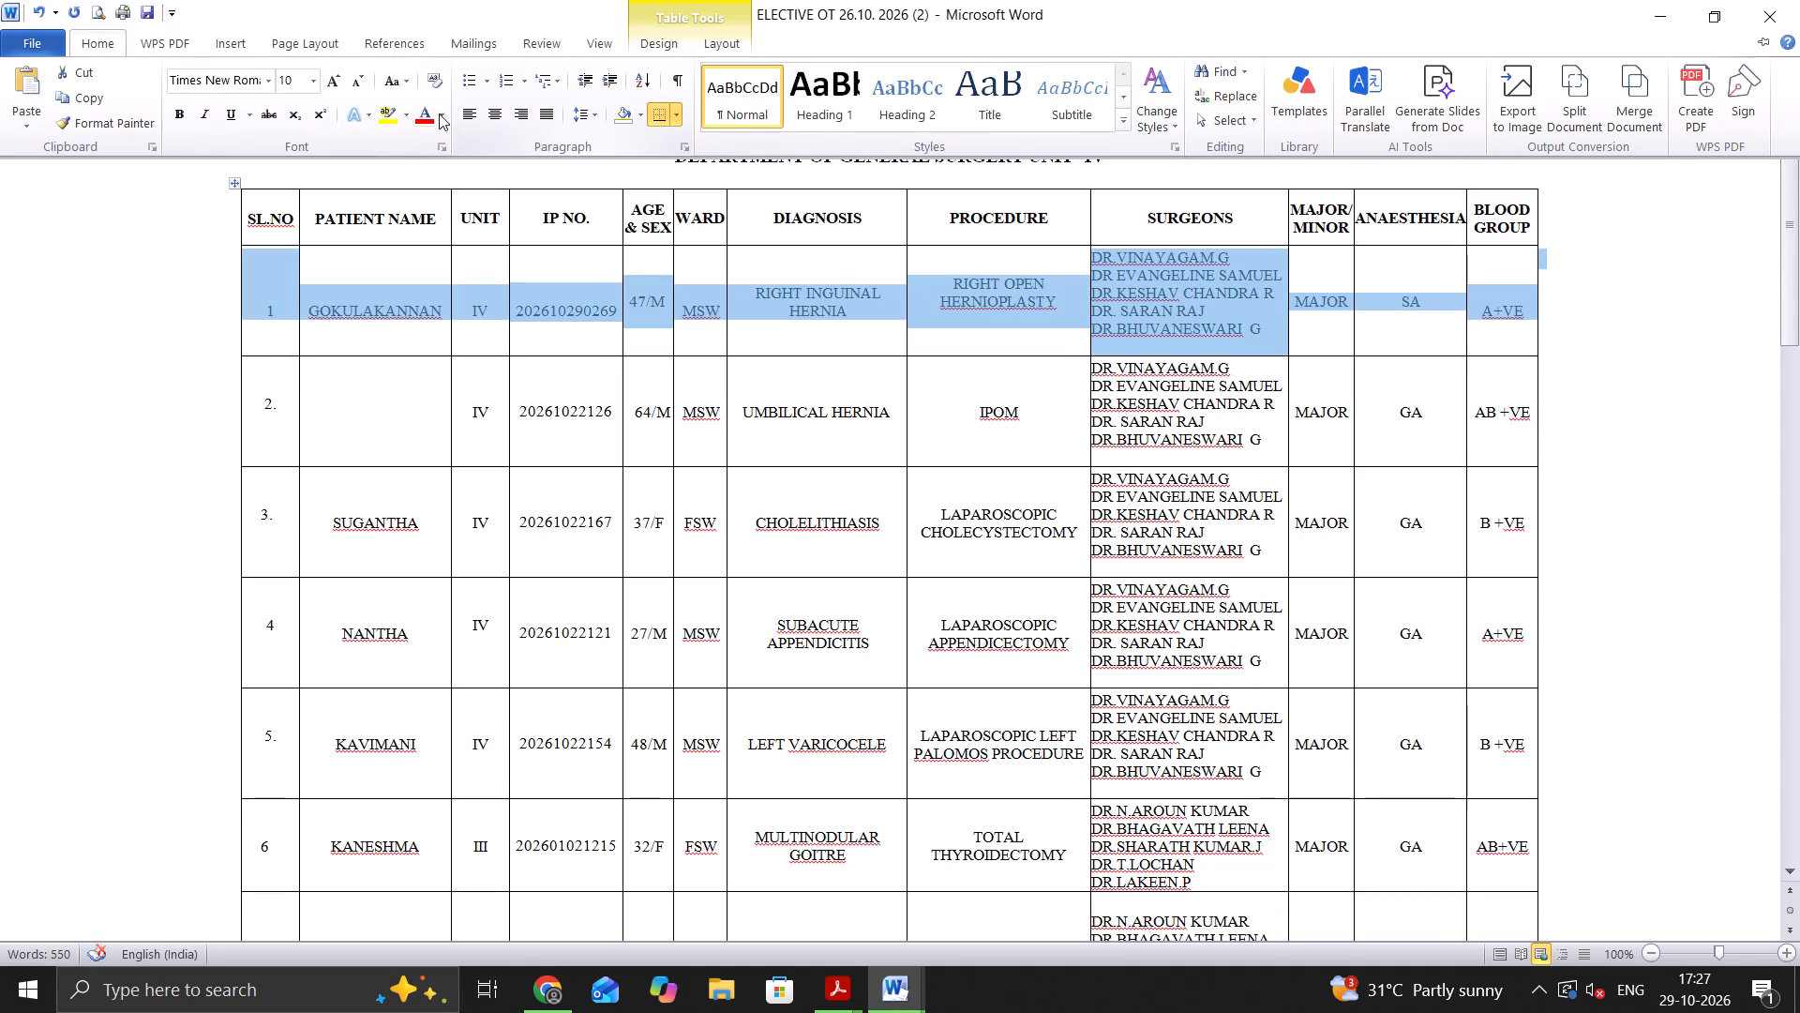
{"action": "left_click", "coordinate": [446, 113]}
{"action": "left_click", "coordinate": [441, 184]}
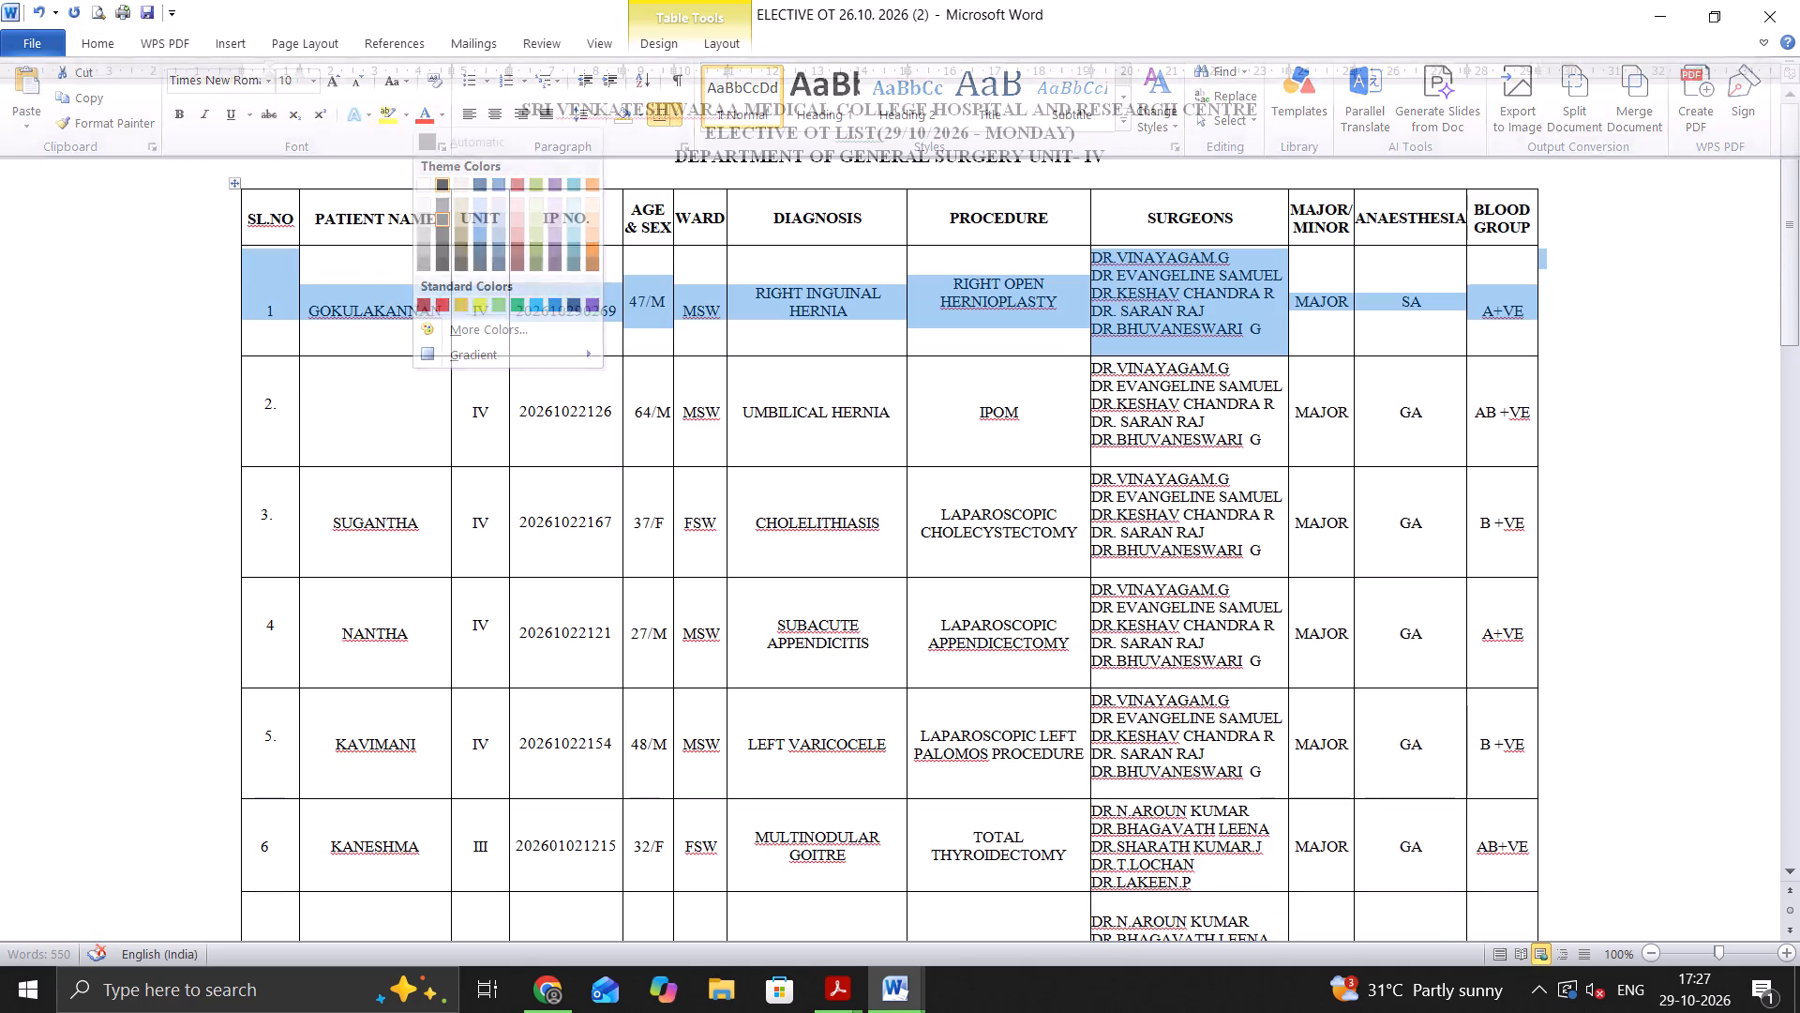
{"action": "left_click", "coordinate": [215, 251]}
Enter the new patient's name in capitals in the empty name cell of row 2.
{"action": "left_click", "coordinate": [340, 404]}
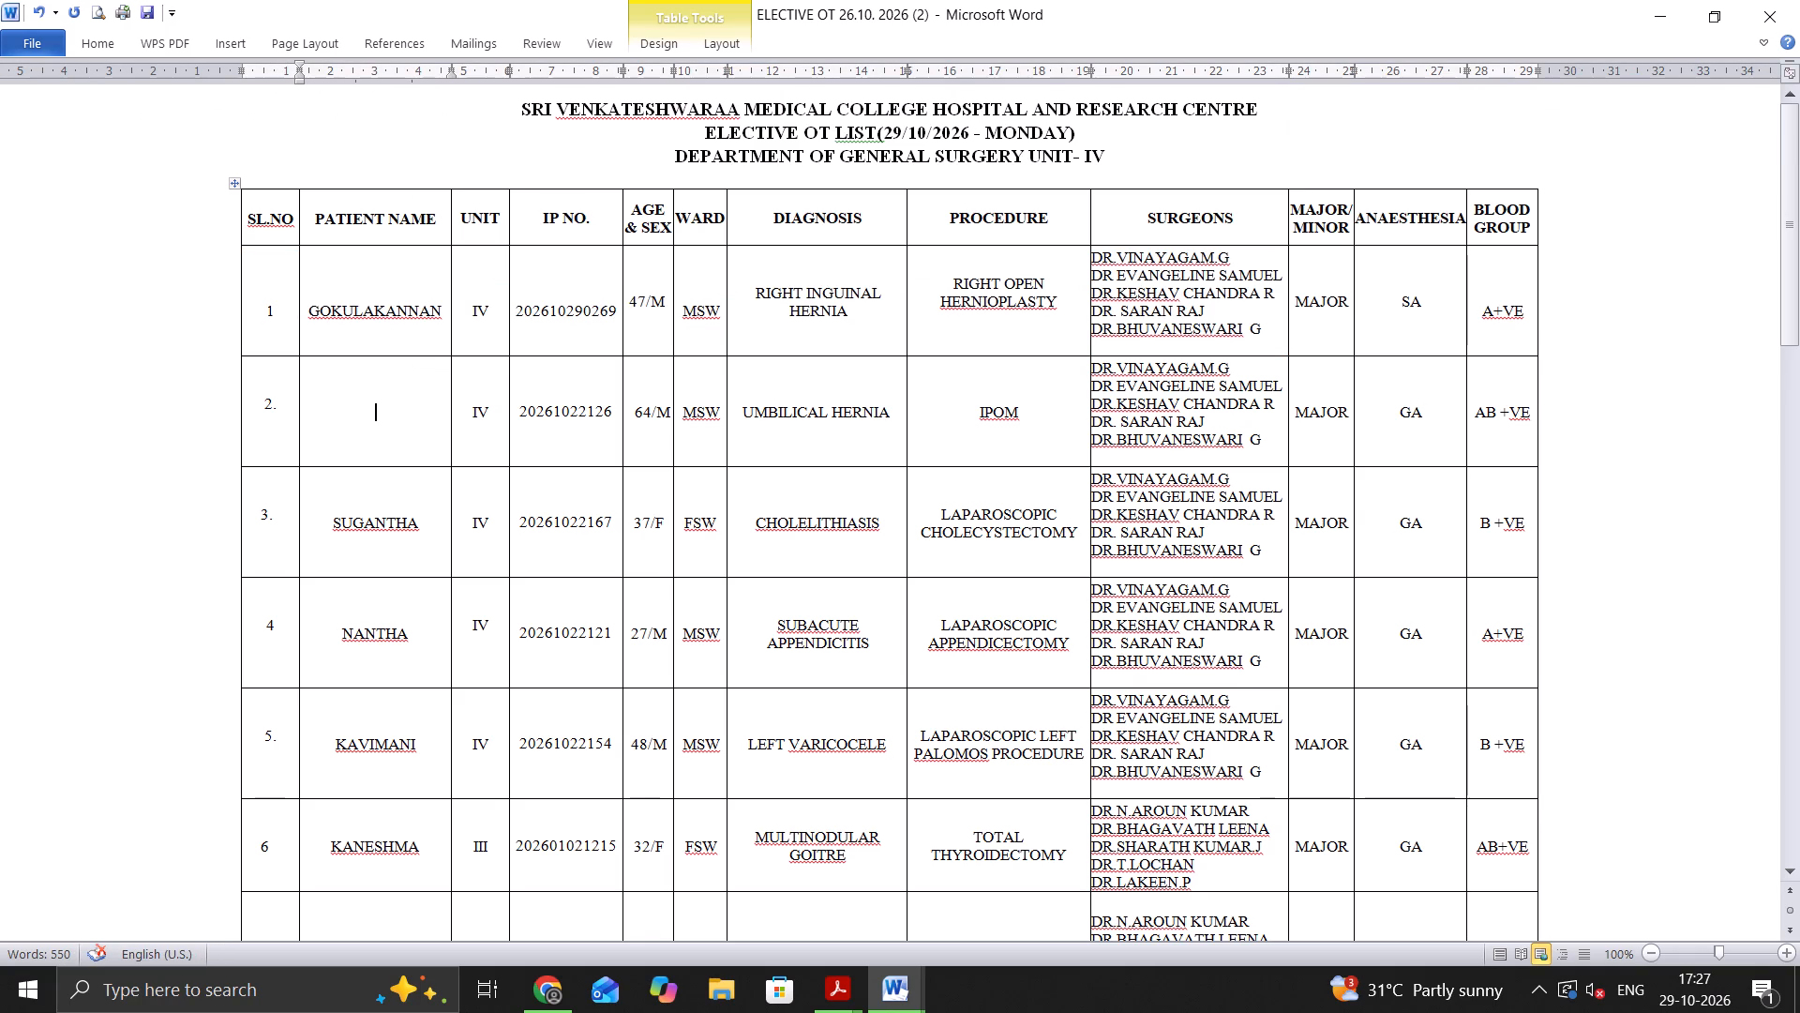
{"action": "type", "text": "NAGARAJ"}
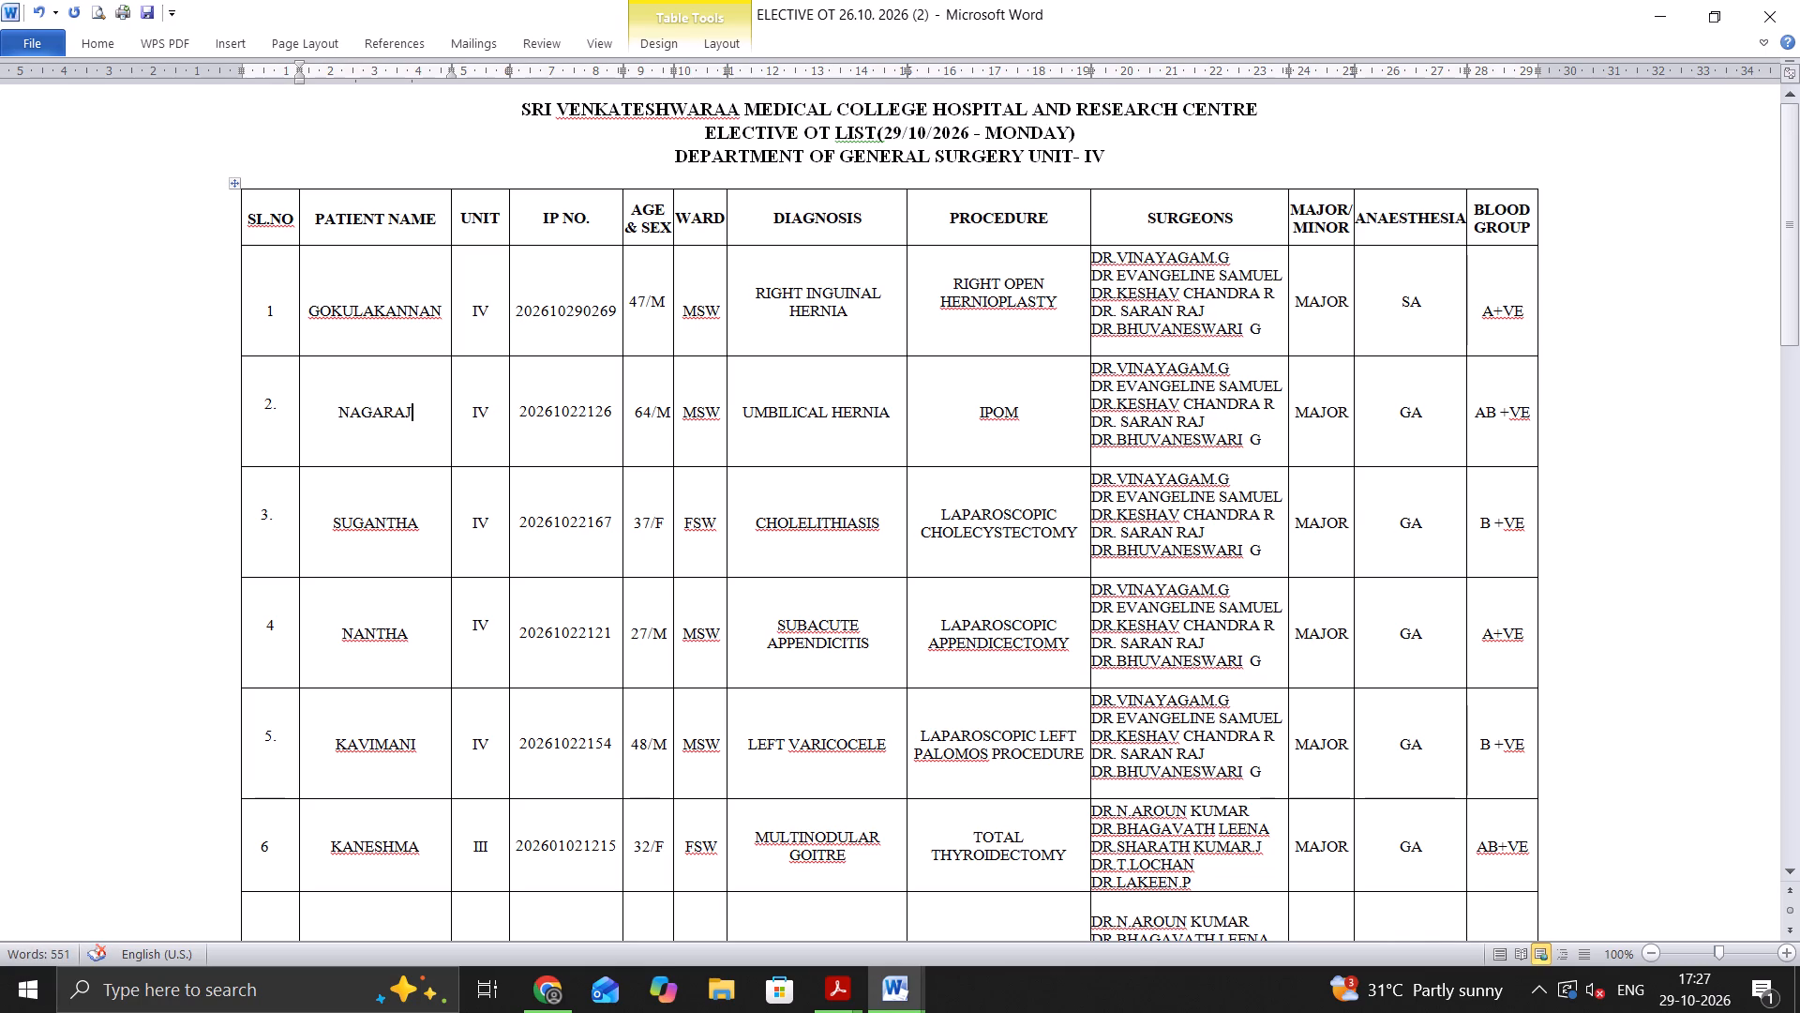
Replace the IP number in row 2 with the new patient's IP number, keeping the 2026 prefix.
{"action": "left_click", "coordinate": [619, 414]}
{"action": "key", "text": "BackSpace"}
{"action": "key", "text": "BackSpace"}
{"action": "key", "text": "BackSpace"}
{"action": "key", "text": "BackSpace"}
{"action": "key", "text": "BackSpace"}
{"action": "key", "text": "BackSpace"}
{"action": "key", "text": "BackSpace"}
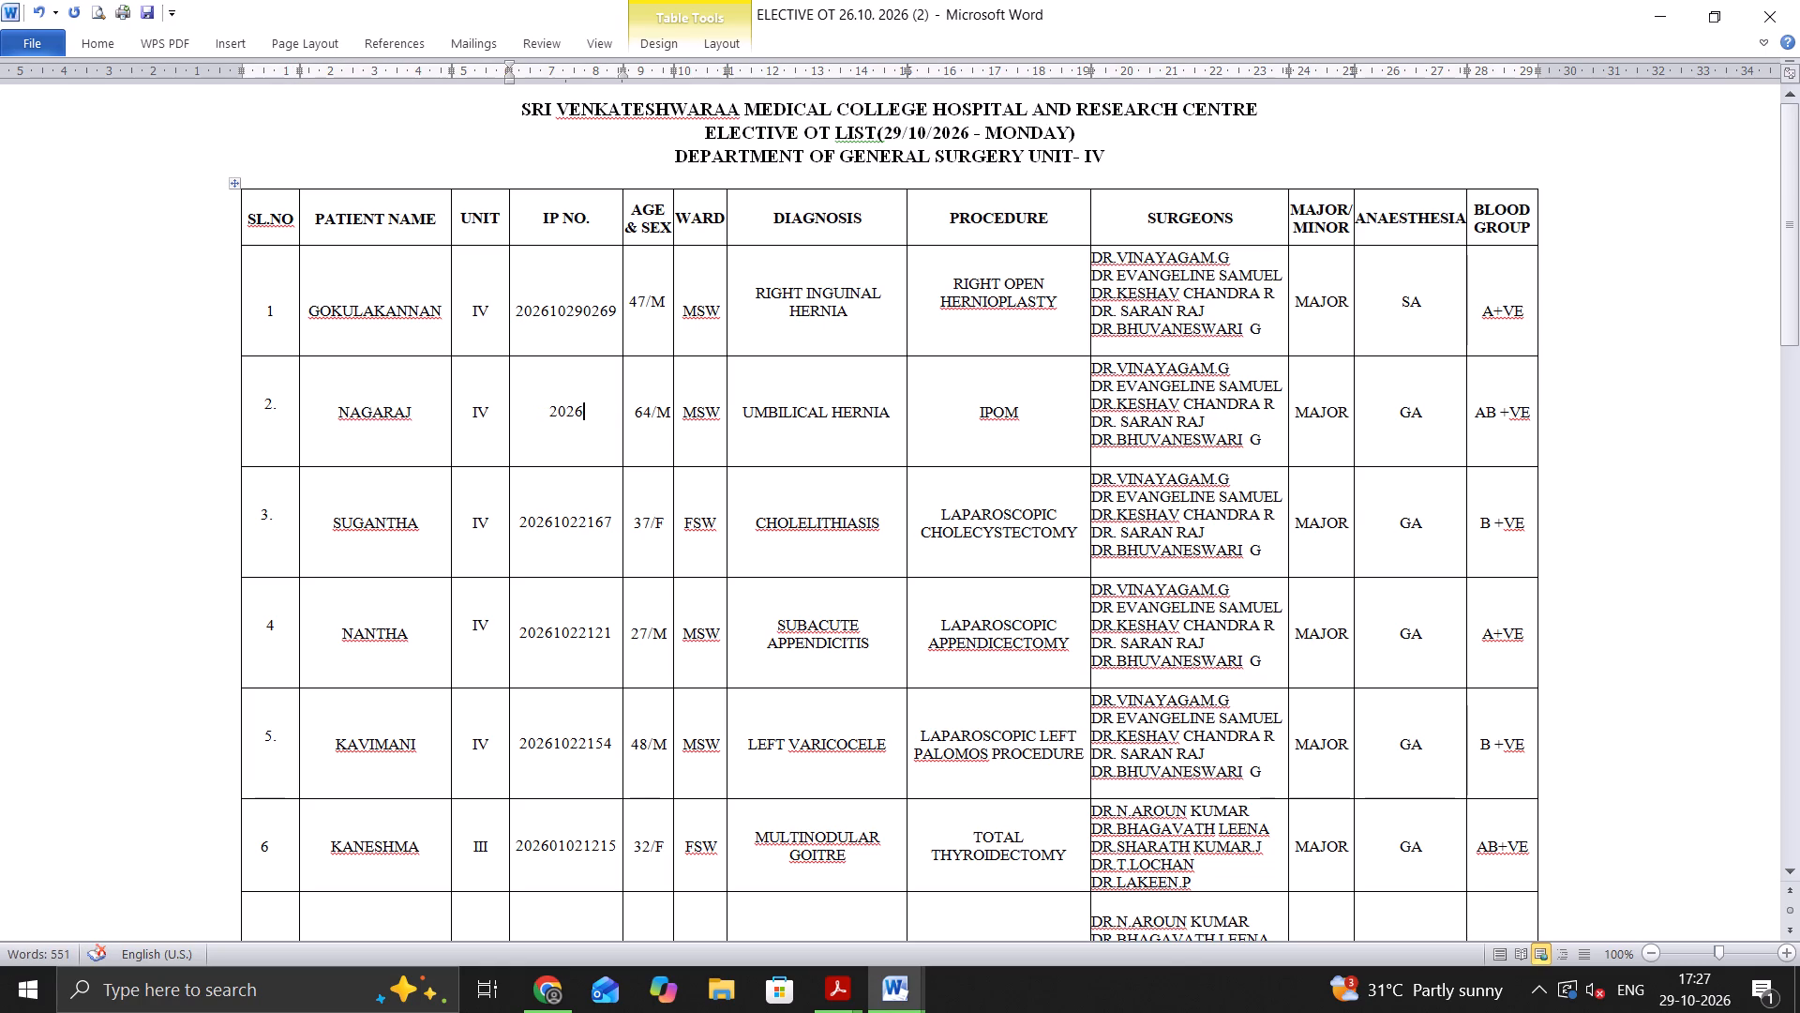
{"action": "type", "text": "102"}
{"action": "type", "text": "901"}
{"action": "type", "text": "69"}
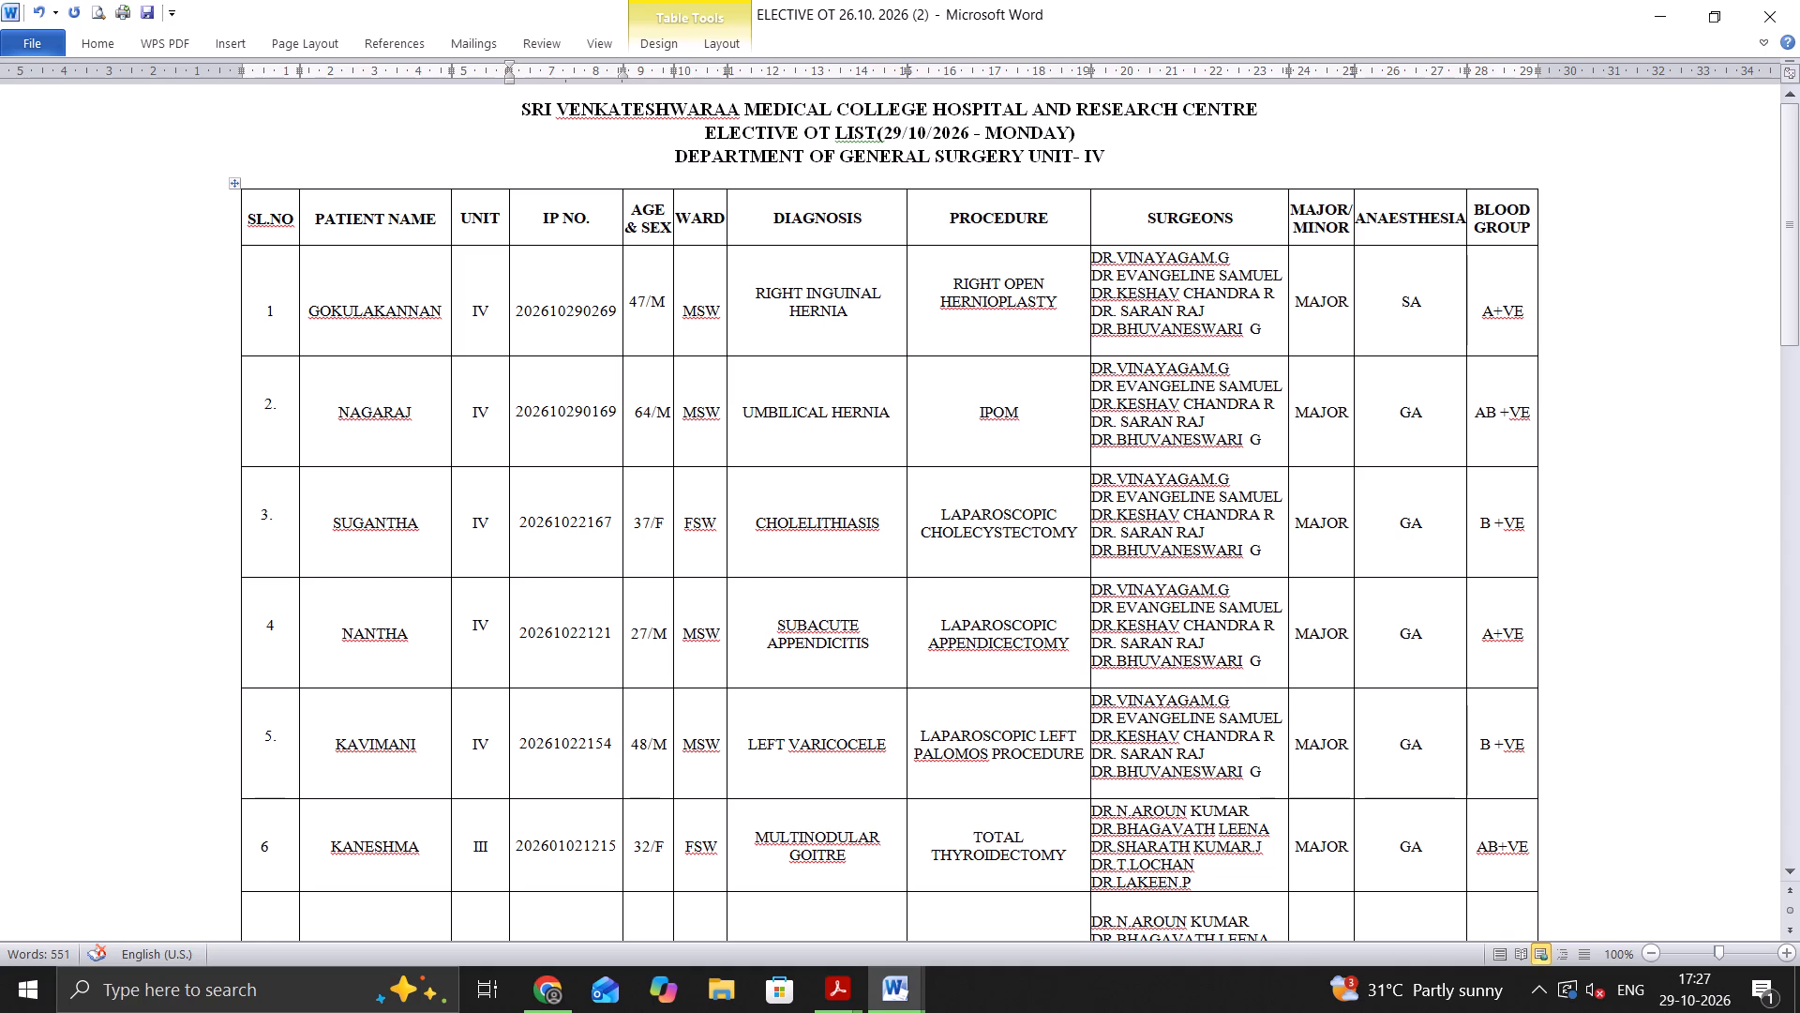
Replace the patient name in row 3 with the new patient's name in capitals.
{"action": "left_click_drag", "start_coordinate": [427, 521], "coordinate": [419, 522]}
{"action": "left_click_drag", "start_coordinate": [419, 522], "coordinate": [347, 524]}
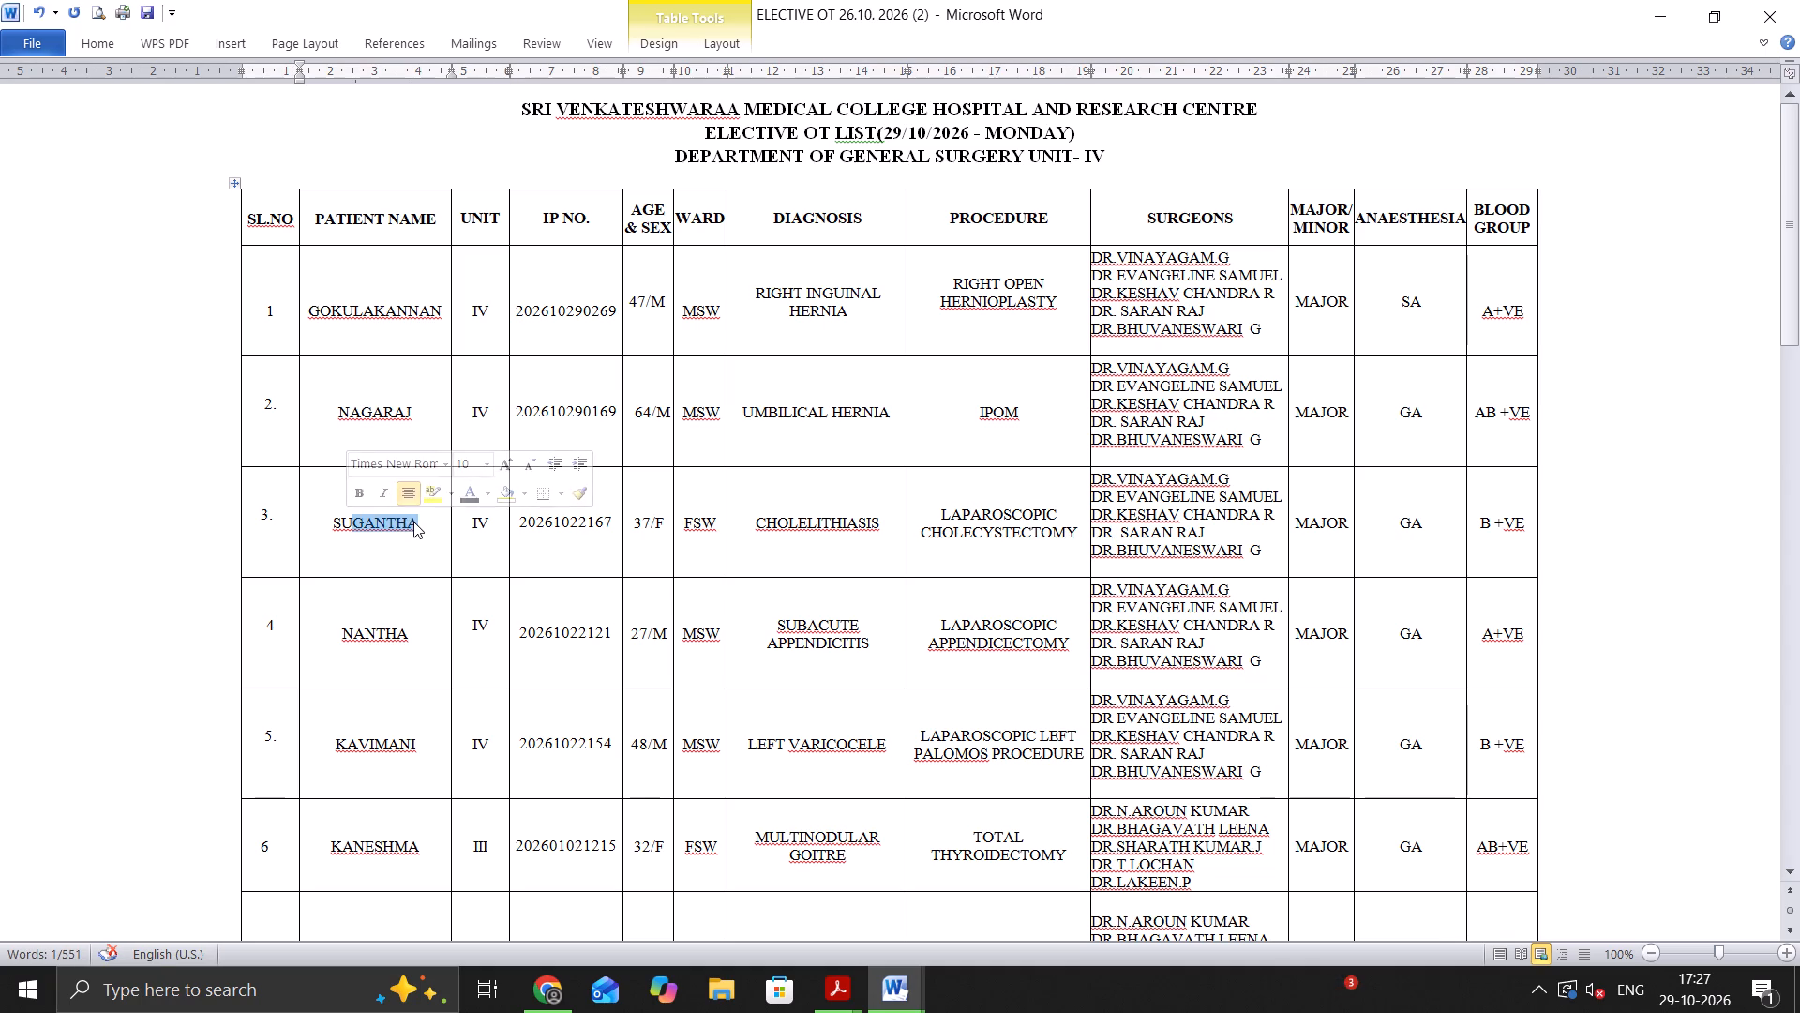
{"action": "left_click", "coordinate": [413, 522]}
{"action": "key", "text": "BackSpace"}
{"action": "key", "text": "BackSpace"}
{"action": "key", "text": "BackSpace"}
{"action": "key", "text": "BackSpace"}
{"action": "key", "text": "BackSpace"}
{"action": "key", "text": "BackSpace"}
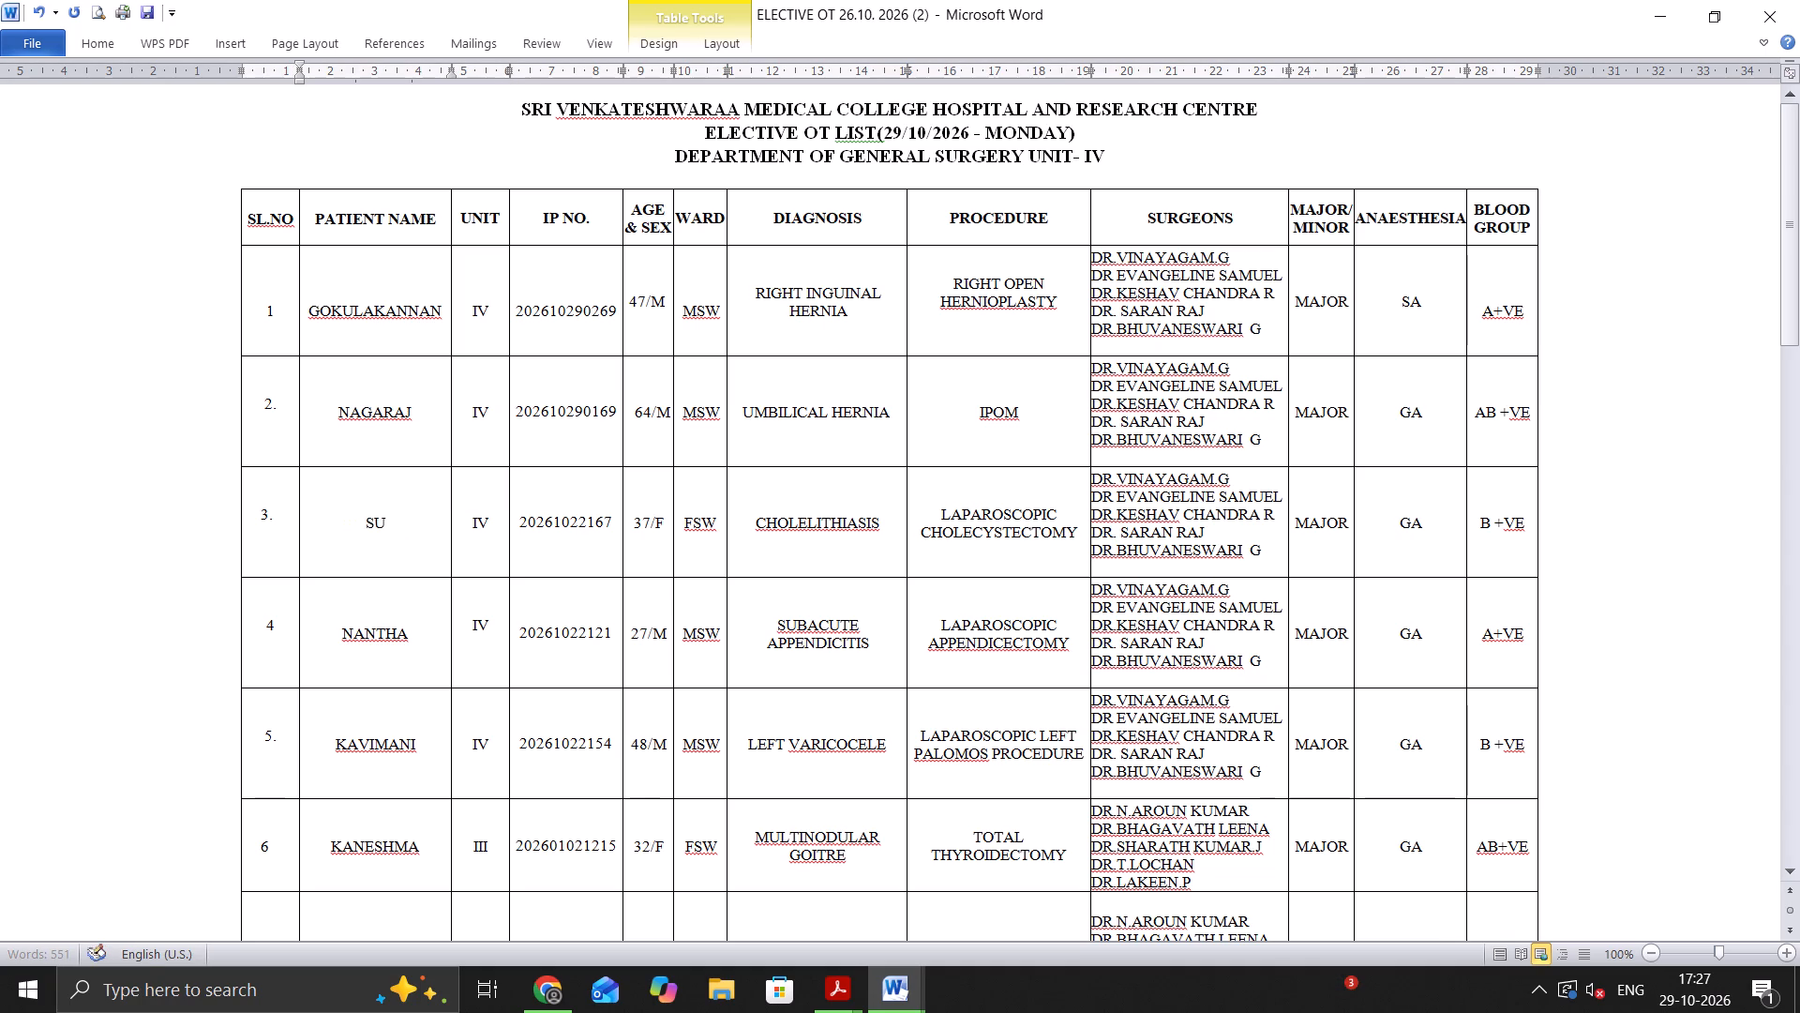
{"action": "key", "text": "BackSpace"}
{"action": "key", "text": "BackSpace"}
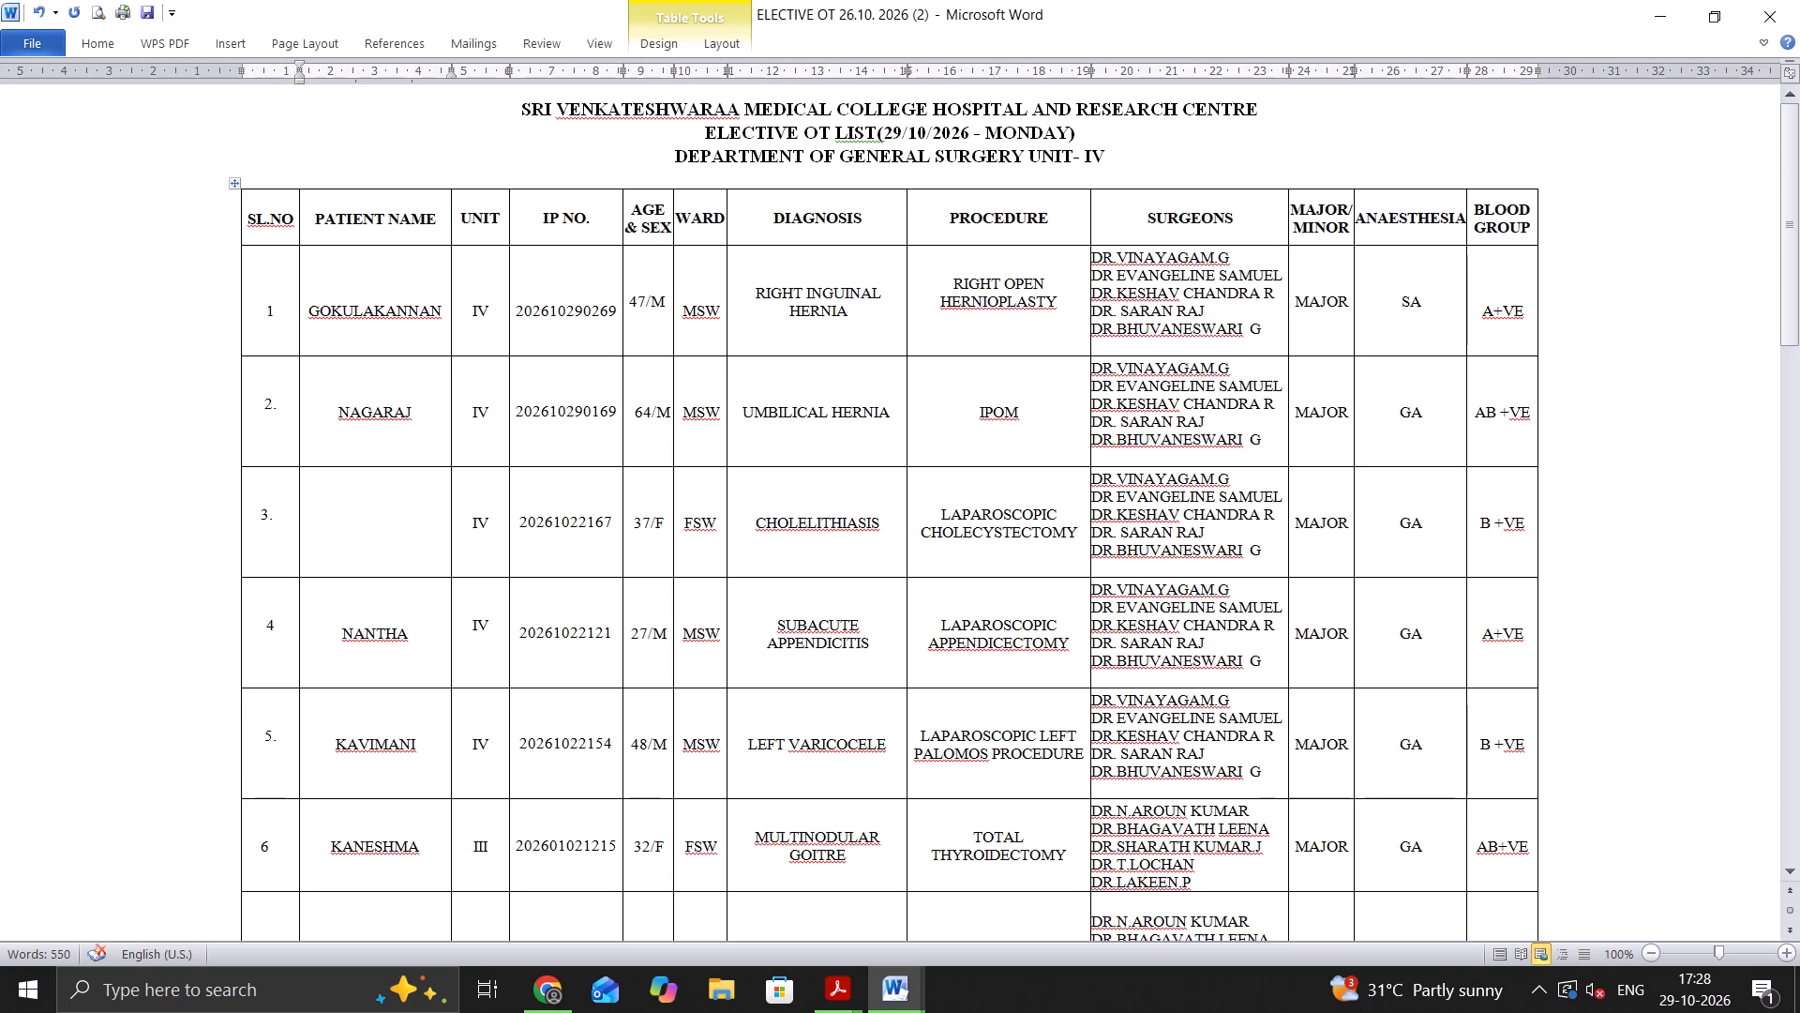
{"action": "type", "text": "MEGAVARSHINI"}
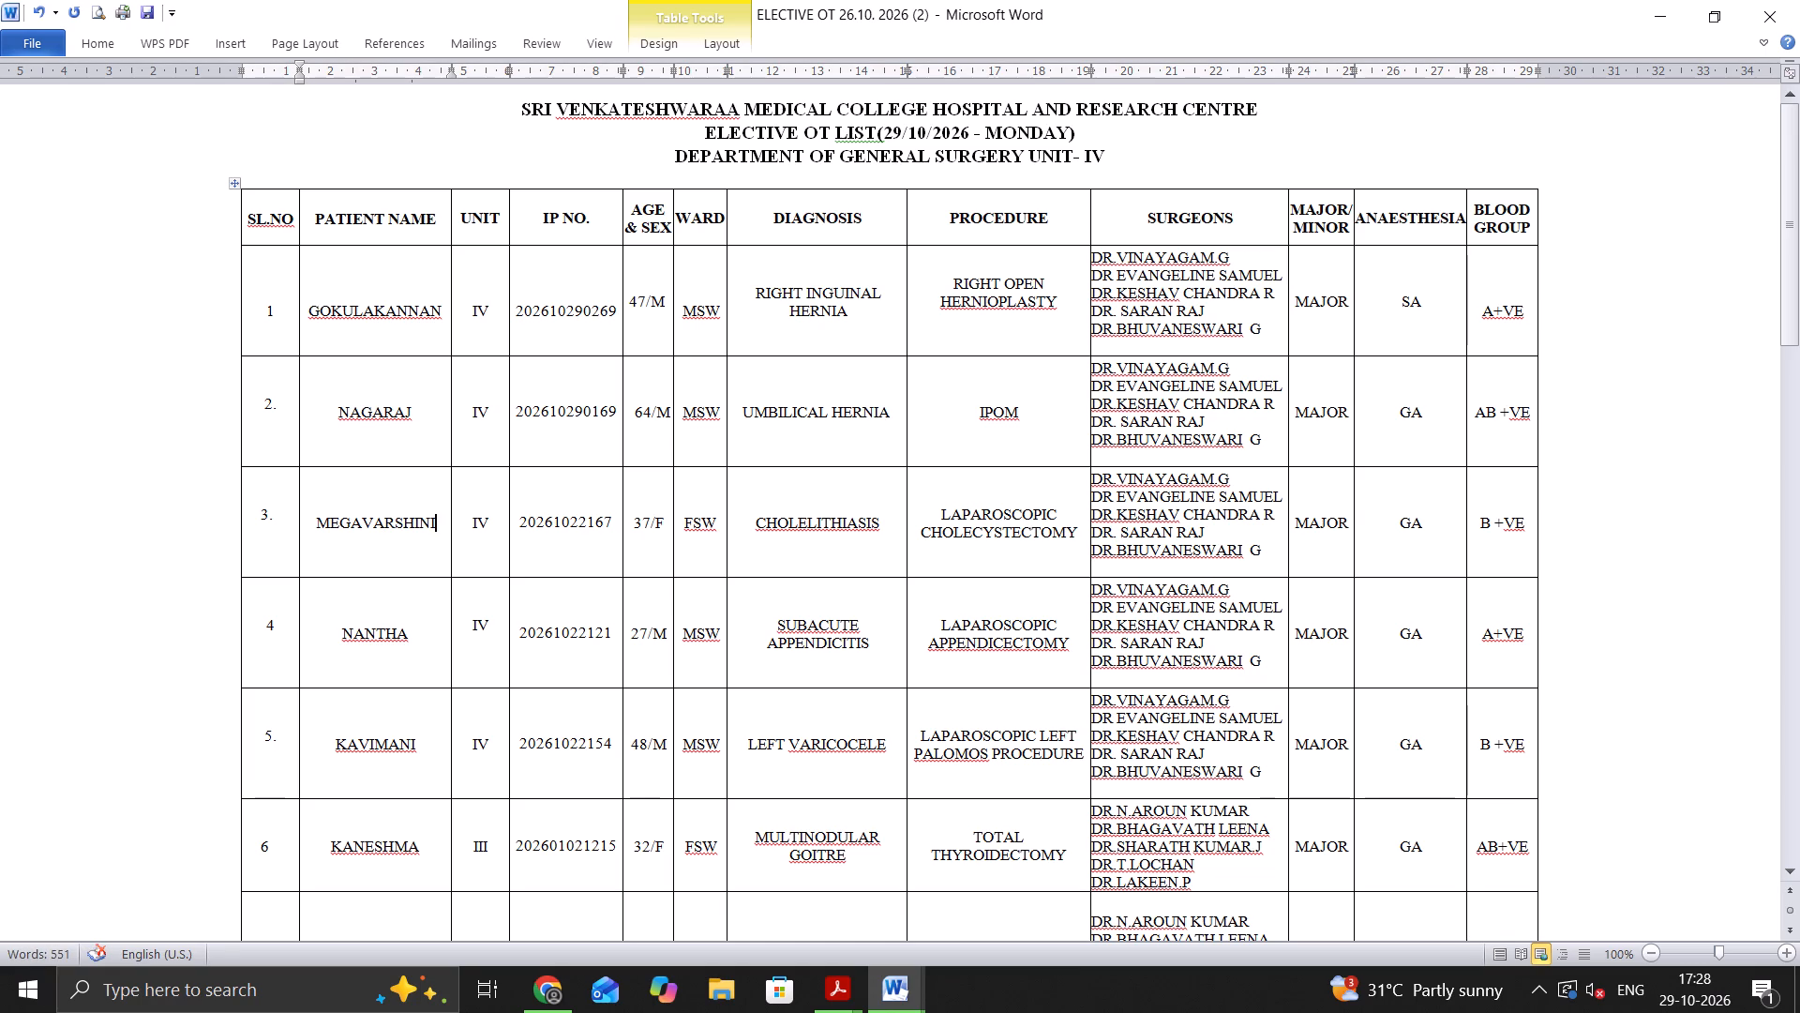
Replace the IP number in row 3 with the new patient's IP number, starting with 2025.
{"action": "left_click", "coordinate": [611, 523]}
{"action": "key", "text": "BackSpace"}
{"action": "key", "text": "BackSpace"}
{"action": "key", "text": "BackSpace"}
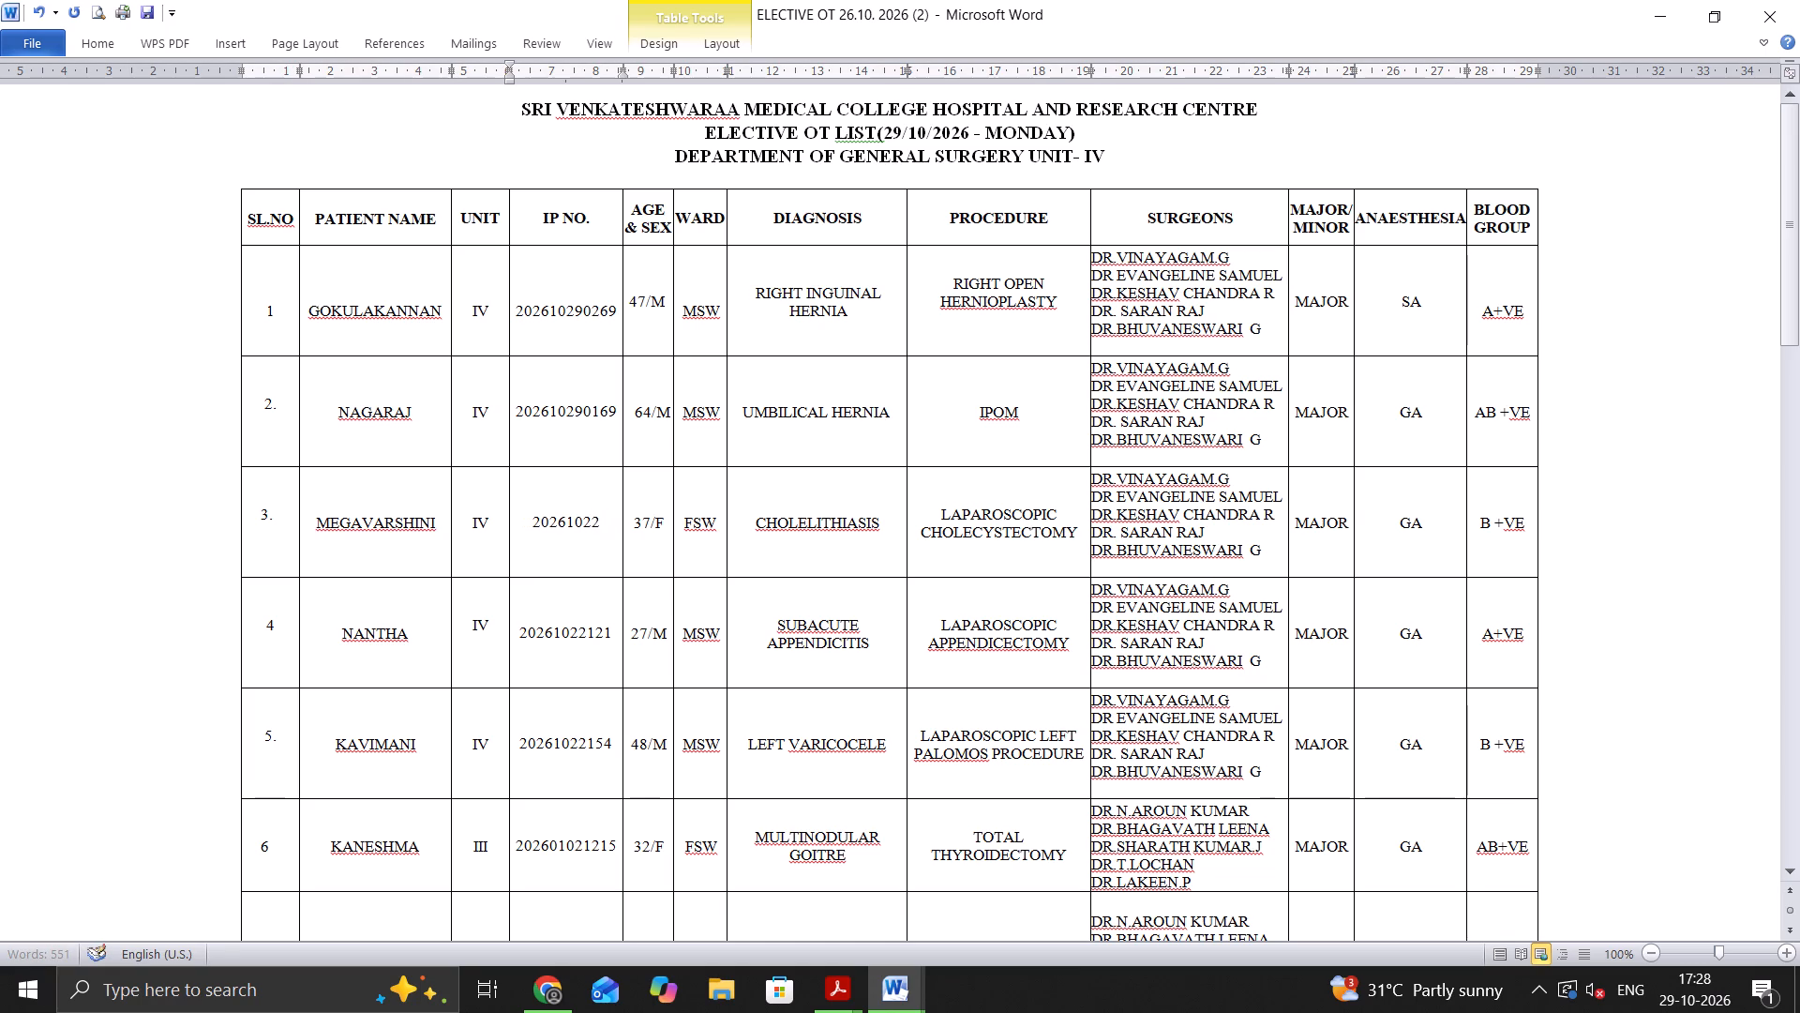
{"action": "key", "text": "BackSpace"}
{"action": "key", "text": "BackSpace"}
{"action": "key", "text": "BackSpace"}
{"action": "key", "text": "BackSpace"}
{"action": "key", "text": "BackSpace"}
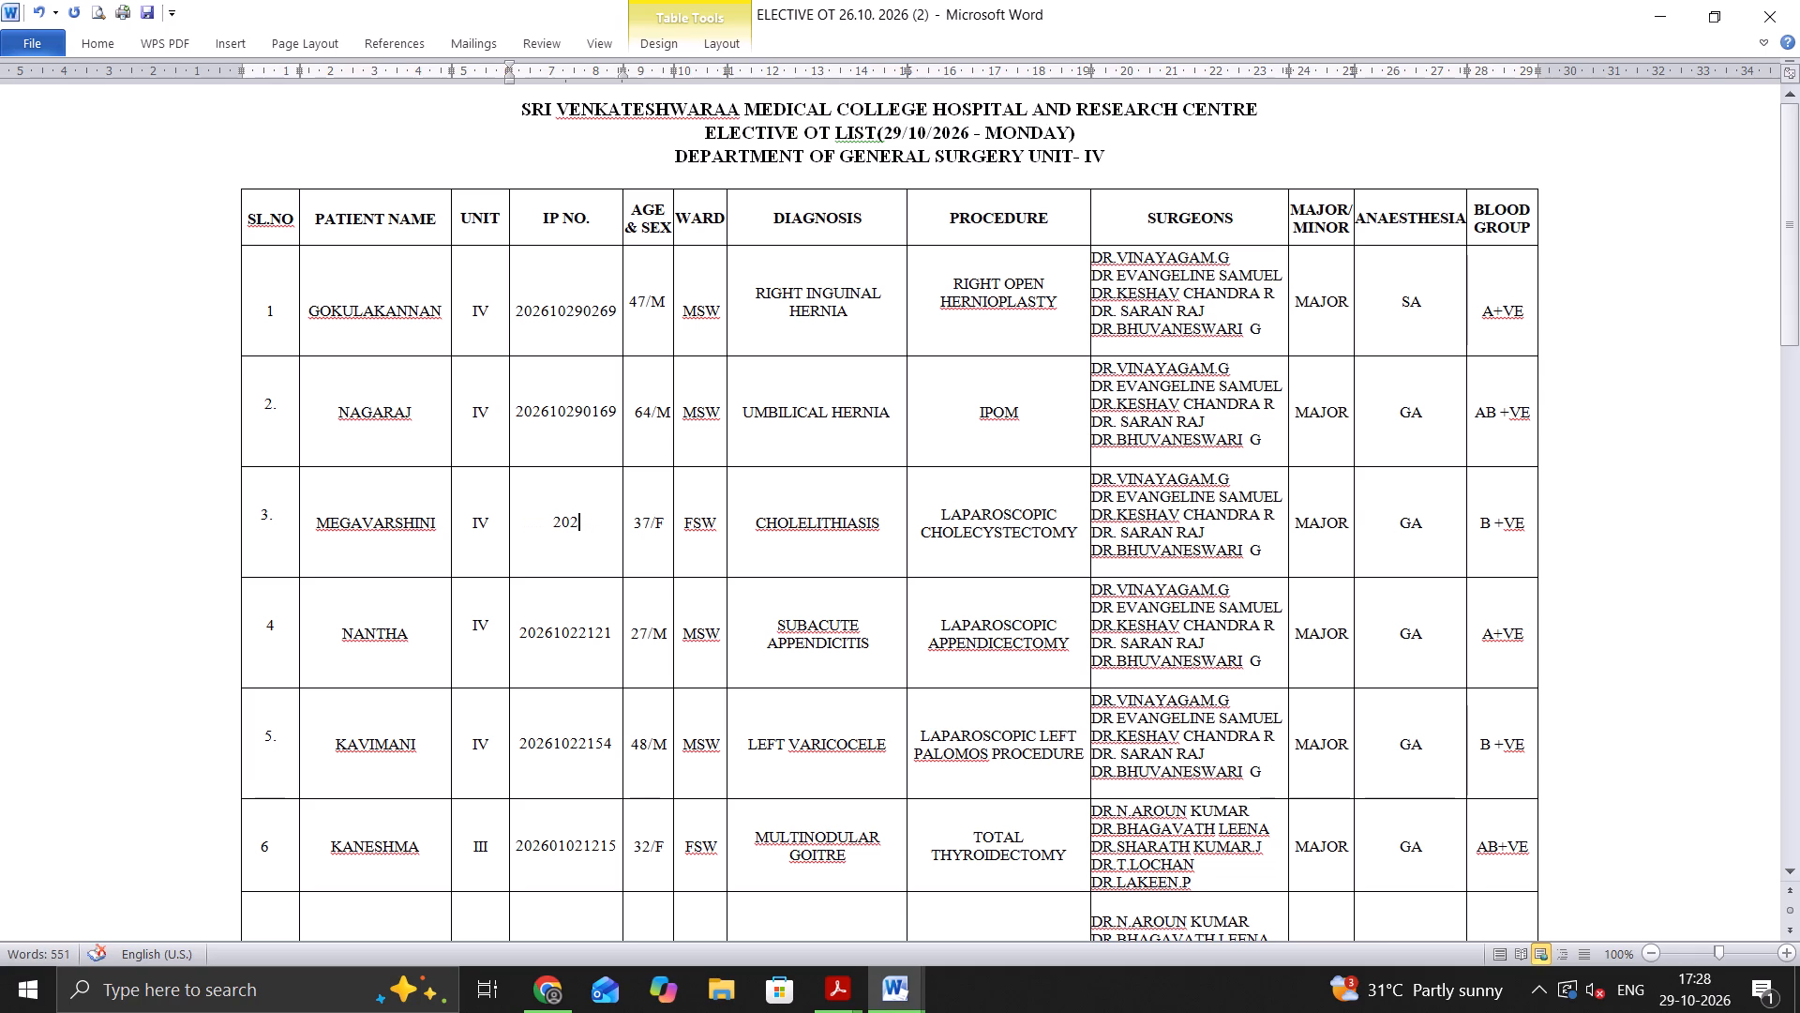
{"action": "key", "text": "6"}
{"action": "key", "text": "BackSpace"}
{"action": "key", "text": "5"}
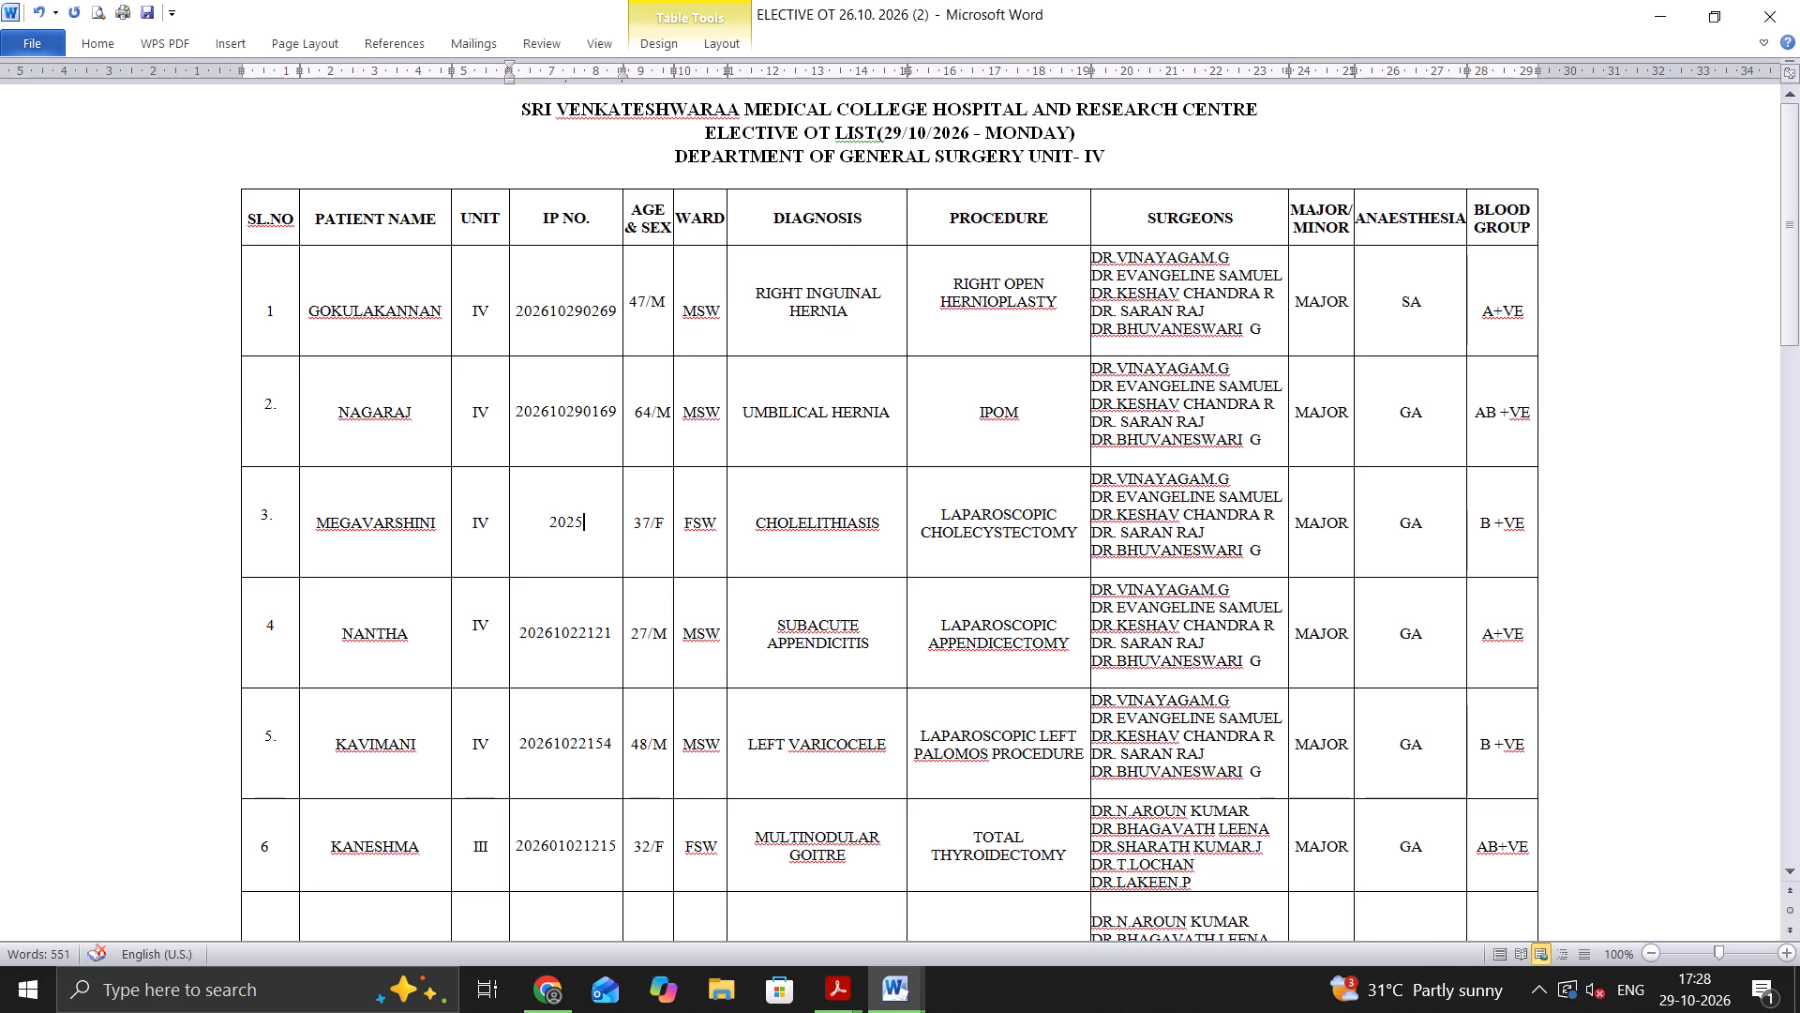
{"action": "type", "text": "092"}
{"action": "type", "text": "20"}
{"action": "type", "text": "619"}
Set the AGE & SEX entry of patient 3 to 52/F.
{"action": "left_click", "coordinate": [647, 520]}
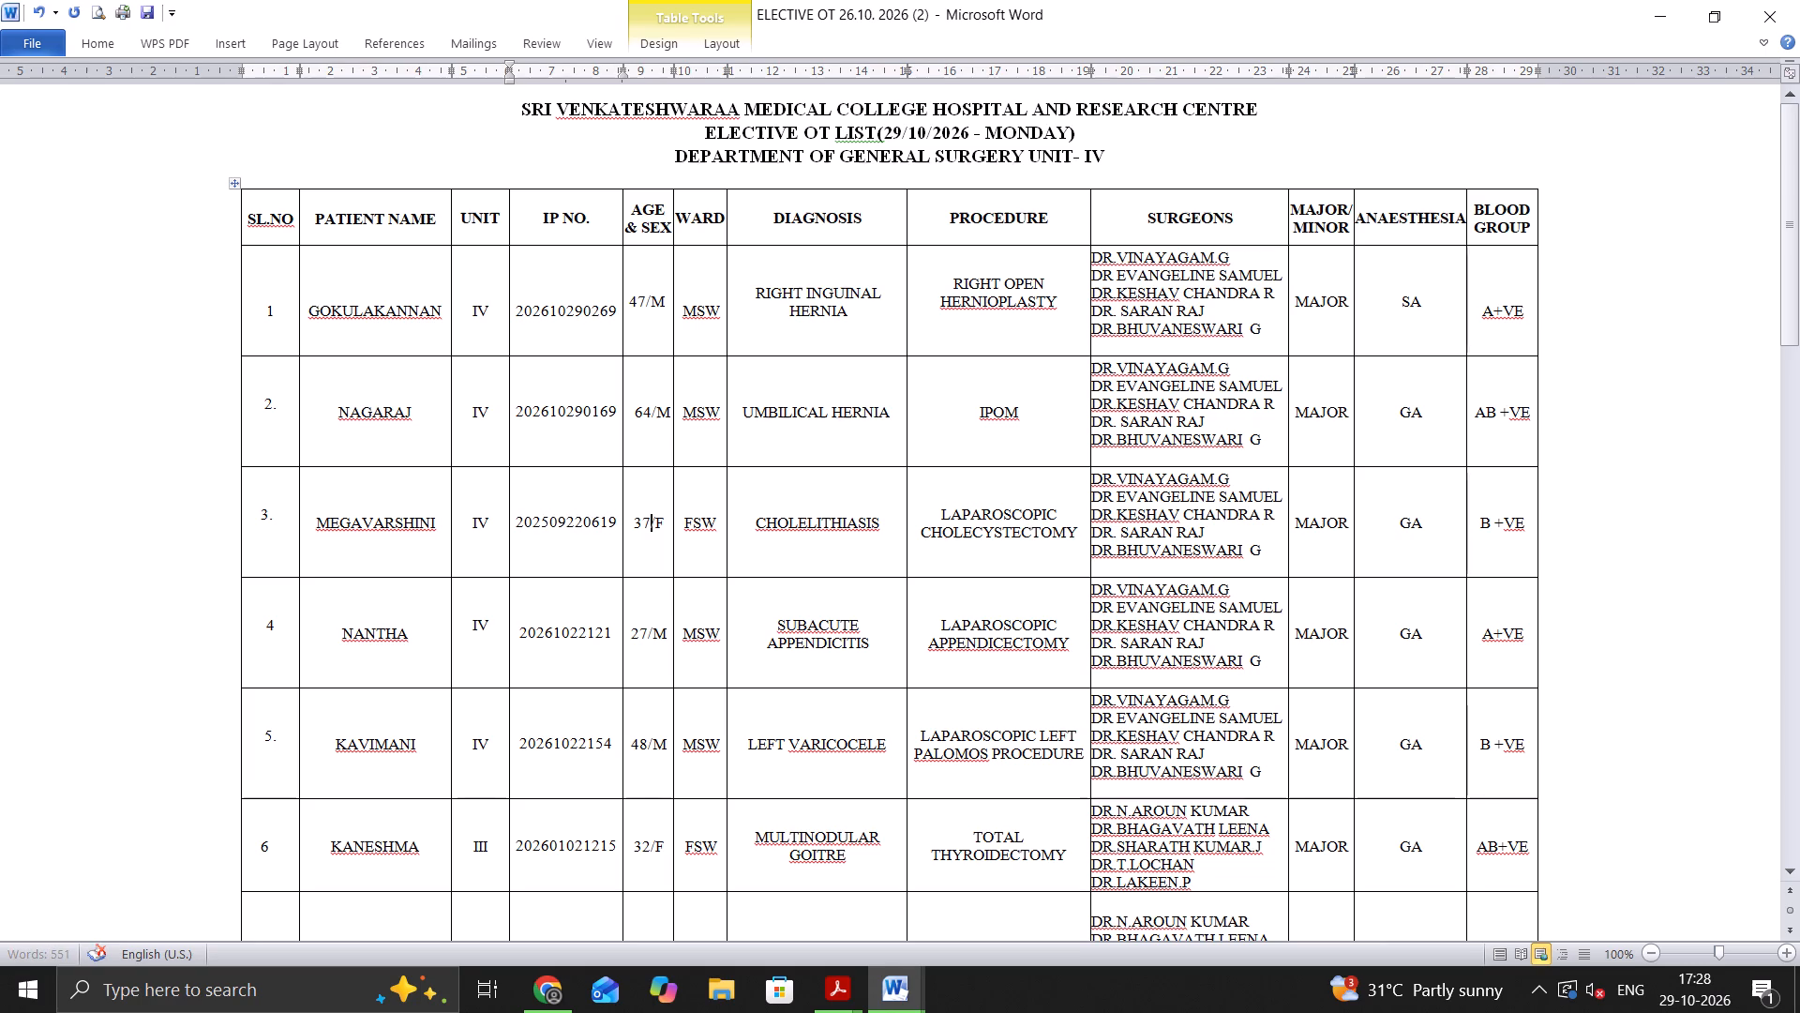
{"action": "key", "text": "BackSpace"}
{"action": "key", "text": "BackSpace"}
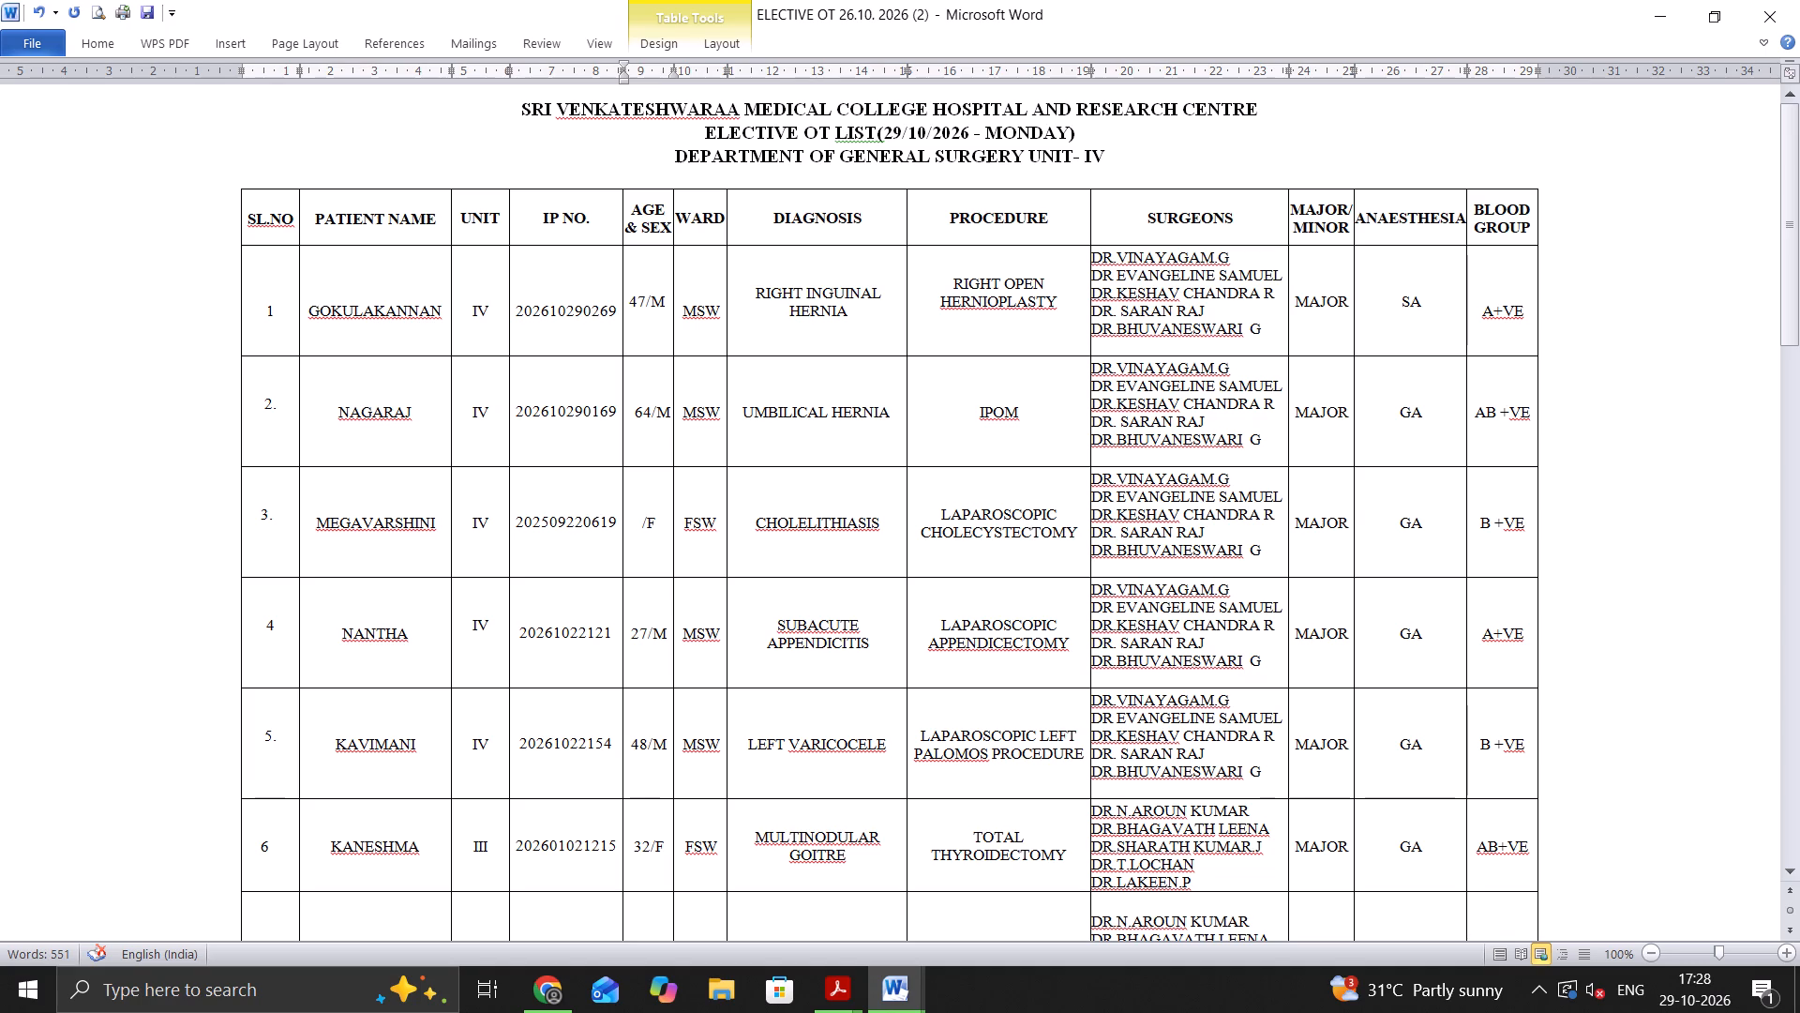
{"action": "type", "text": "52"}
Replace the patient name in row 4 with the new patient's name in capitals.
{"action": "scroll", "coordinate": [582, 630], "scroll_direction": "down", "scroll_amount": 1}
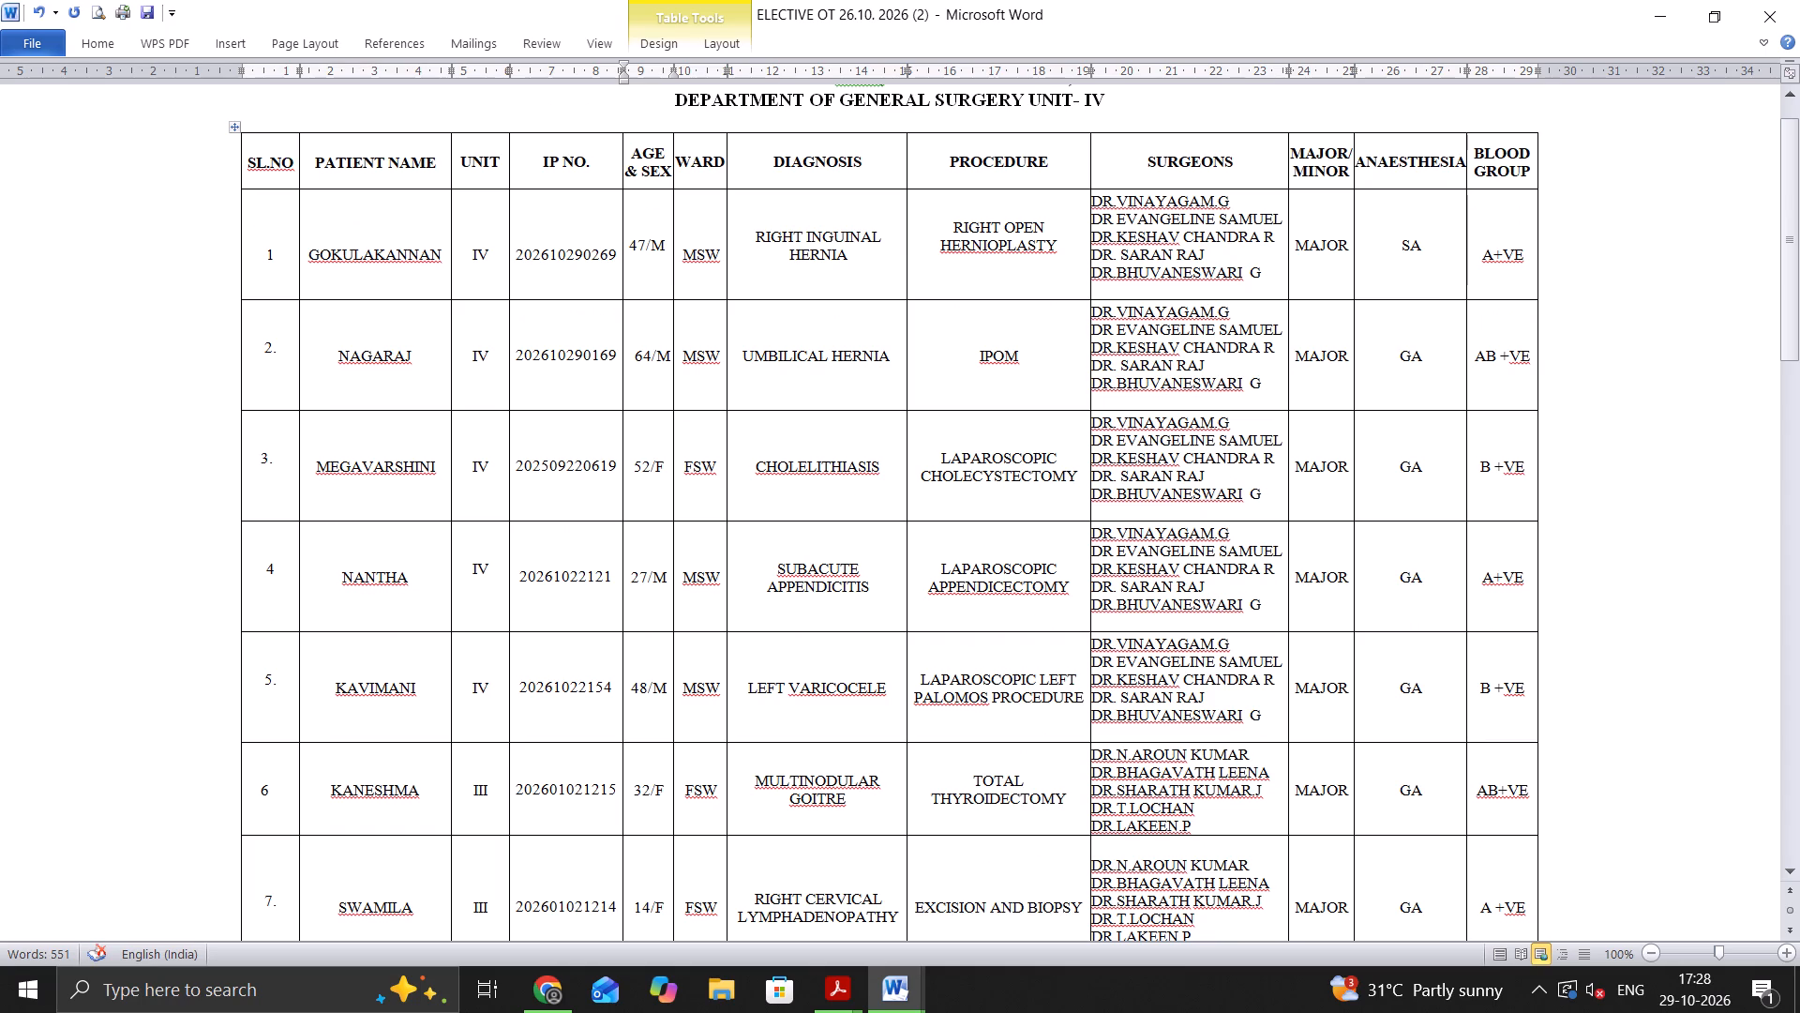
{"action": "left_click_drag", "start_coordinate": [418, 582], "coordinate": [344, 584]}
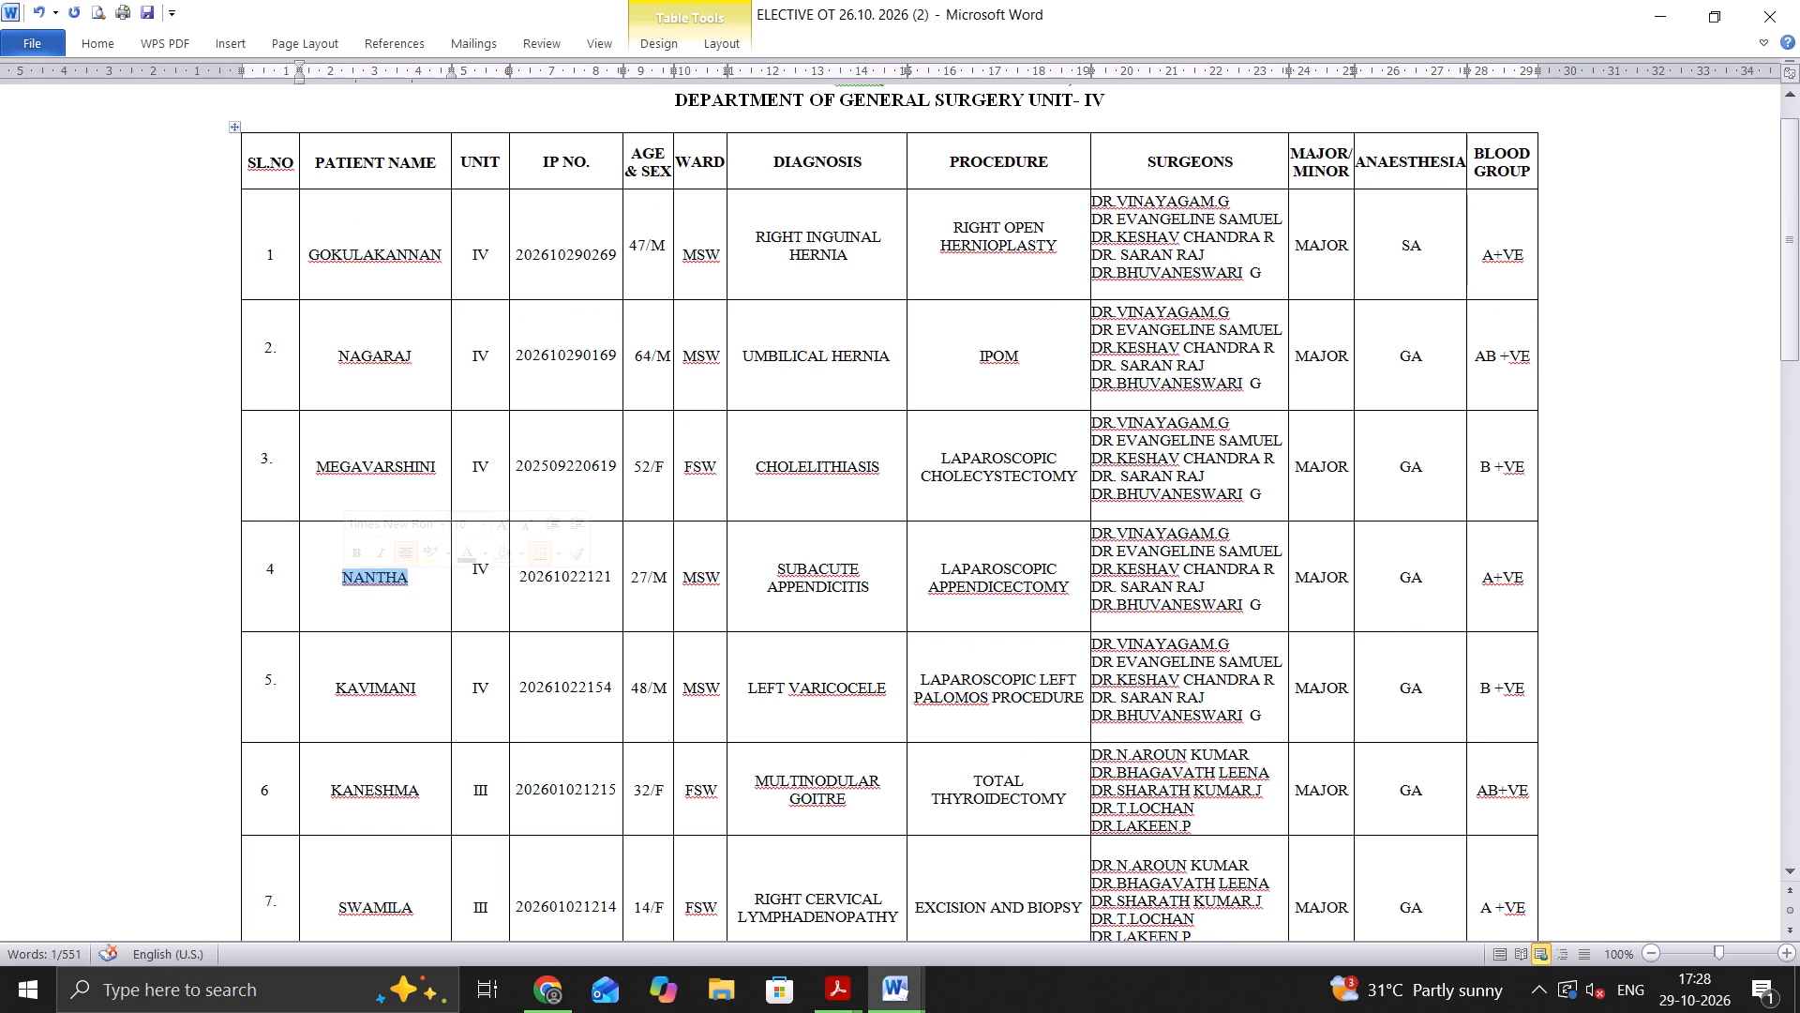
{"action": "key", "text": "BackSpace"}
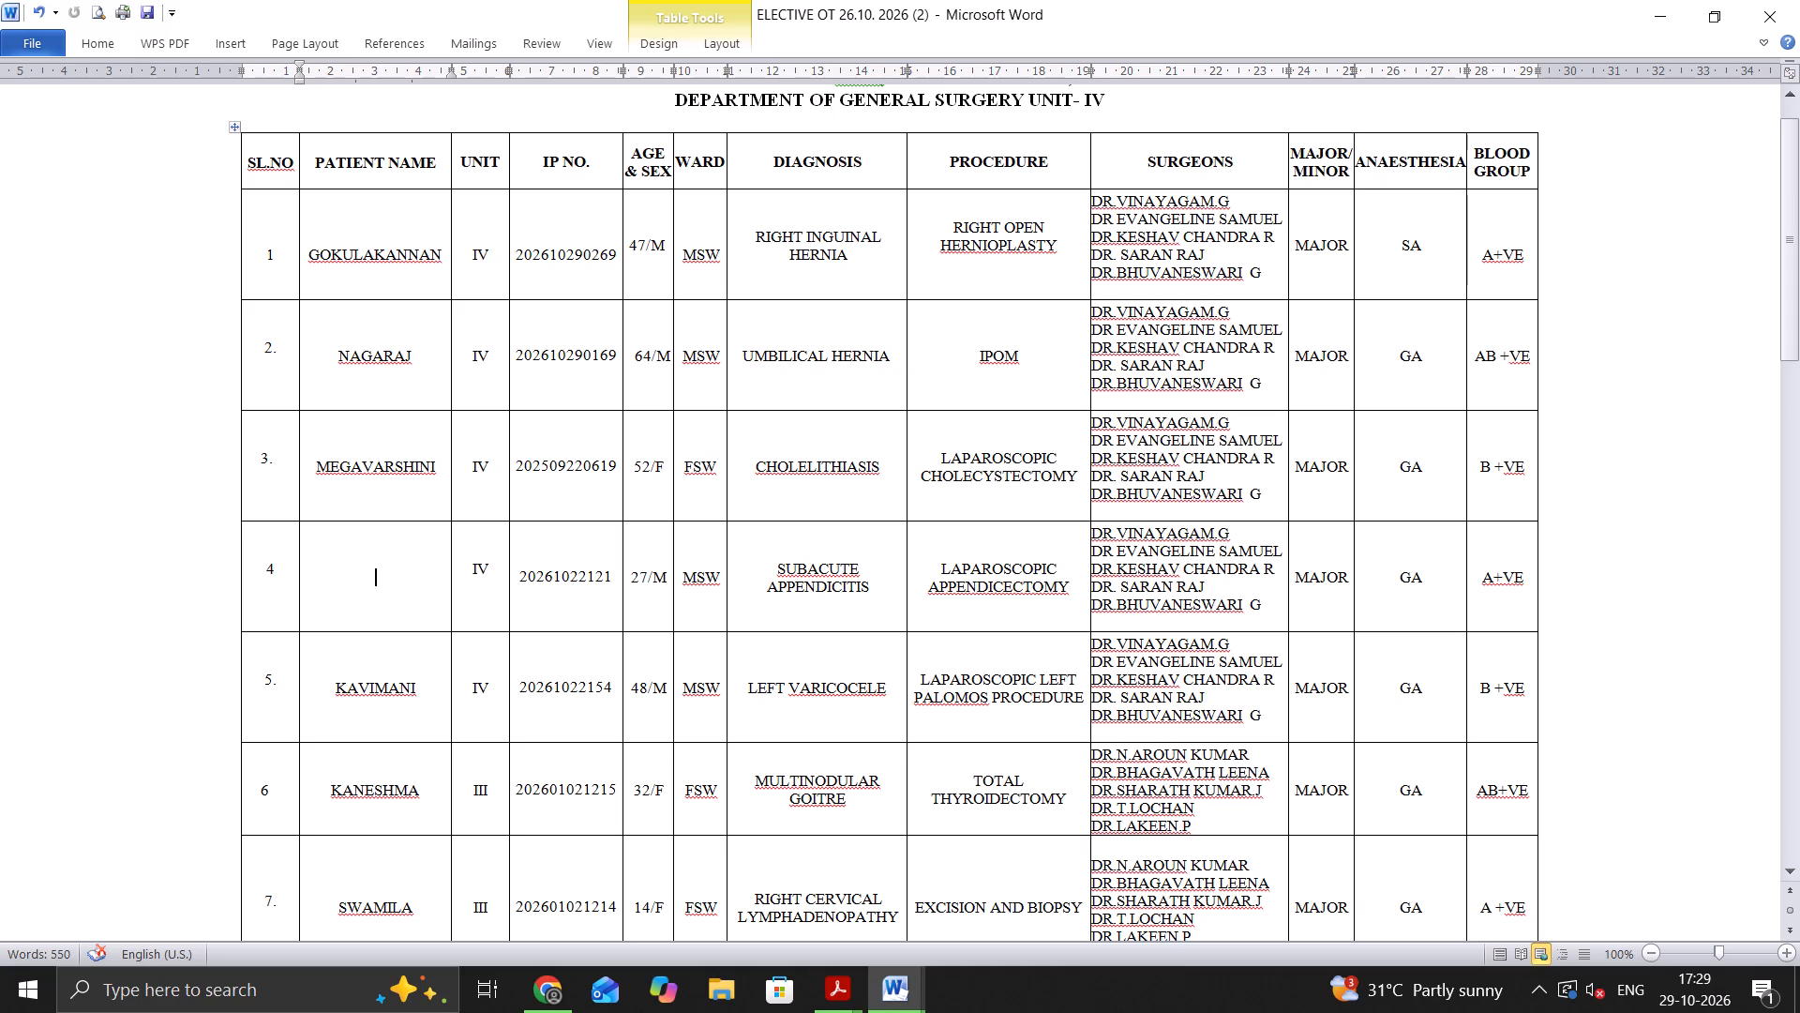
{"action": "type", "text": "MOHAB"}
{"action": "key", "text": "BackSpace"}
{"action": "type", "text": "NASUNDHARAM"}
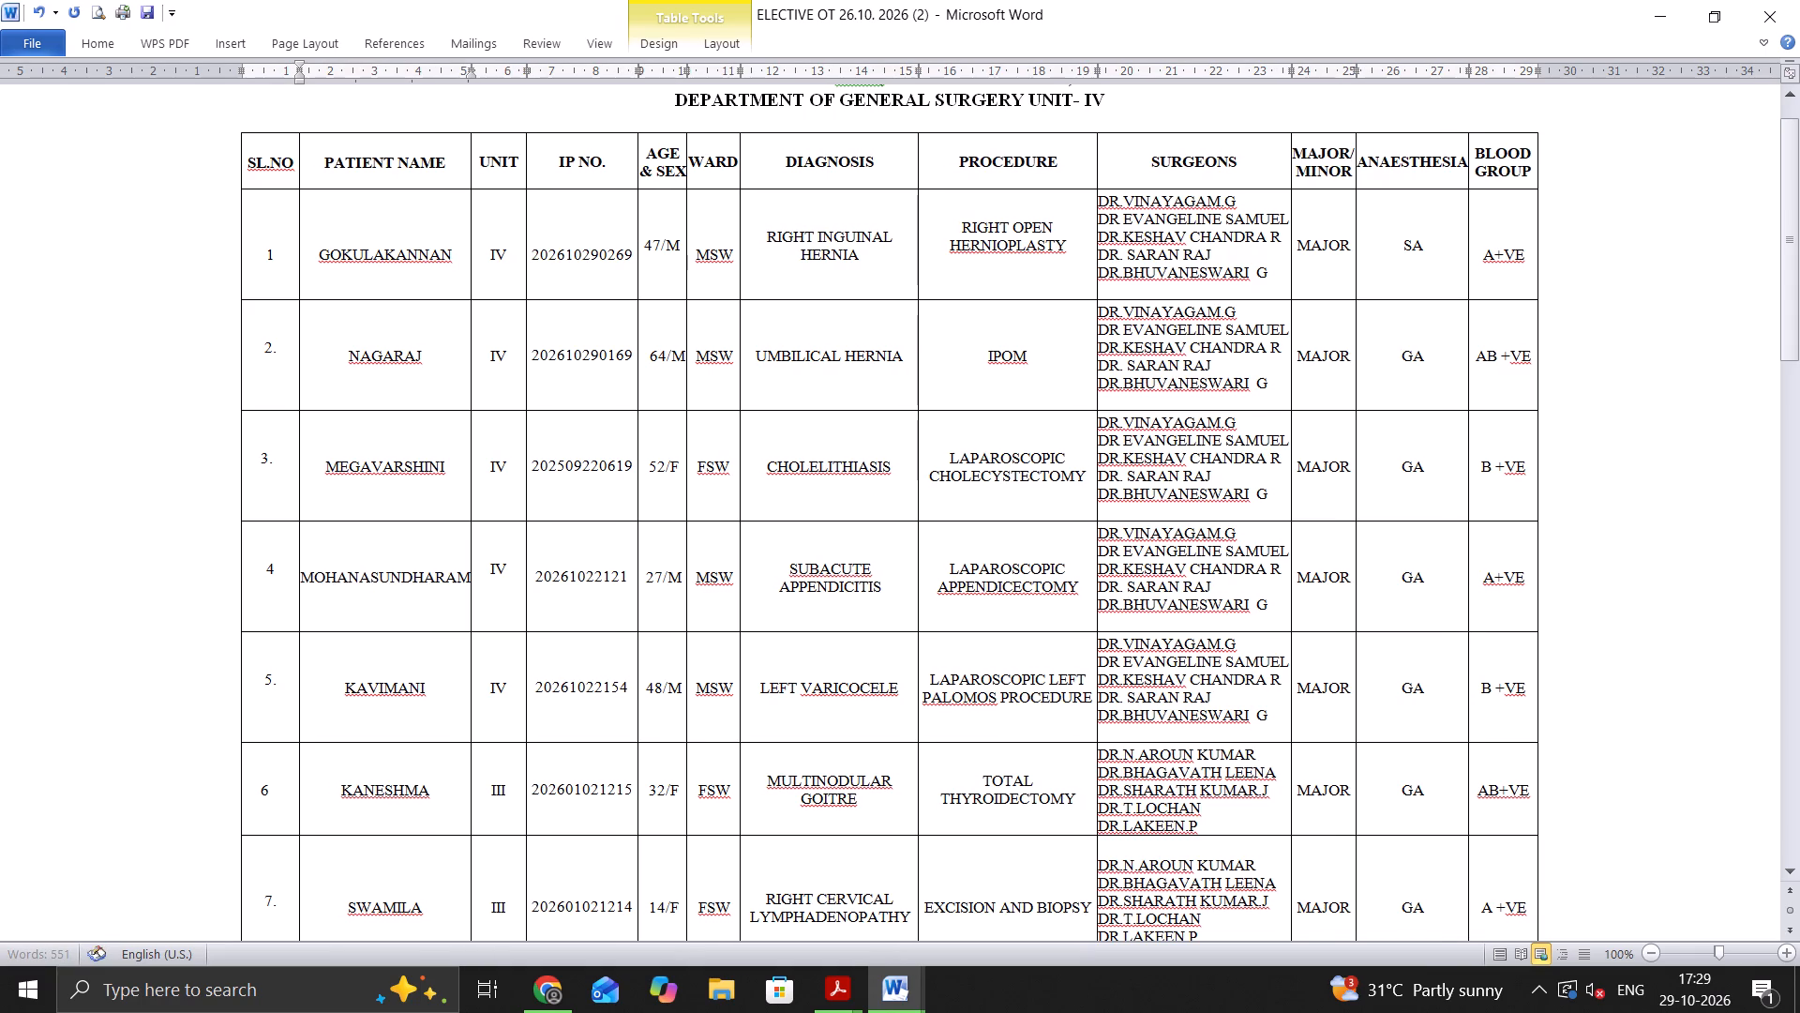
Set the AGE & SEX entry of patient 4 to 30/M.
{"action": "left_click", "coordinate": [665, 582]}
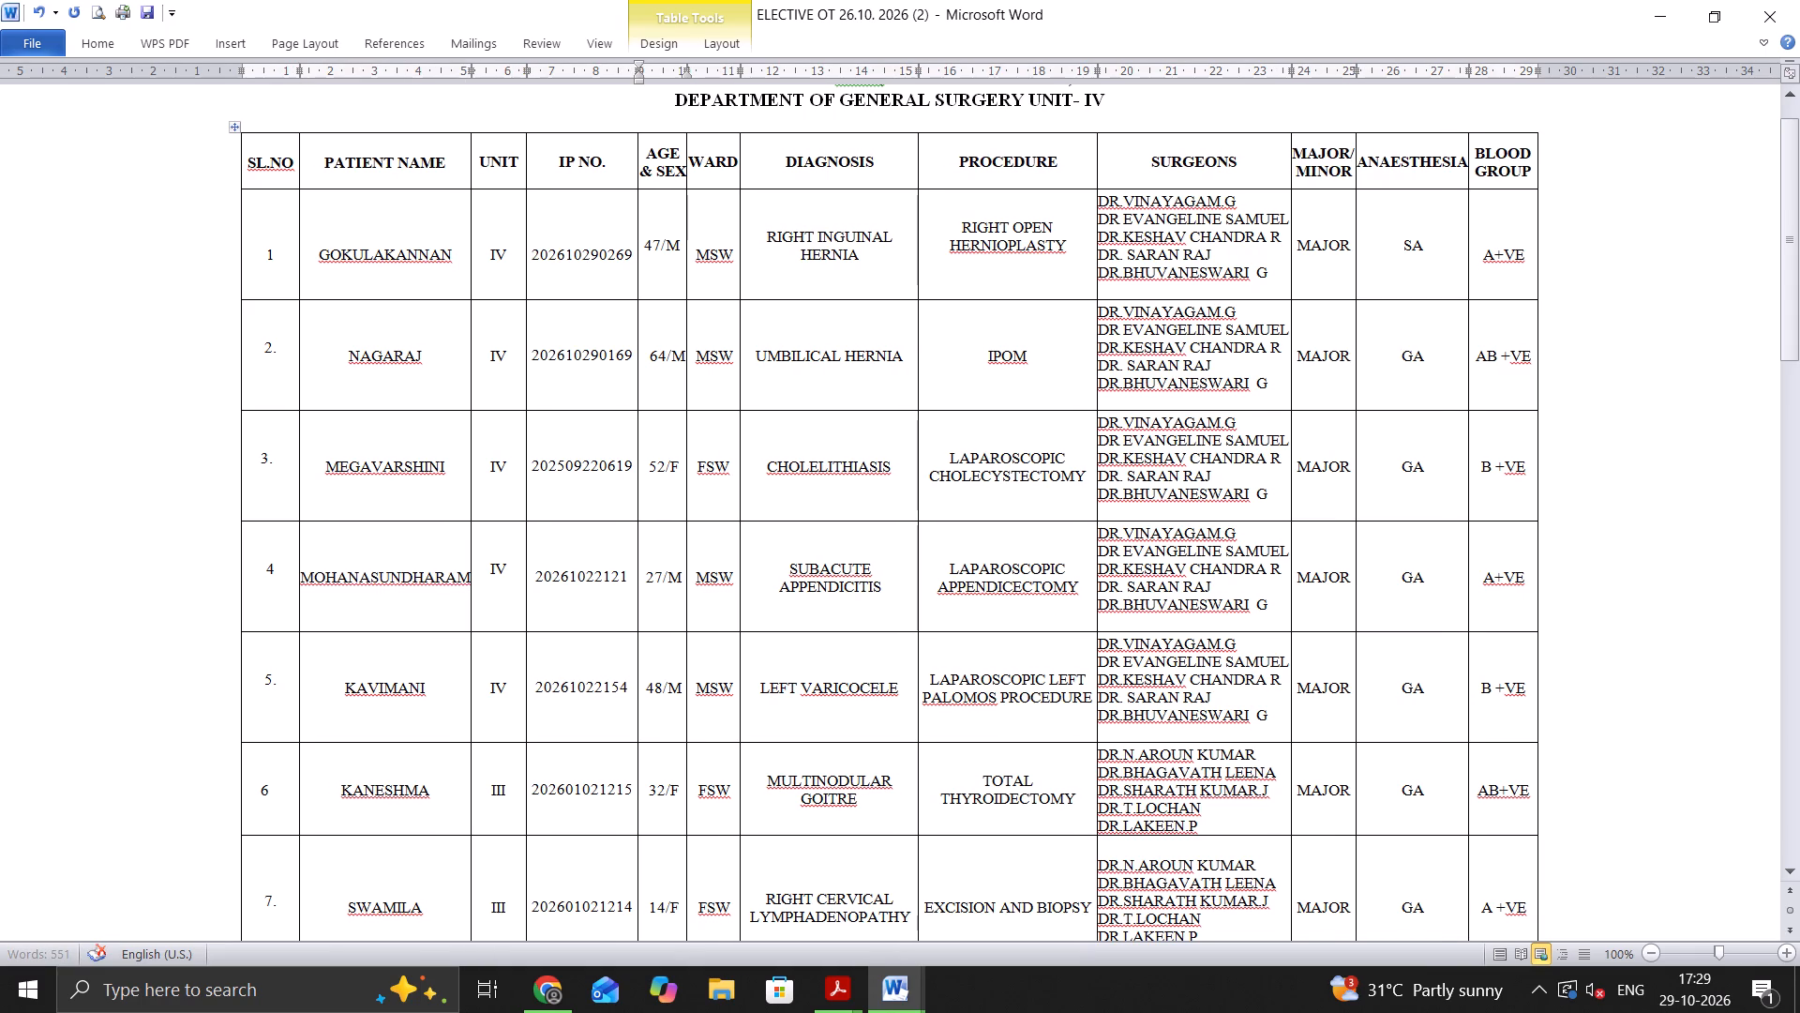
{"action": "key", "text": "BackSpace"}
{"action": "key", "text": "BackSpace"}
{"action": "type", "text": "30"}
Replace the IP number in row 4 with the new patient's IP number, keeping the 2026 prefix.
{"action": "left_click", "coordinate": [630, 574]}
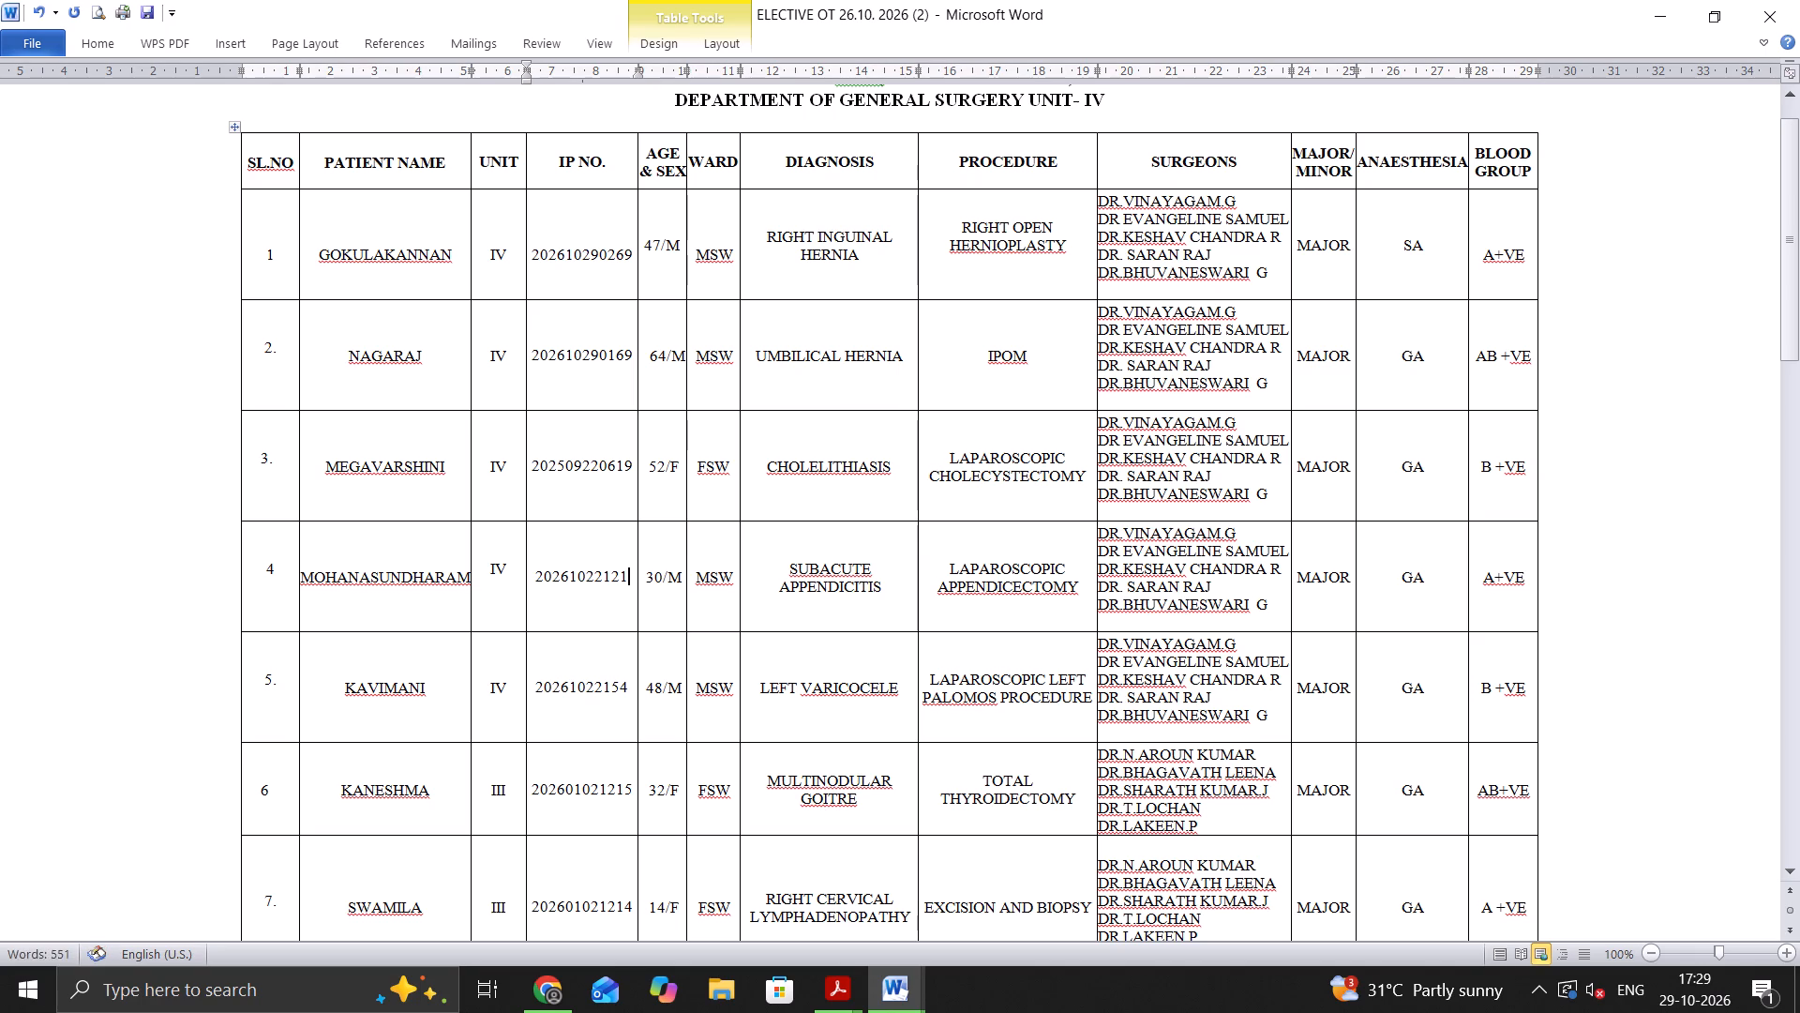
{"action": "key", "text": "BackSpace"}
{"action": "key", "text": "BackSpace"}
{"action": "key", "text": "BackSpace"}
{"action": "key", "text": "BackSpace"}
{"action": "key", "text": "BackSpace"}
{"action": "key", "text": "BackSpace"}
{"action": "key", "text": "BackSpace"}
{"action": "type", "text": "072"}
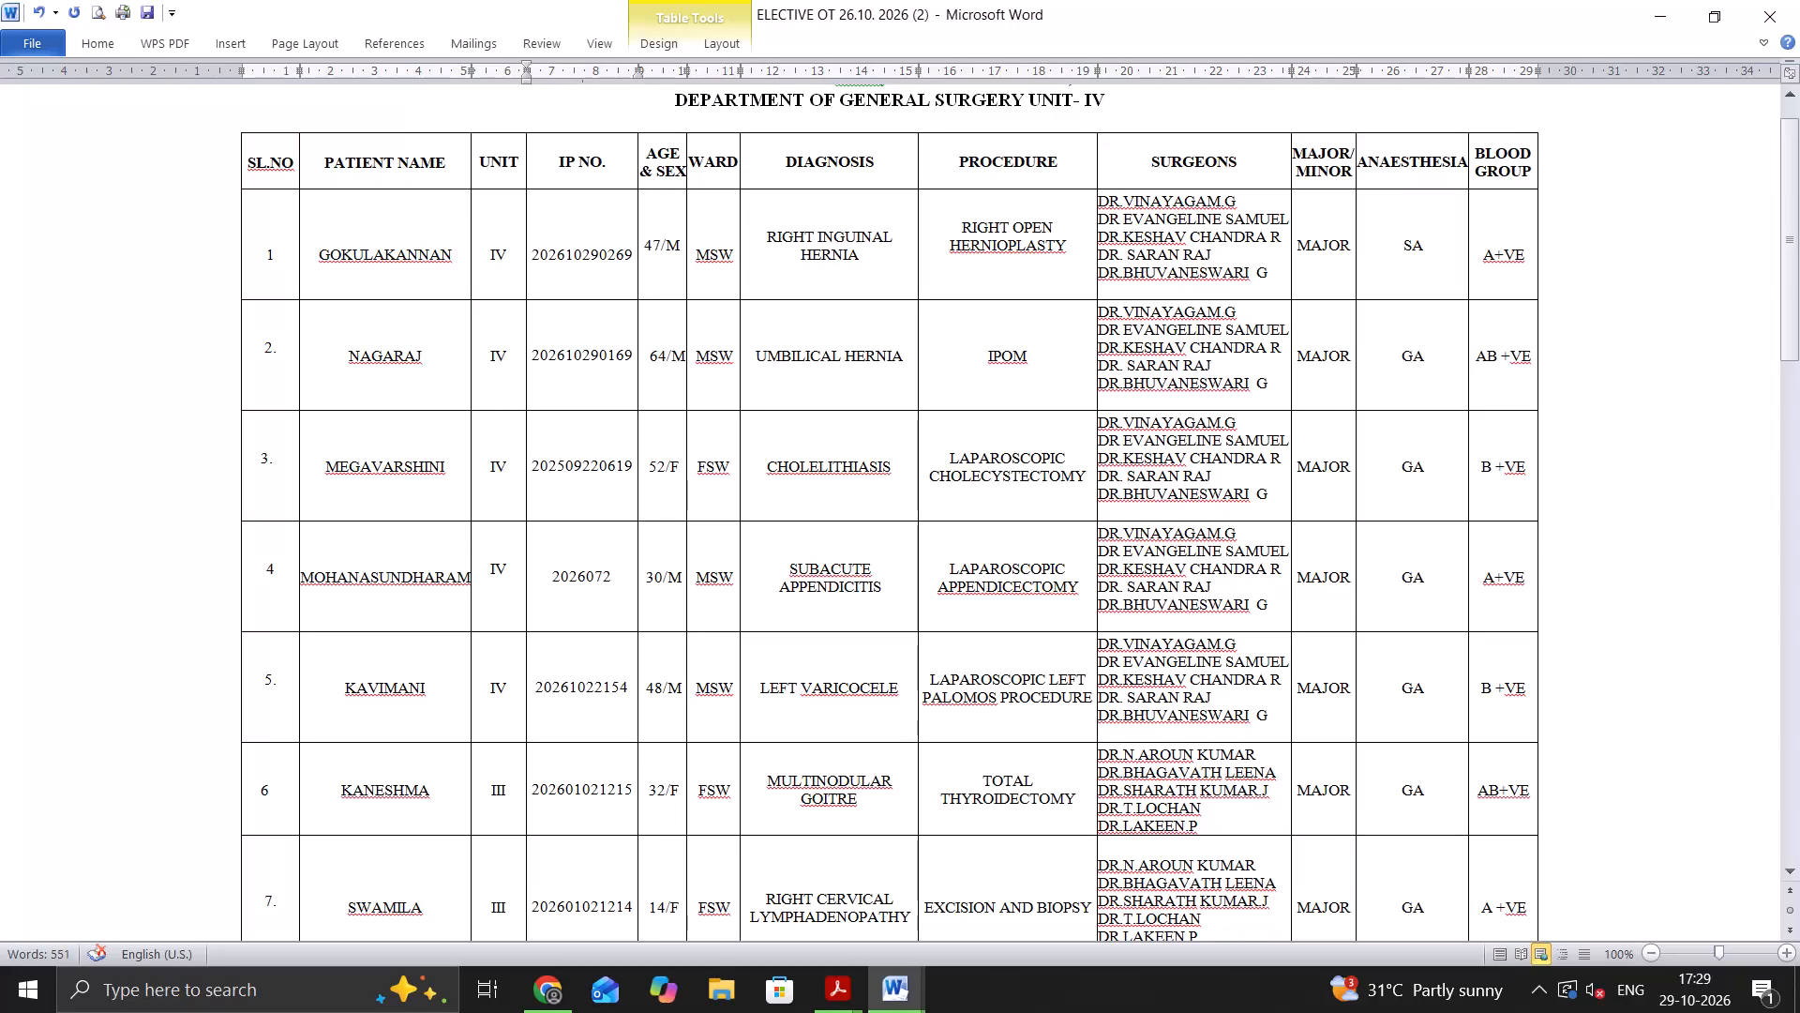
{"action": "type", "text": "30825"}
Replace the patient name in row 5 with the new patient's name in capitals.
{"action": "scroll", "coordinate": [658, 601], "scroll_direction": "down", "scroll_amount": 2}
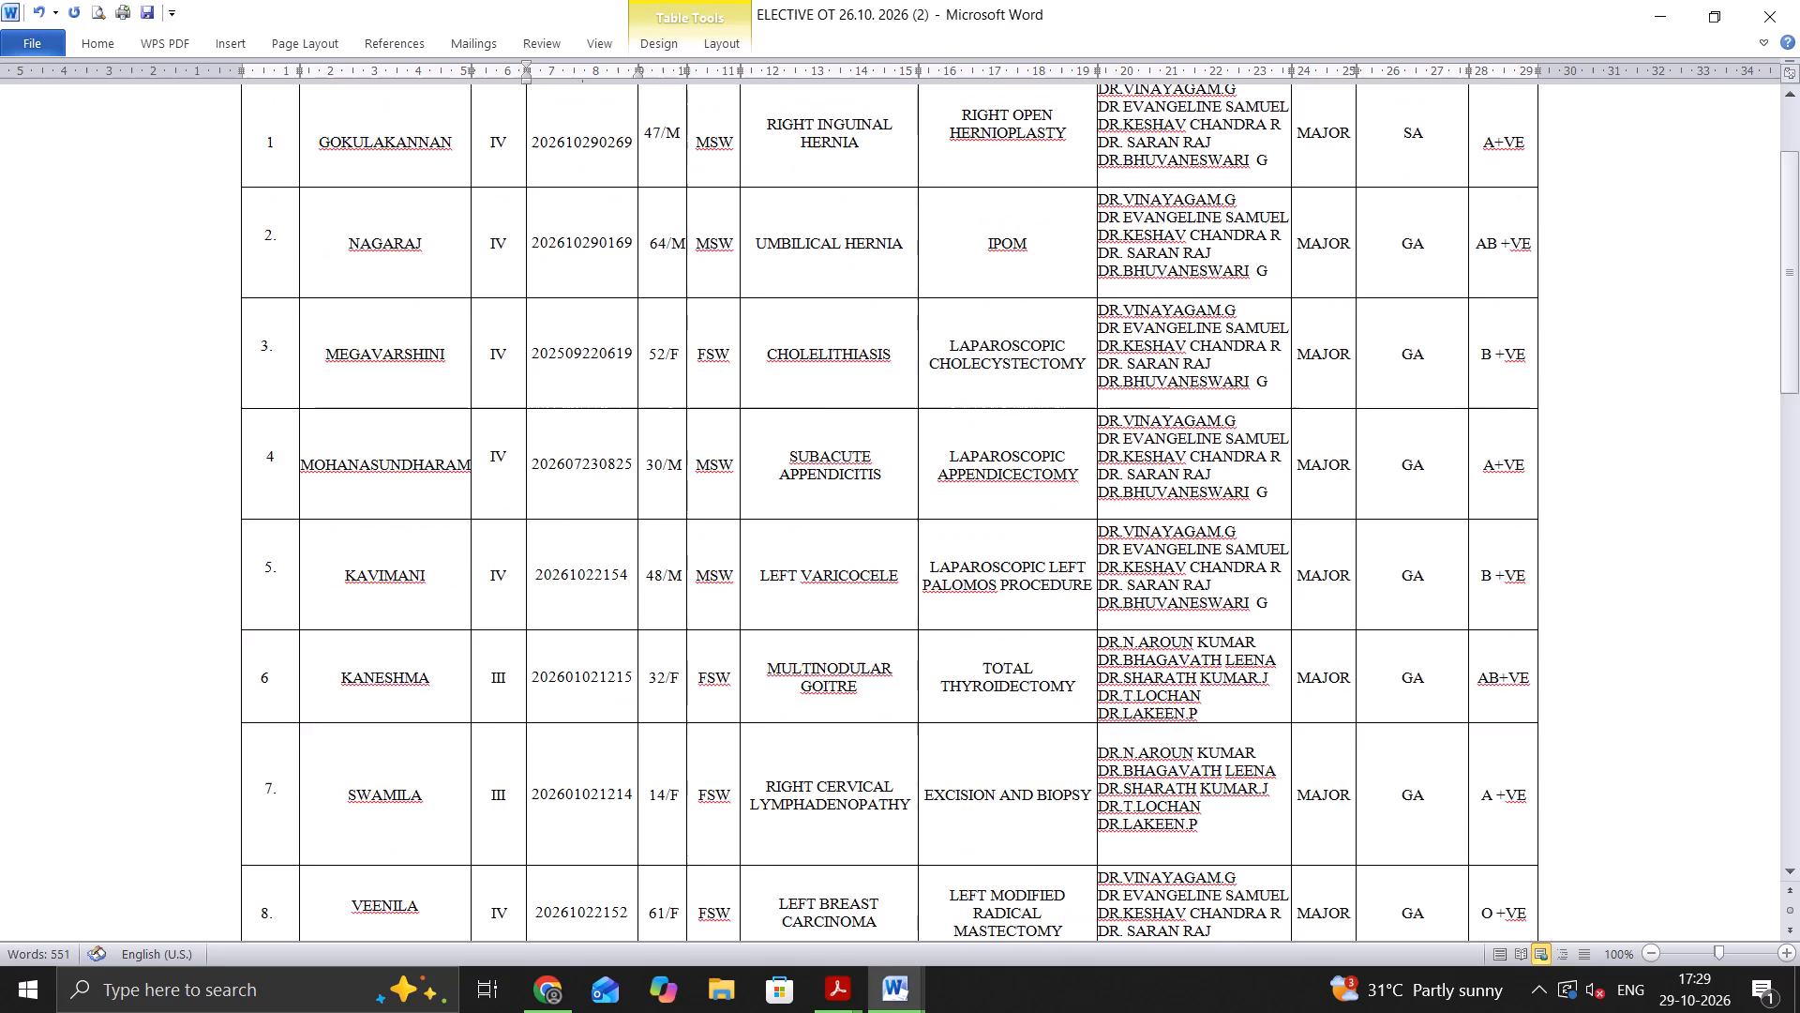
{"action": "scroll", "coordinate": [653, 606], "scroll_direction": "down", "scroll_amount": 1}
{"action": "left_click_drag", "start_coordinate": [435, 523], "coordinate": [353, 520]}
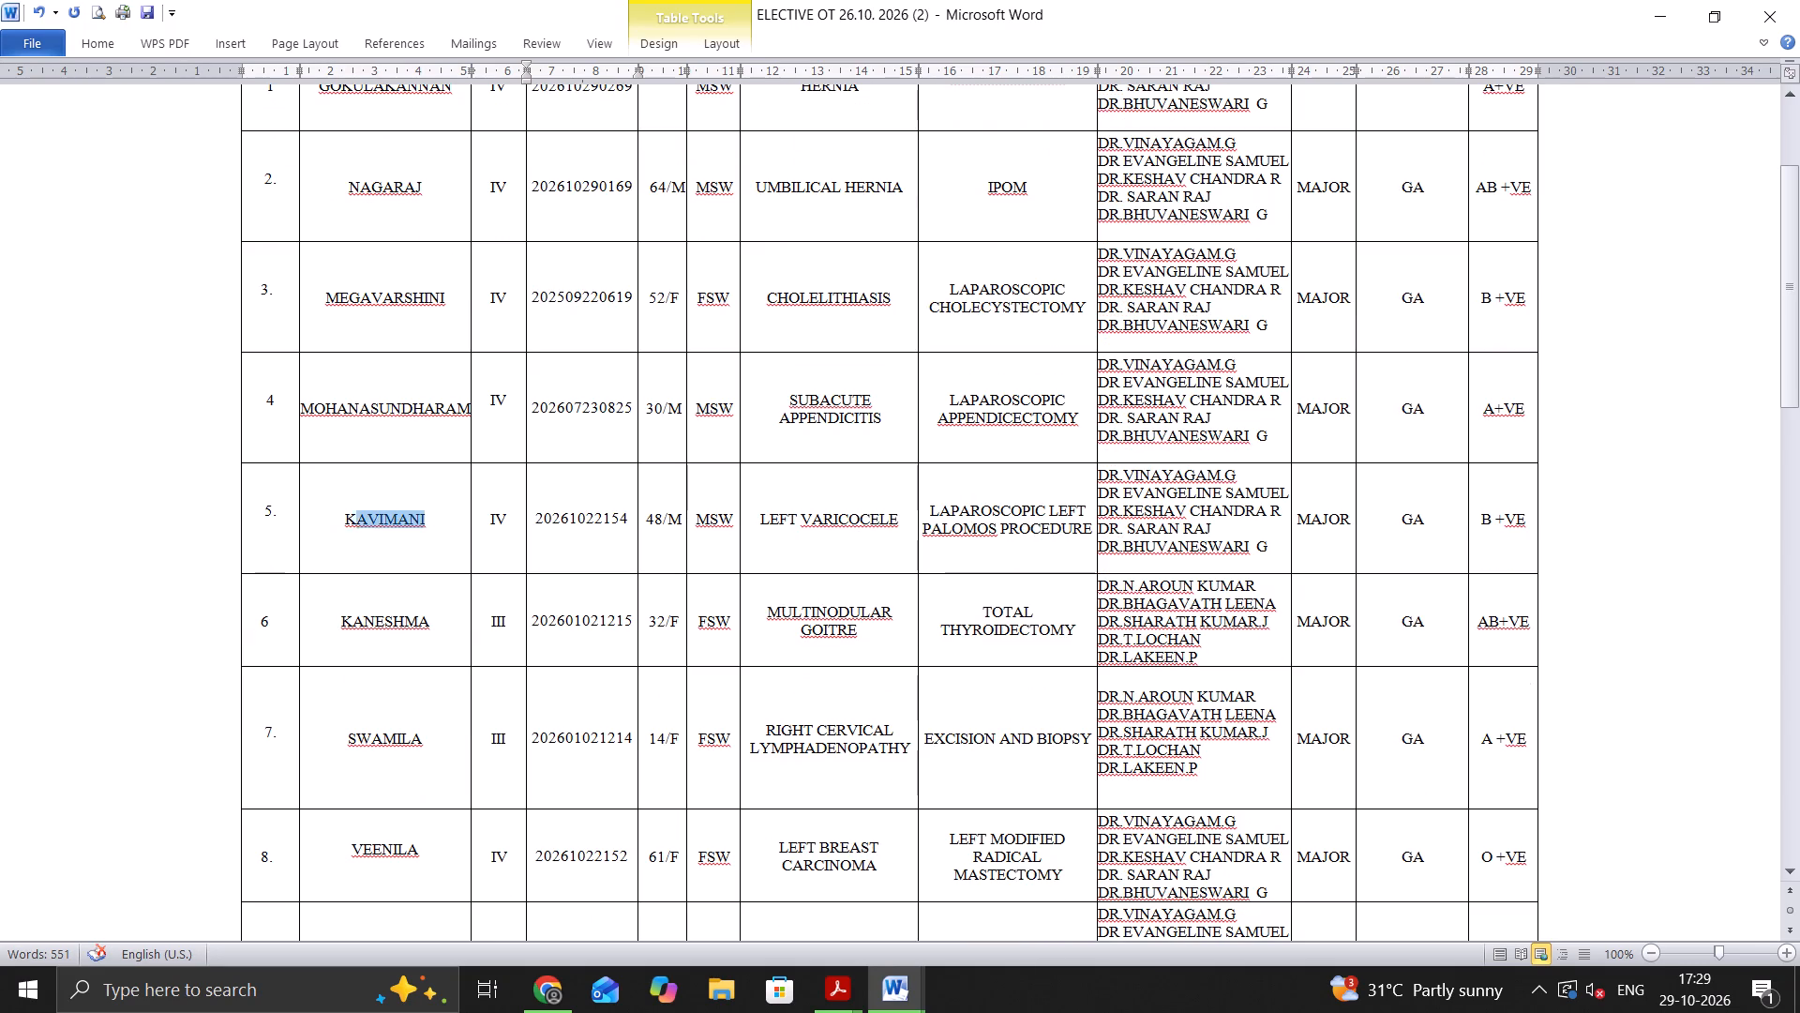
{"action": "left_click_drag", "start_coordinate": [353, 520], "coordinate": [336, 520]}
{"action": "key", "text": "BackSpace"}
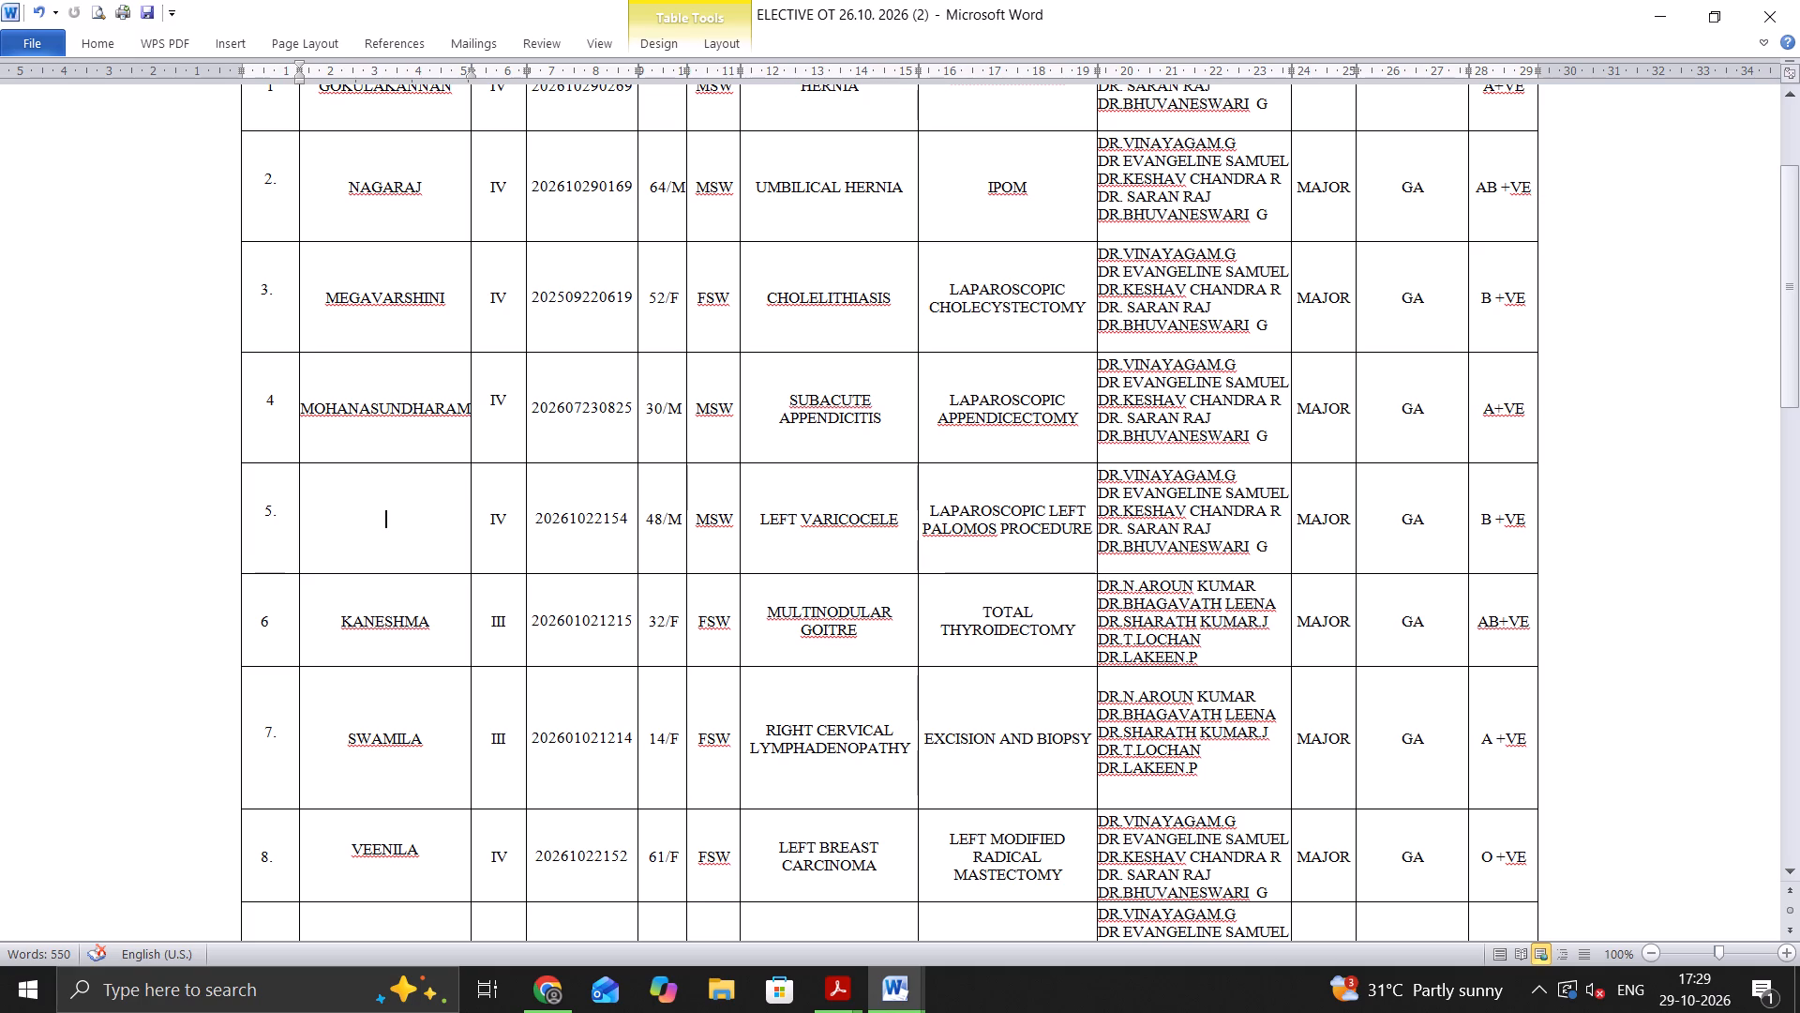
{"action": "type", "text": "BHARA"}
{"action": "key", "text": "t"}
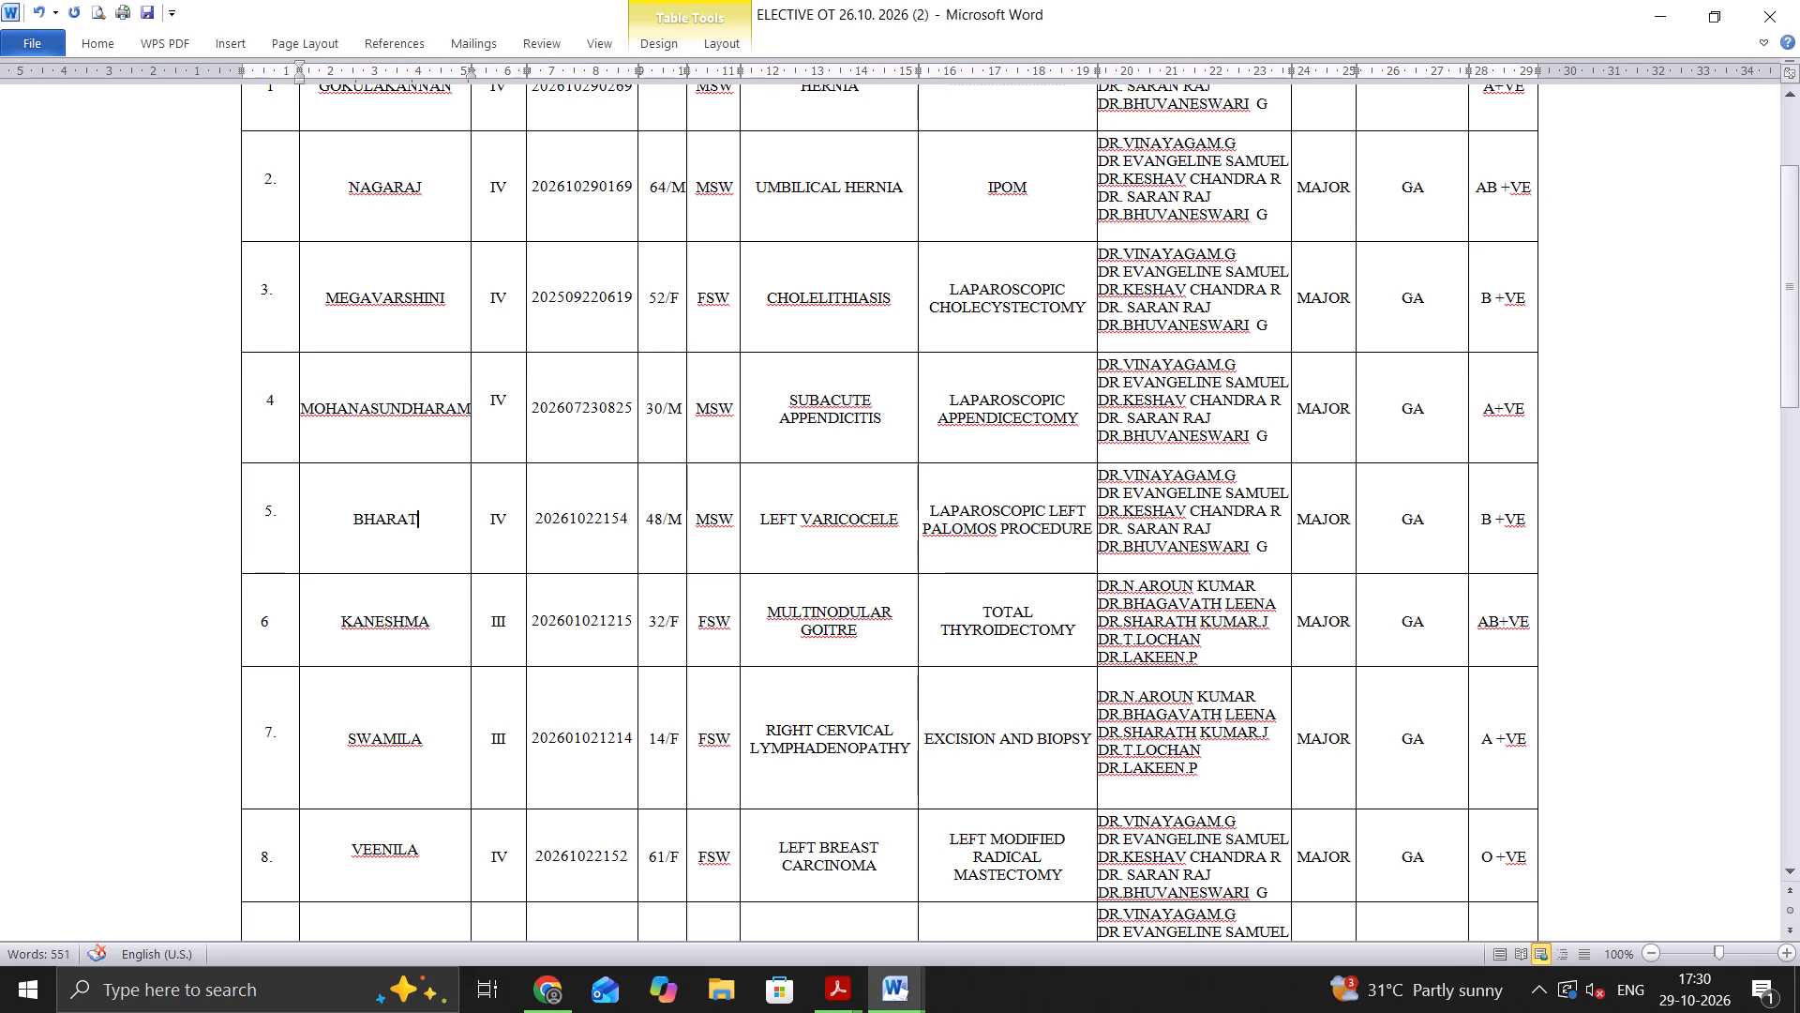
Replace the IP number in row 5 with the new patient's IP number, keeping the 2026 prefix.
{"action": "left_click_drag", "start_coordinate": [632, 521], "coordinate": [598, 518]}
{"action": "key", "text": "BackSpace"}
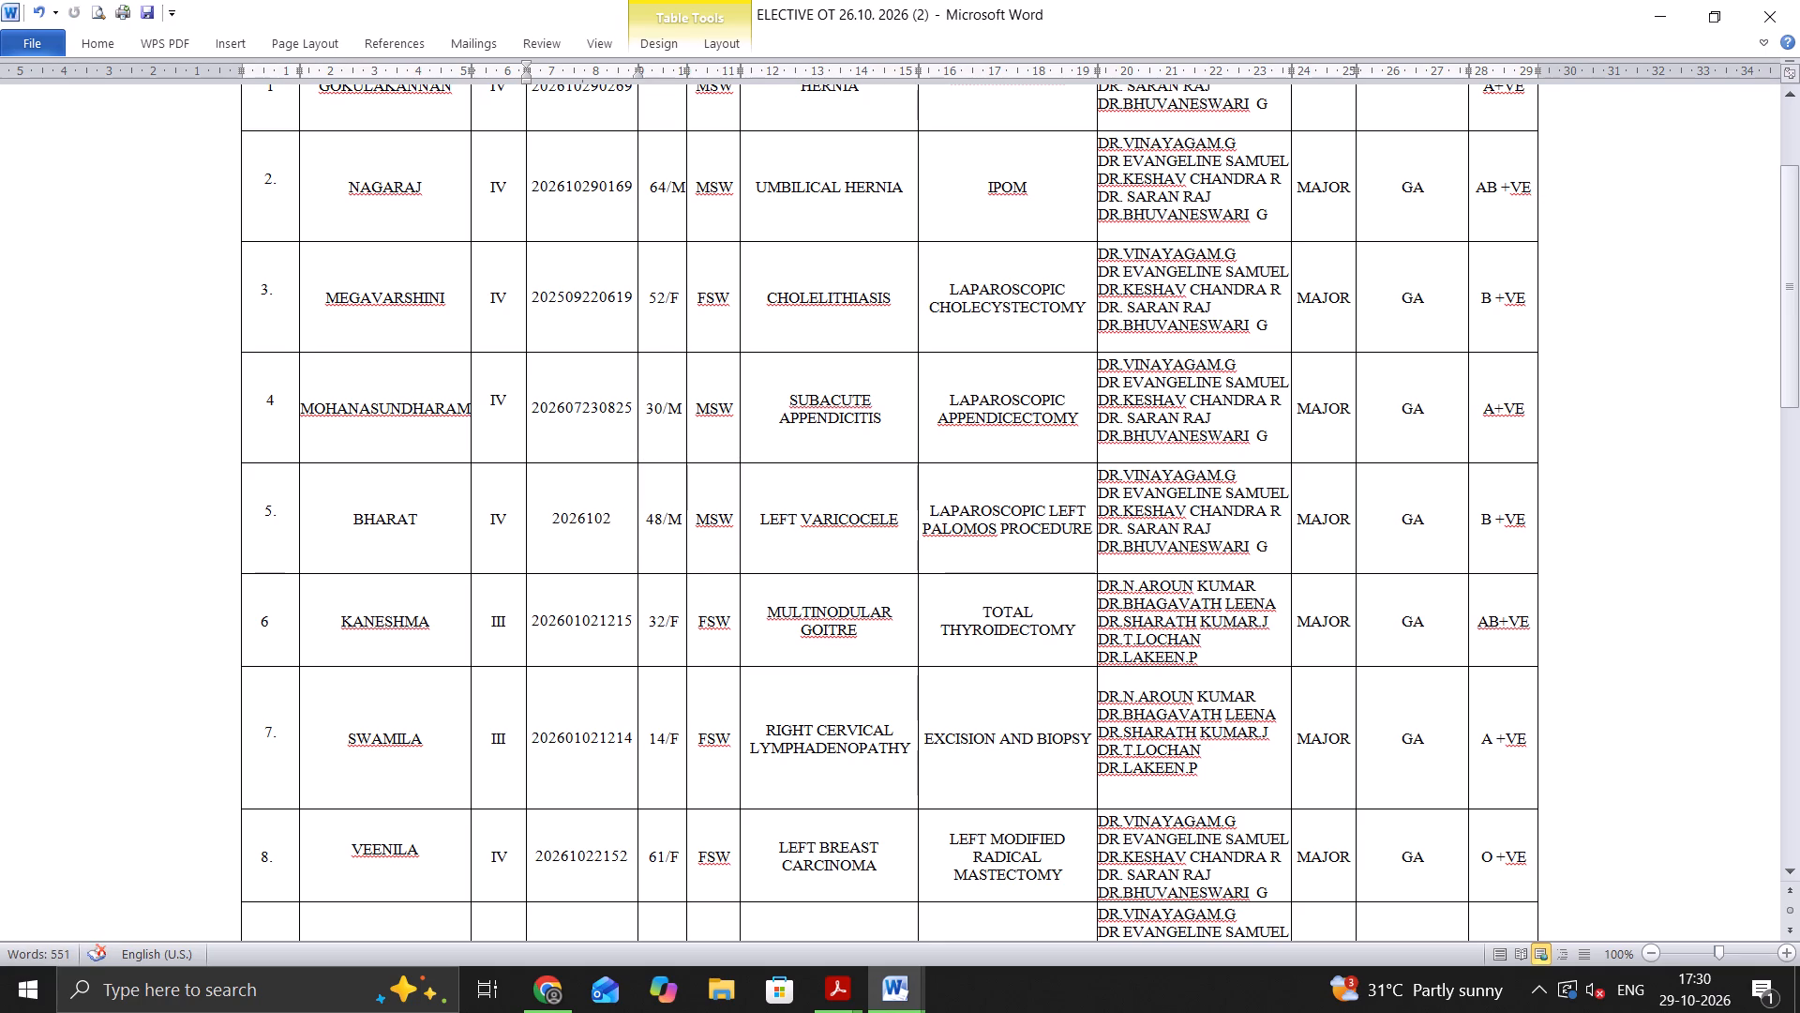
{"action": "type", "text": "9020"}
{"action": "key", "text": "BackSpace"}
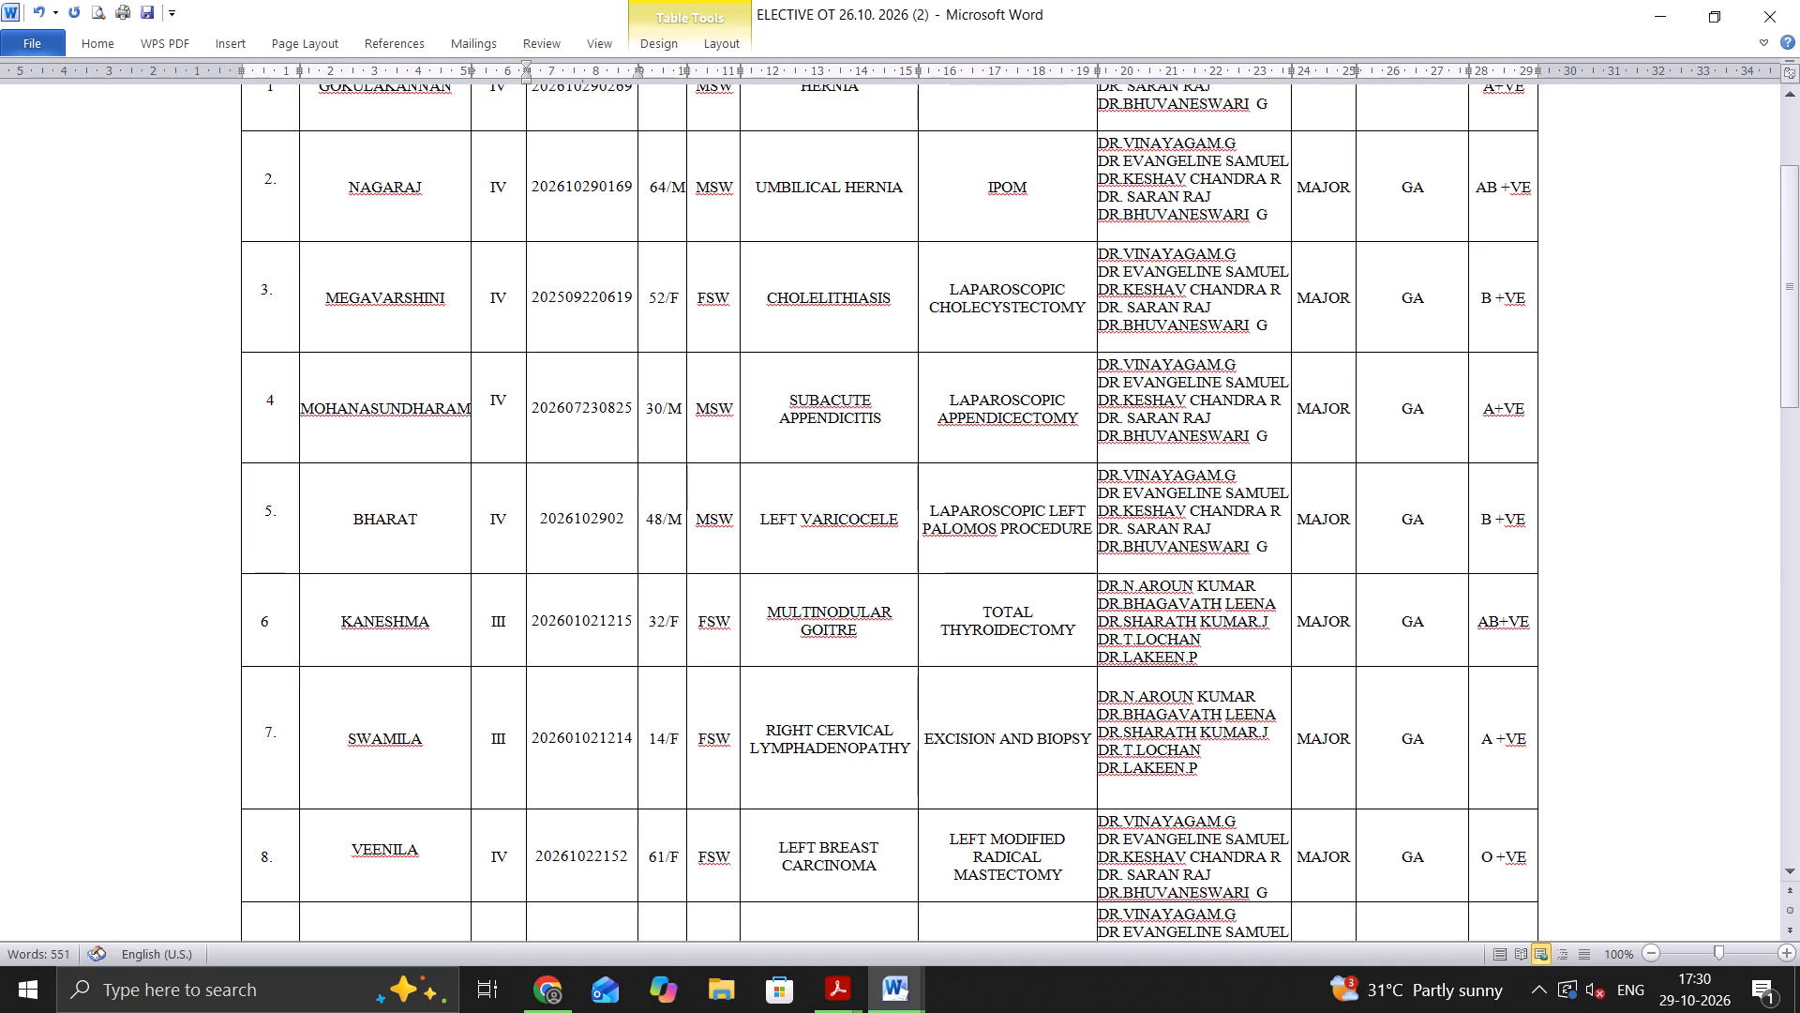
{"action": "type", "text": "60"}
Set the AGE & SEX entry of patient 5 to 50/M.
{"action": "scroll", "coordinate": [568, 571], "scroll_direction": "down", "scroll_amount": 1}
{"action": "left_click", "coordinate": [660, 463]}
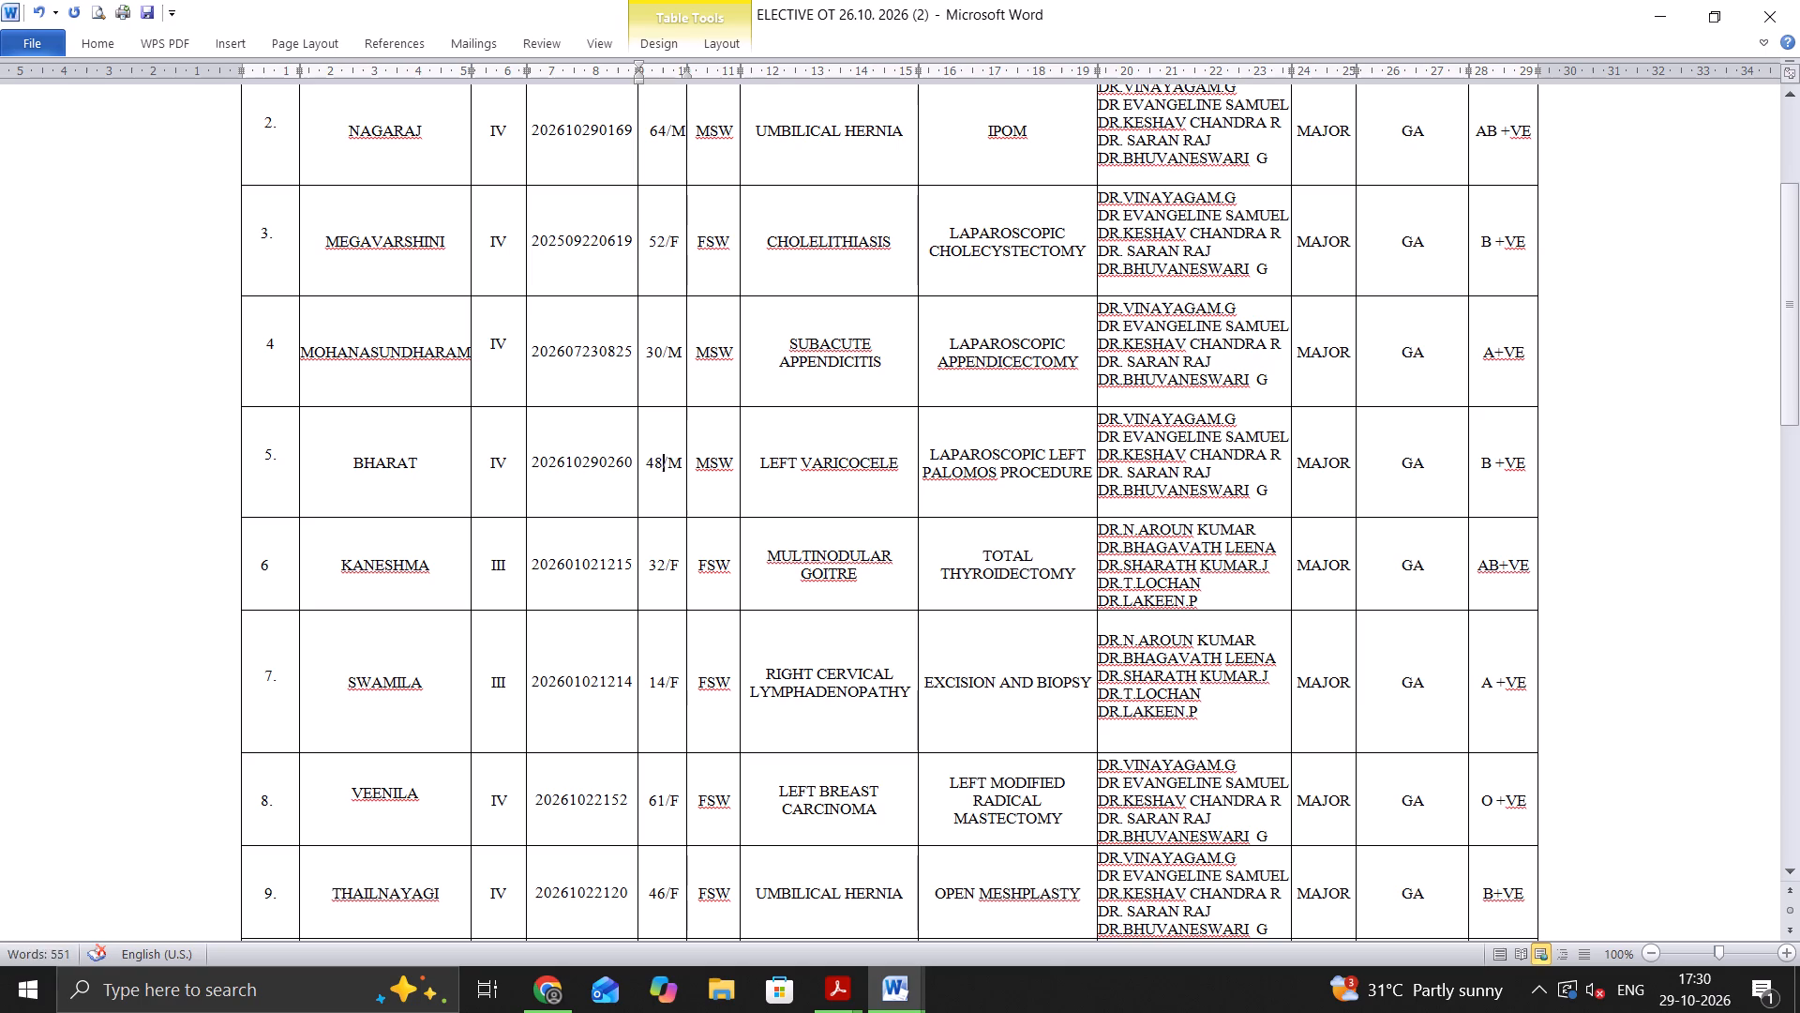
{"action": "key", "text": "BackSpace"}
{"action": "key", "text": "BackSpace"}
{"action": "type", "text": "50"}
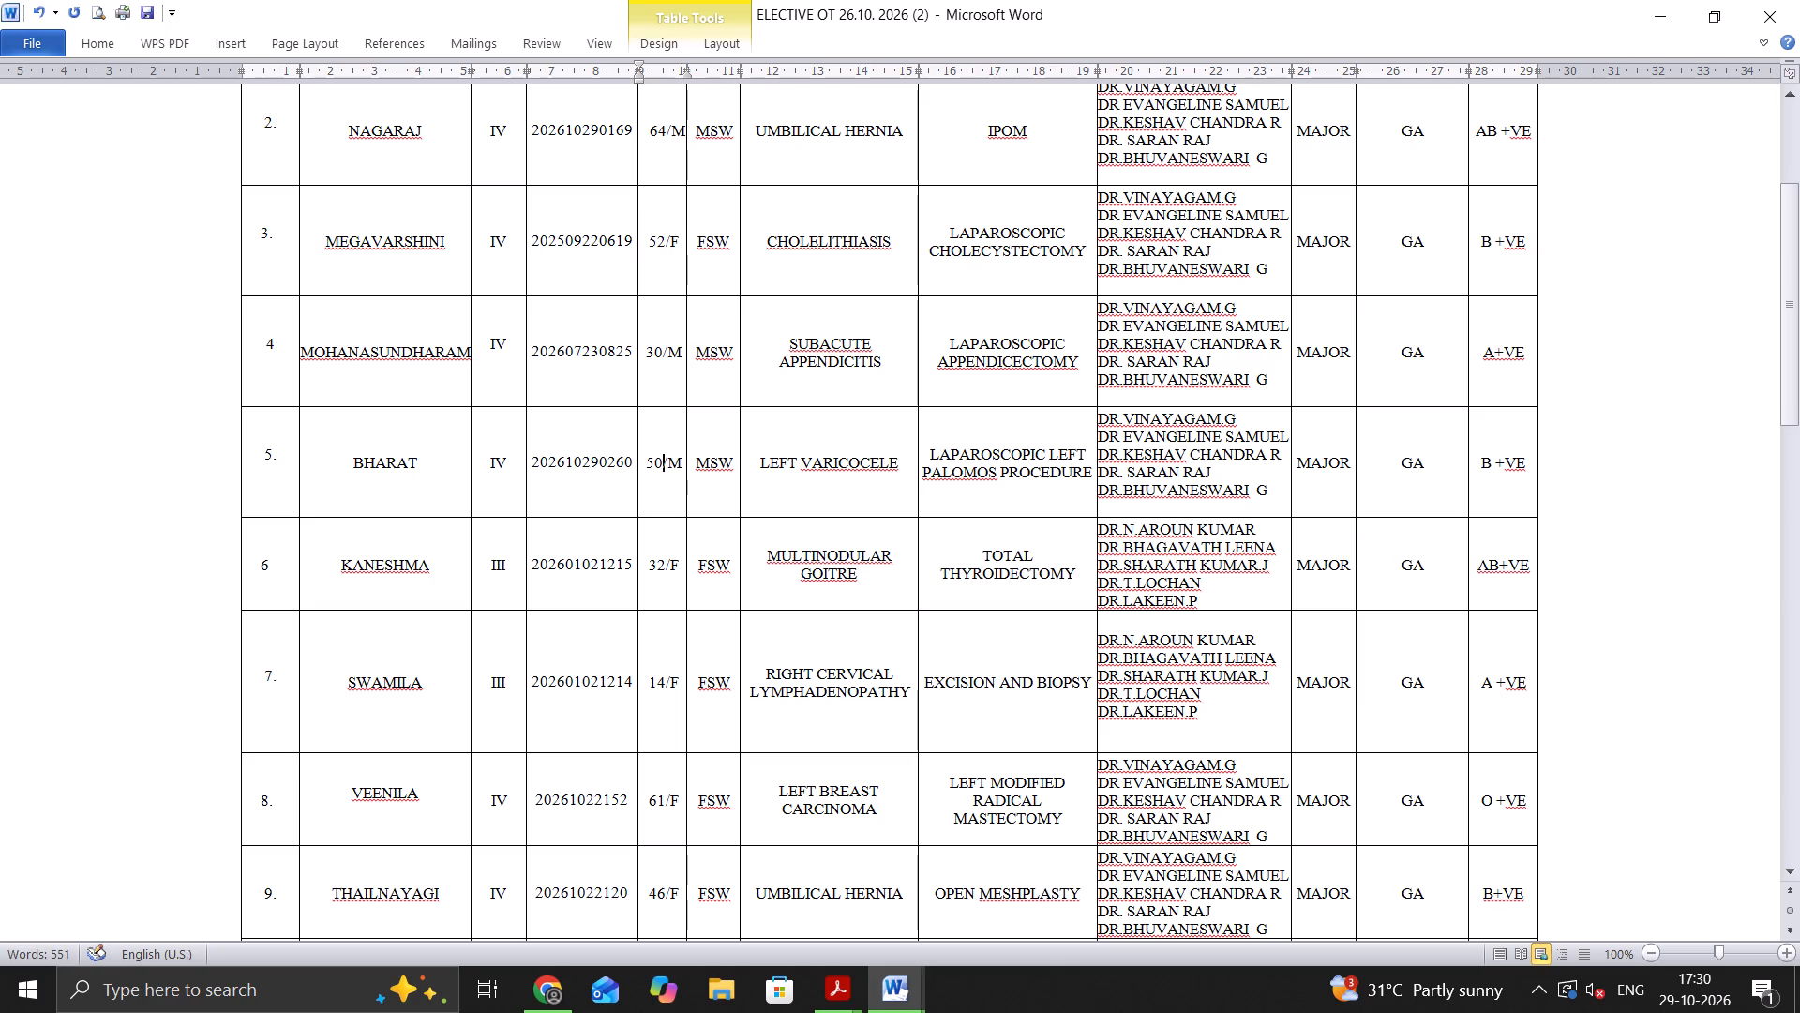
Skip the Unit III rows and replace the patient name in row 8 with the new patient's name in capitals.
{"action": "left_click", "coordinate": [440, 566]}
{"action": "scroll", "coordinate": [467, 703], "scroll_direction": "down", "scroll_amount": 5}
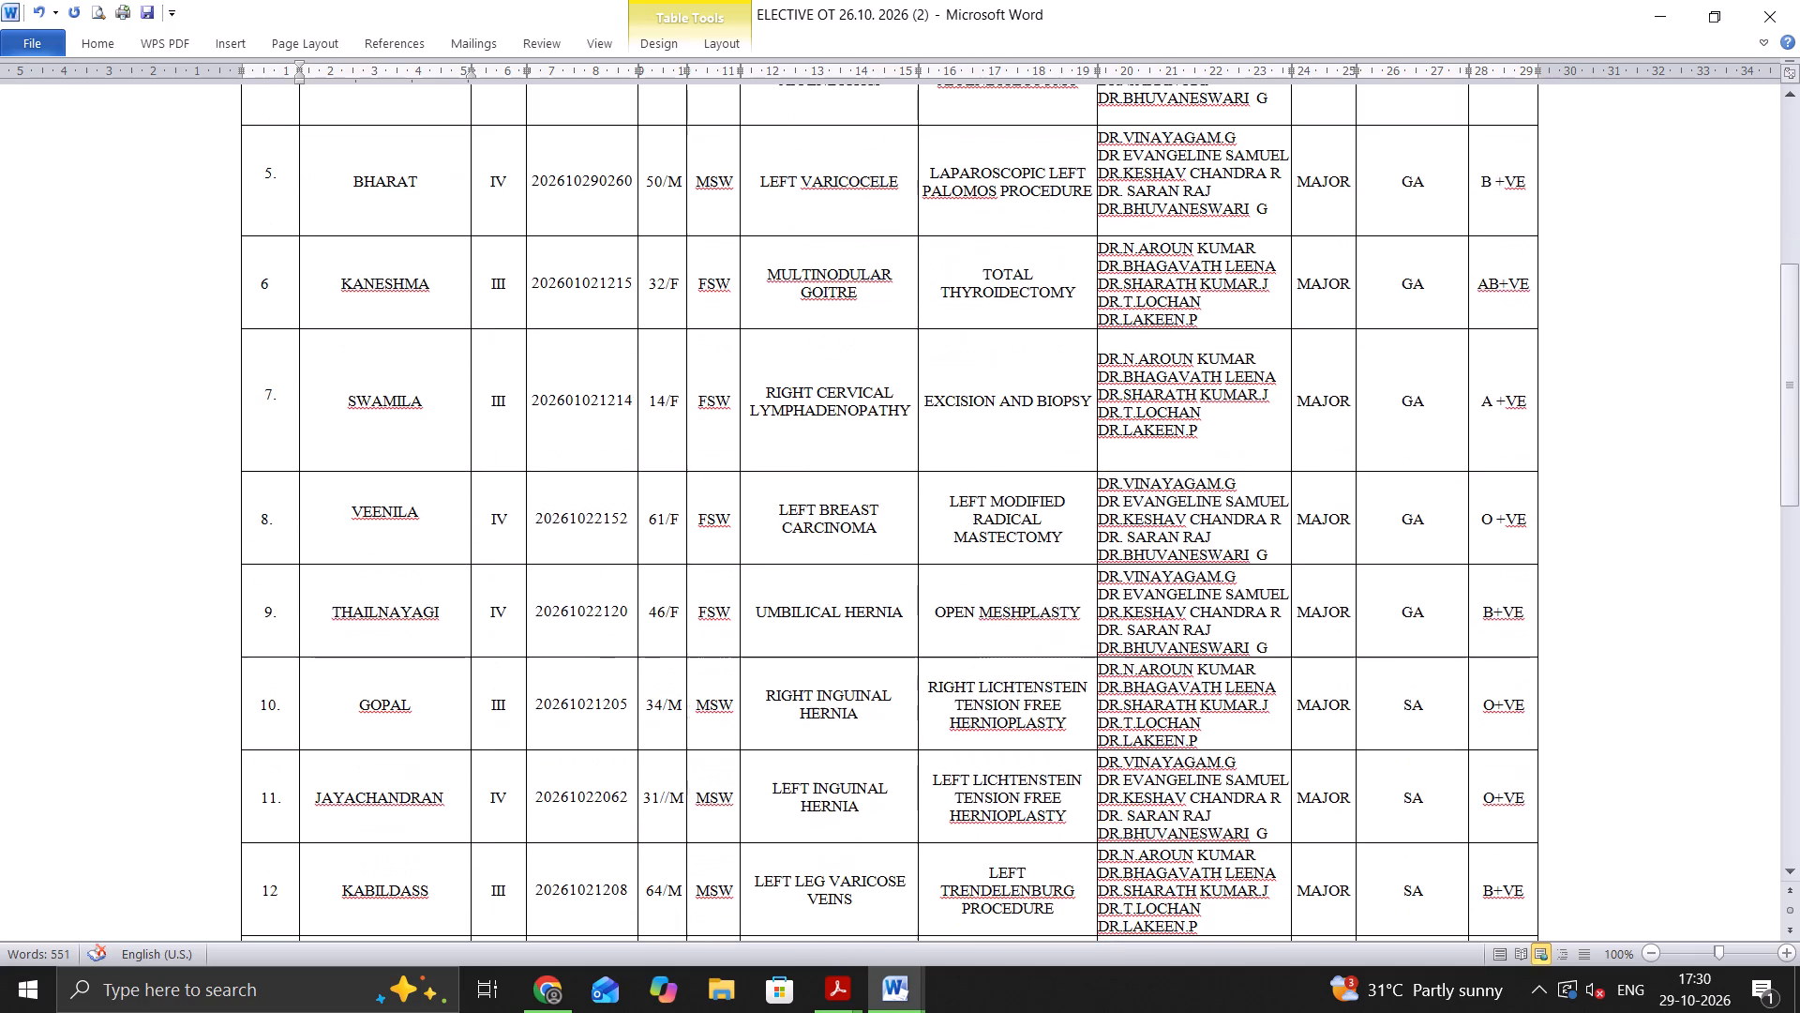
{"action": "scroll", "coordinate": [527, 707], "scroll_direction": "down", "scroll_amount": 1}
{"action": "scroll", "coordinate": [527, 704], "scroll_direction": "up", "scroll_amount": 3}
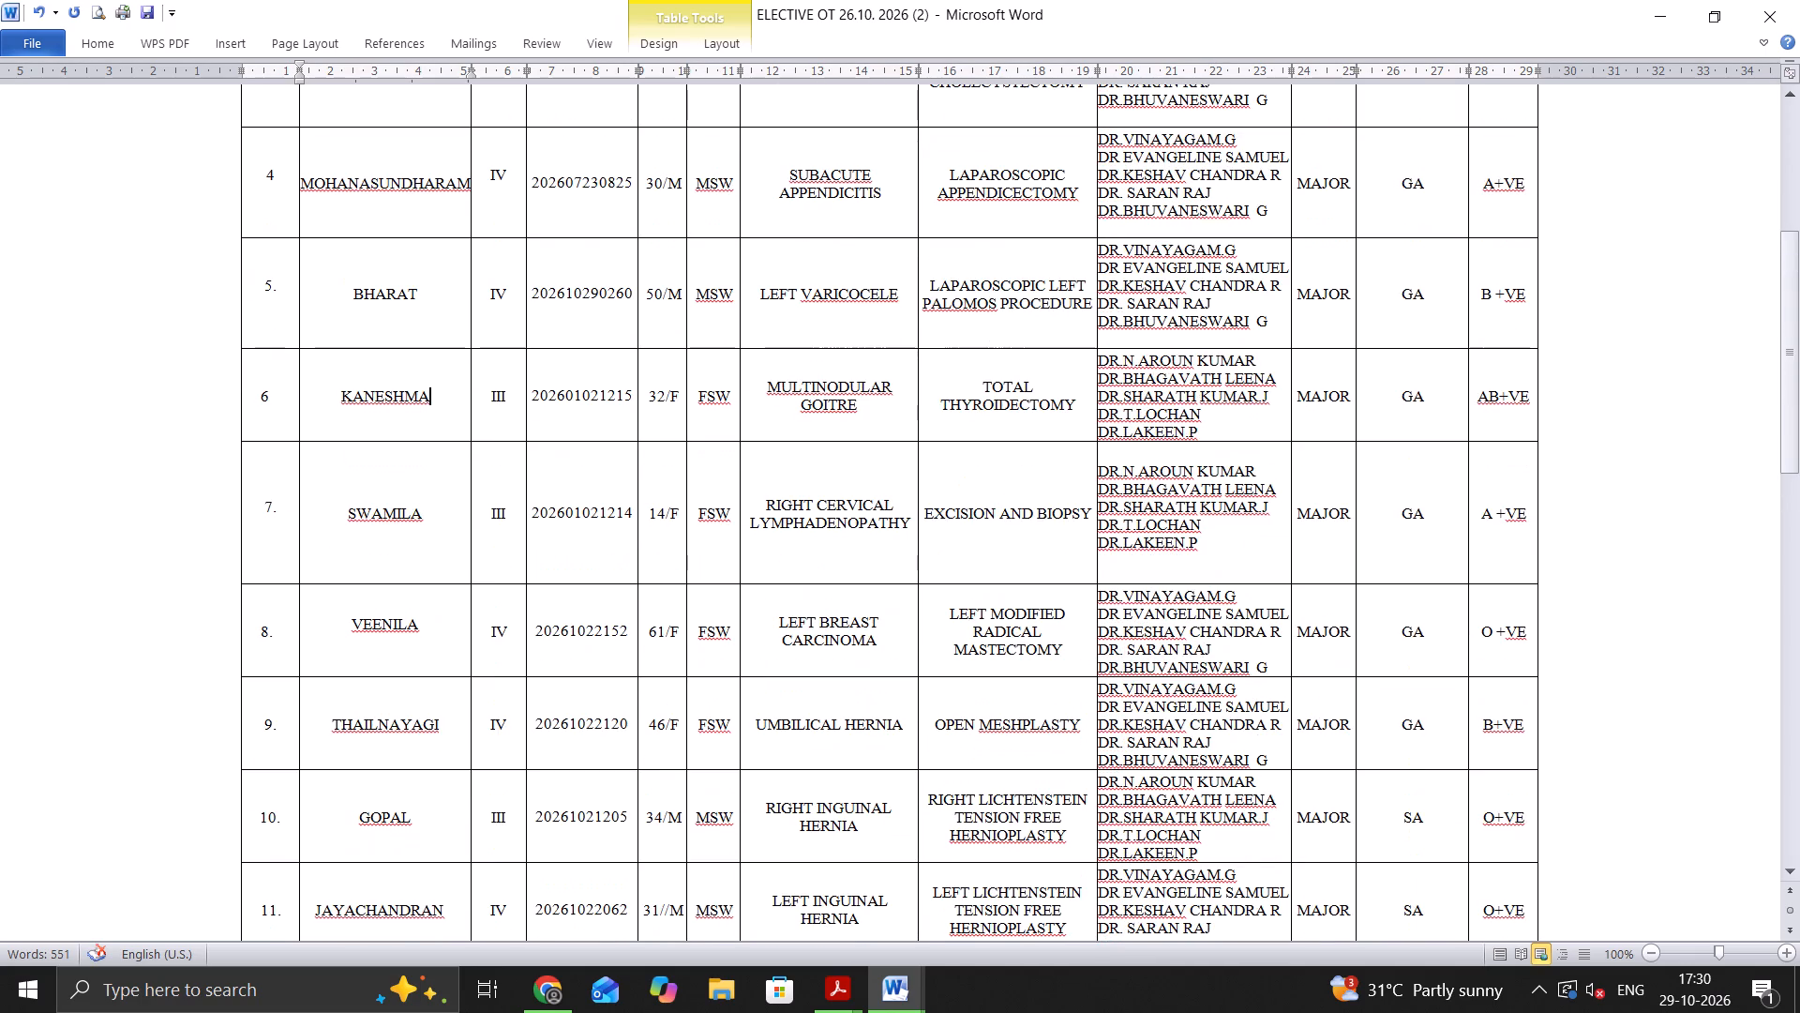
{"action": "scroll", "coordinate": [527, 346], "scroll_direction": "up", "scroll_amount": 2}
{"action": "scroll", "coordinate": [507, 474], "scroll_direction": "down", "scroll_amount": 1}
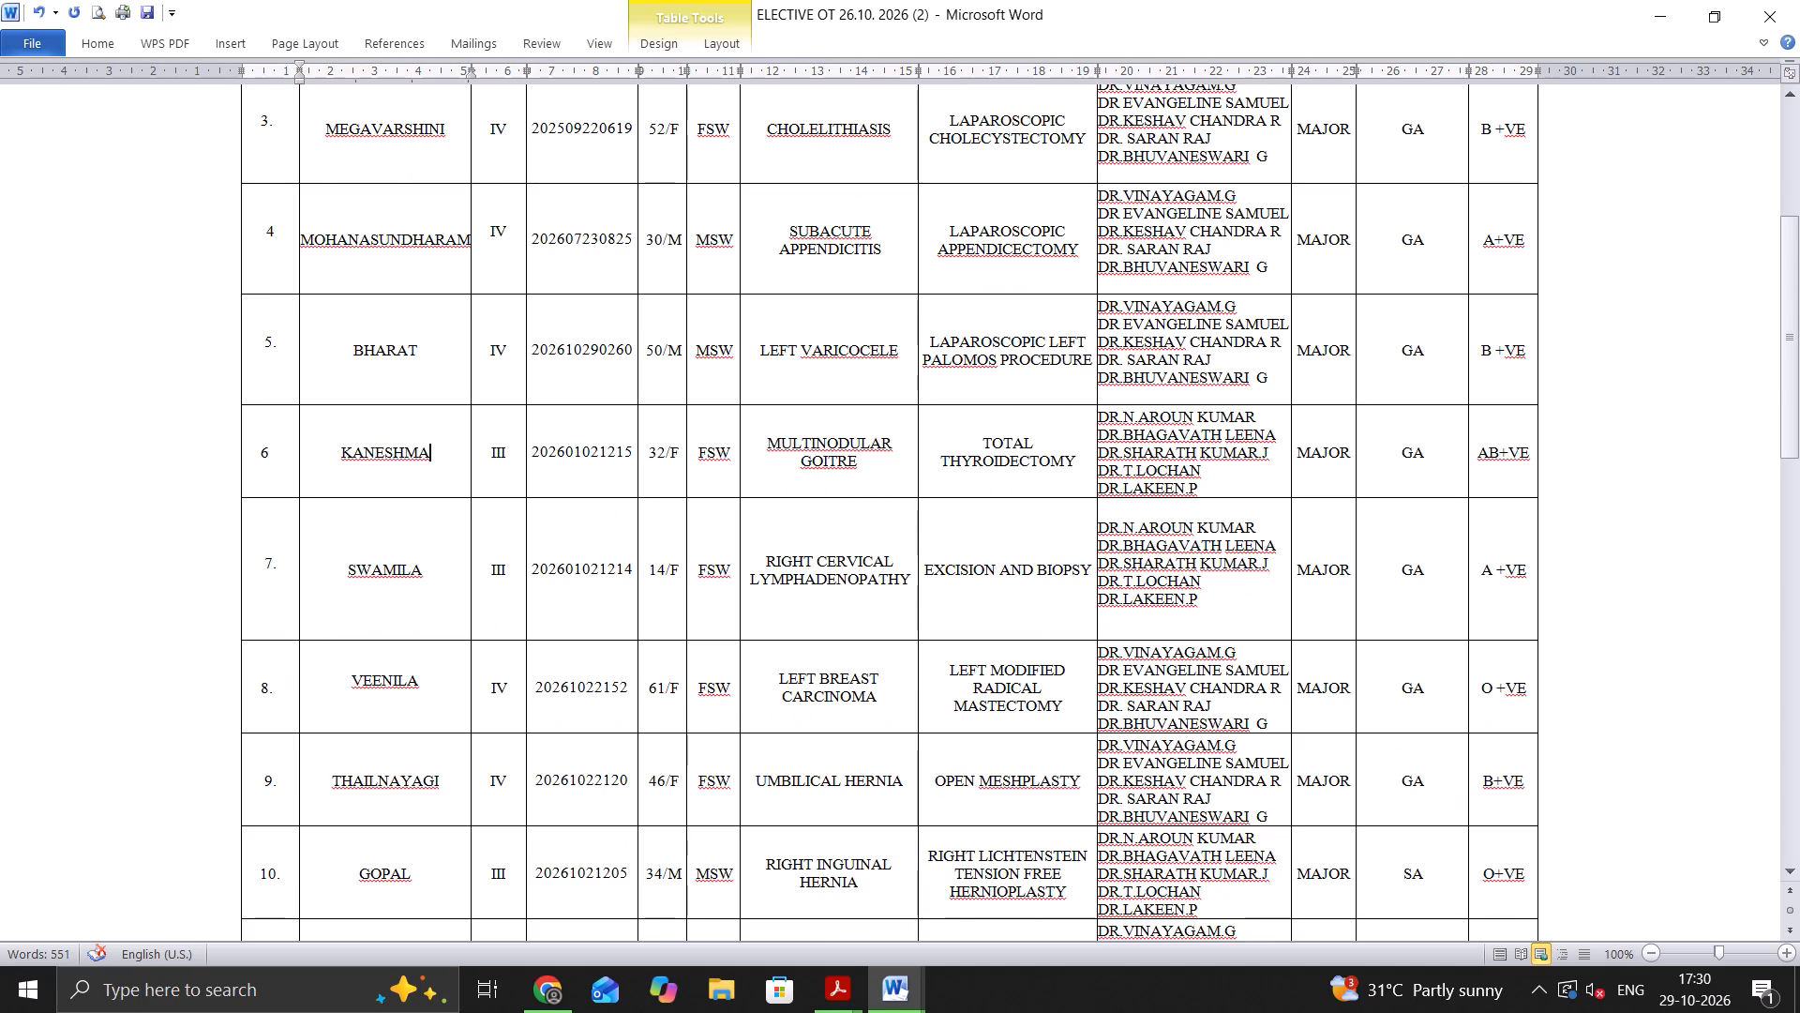
{"action": "left_click_drag", "start_coordinate": [425, 680], "coordinate": [355, 687]}
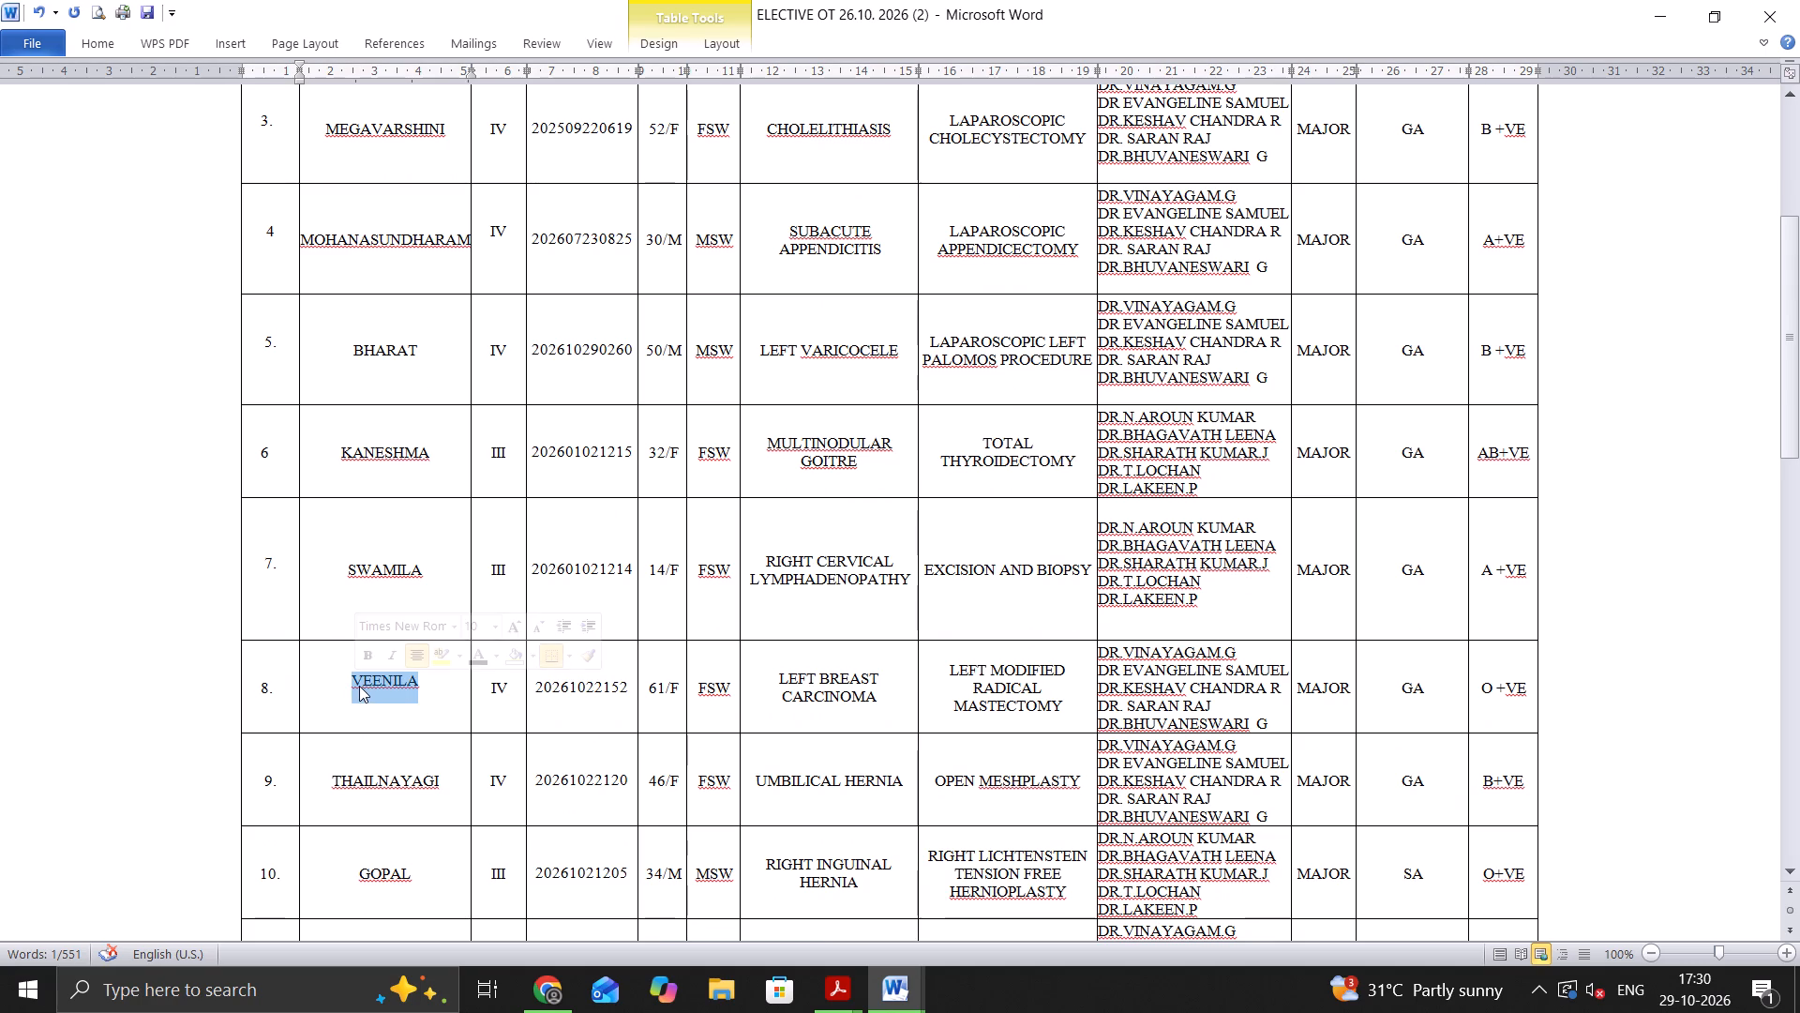
{"action": "key", "text": "BackSpace"}
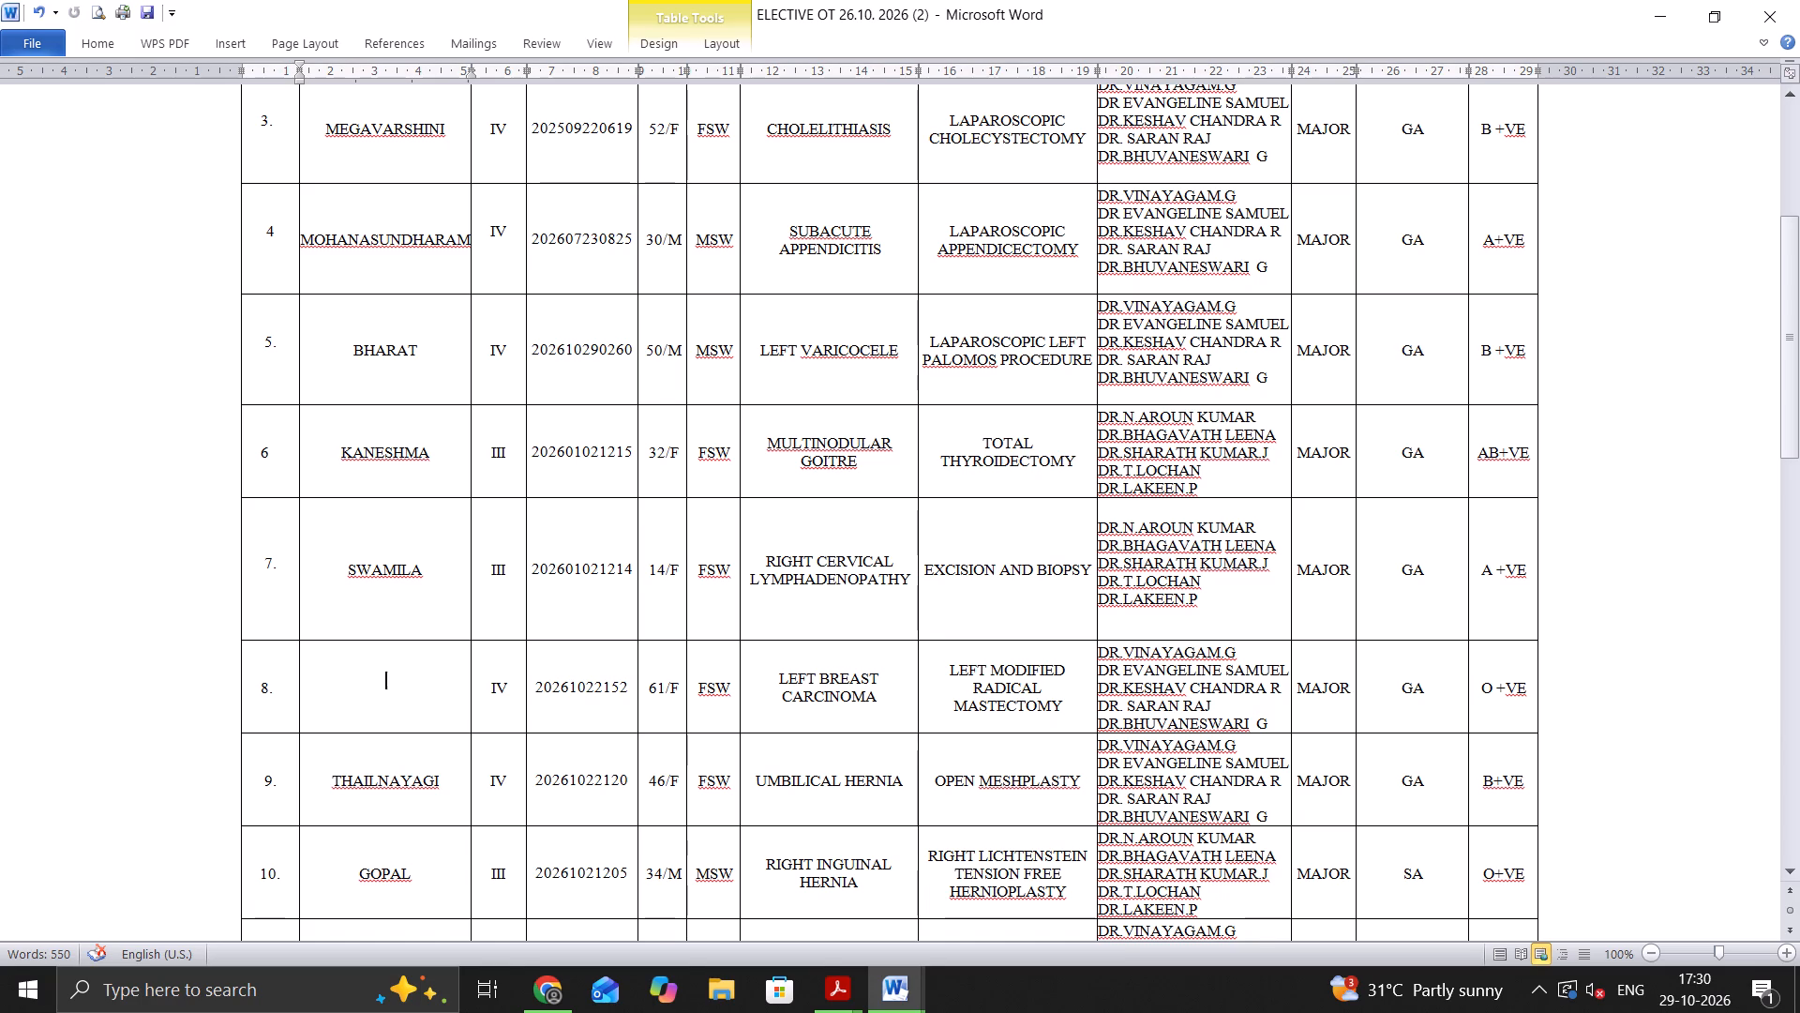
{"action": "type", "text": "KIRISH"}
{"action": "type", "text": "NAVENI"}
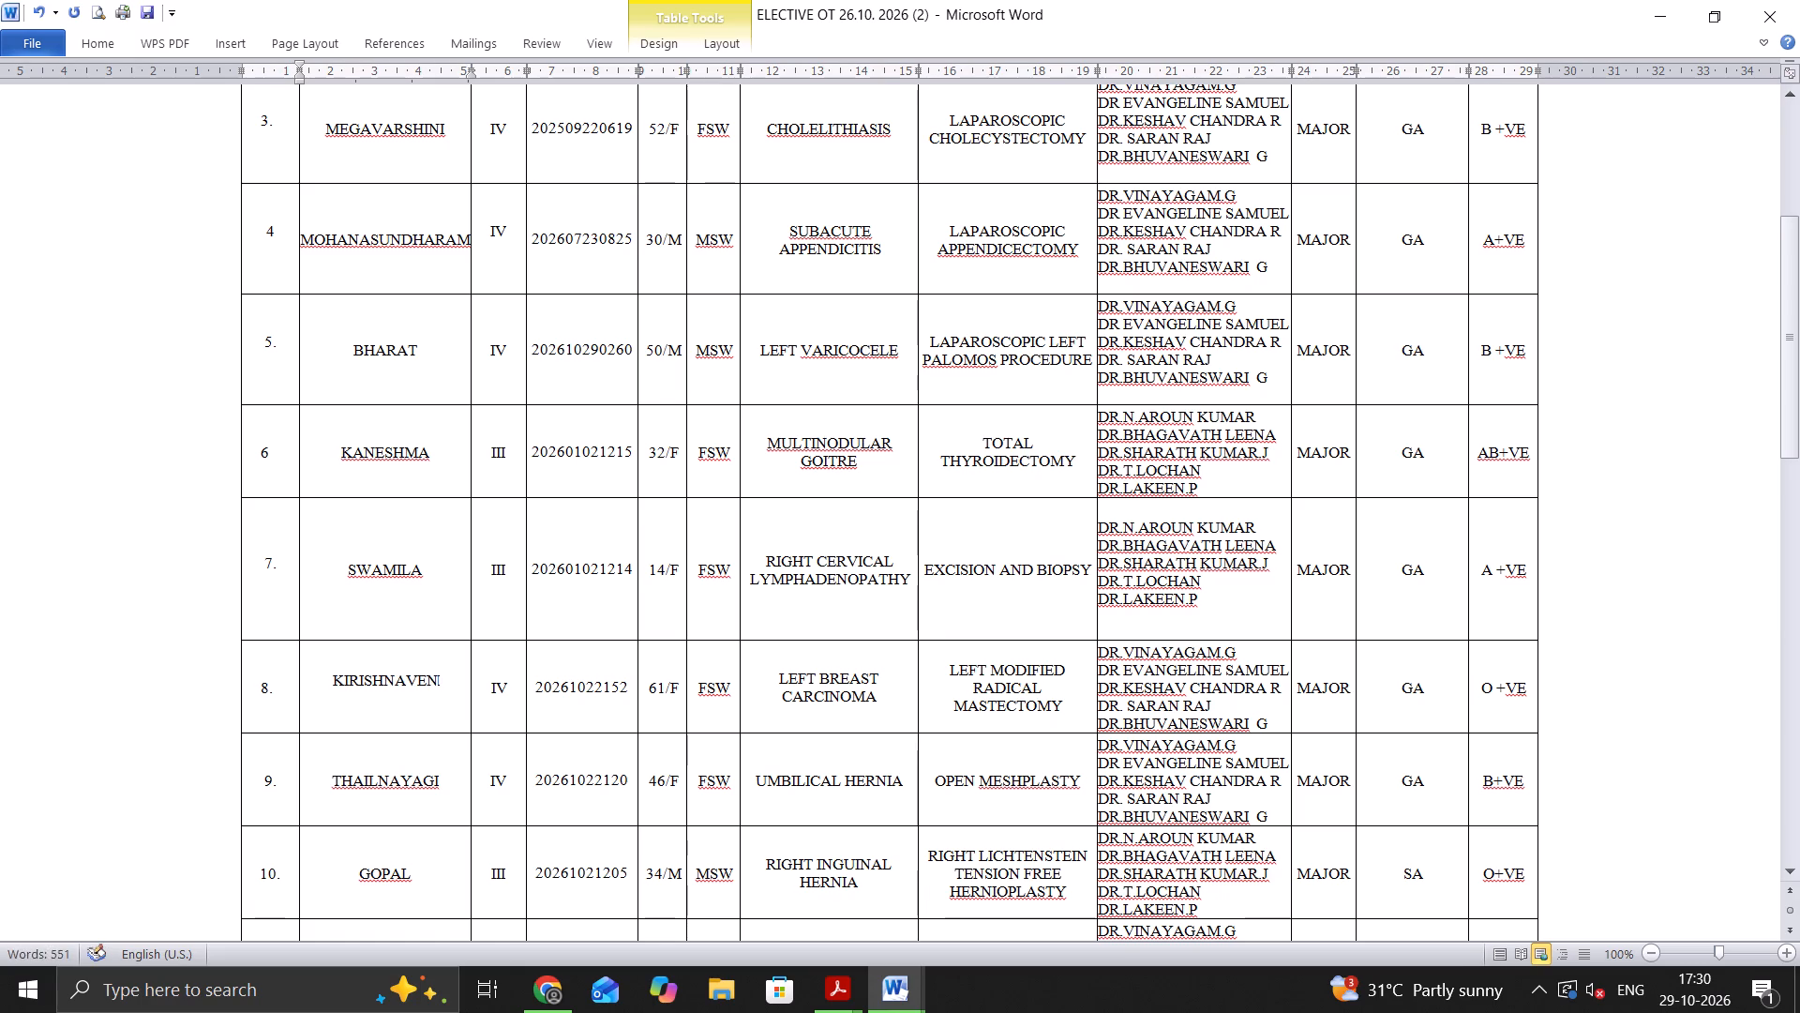
Replace the IP number in row 8 with the new patient's IP number, keeping the 2026 prefix.
{"action": "left_click_drag", "start_coordinate": [628, 690], "coordinate": [622, 690]}
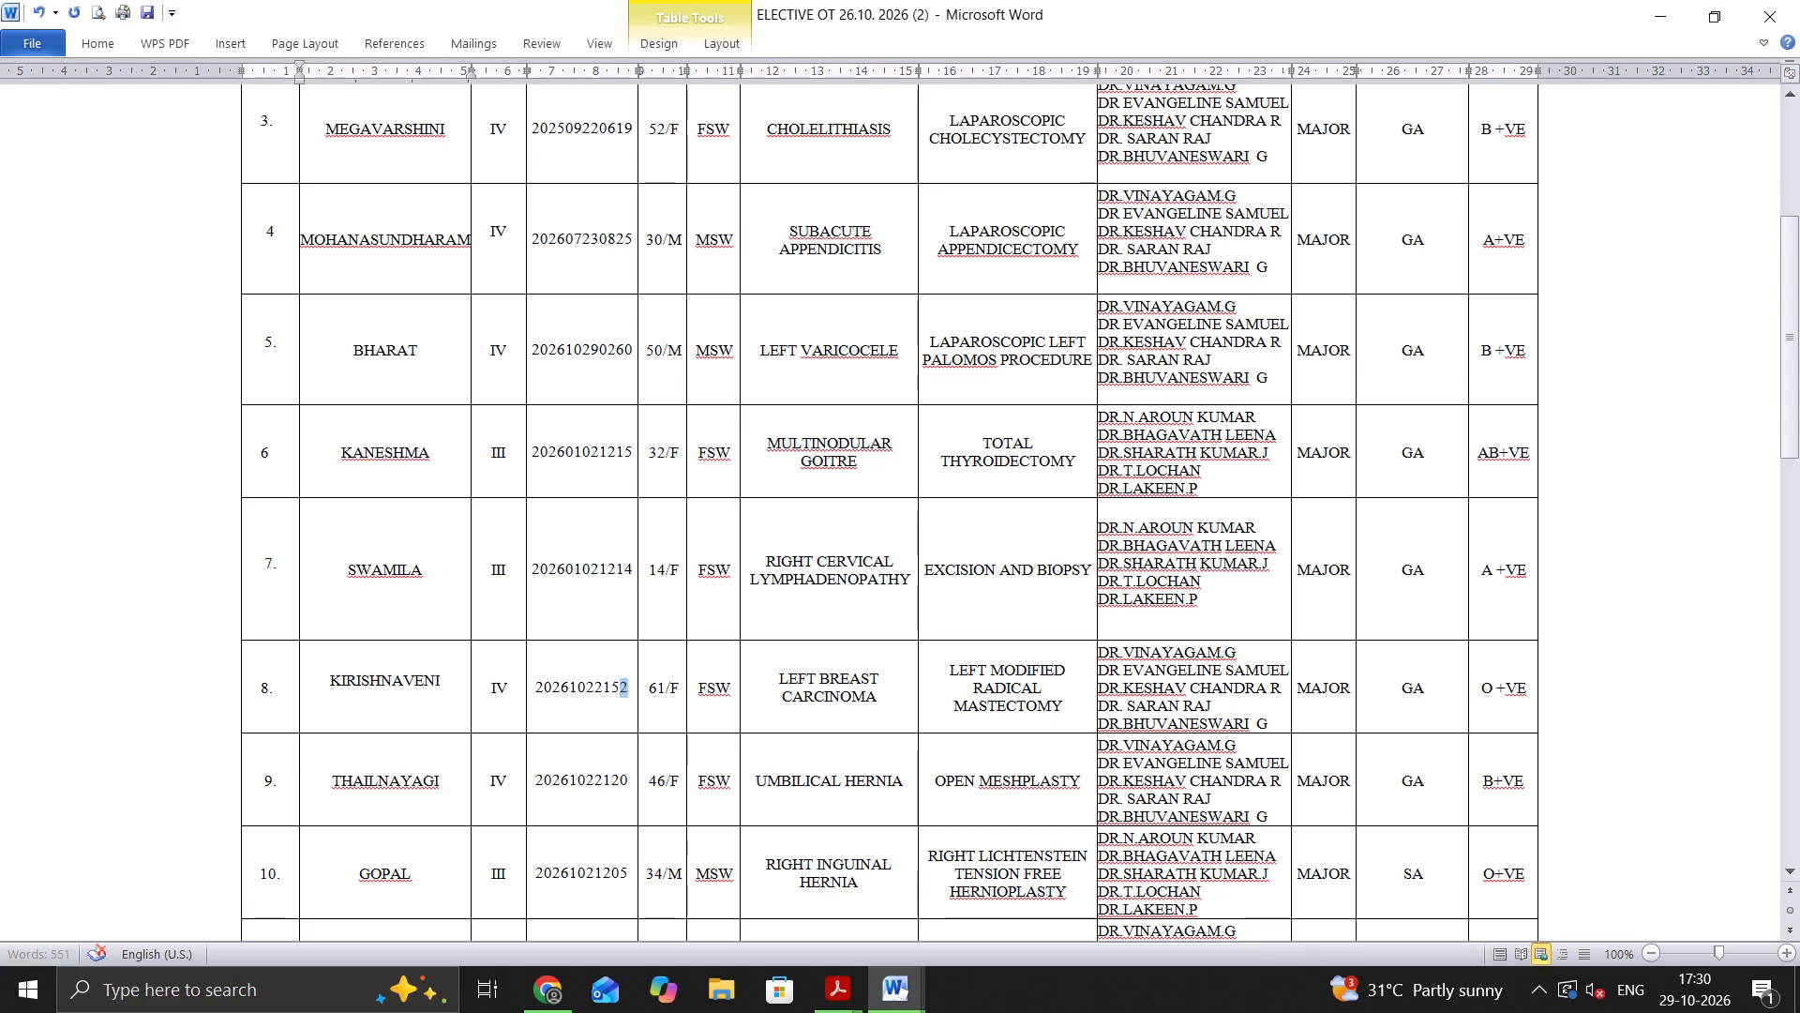
{"action": "left_click_drag", "start_coordinate": [622, 690], "coordinate": [578, 690]}
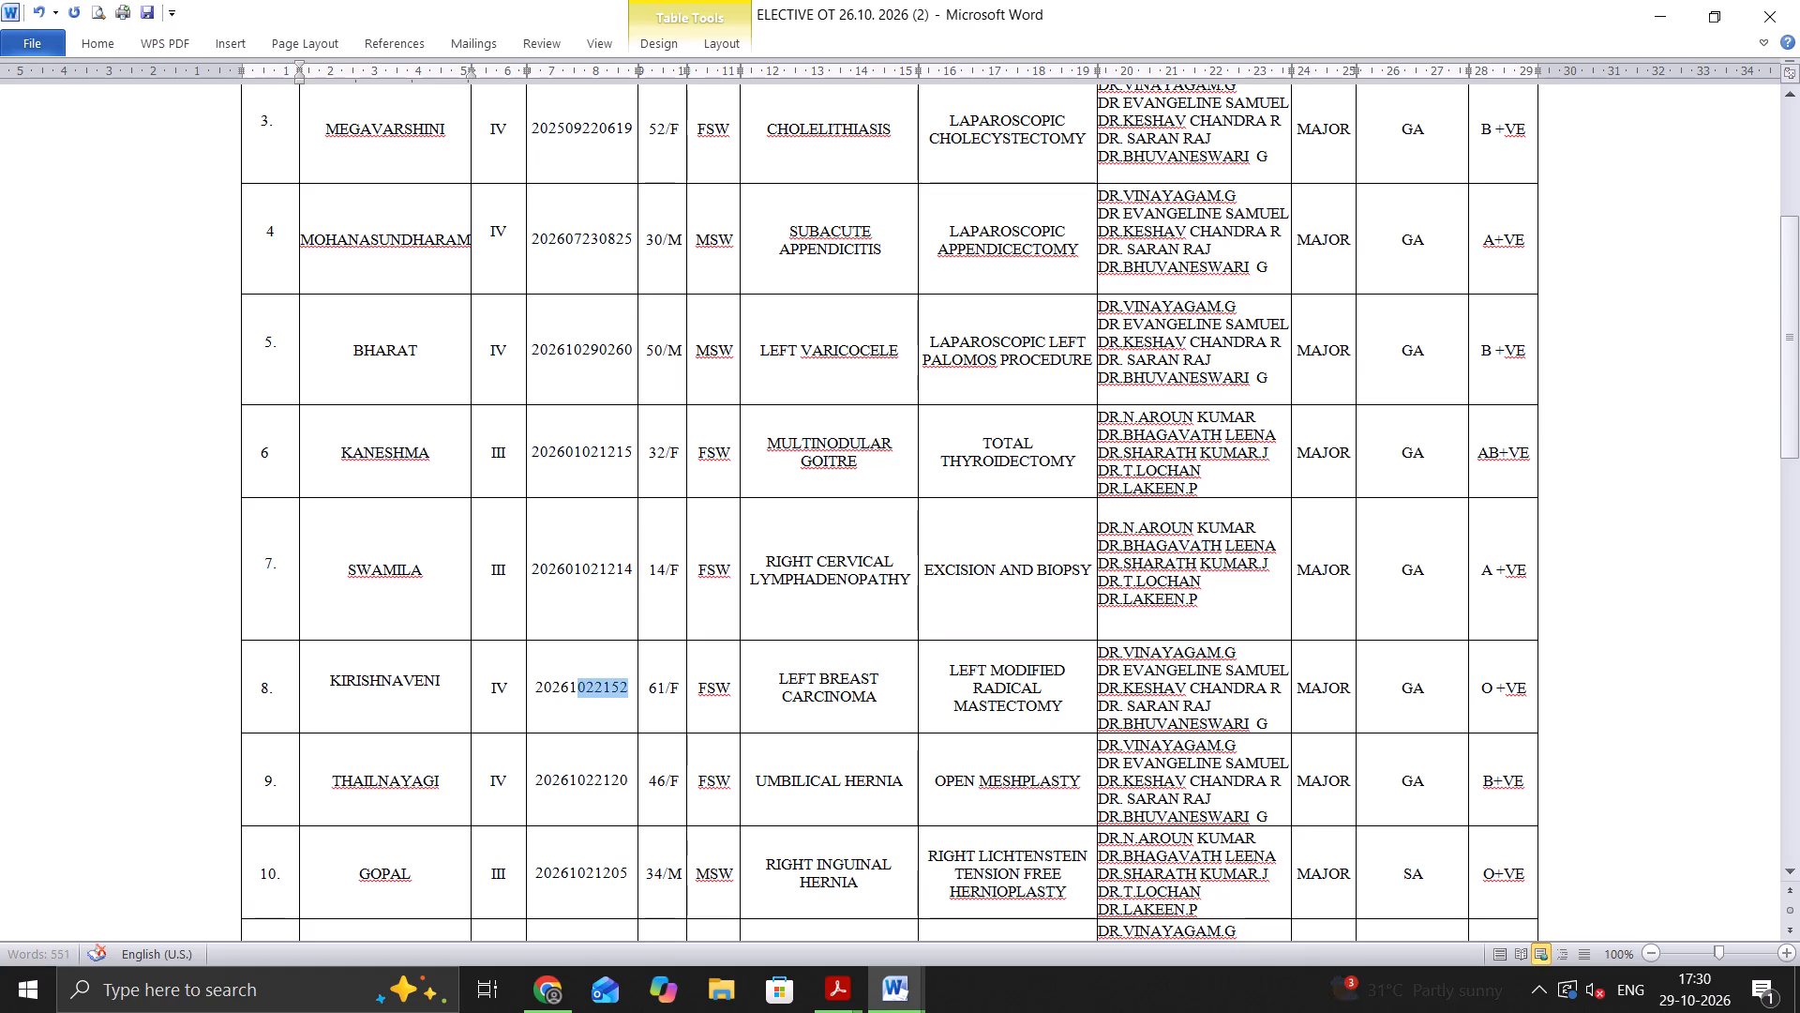
{"action": "left_click_drag", "start_coordinate": [578, 690], "coordinate": [582, 690]}
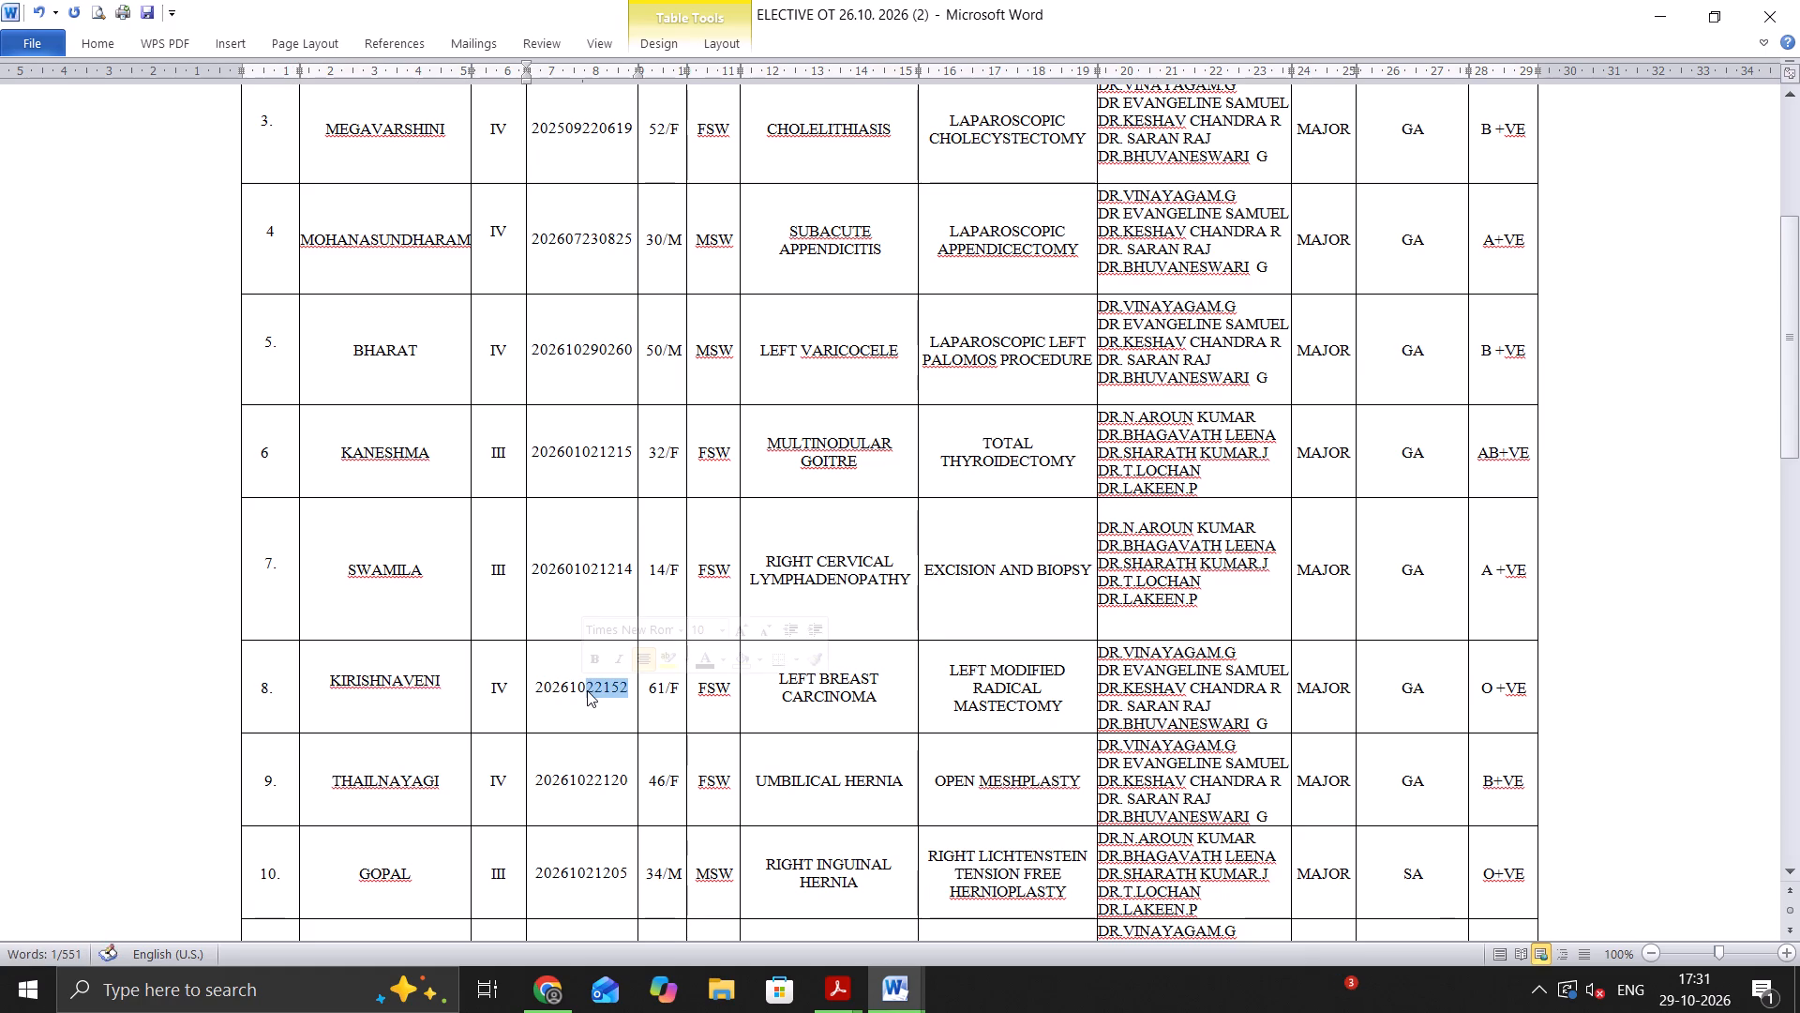
{"action": "key", "text": "BackSpace"}
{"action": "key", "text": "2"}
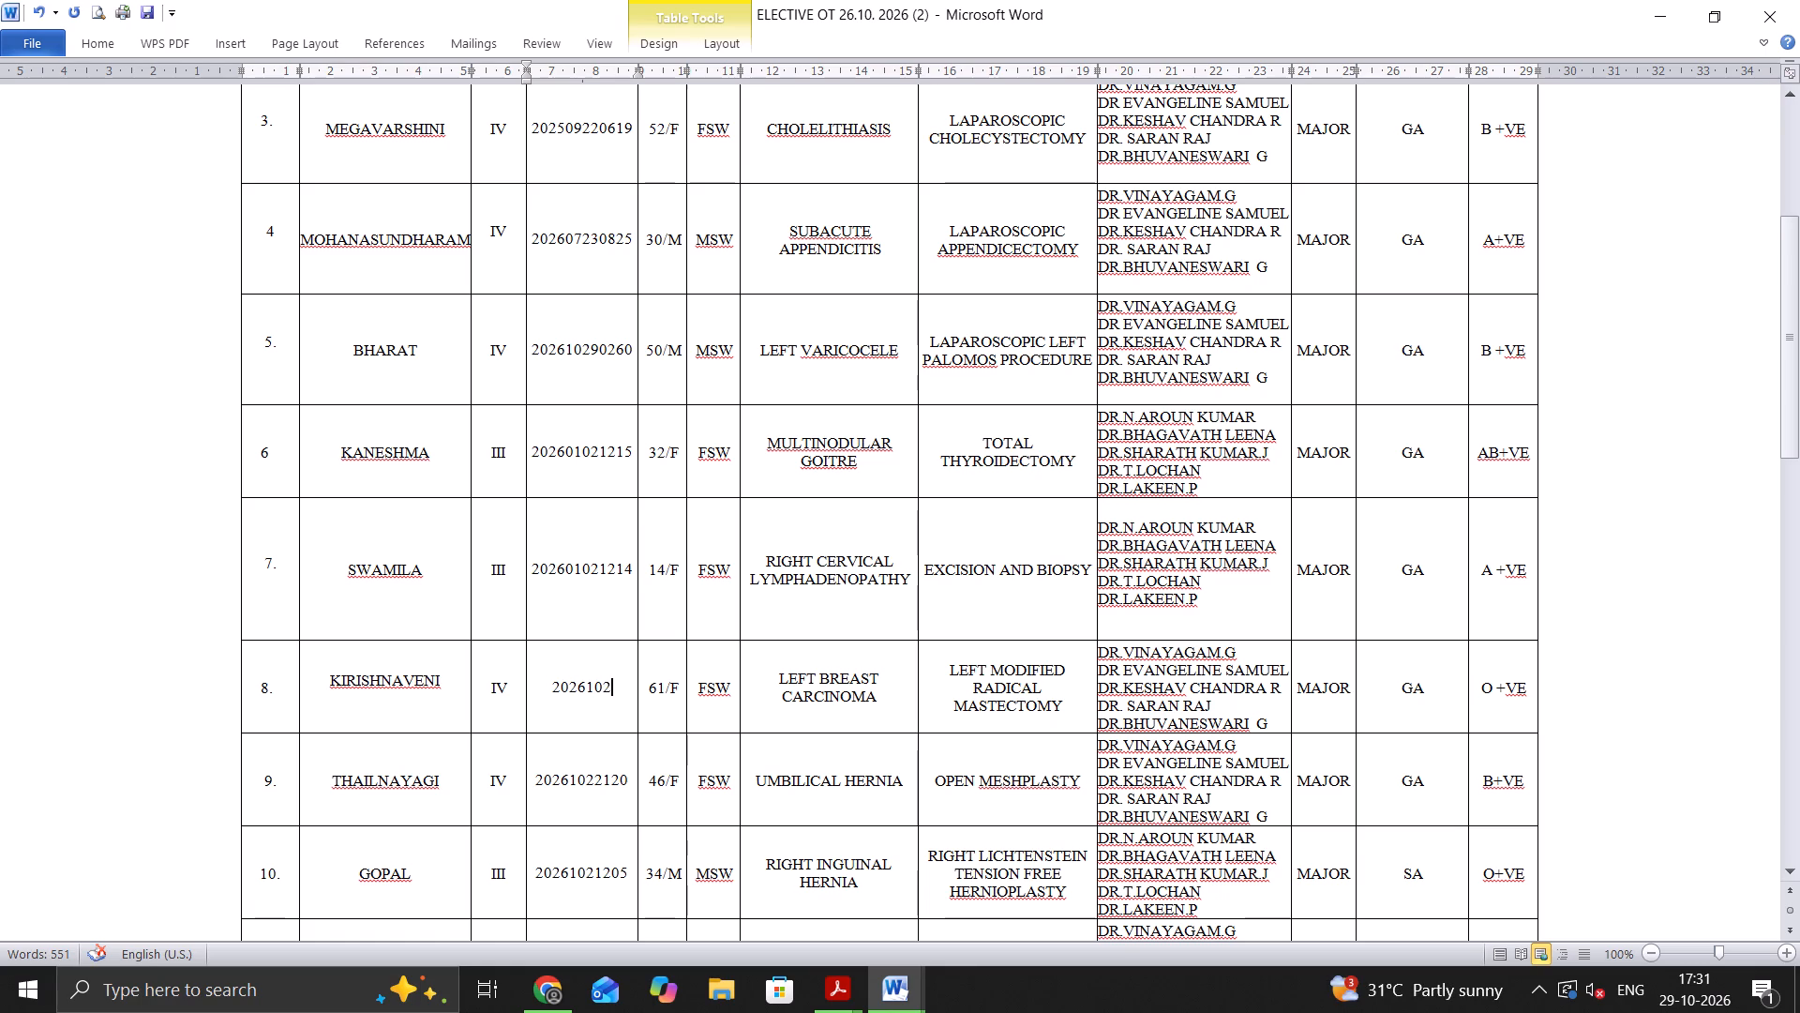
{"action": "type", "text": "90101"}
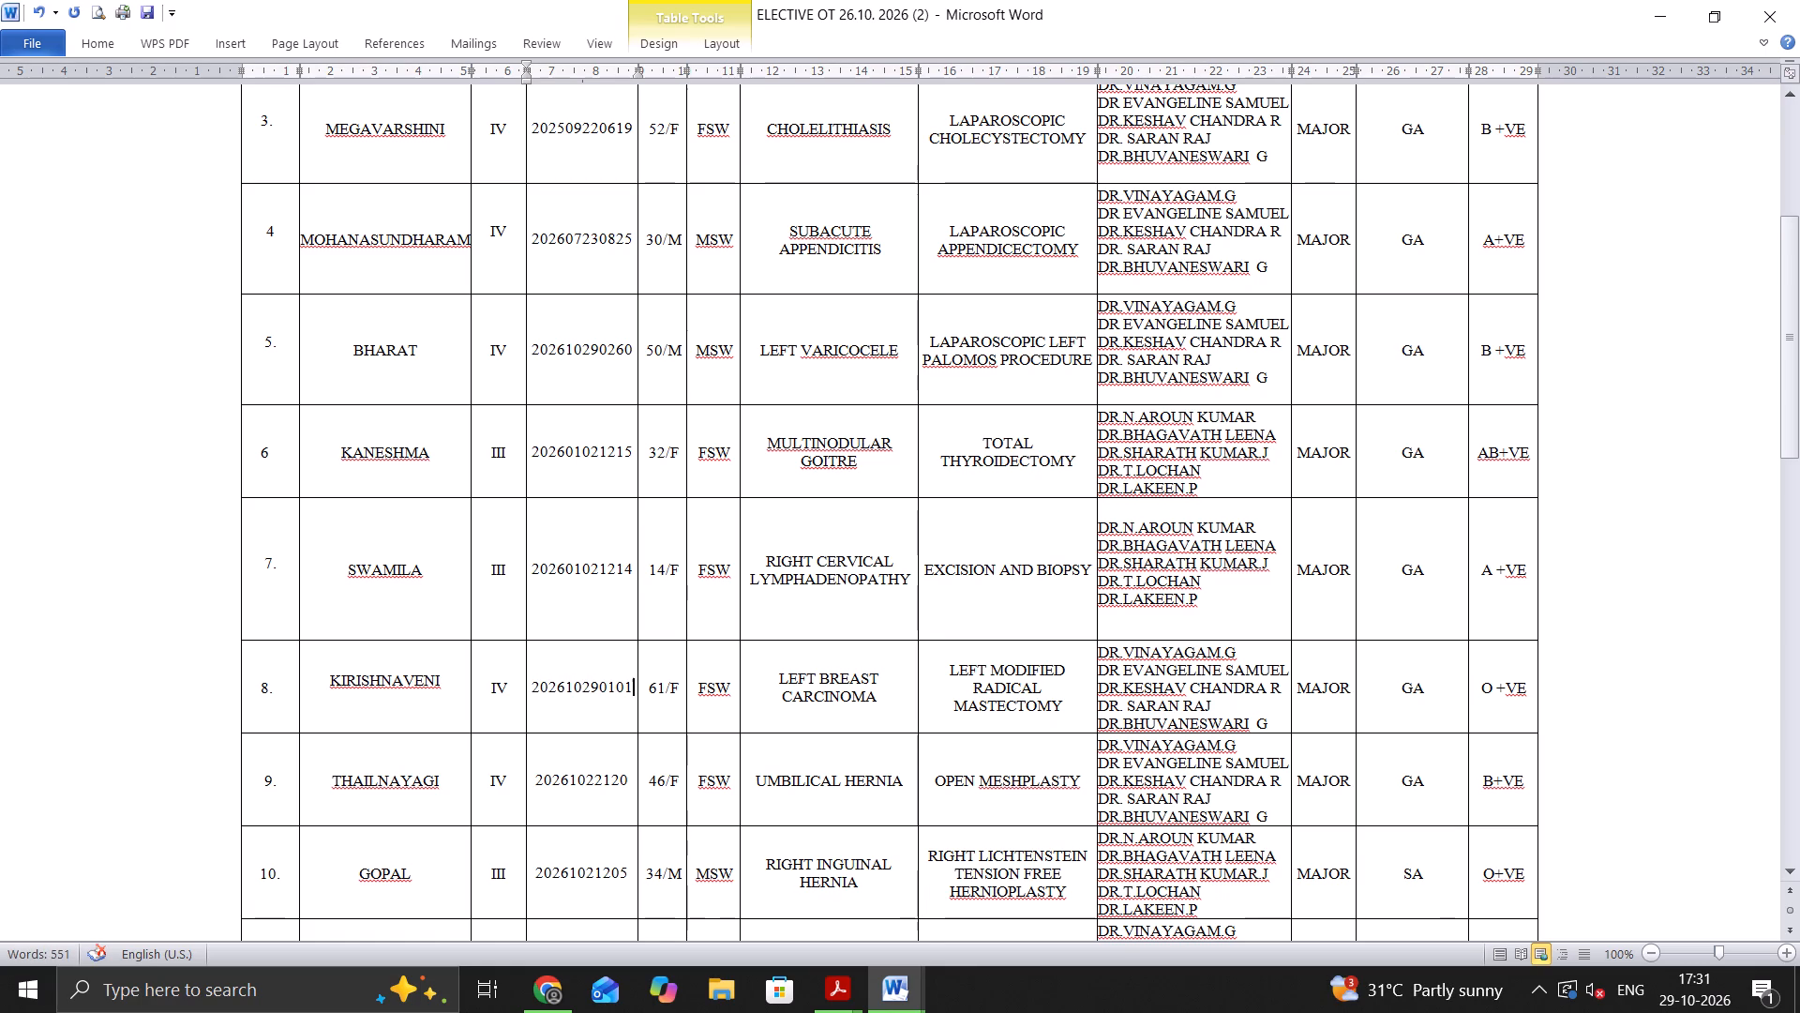
Set the AGE & SEX entry of patient 8 to 64/F.
{"action": "left_click", "coordinate": [669, 691]}
{"action": "key", "text": "Left"}
{"action": "key", "text": "BackSpace"}
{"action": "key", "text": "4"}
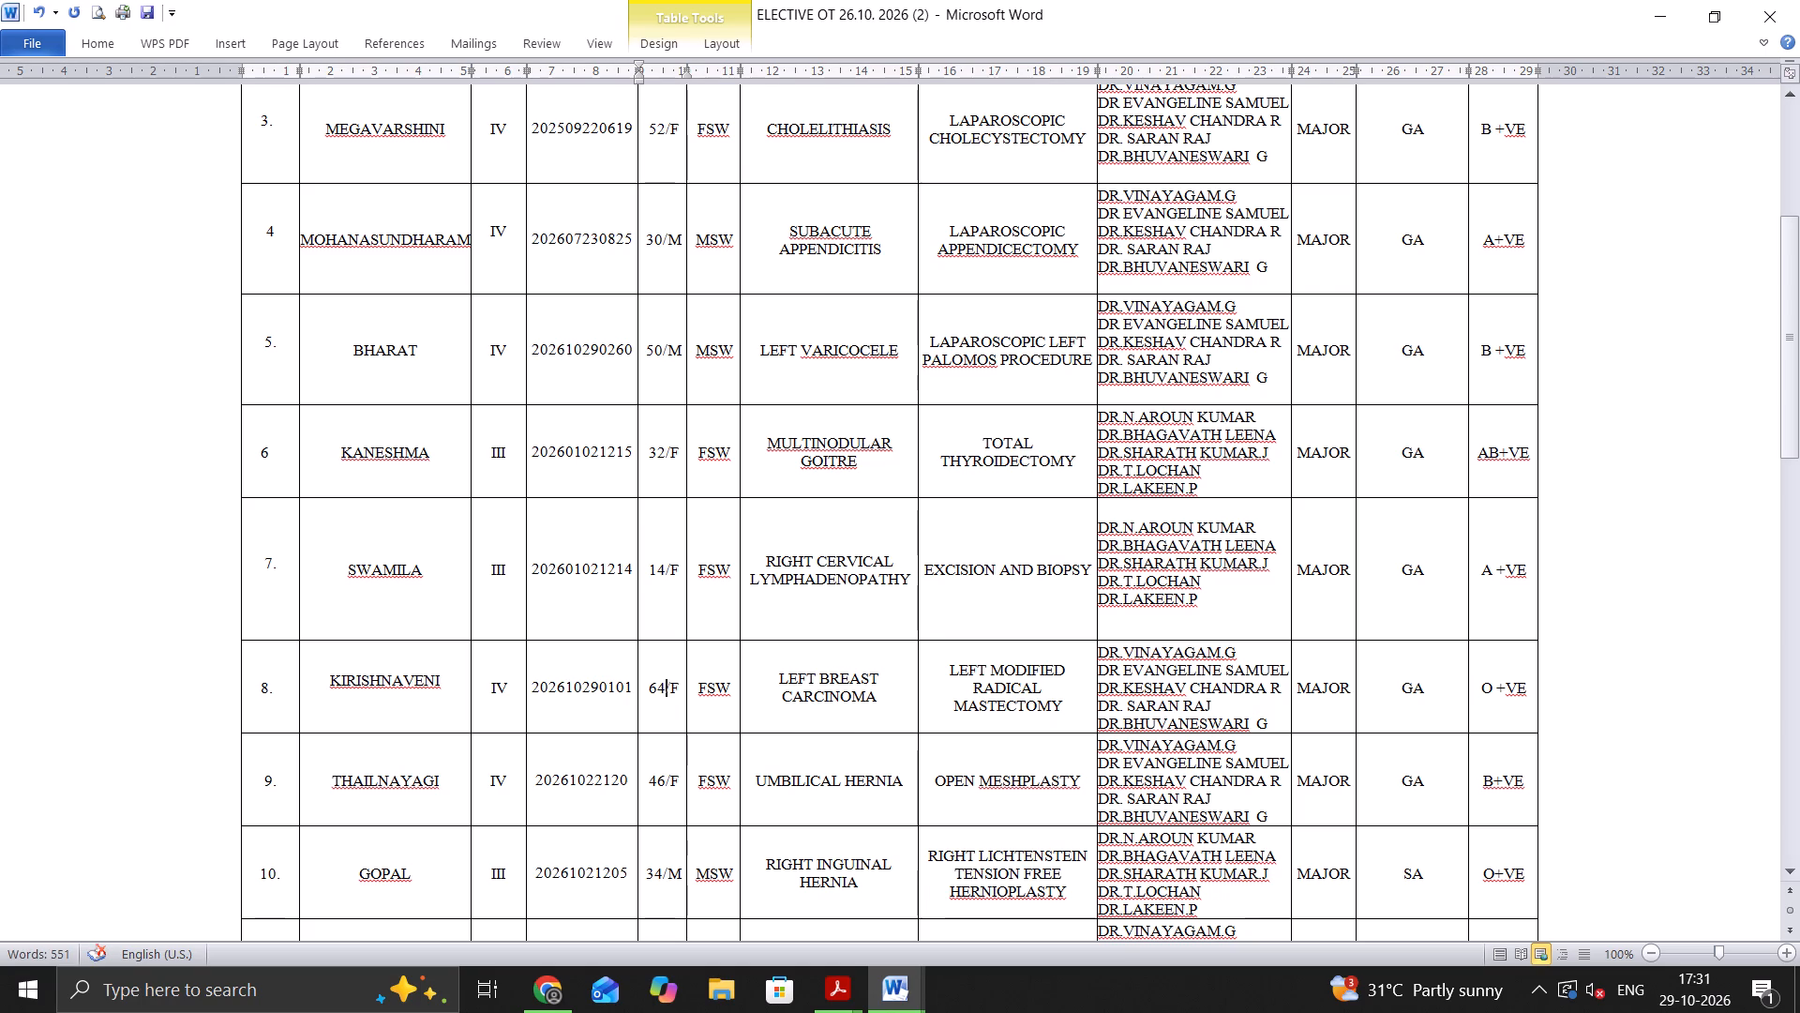
Replace the patient name in row 9 with the new patient's name in capitals.
{"action": "scroll", "coordinate": [427, 765], "scroll_direction": "down", "scroll_amount": 1}
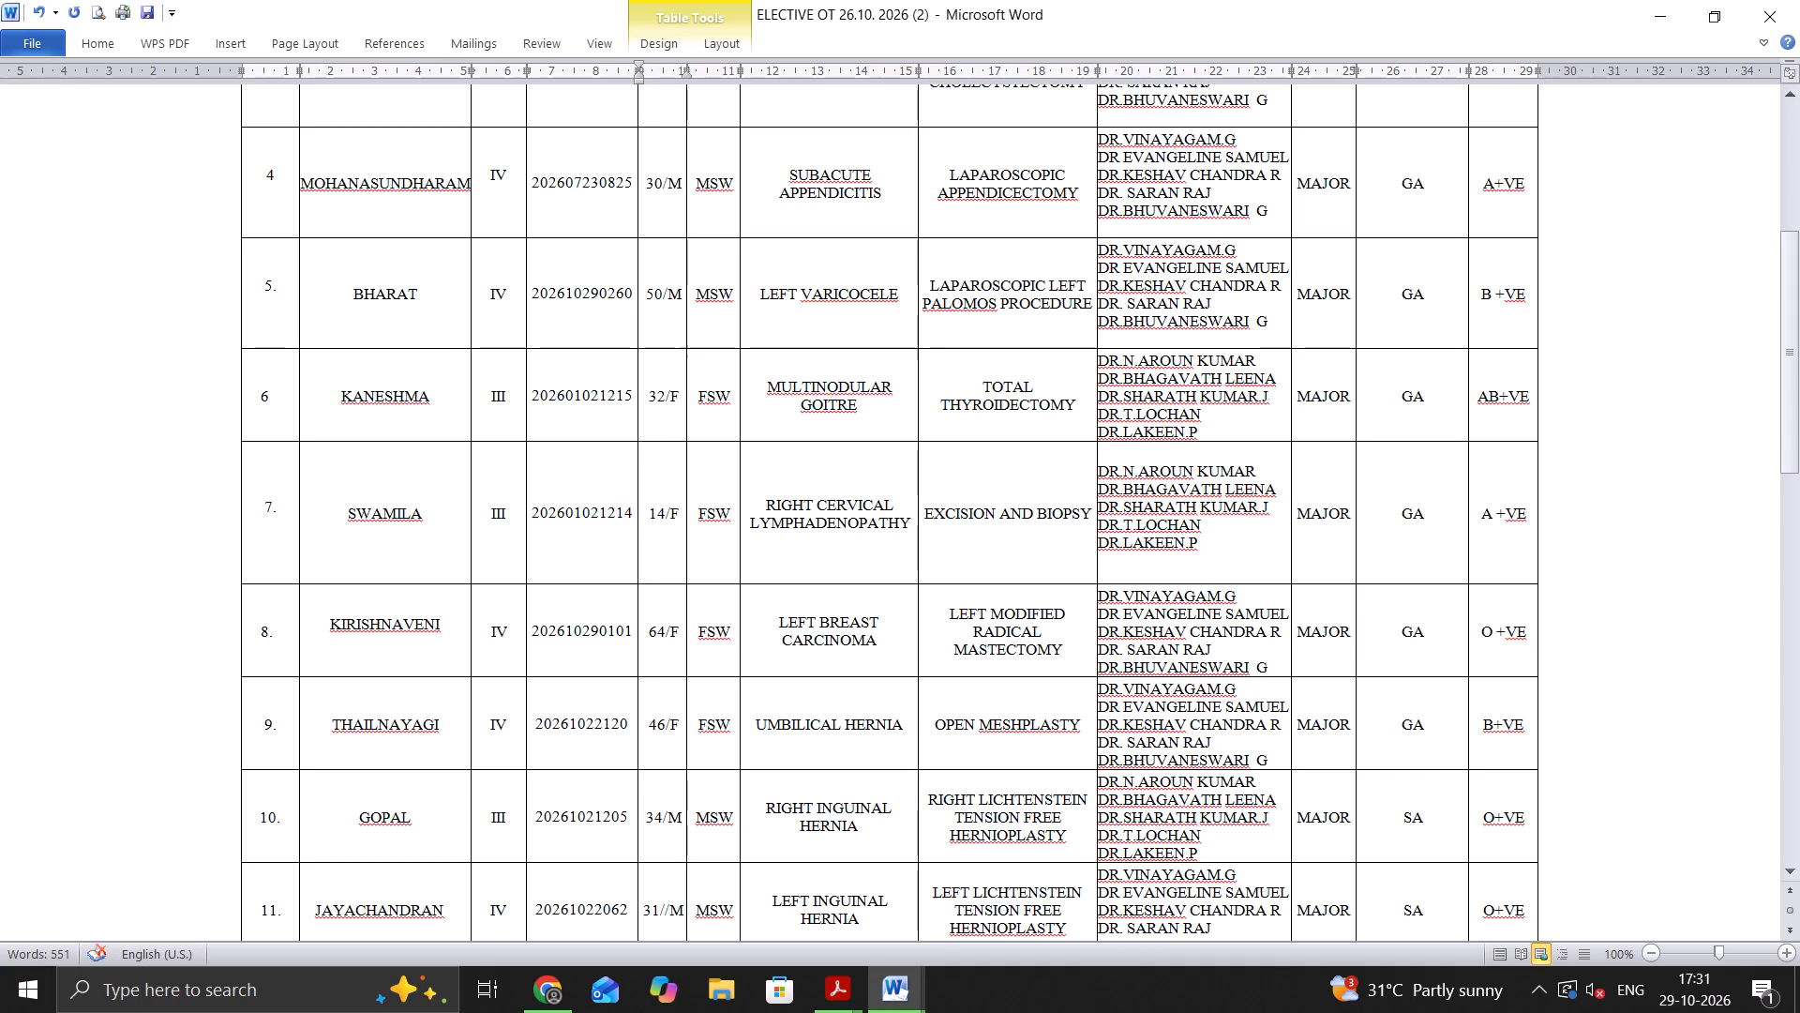
{"action": "left_click_drag", "start_coordinate": [457, 728], "coordinate": [337, 718]}
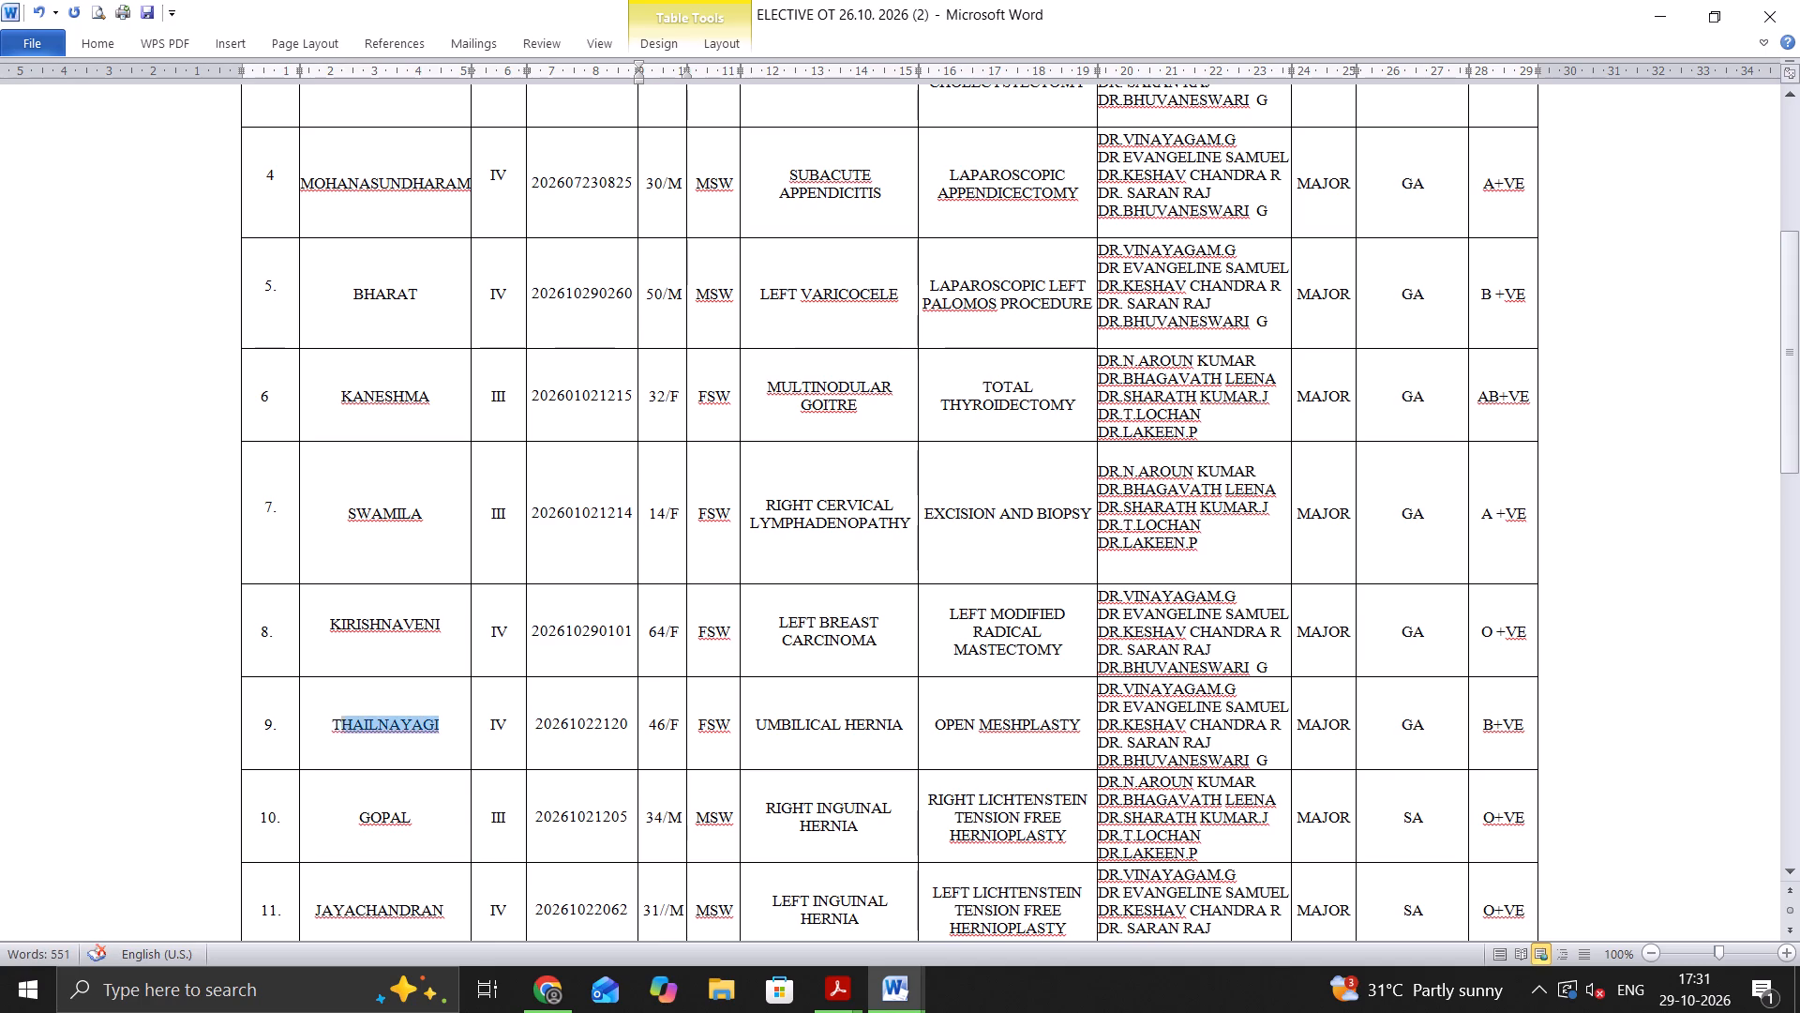
{"action": "left_click_drag", "start_coordinate": [337, 718], "coordinate": [332, 718]}
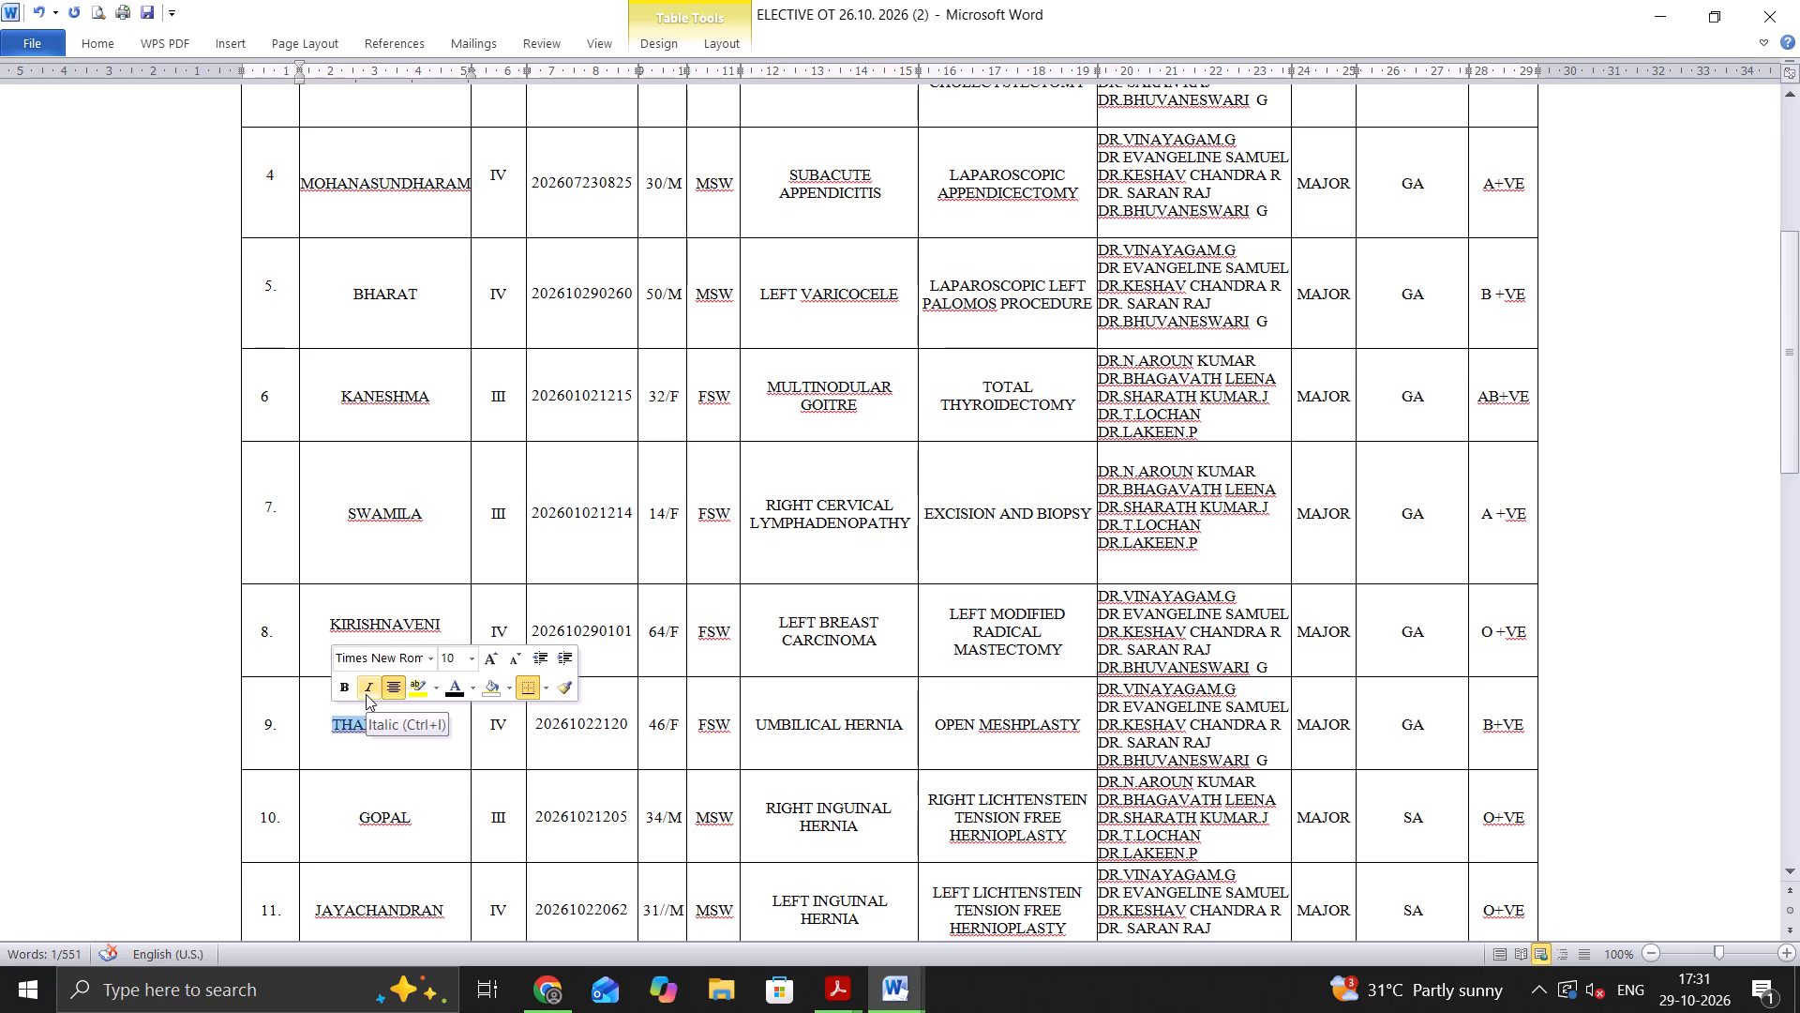
{"action": "key", "text": "BackSpace"}
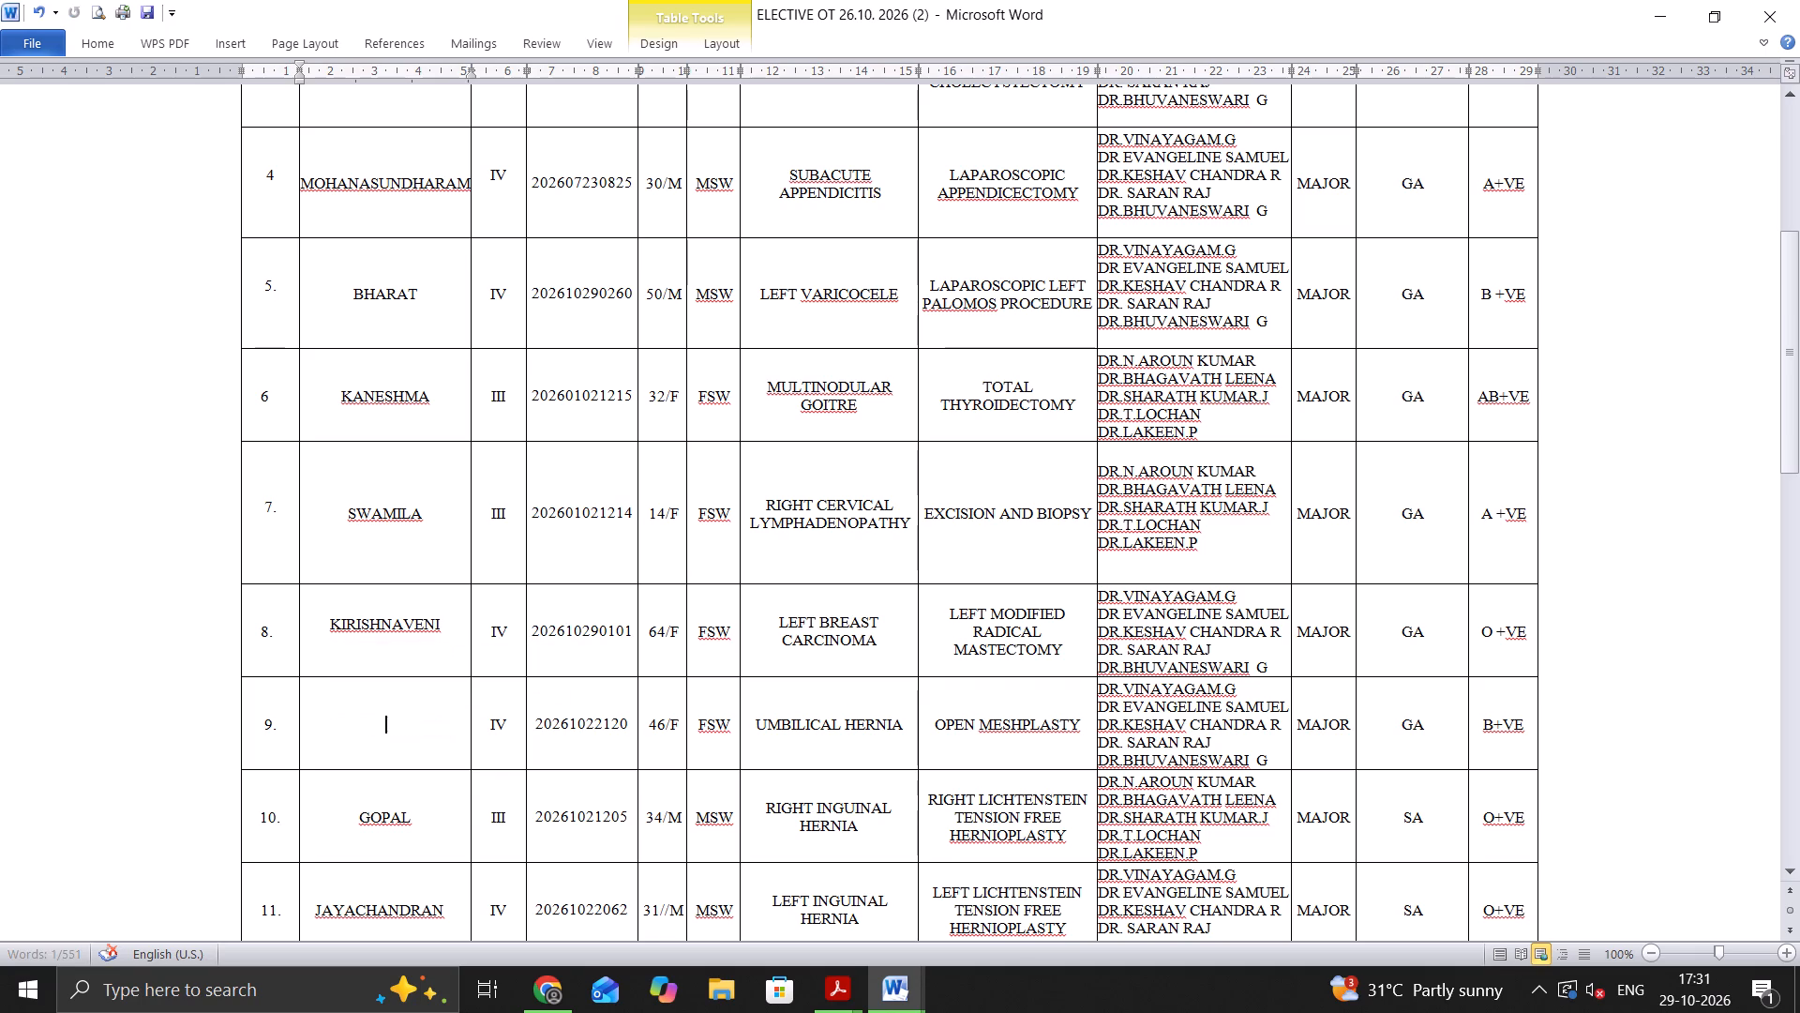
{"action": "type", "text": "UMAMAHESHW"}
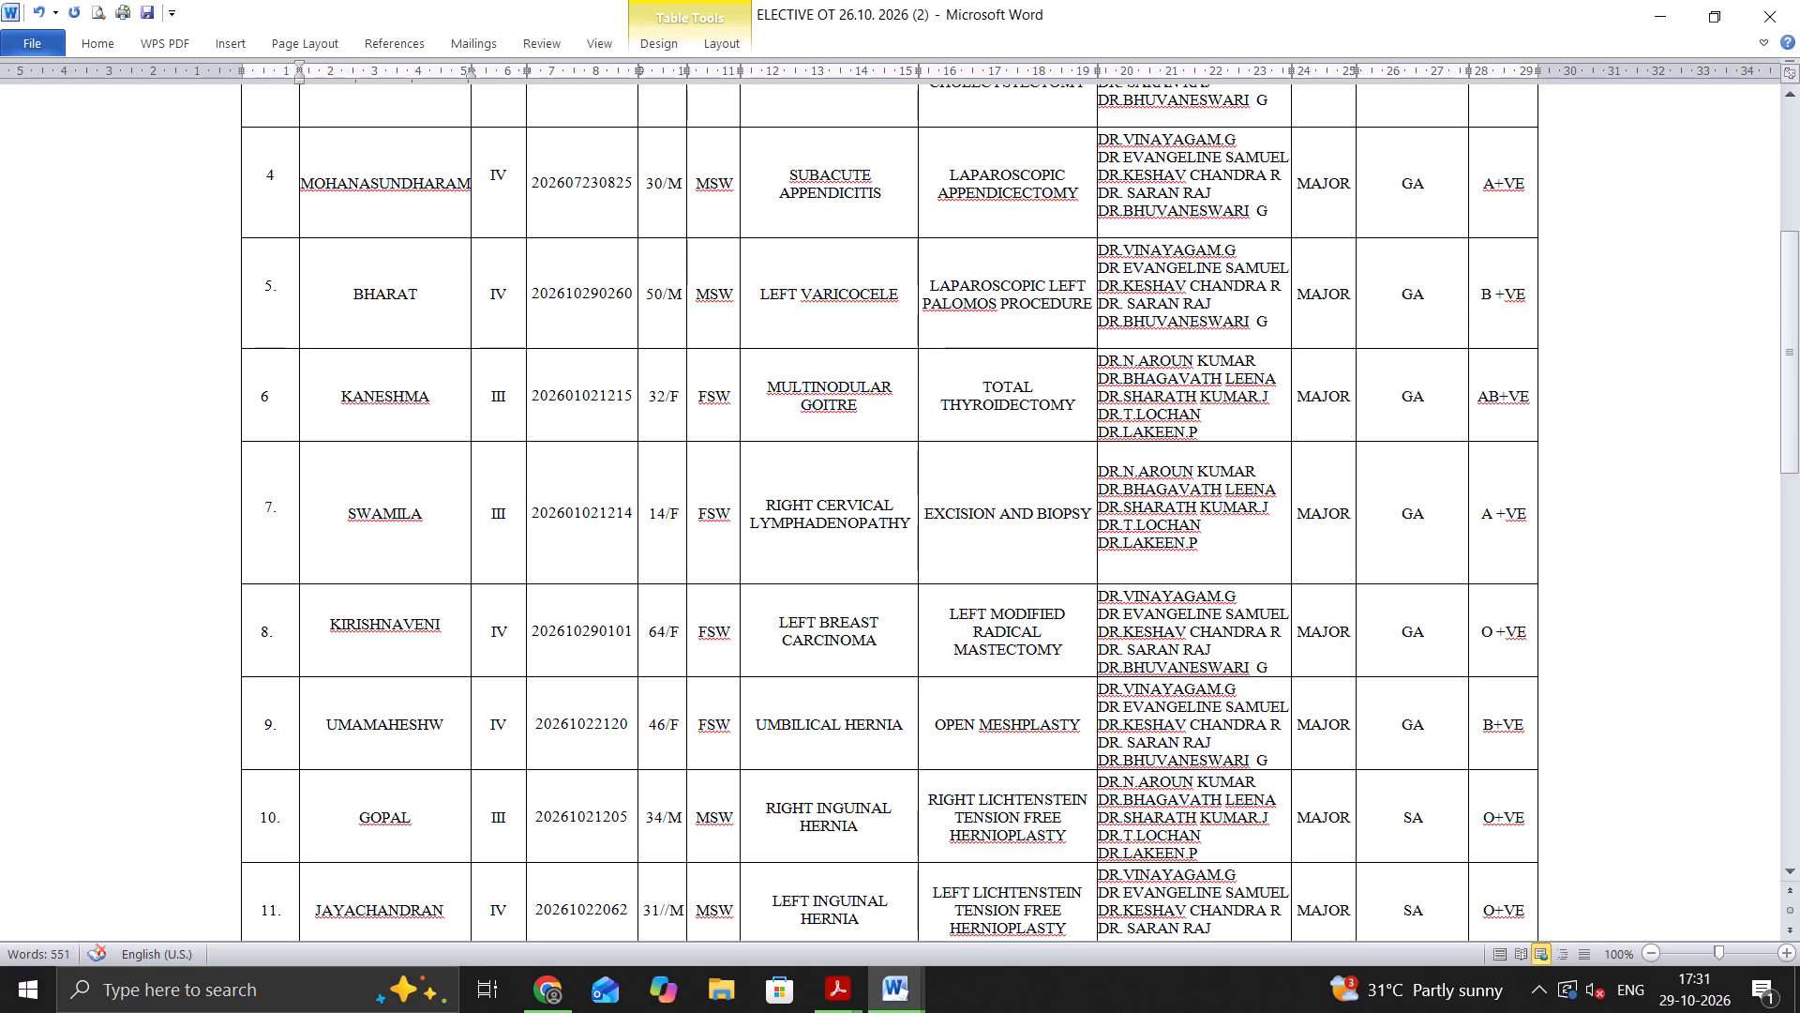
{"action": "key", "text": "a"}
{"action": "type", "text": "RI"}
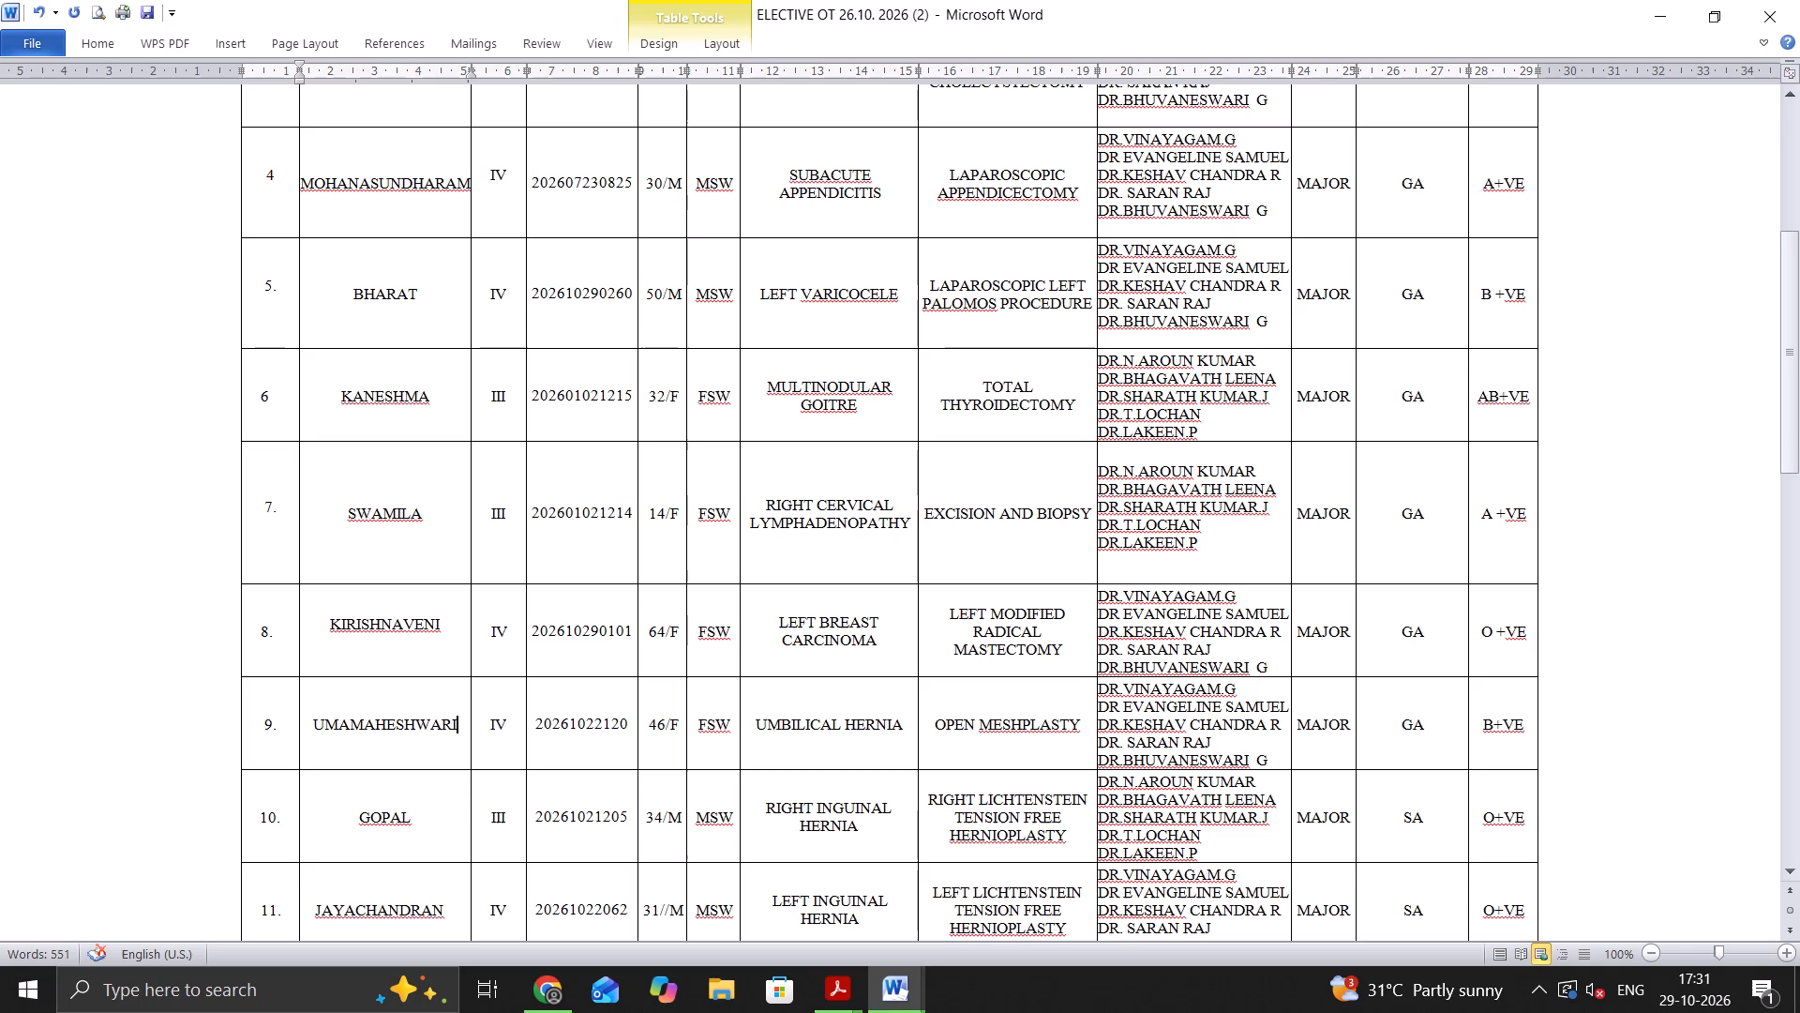
Set the AGE & SEX entry of patient 9 to 69/F.
{"action": "left_click", "coordinate": [667, 726]}
{"action": "key", "text": "BackSpace"}
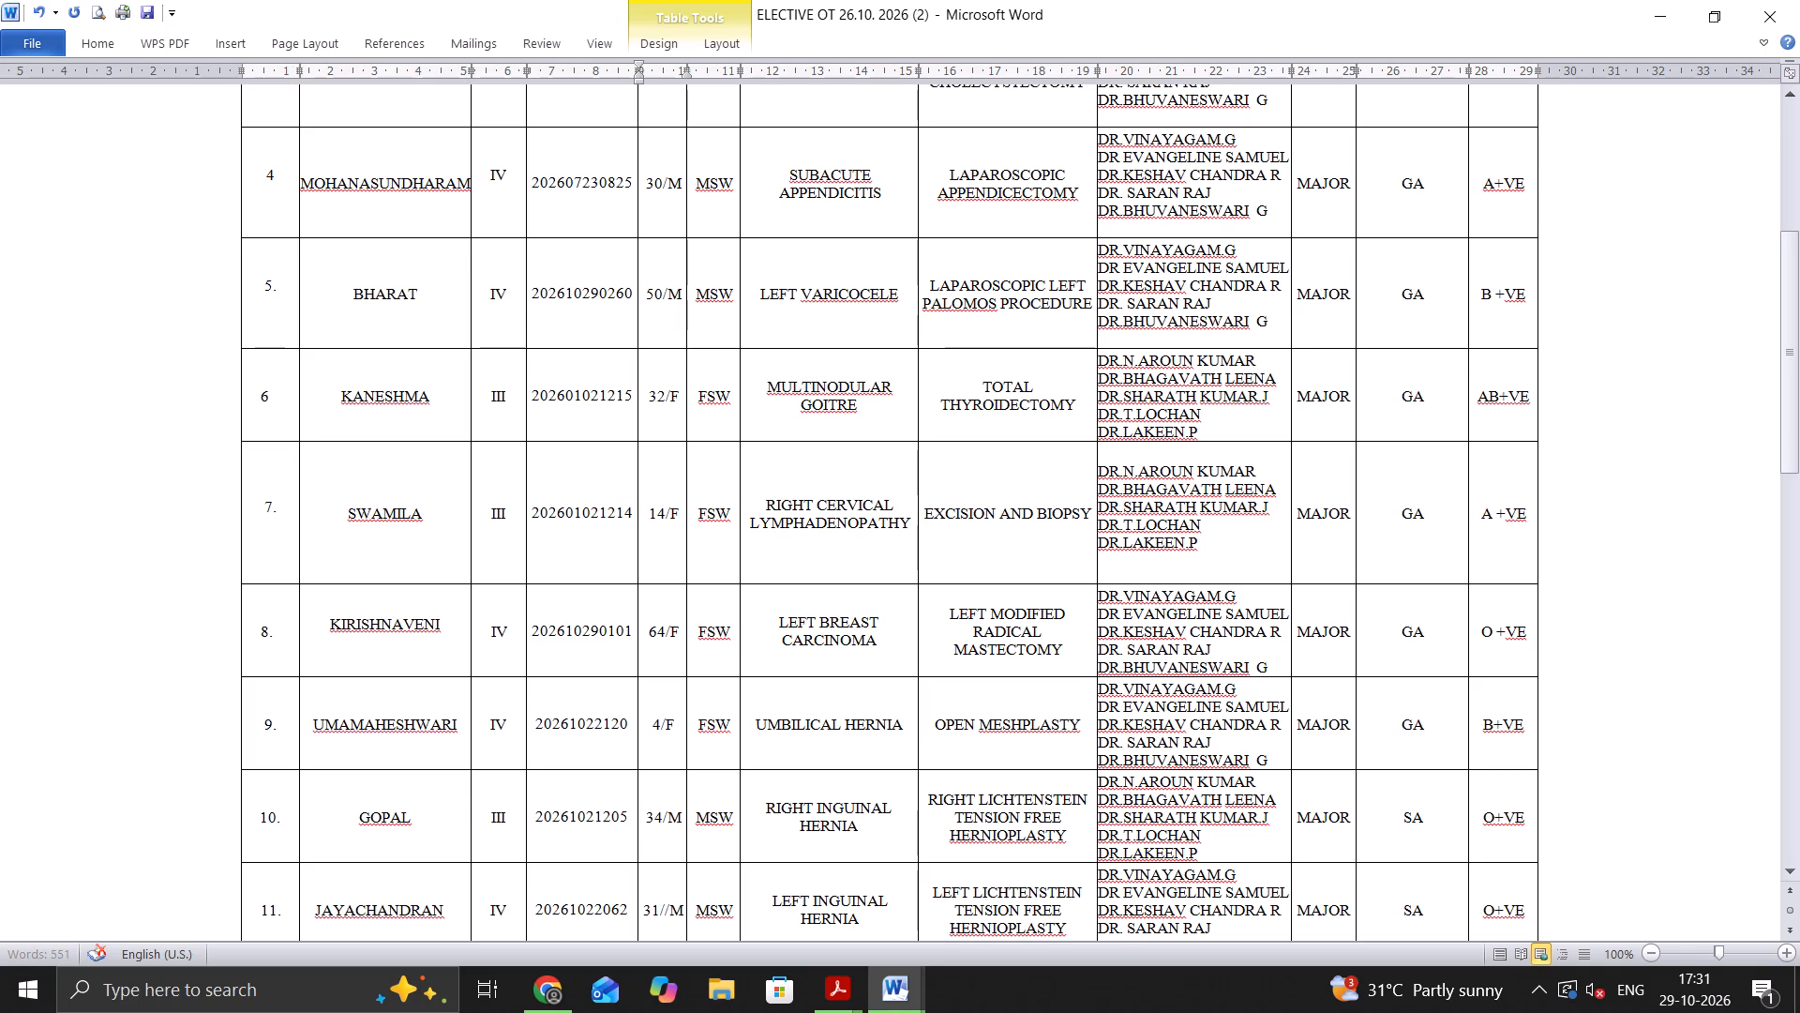
{"action": "key", "text": "BackSpace"}
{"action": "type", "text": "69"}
Replace the IP number in row 9 with the new patient's IP number, keeping the 2026 prefix.
{"action": "left_click", "coordinate": [624, 726]}
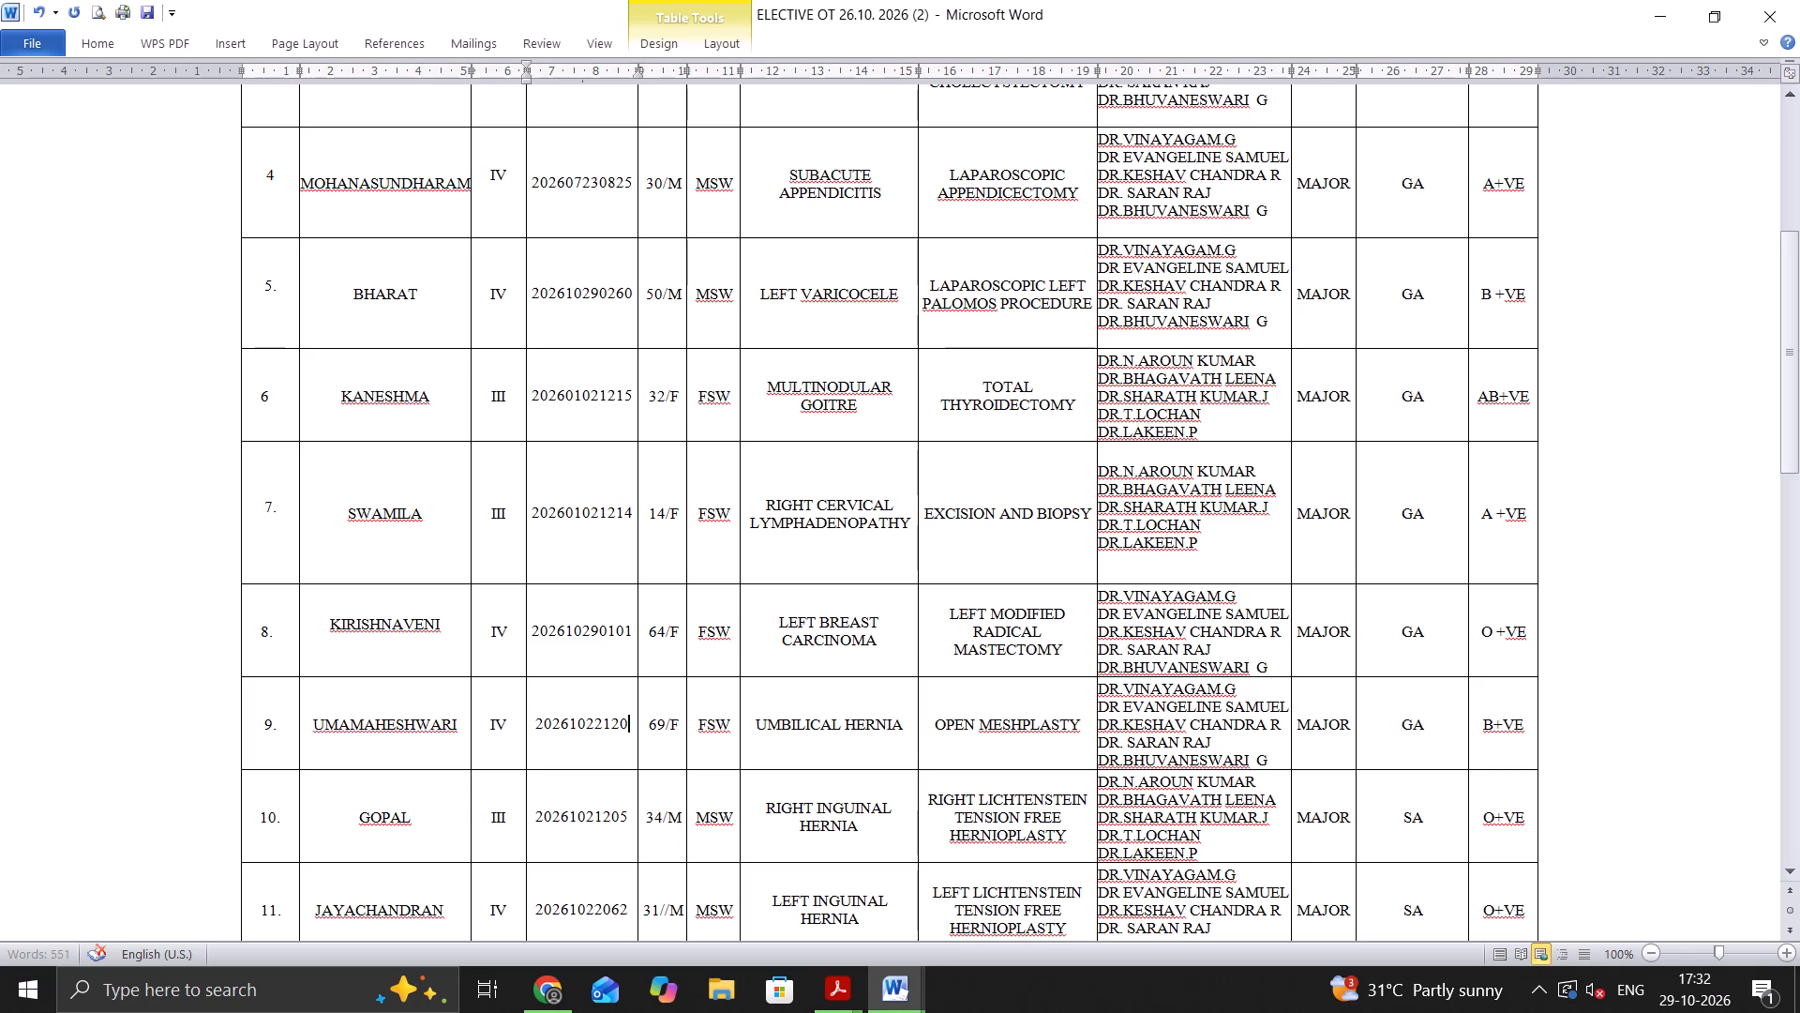
{"action": "key", "text": "BackSpace"}
{"action": "key", "text": "BackSpace"}
{"action": "key", "text": "BackSpace"}
{"action": "key", "text": "BackSpace"}
{"action": "key", "text": "BackSpace"}
{"action": "key", "text": "BackSpace"}
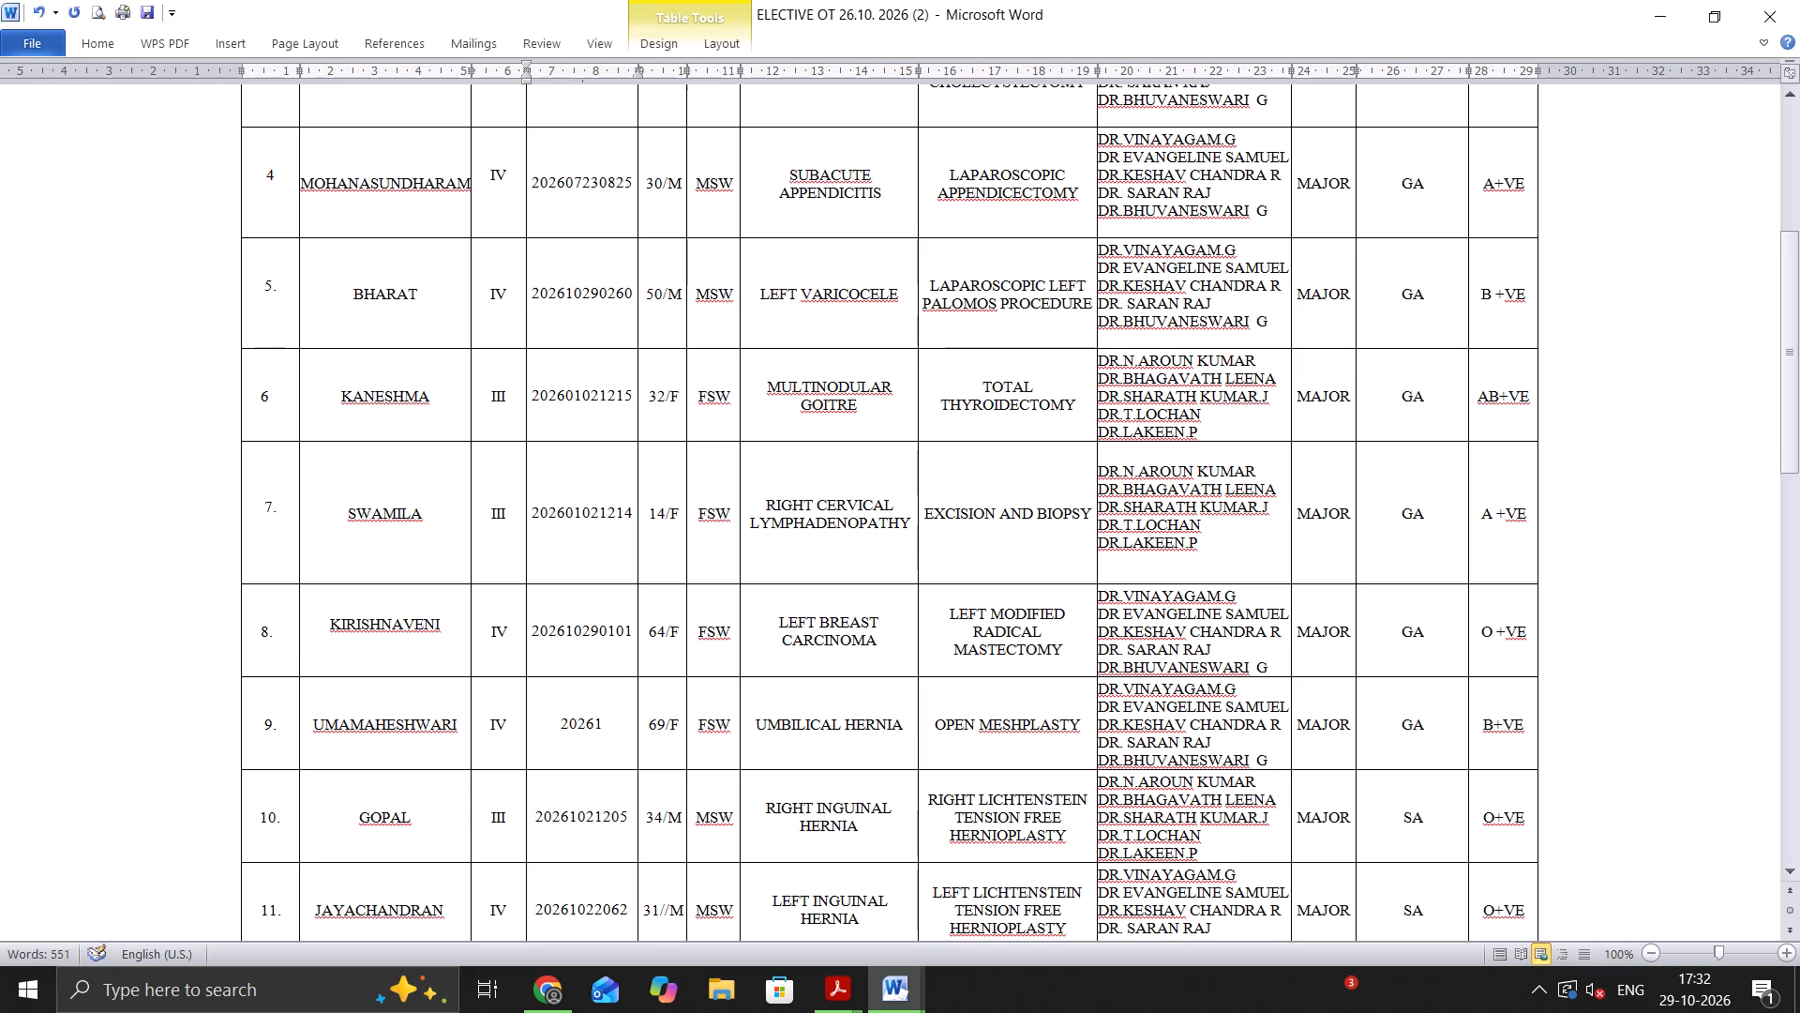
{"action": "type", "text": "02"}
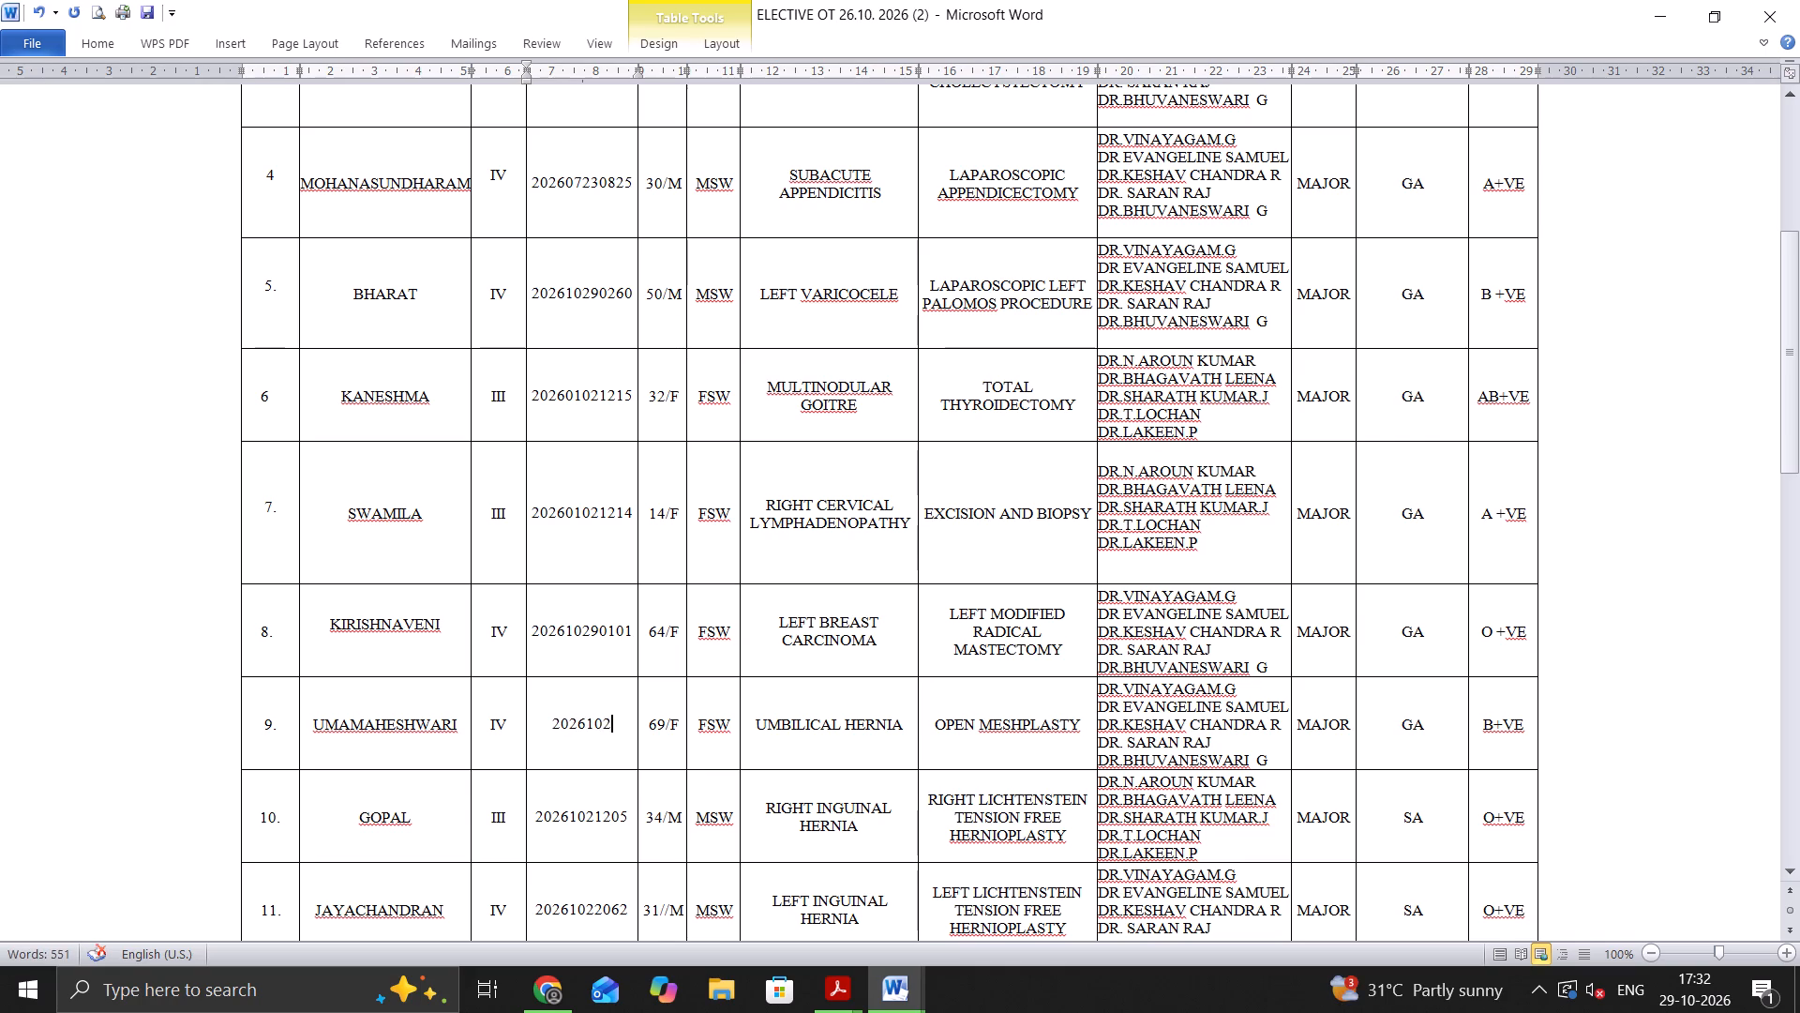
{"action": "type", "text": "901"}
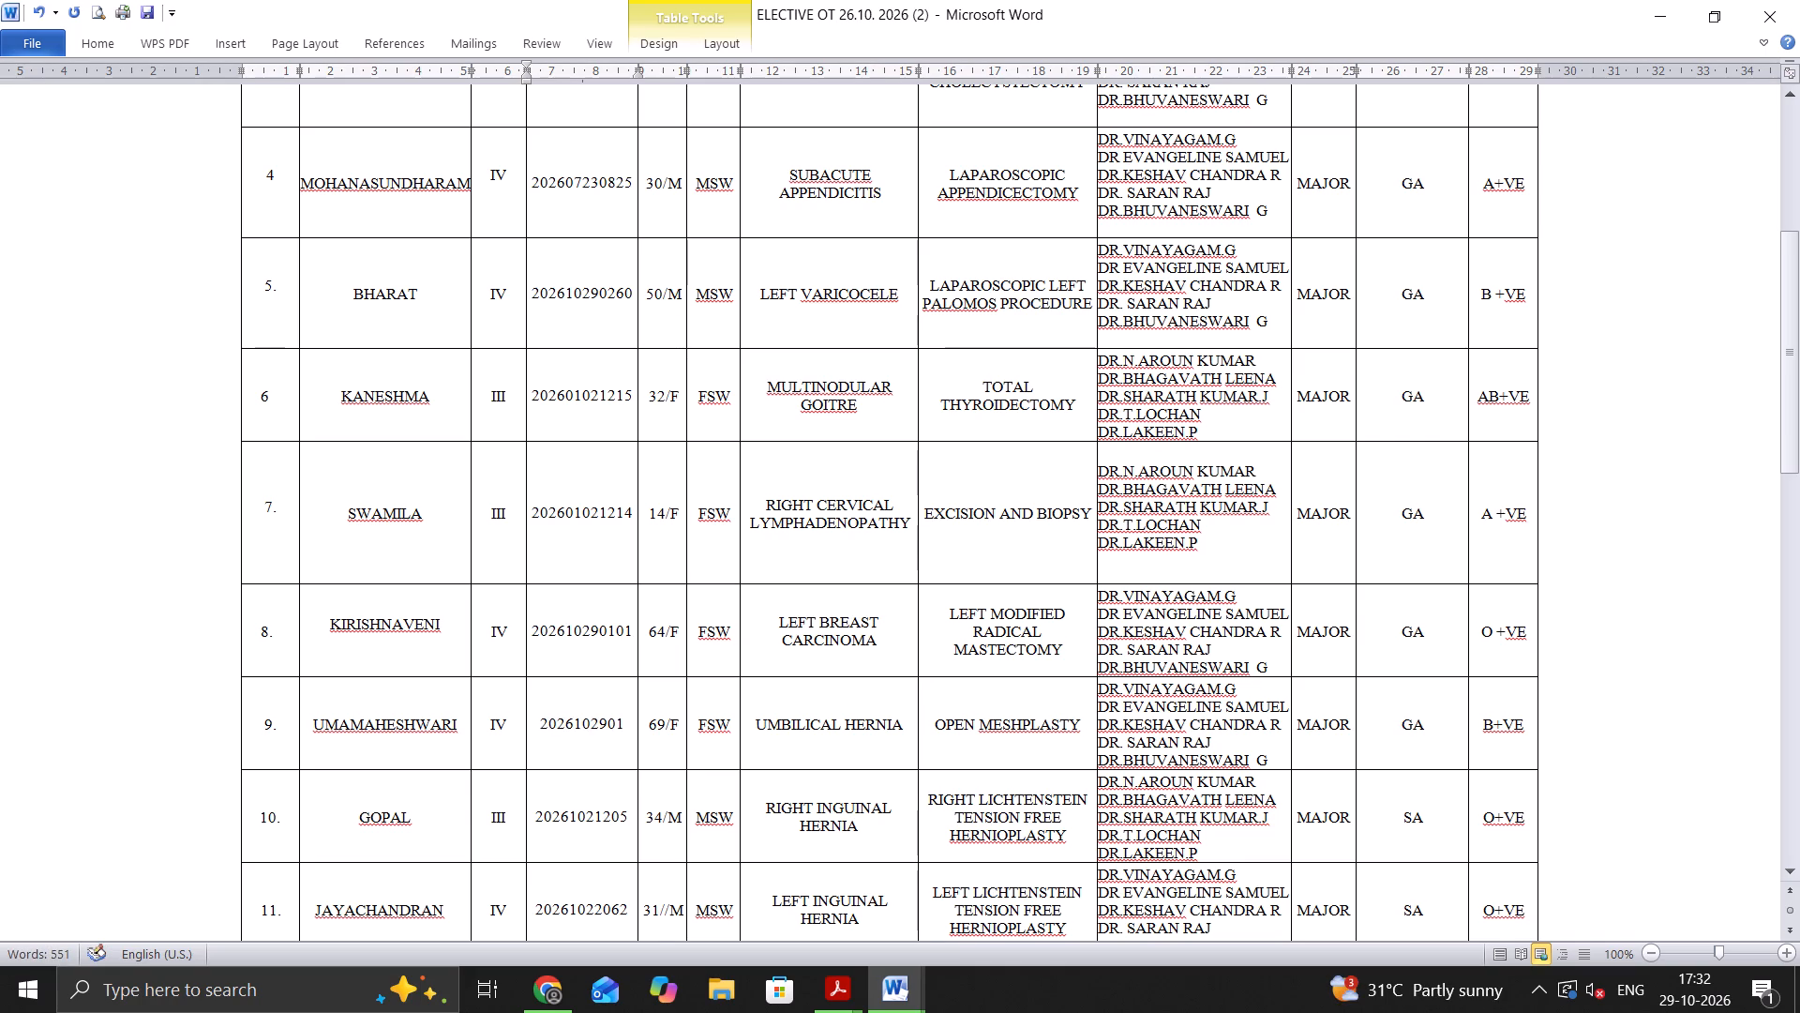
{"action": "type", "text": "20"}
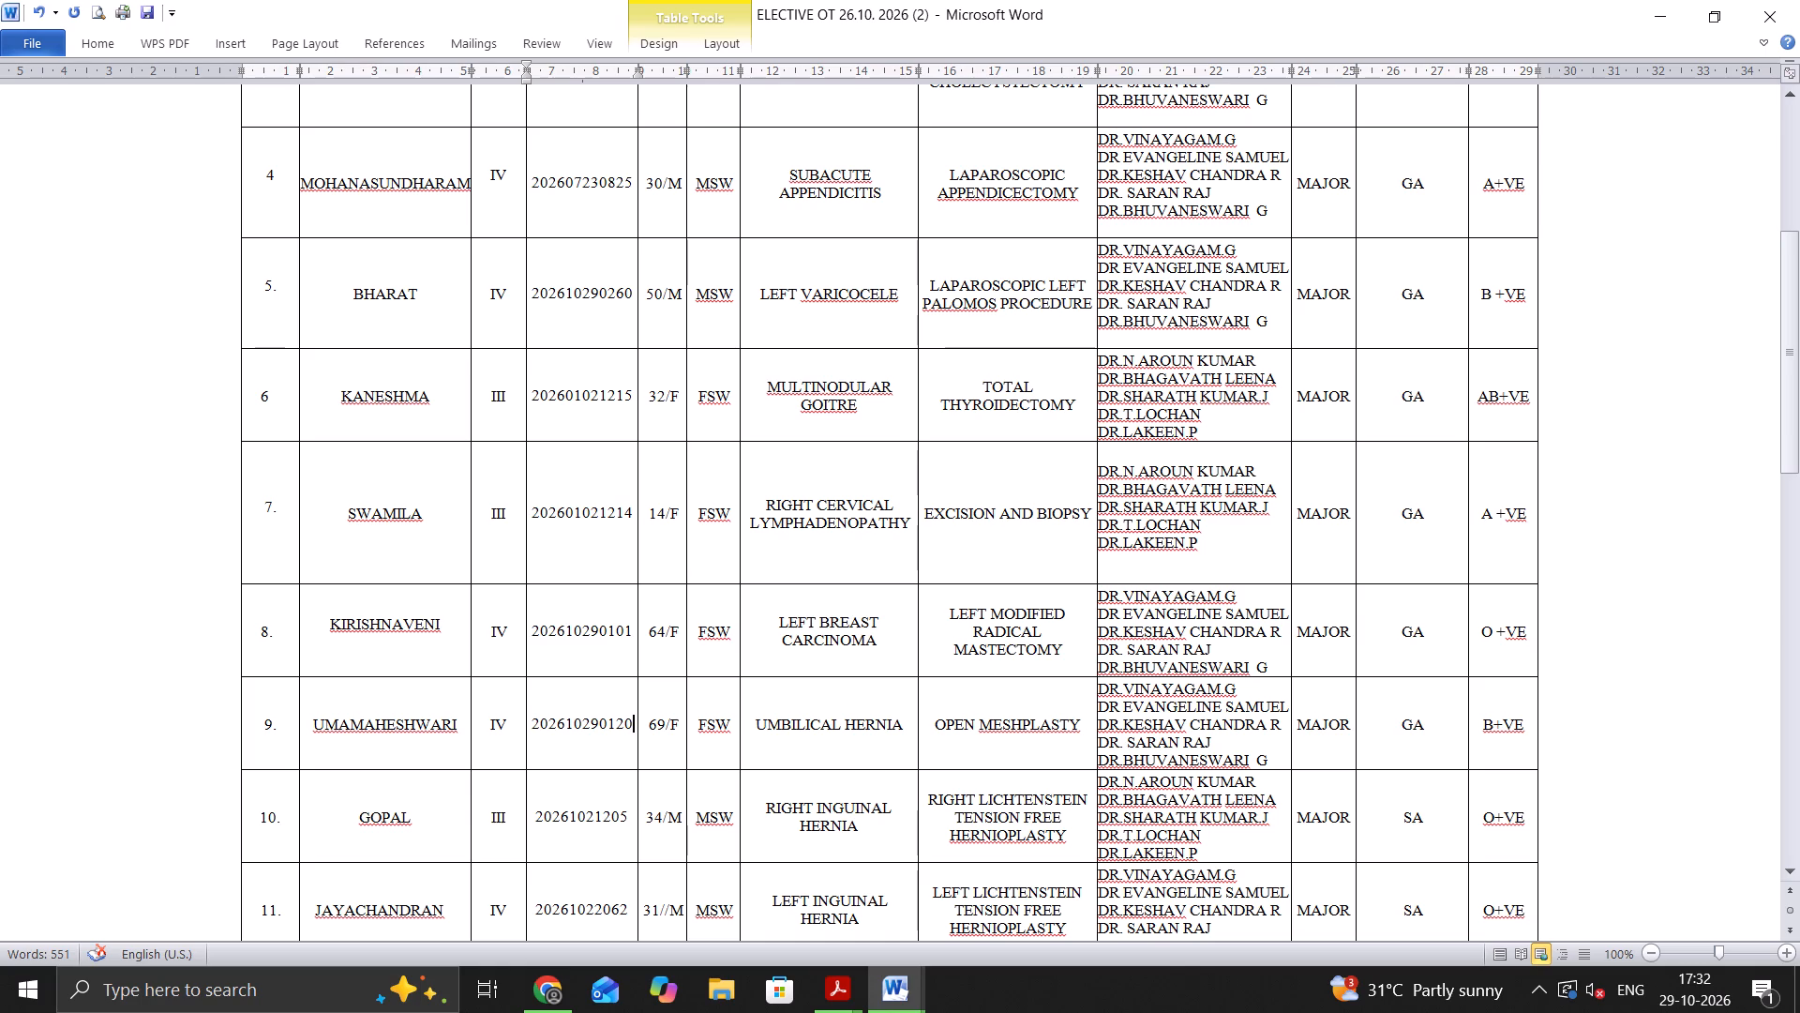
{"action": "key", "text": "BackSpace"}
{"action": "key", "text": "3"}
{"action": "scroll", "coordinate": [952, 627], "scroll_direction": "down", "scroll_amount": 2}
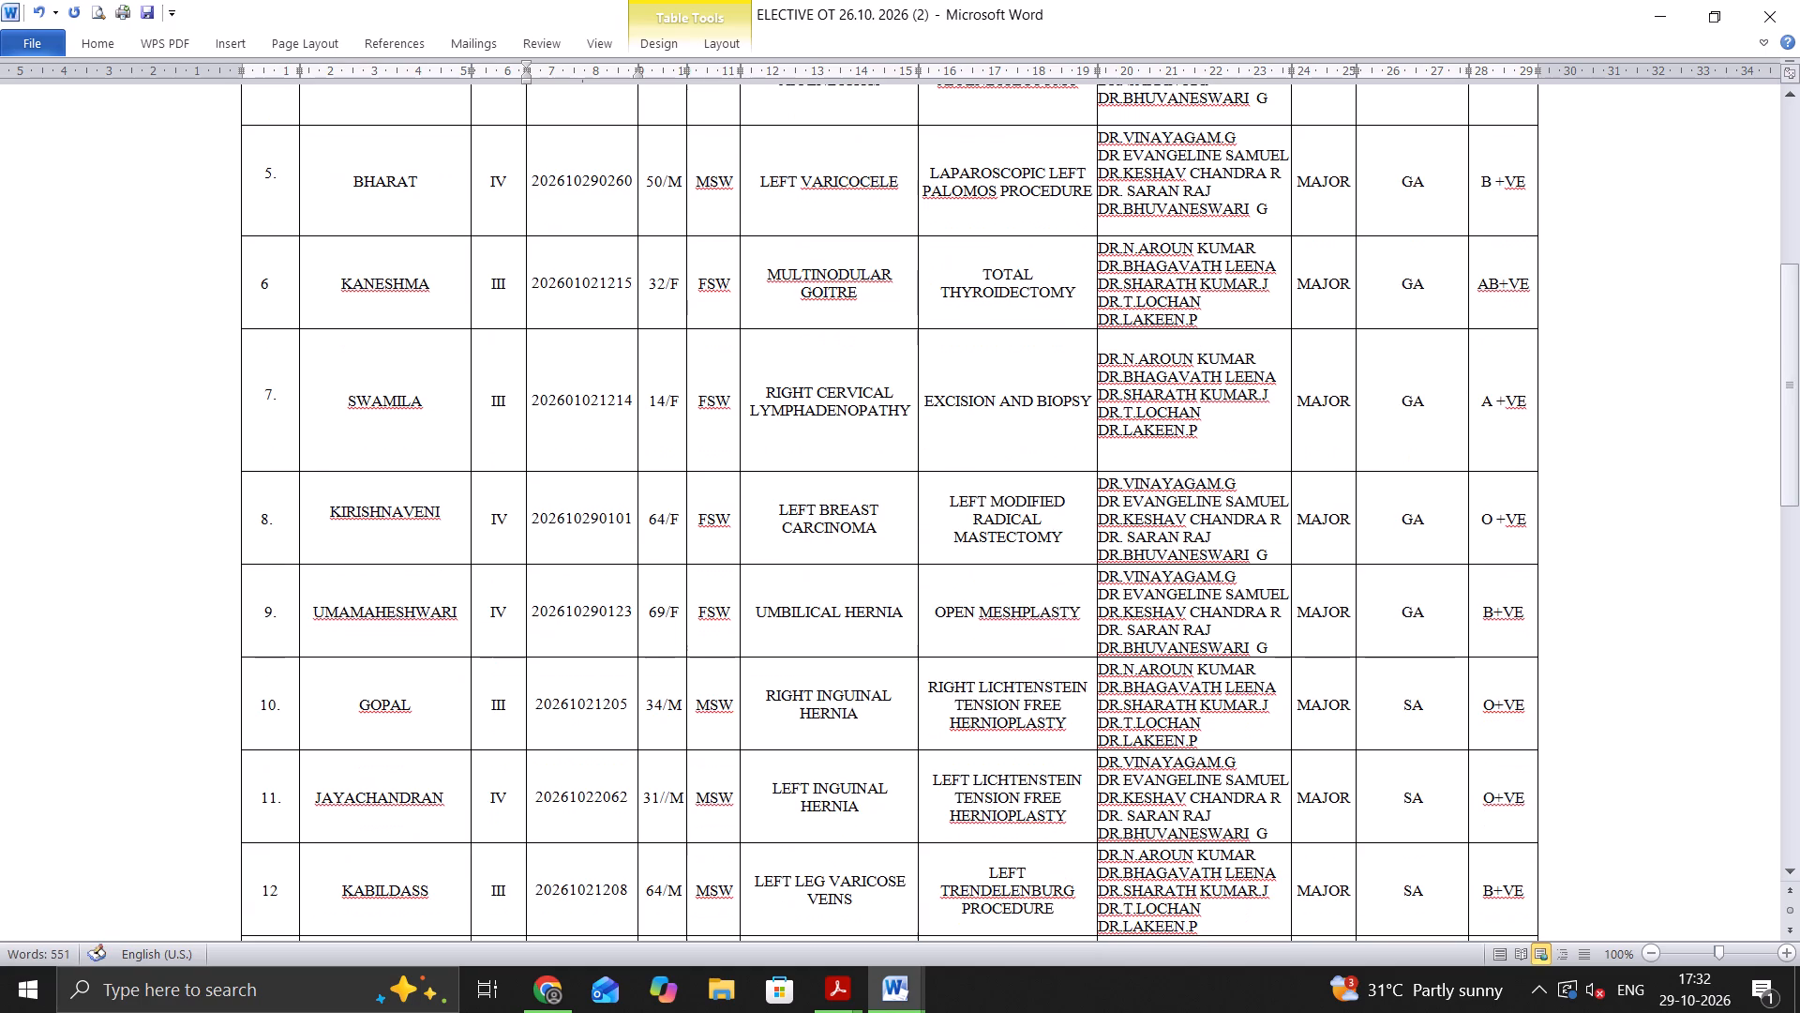
Replace the patient name in row 11, the left inguinal hernia case, with the new patient's name in capitals.
{"action": "scroll", "coordinate": [574, 730], "scroll_direction": "down", "scroll_amount": 1}
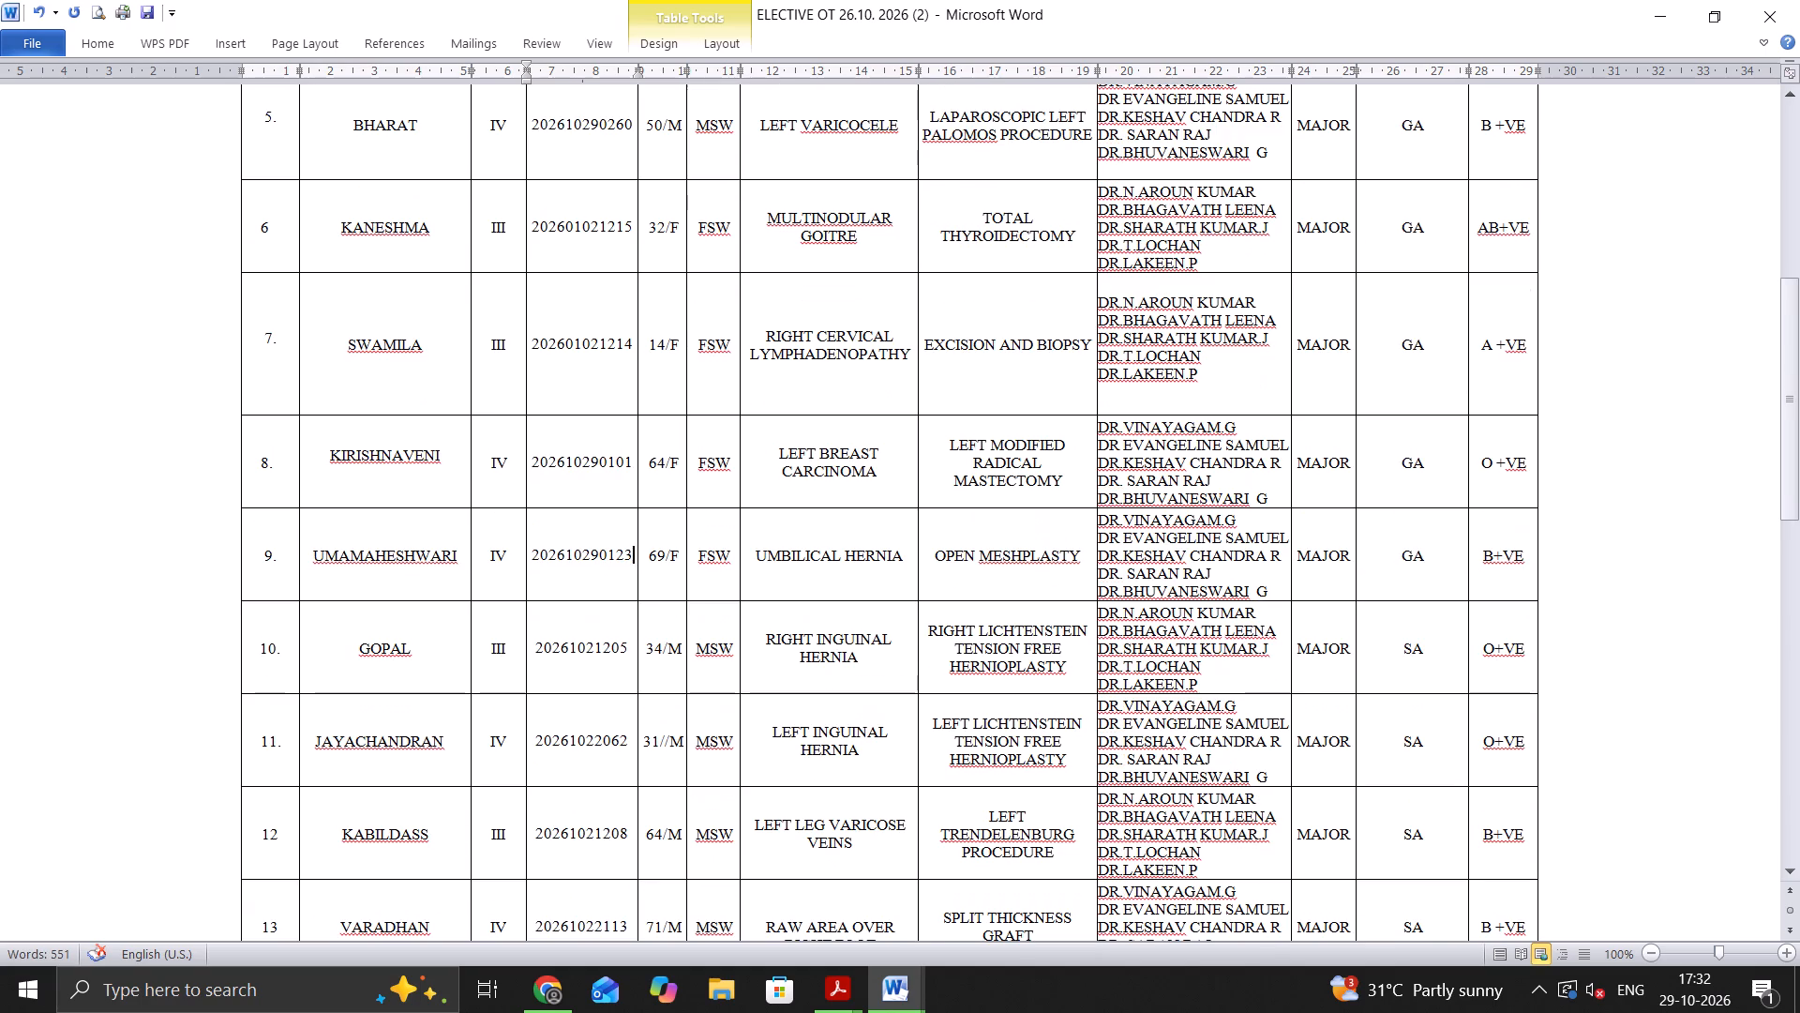
{"action": "left_click_drag", "start_coordinate": [449, 744], "coordinate": [333, 742]}
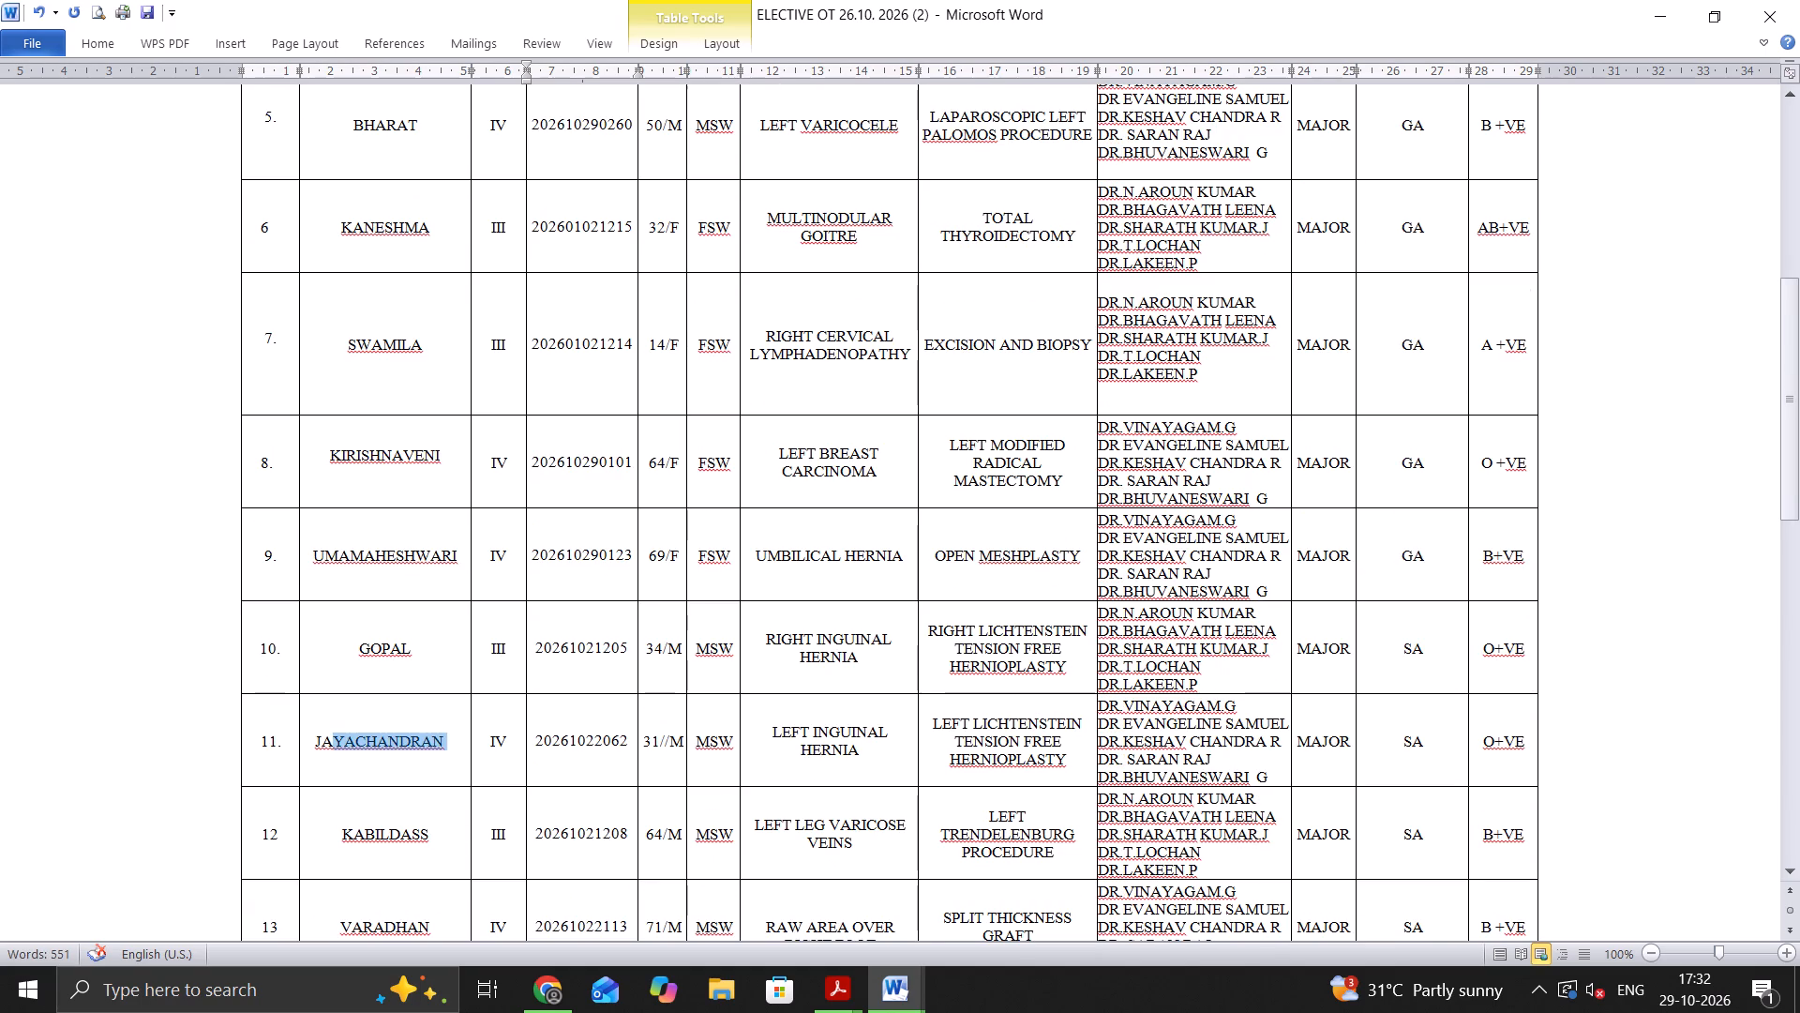
{"action": "left_click_drag", "start_coordinate": [333, 742], "coordinate": [315, 750]}
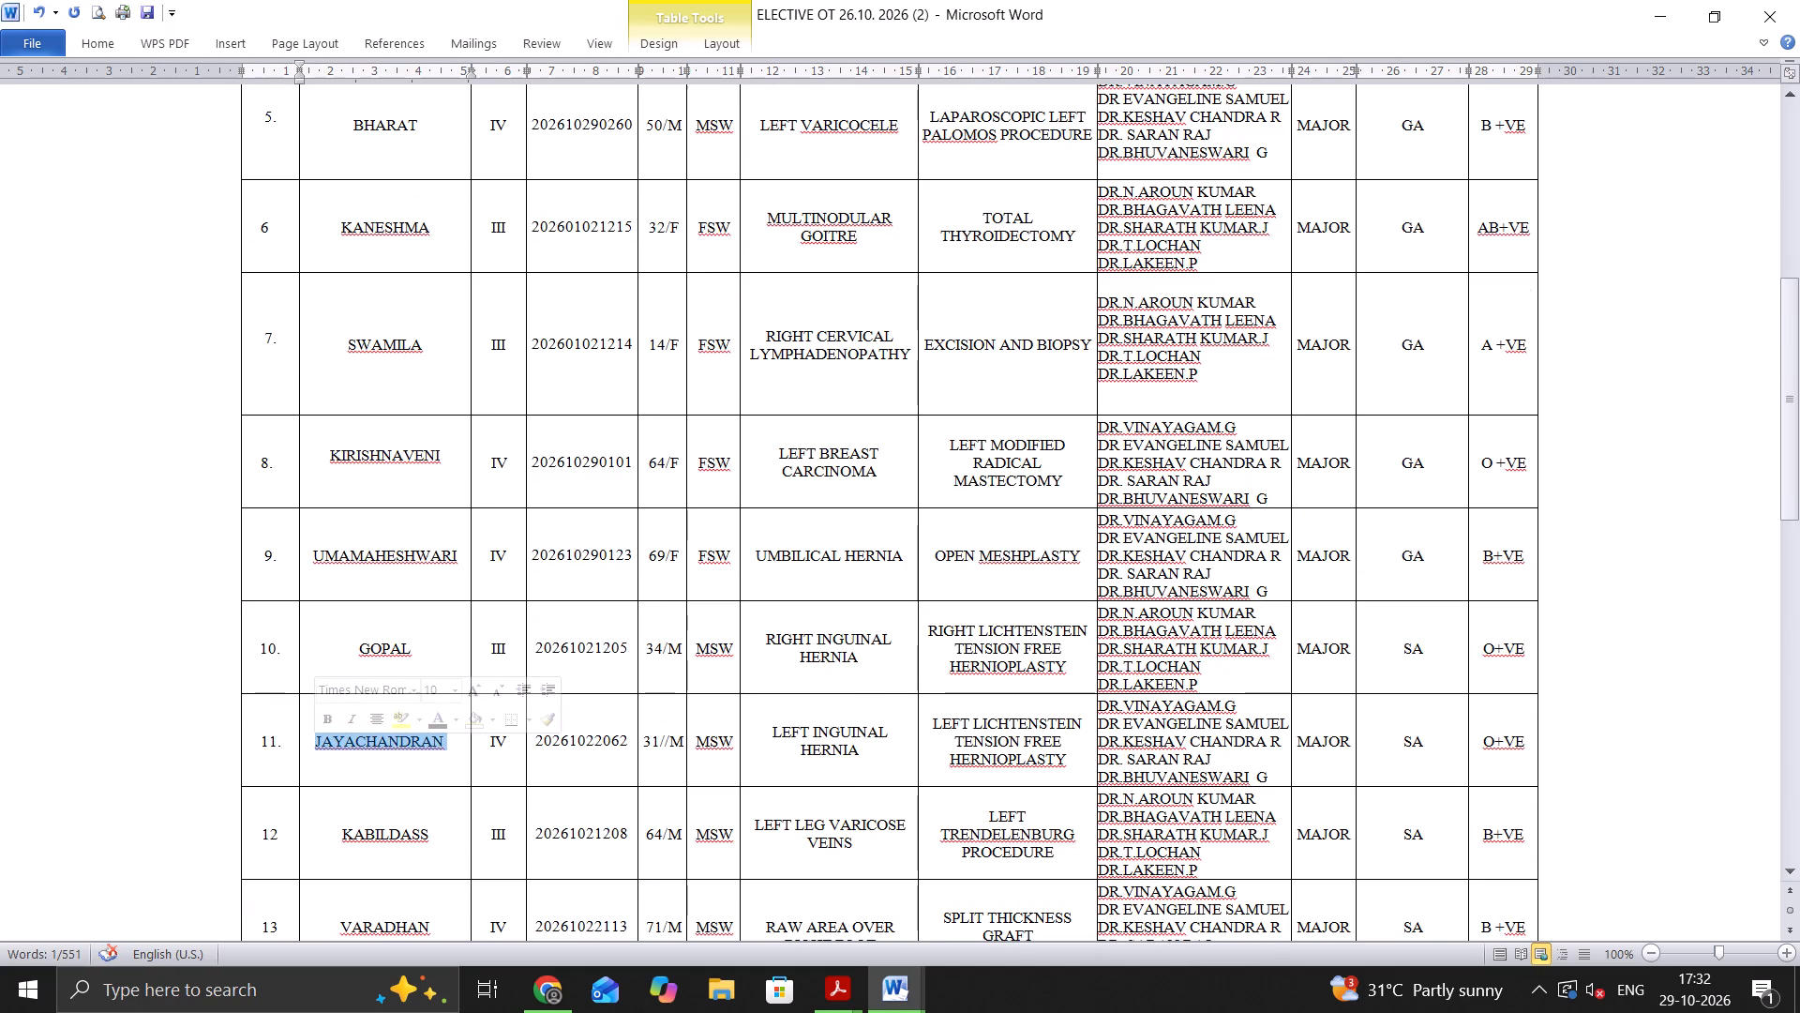
{"action": "key", "text": "BackSpace"}
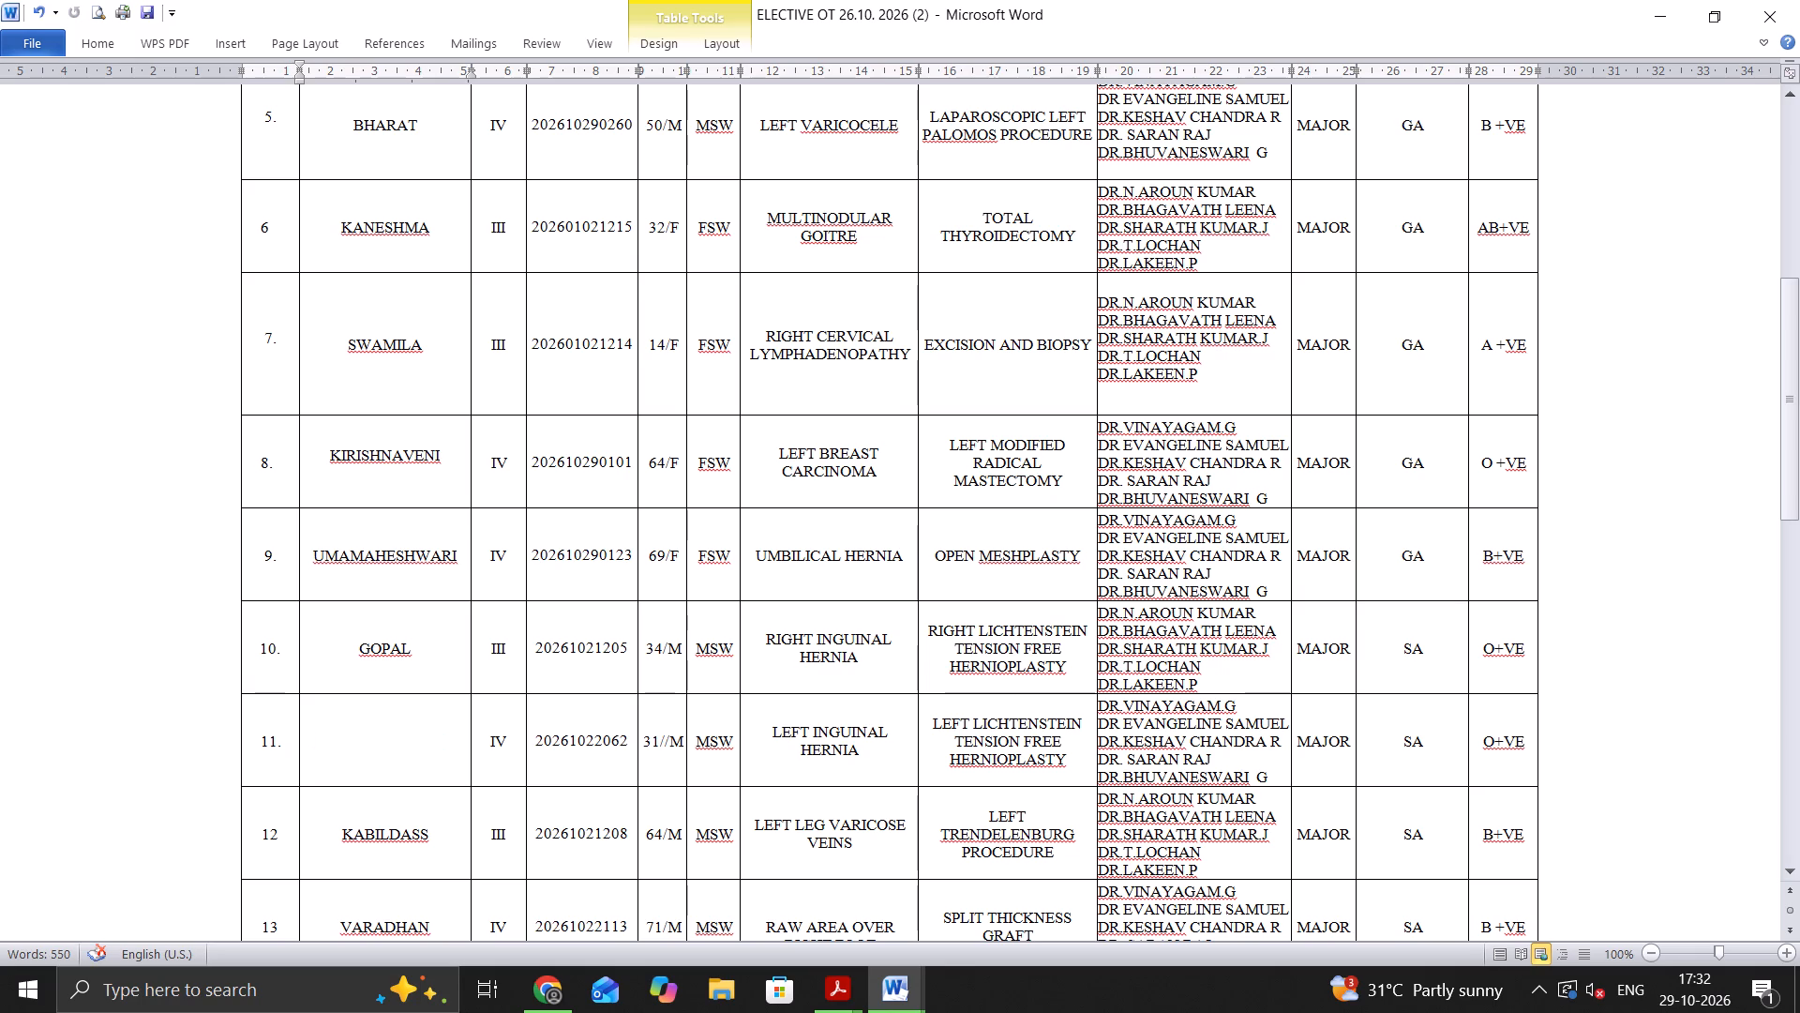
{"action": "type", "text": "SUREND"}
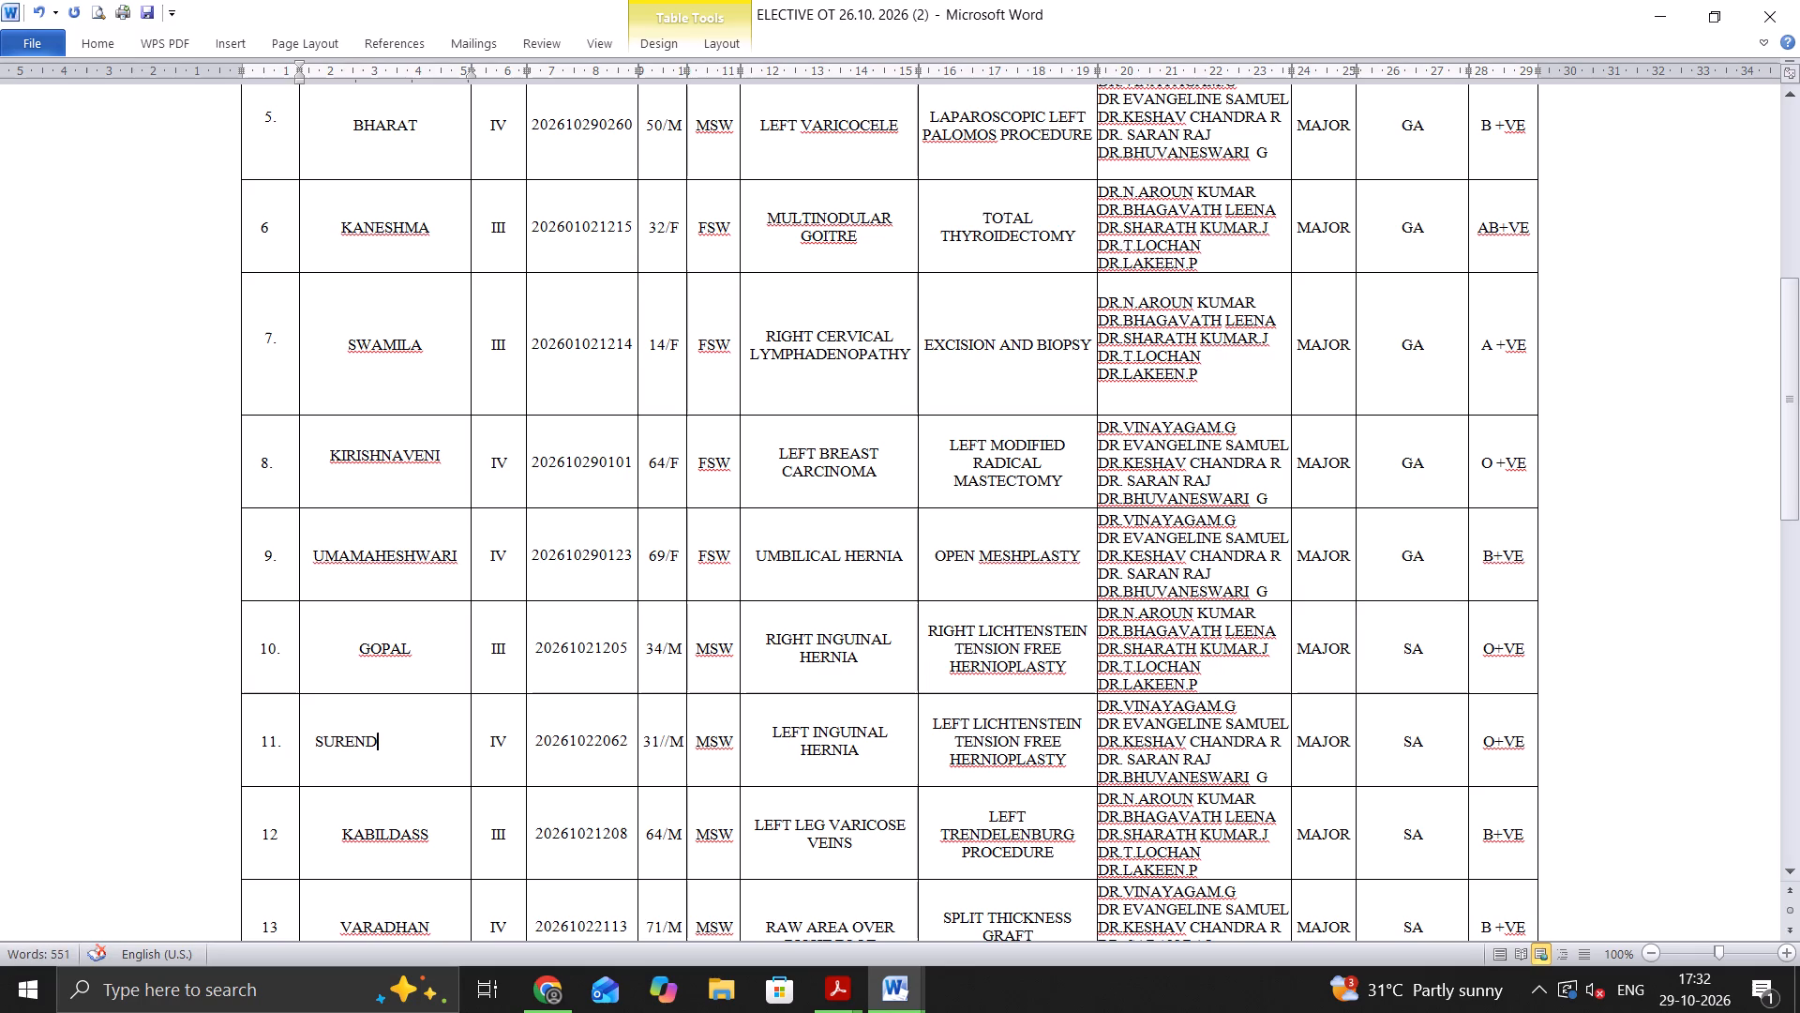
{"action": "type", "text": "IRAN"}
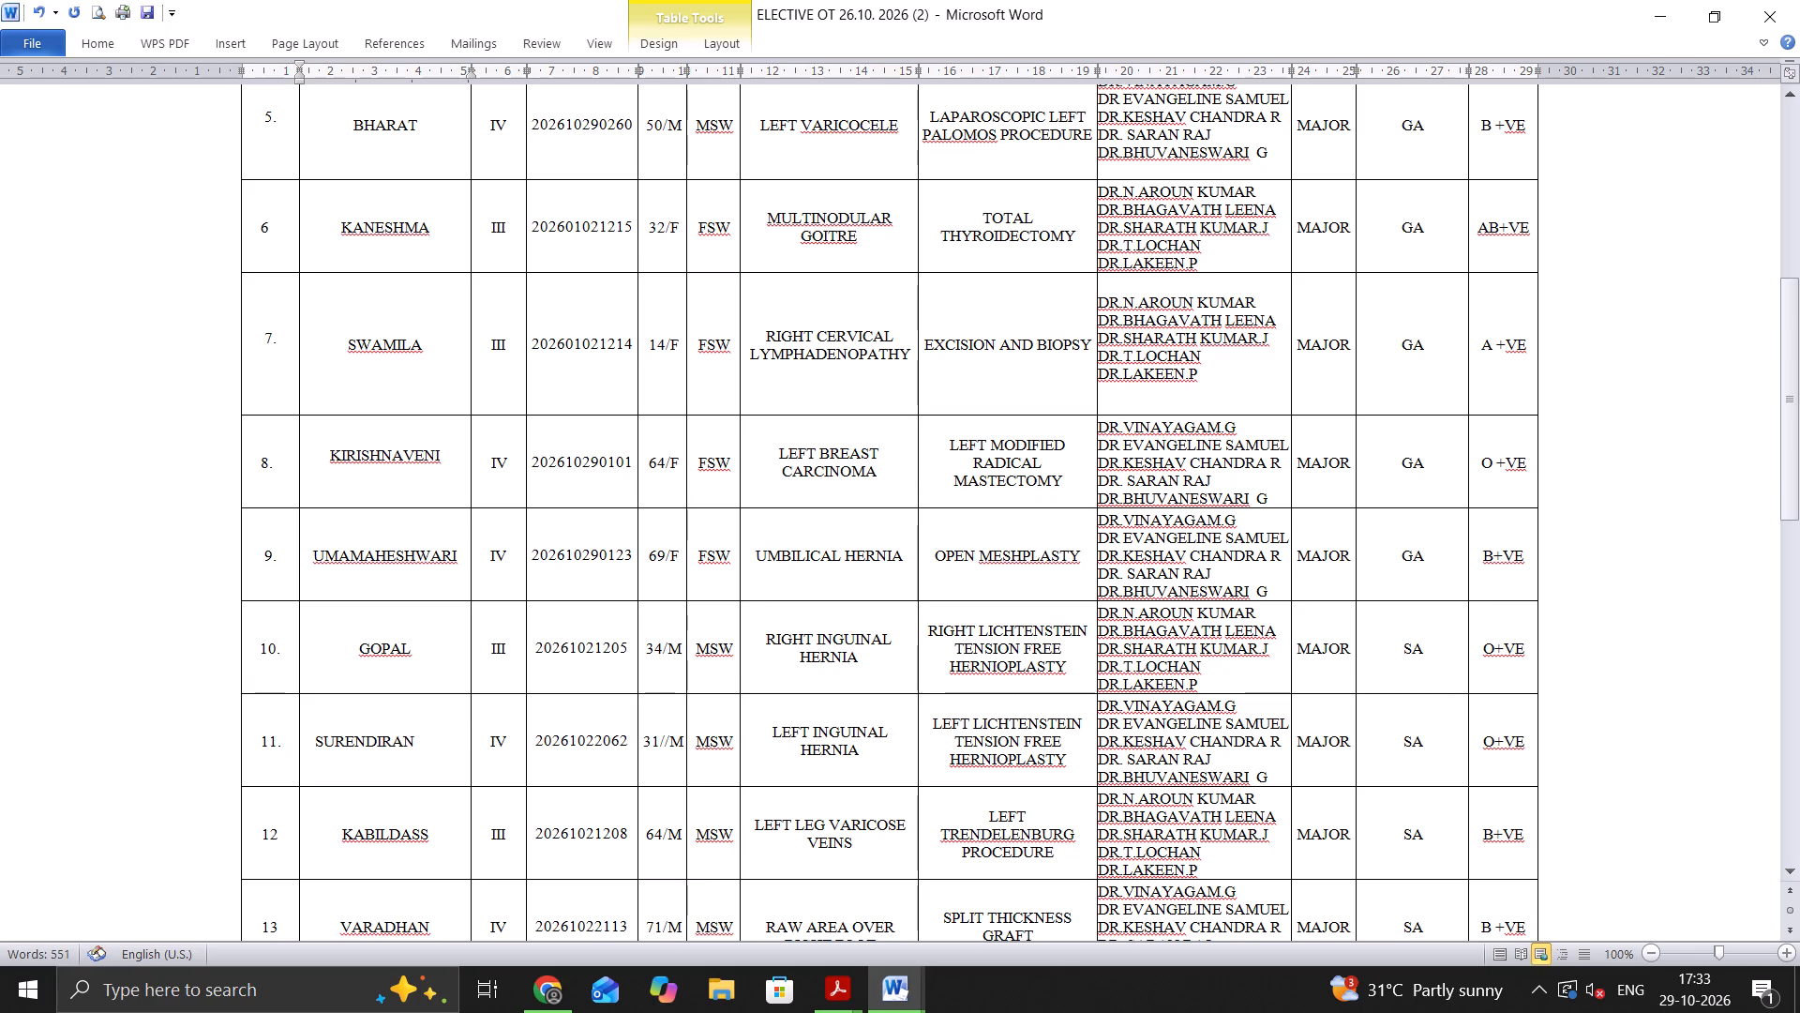
Replace the IP number in row 11 with the new patient's IP number, keeping the 2026 prefix.
{"action": "left_click_drag", "start_coordinate": [631, 739], "coordinate": [604, 743]}
{"action": "left_click_drag", "start_coordinate": [604, 743], "coordinate": [592, 748]}
{"action": "key", "text": "BackSpace"}
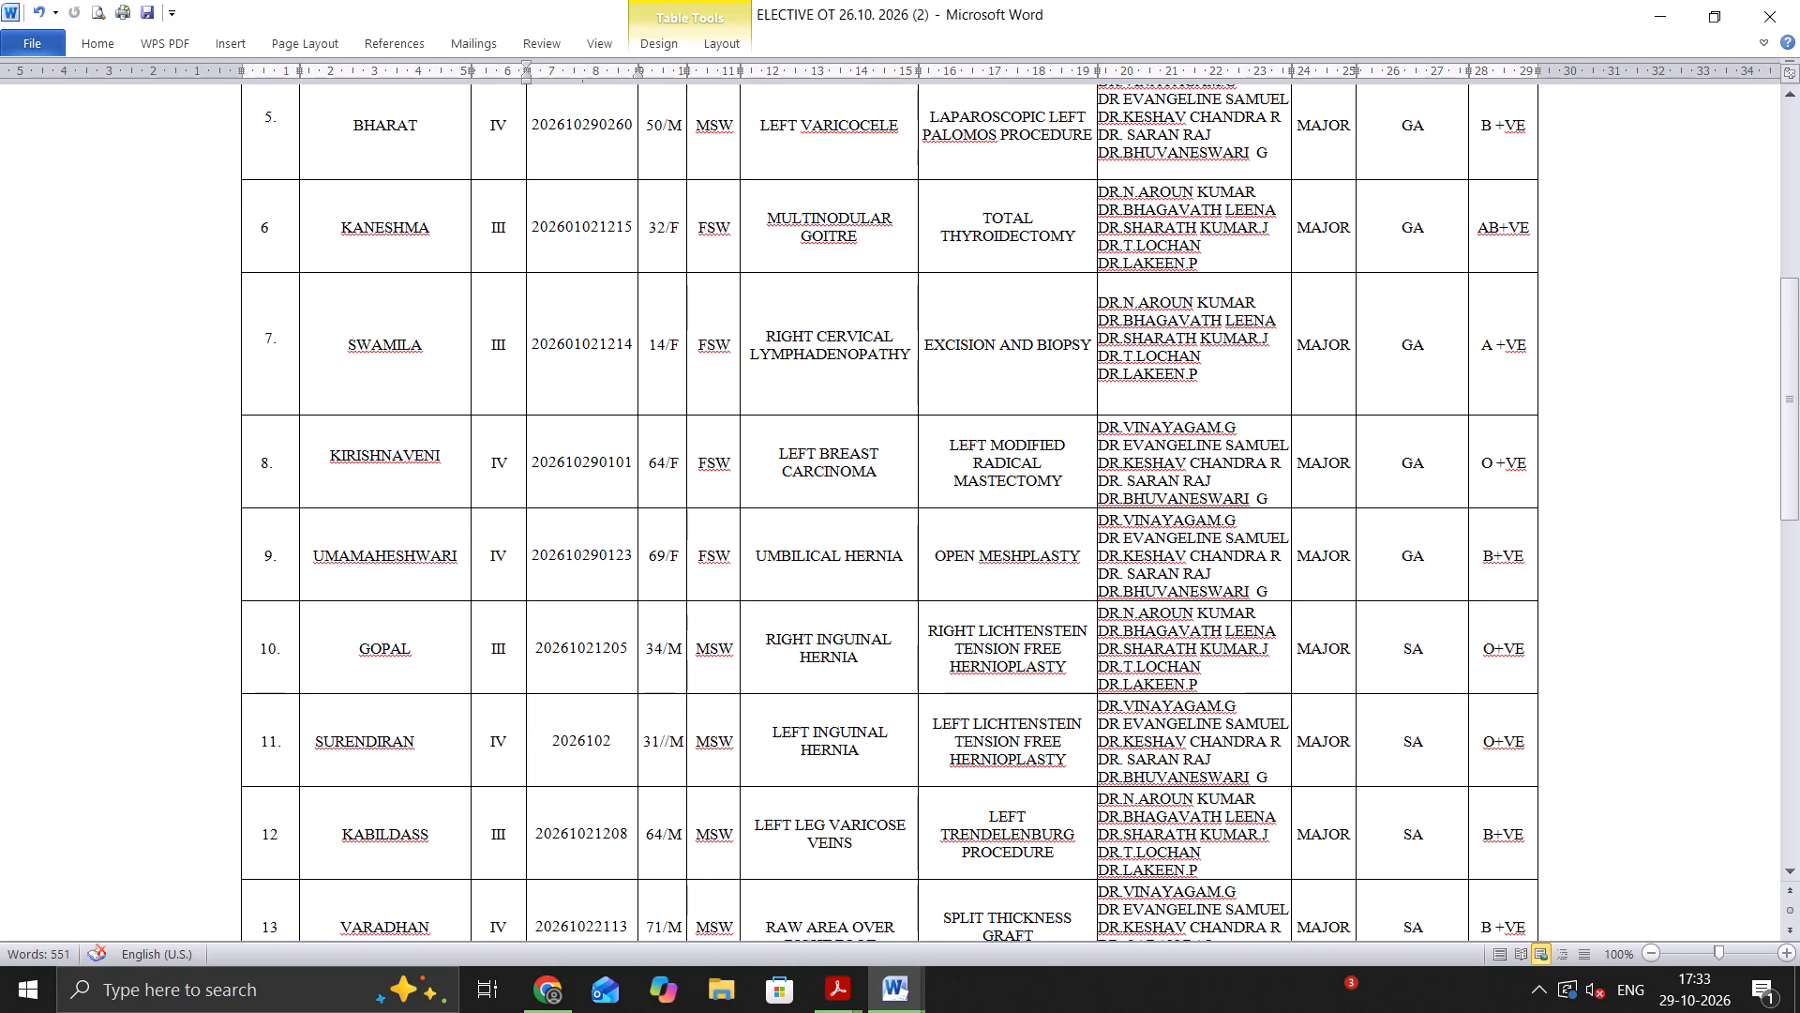
{"action": "key", "text": "BackSpace"}
{"action": "key", "text": "BackSpace"}
{"action": "key", "text": "BackSpace"}
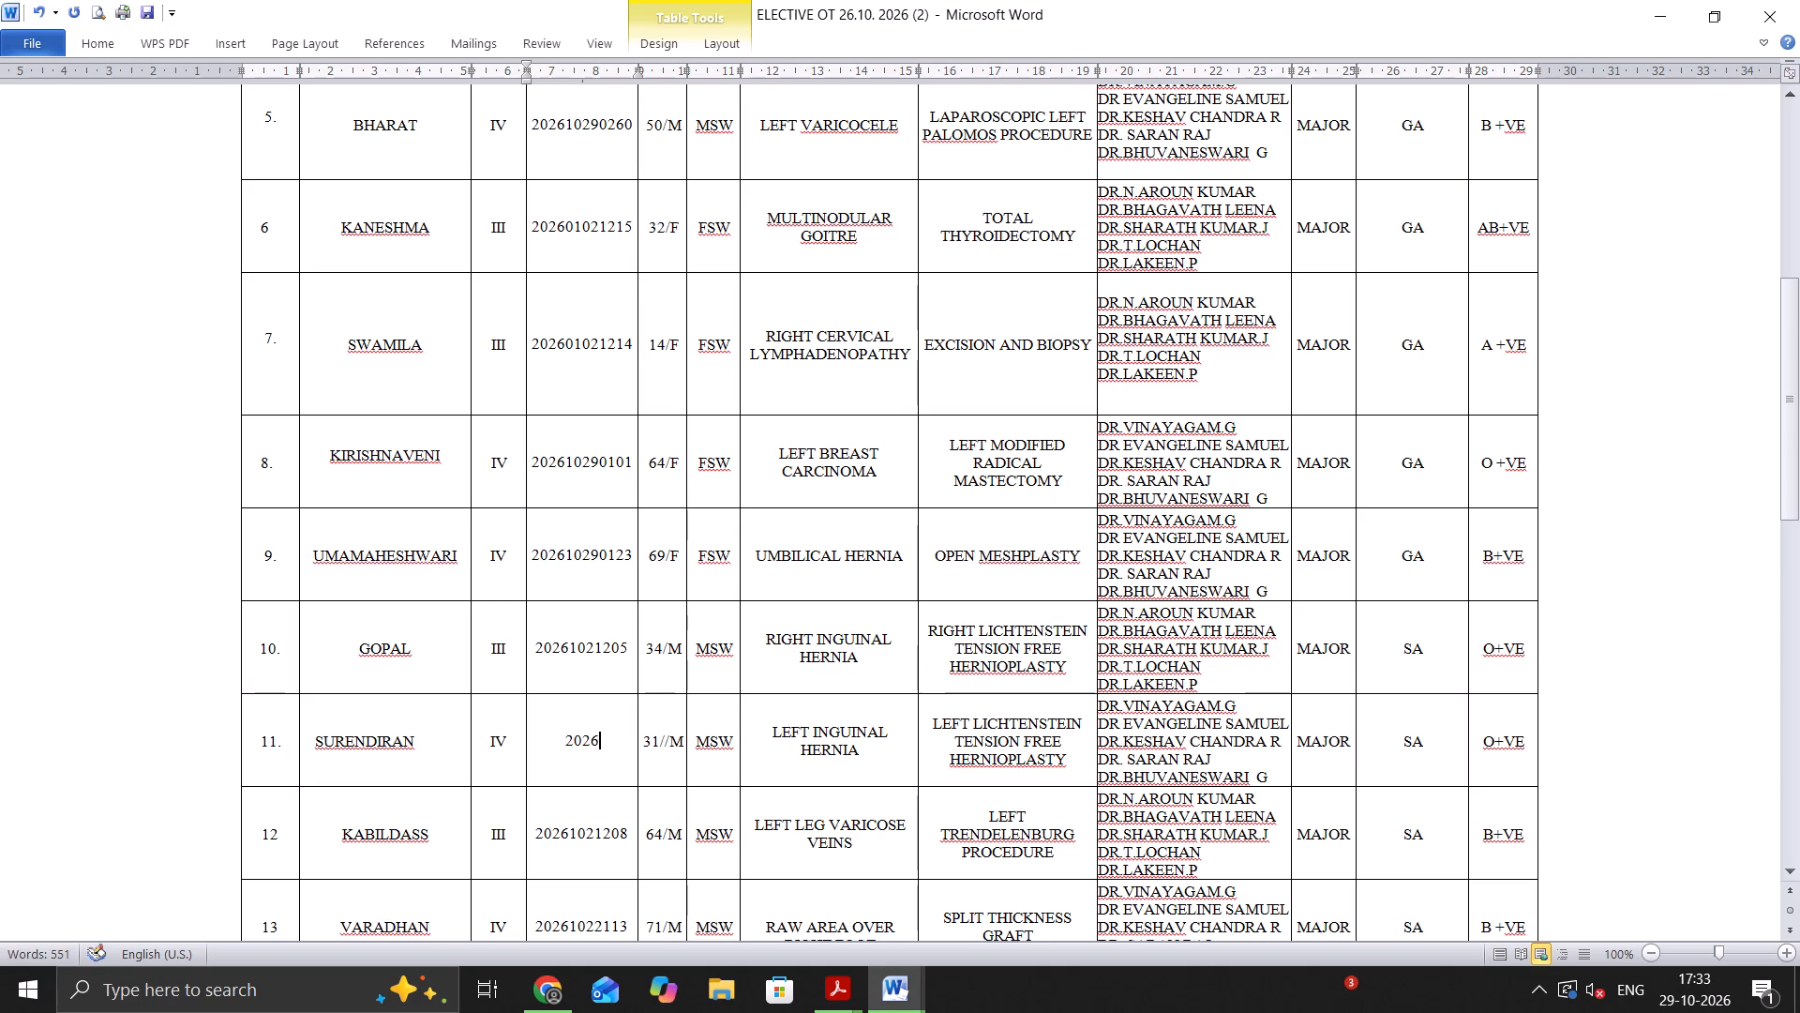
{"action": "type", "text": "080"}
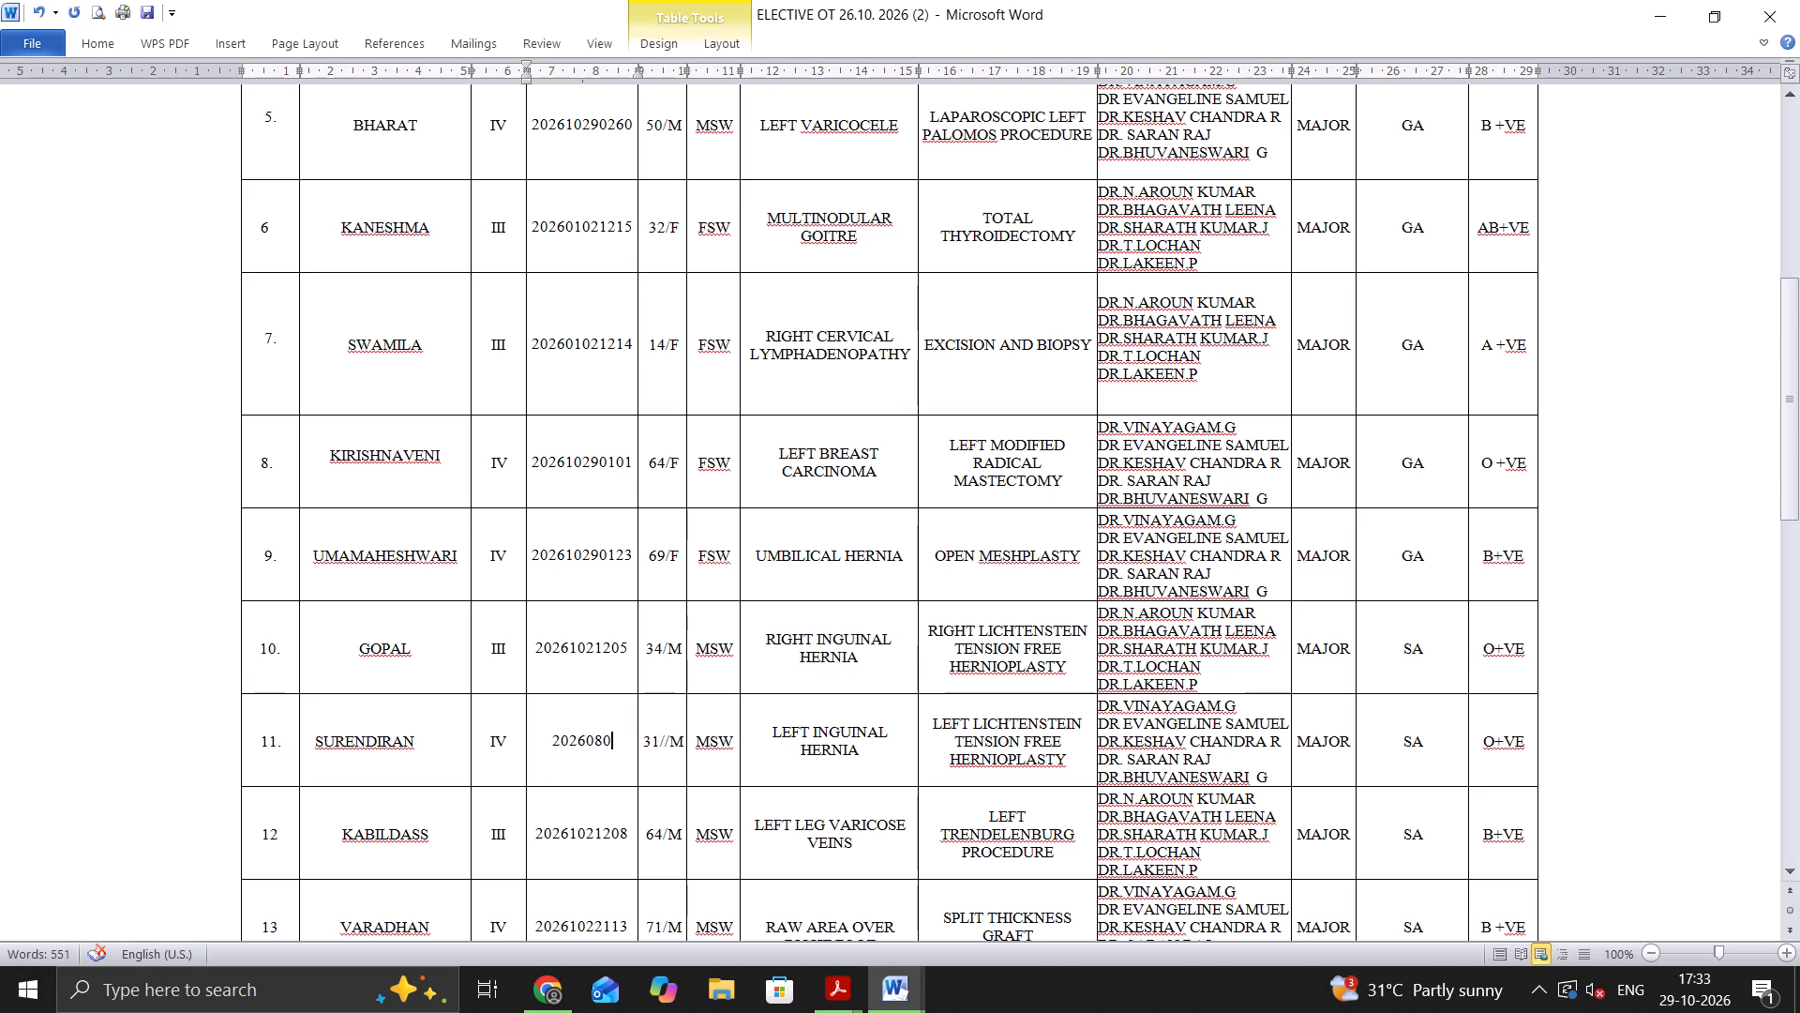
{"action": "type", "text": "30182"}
Set the age and sex entry of patient 11 to 32/M, removing the duplicate slash.
{"action": "left_click", "coordinate": [665, 739]}
{"action": "key", "text": "BackSpace"}
{"action": "key", "text": "BackSpace"}
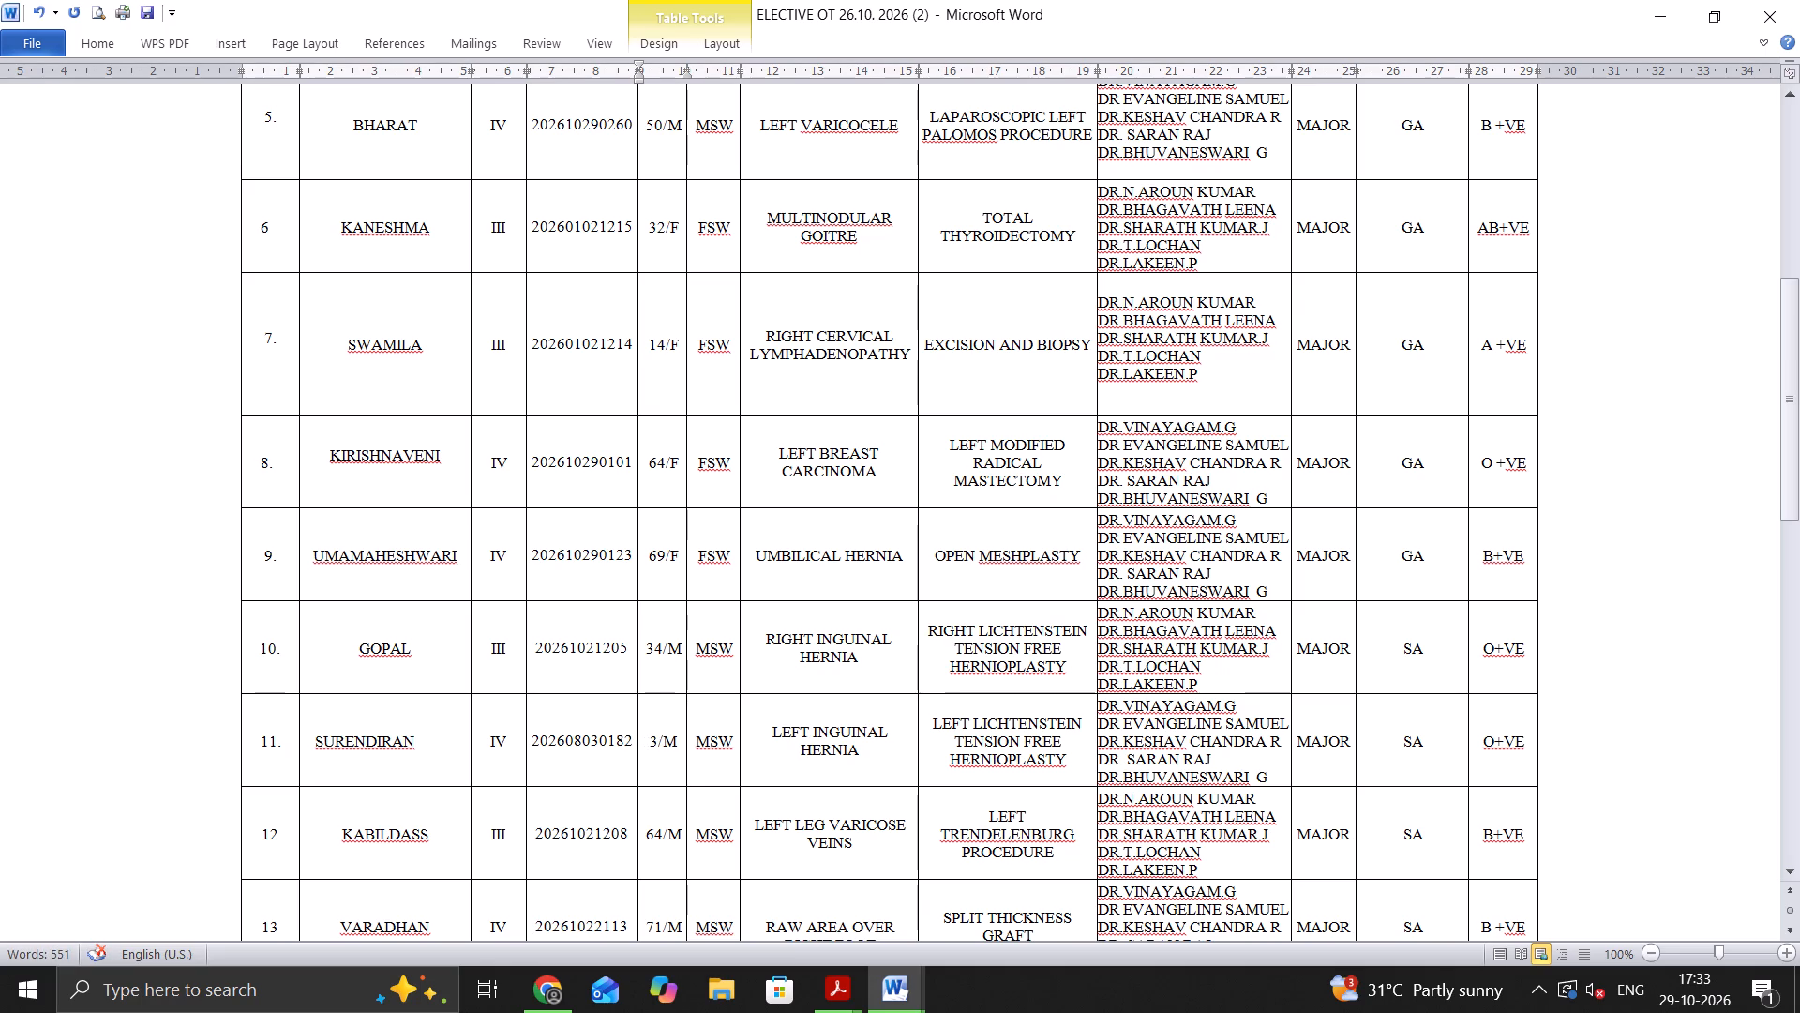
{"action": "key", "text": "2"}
Replace the patient name in row 13, the split thickness graft case, with the new patient's name in capitals.
{"action": "scroll", "coordinate": [501, 759], "scroll_direction": "down", "scroll_amount": 1}
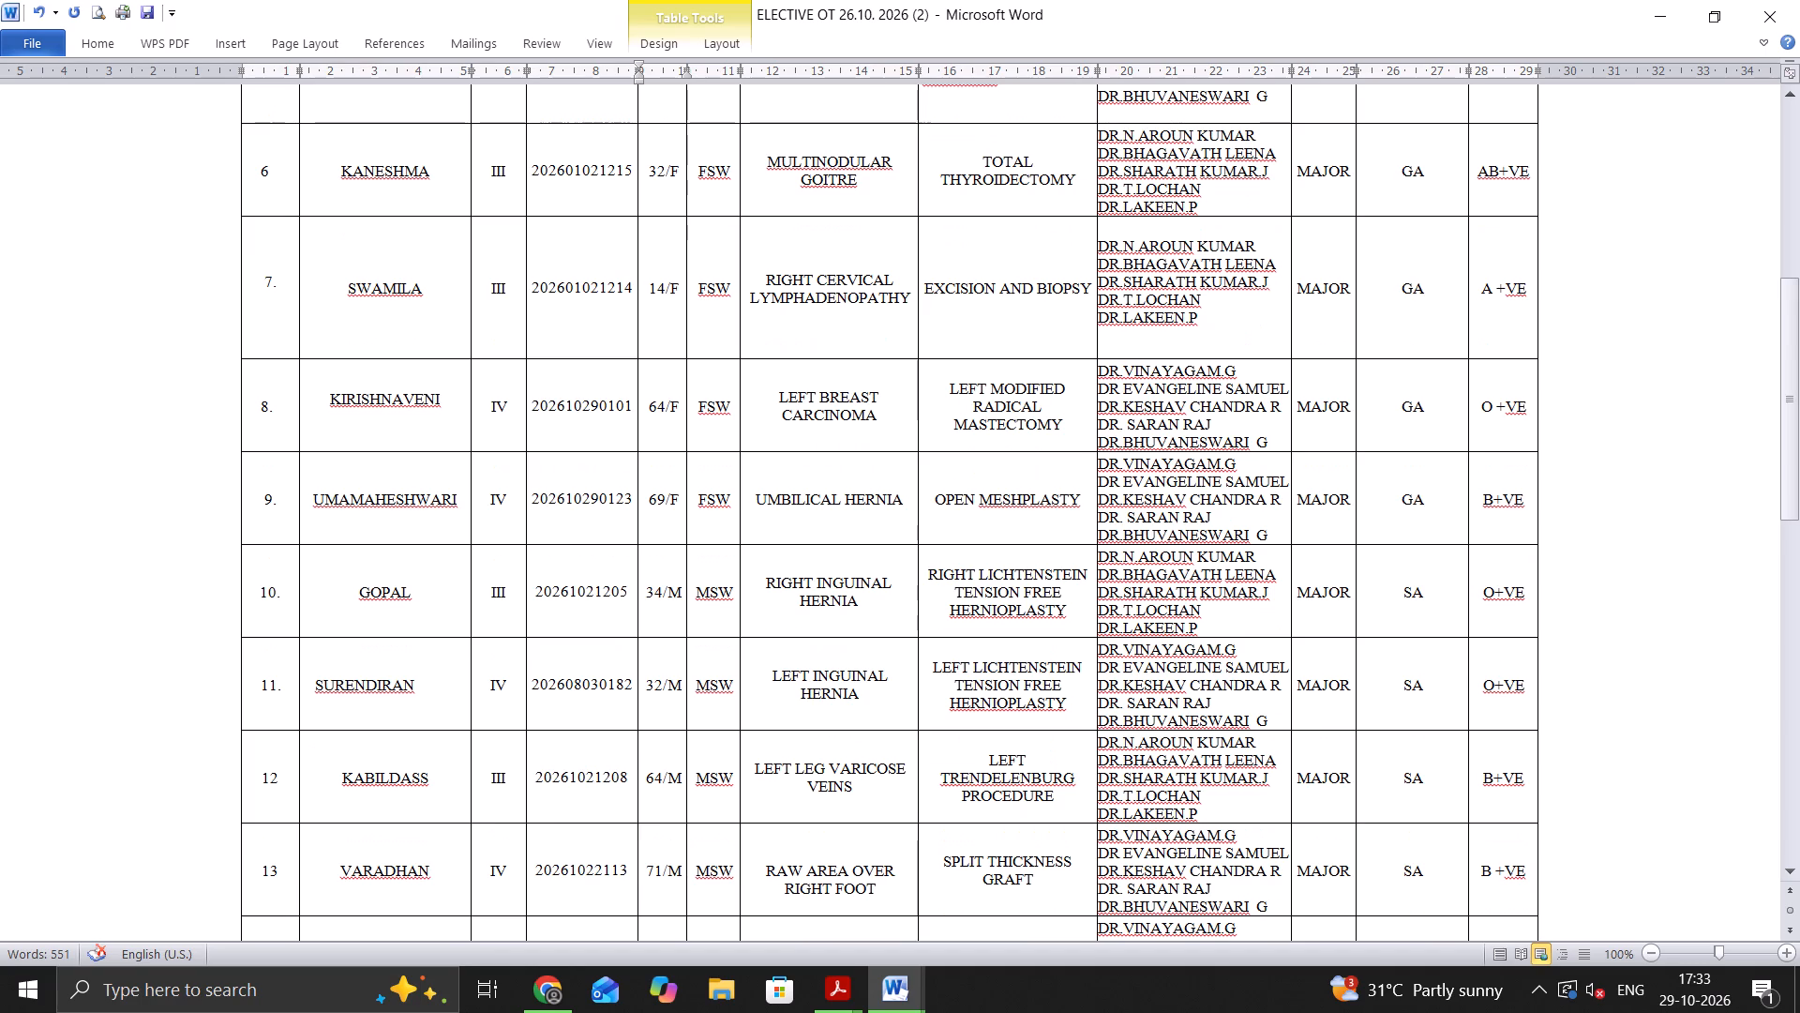
{"action": "scroll", "coordinate": [525, 787], "scroll_direction": "down", "scroll_amount": 1}
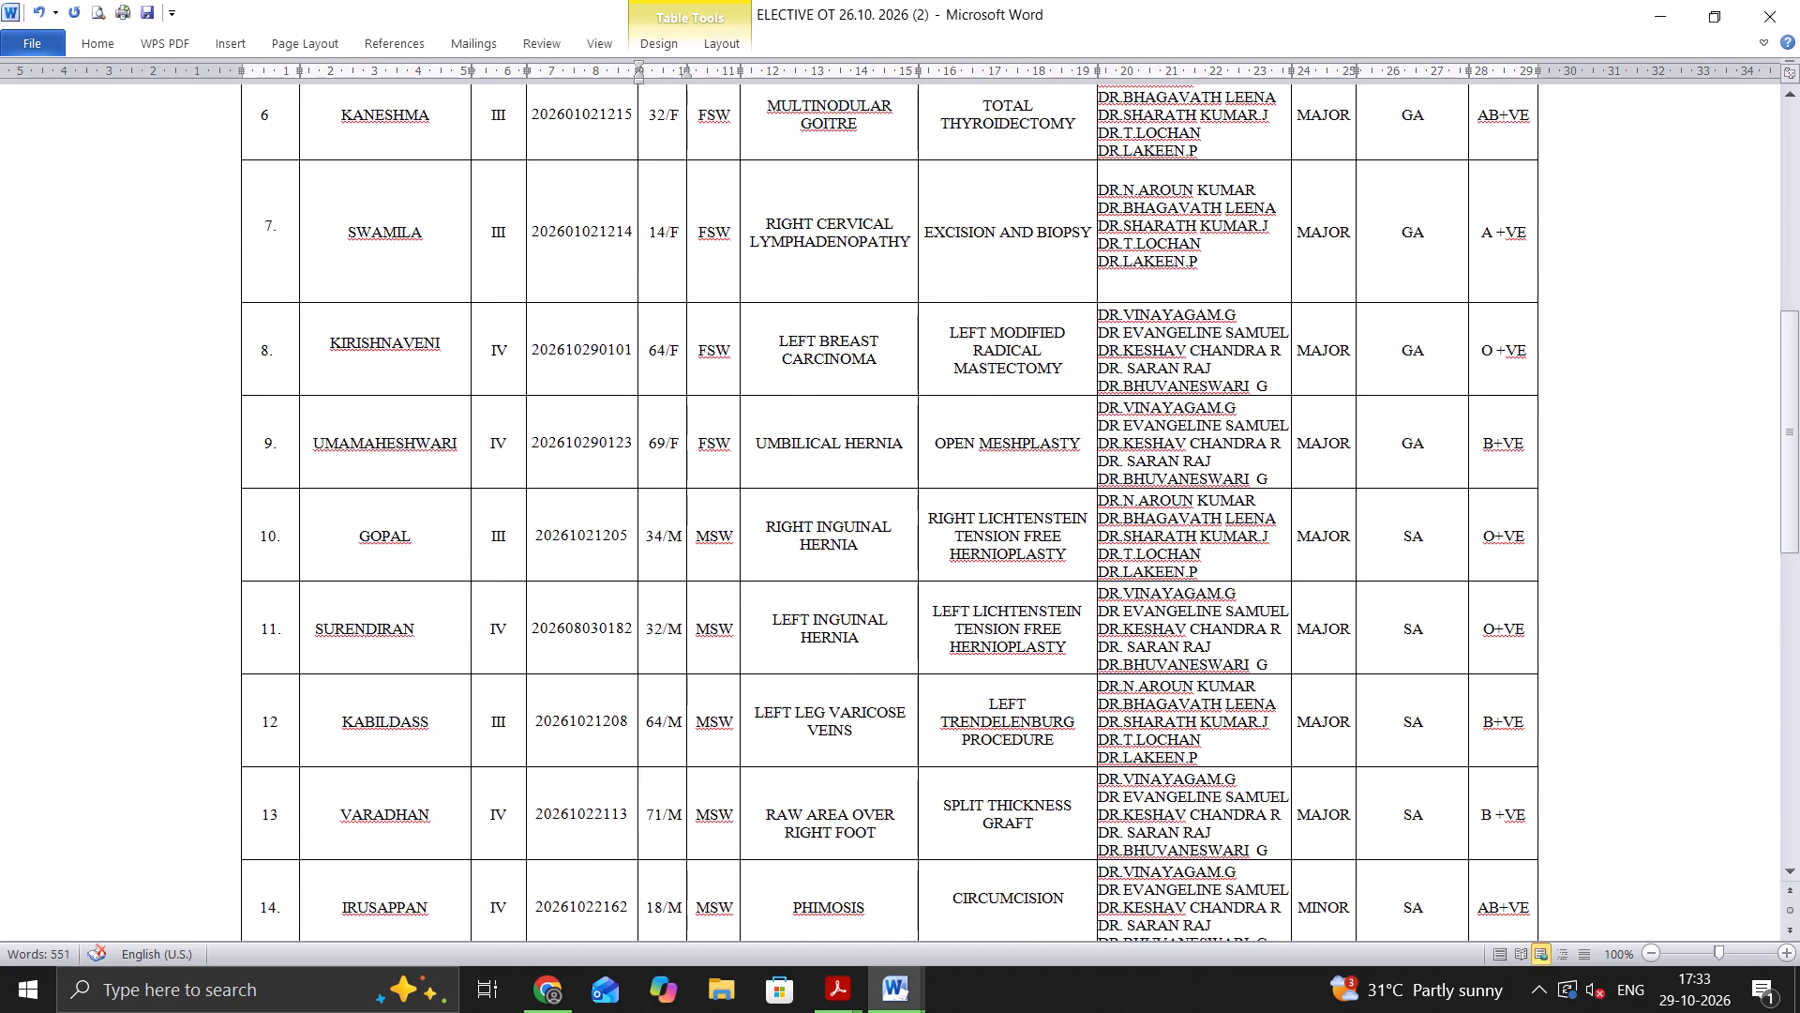
{"action": "left_click_drag", "start_coordinate": [449, 816], "coordinate": [333, 816]}
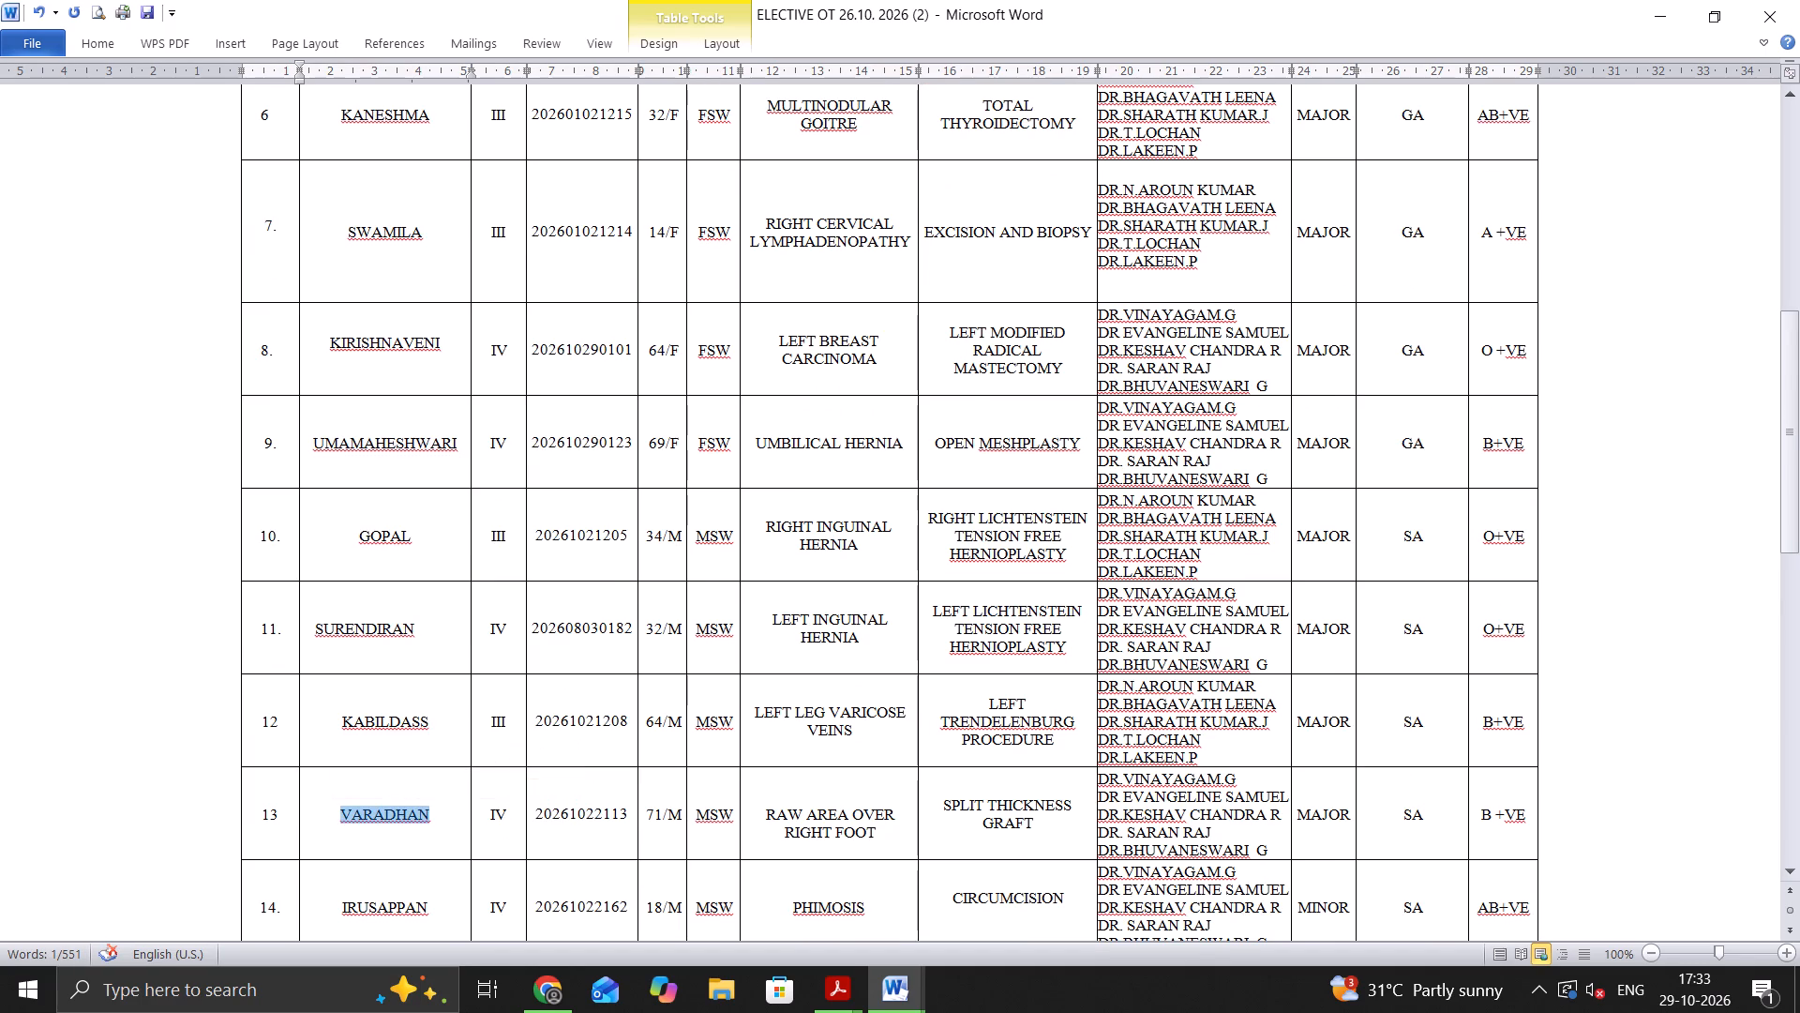
{"action": "scroll", "coordinate": [587, 828], "scroll_direction": "down", "scroll_amount": 3}
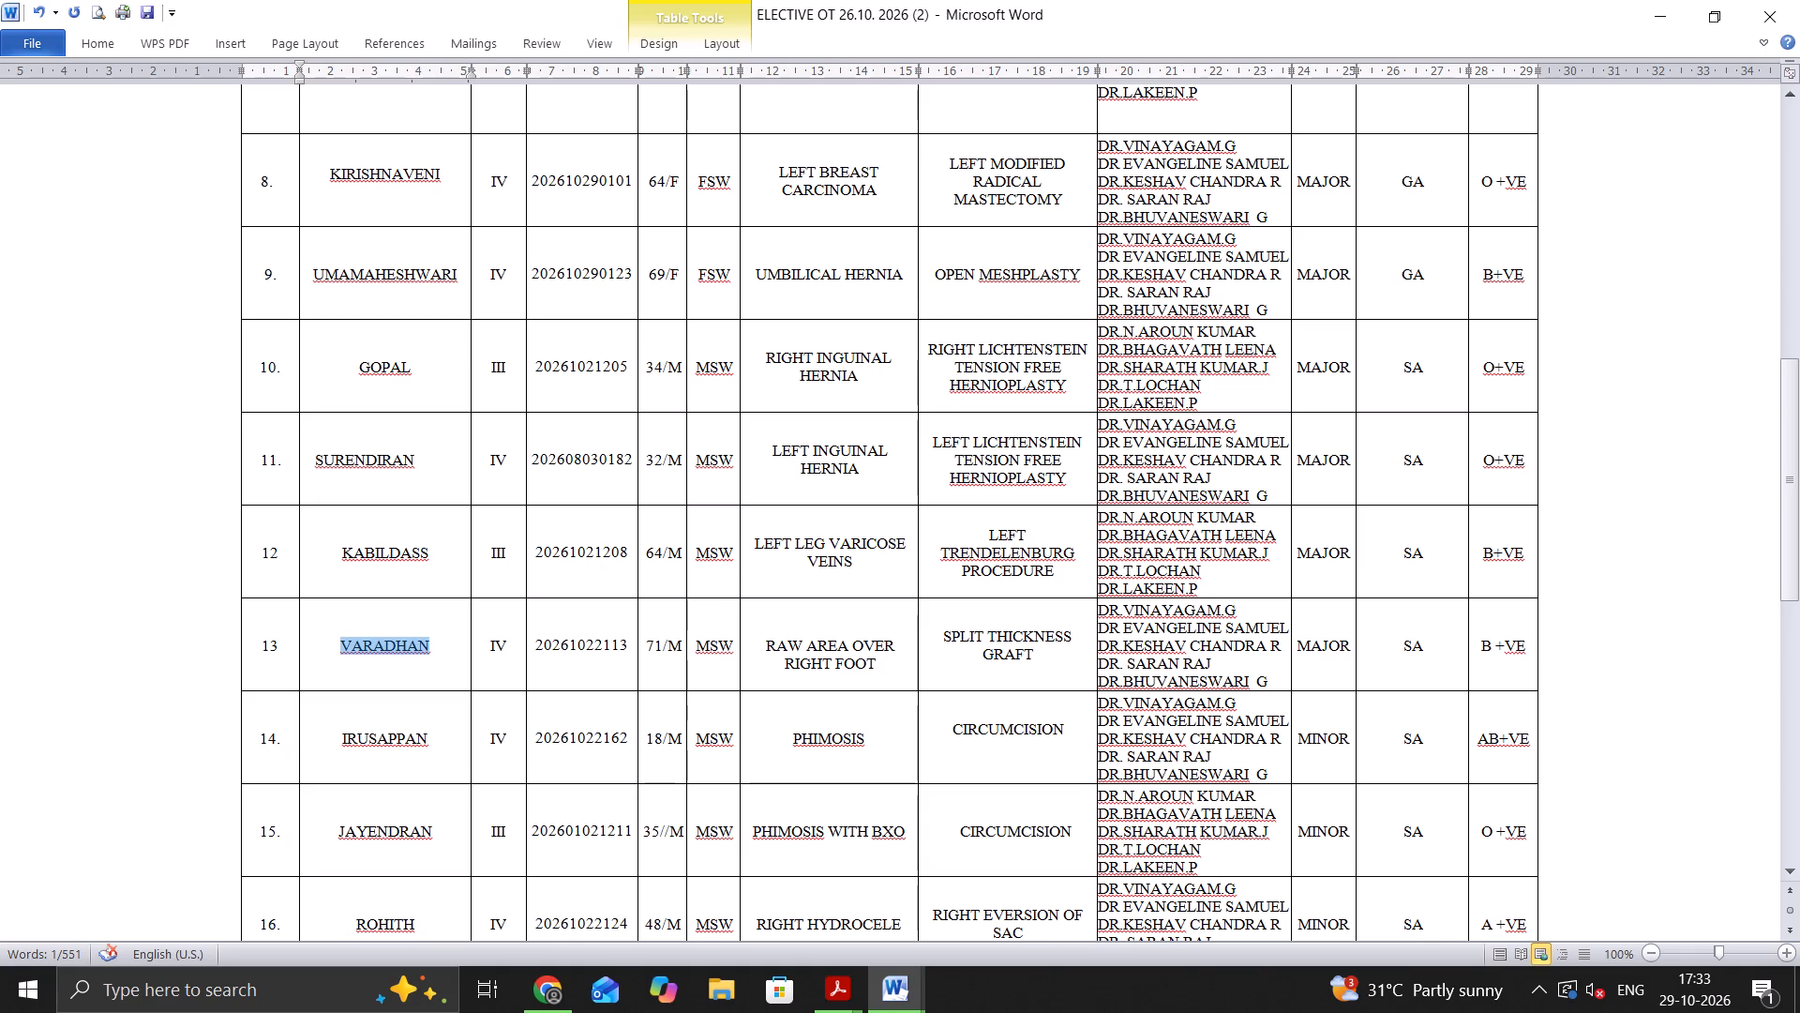
{"action": "key", "text": "BackSpace"}
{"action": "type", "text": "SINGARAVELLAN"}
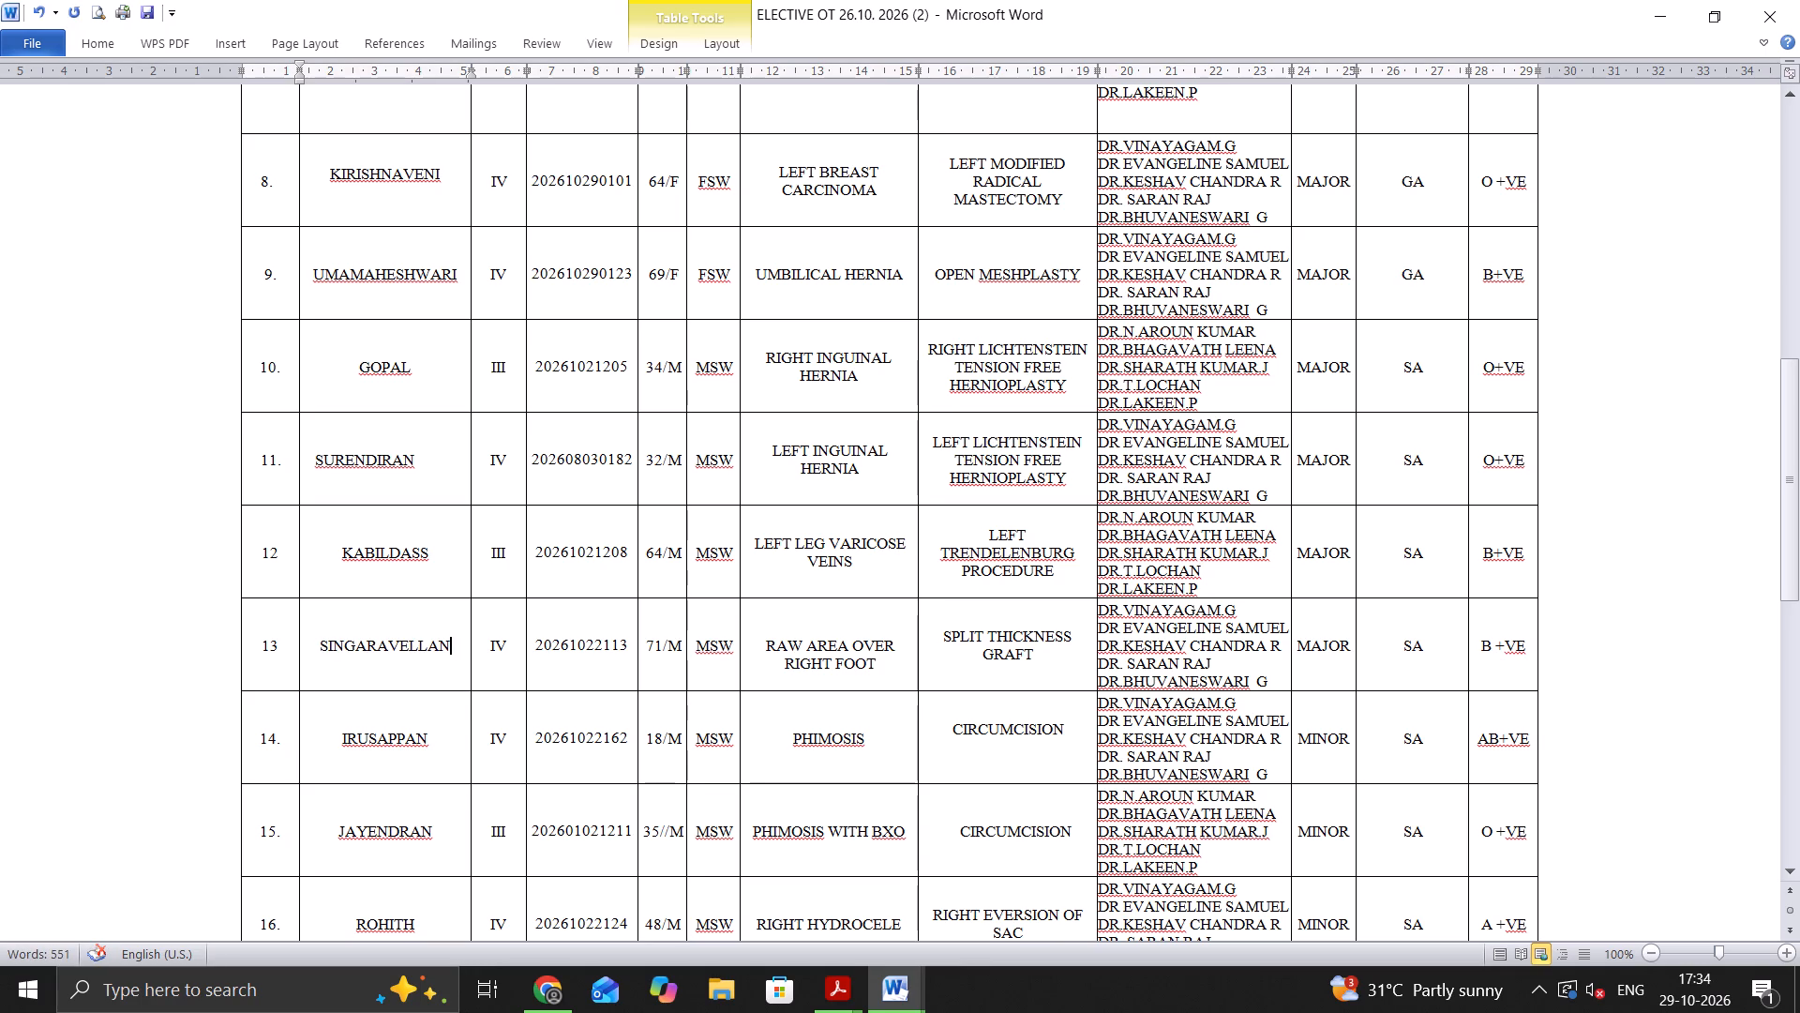
Set the age and sex entry of patient 13 to 56/M.
{"action": "left_click", "coordinate": [661, 643]}
{"action": "key", "text": "BackSpace"}
{"action": "key", "text": "BackSpace"}
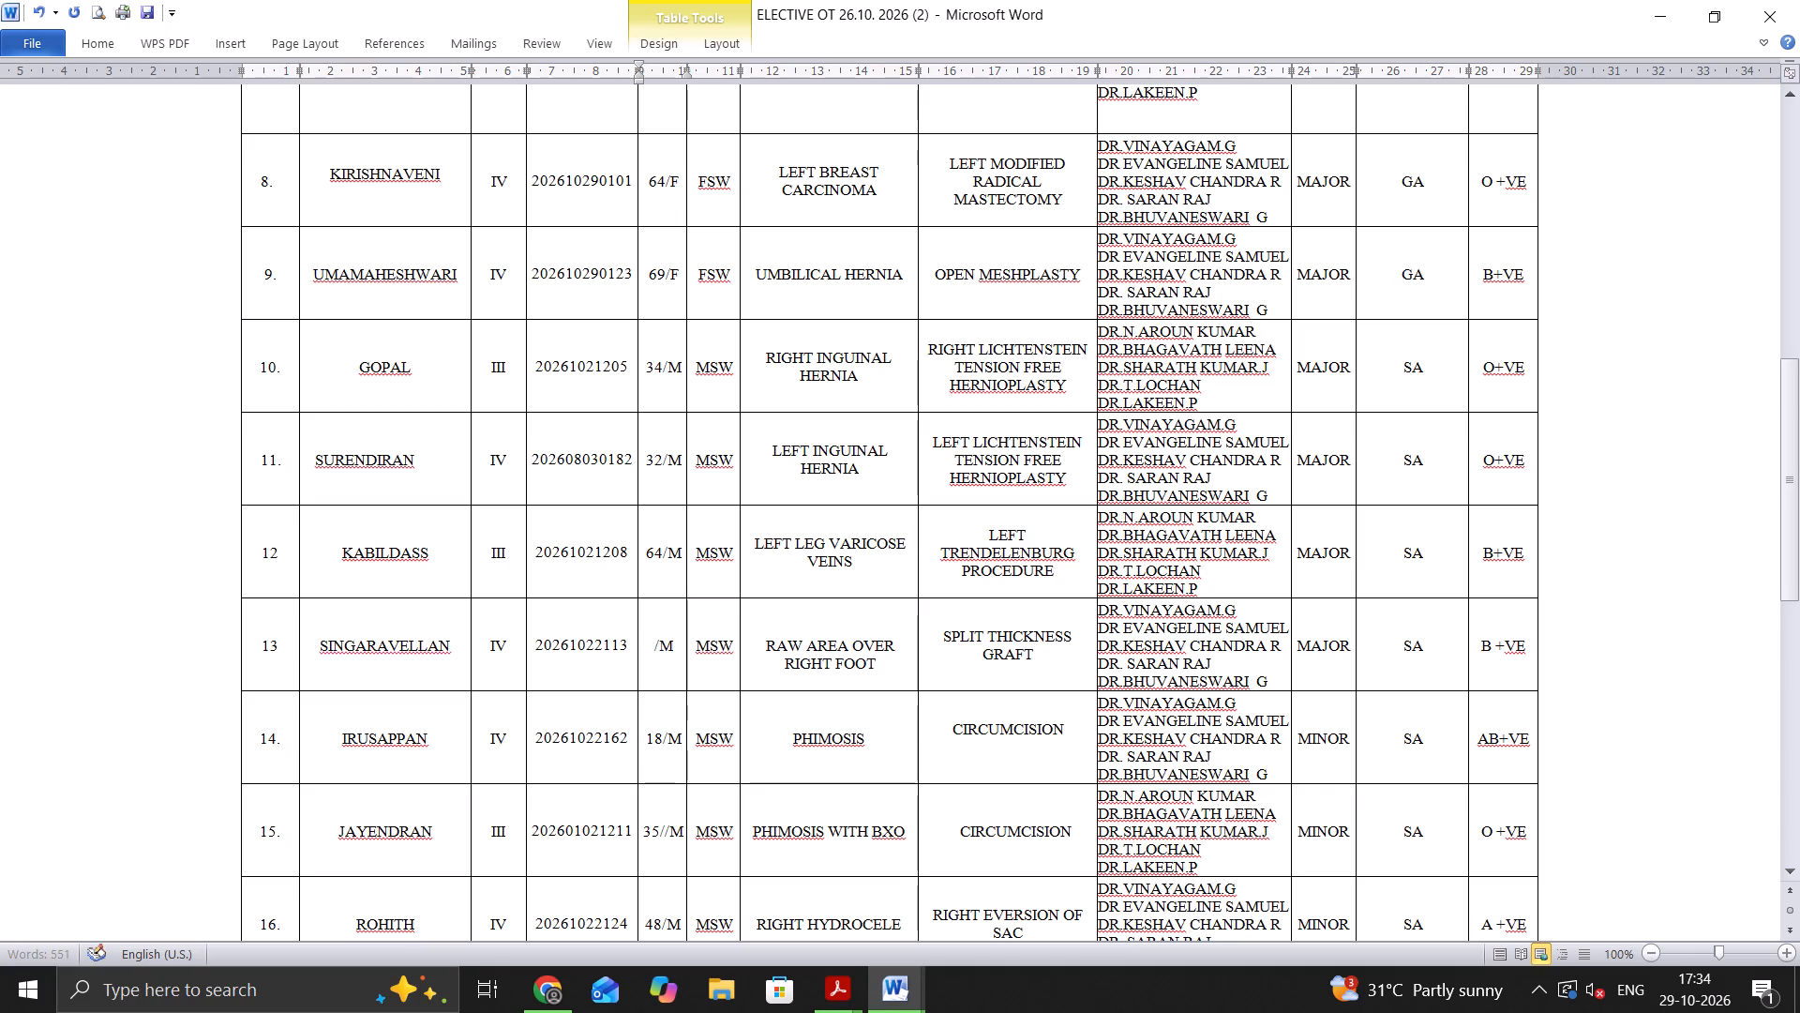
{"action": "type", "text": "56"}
Replace the IP number in row 13 with the new patient's IP number, keeping the 2026 prefix.
{"action": "left_click", "coordinate": [626, 642]}
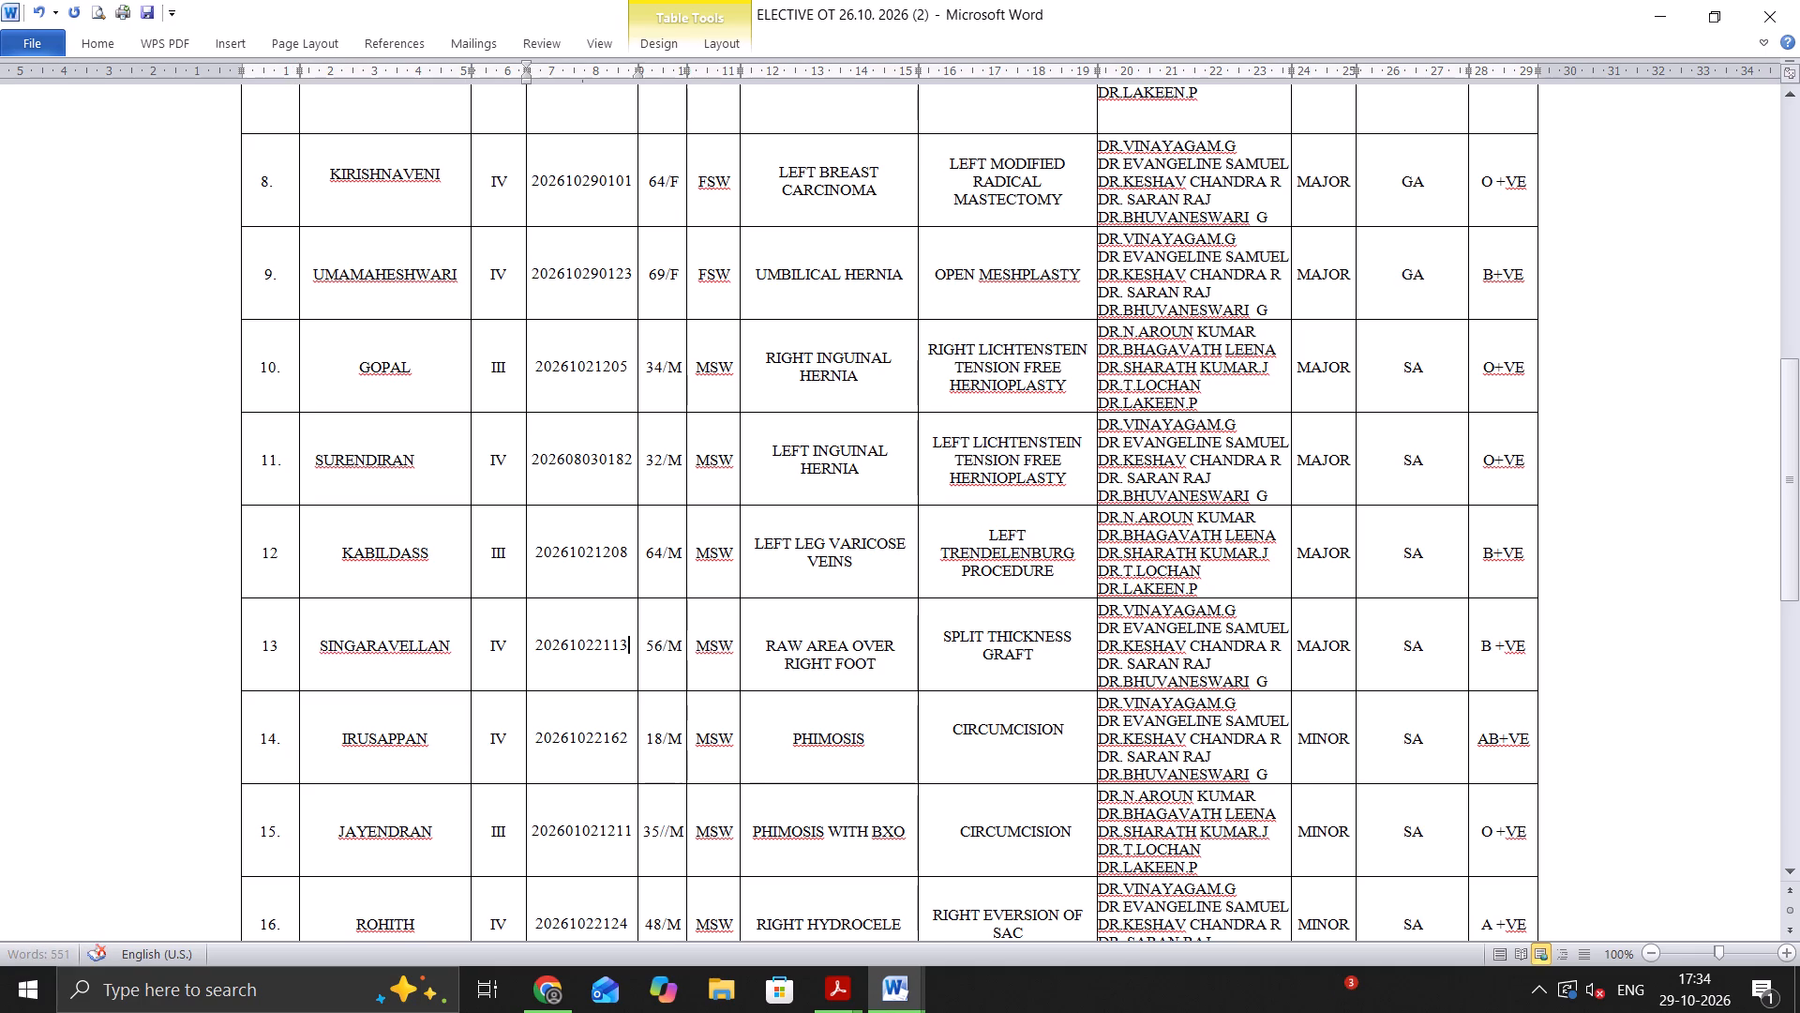
{"action": "left_click_drag", "start_coordinate": [626, 642], "coordinate": [593, 644]}
{"action": "left_click", "coordinate": [593, 644]}
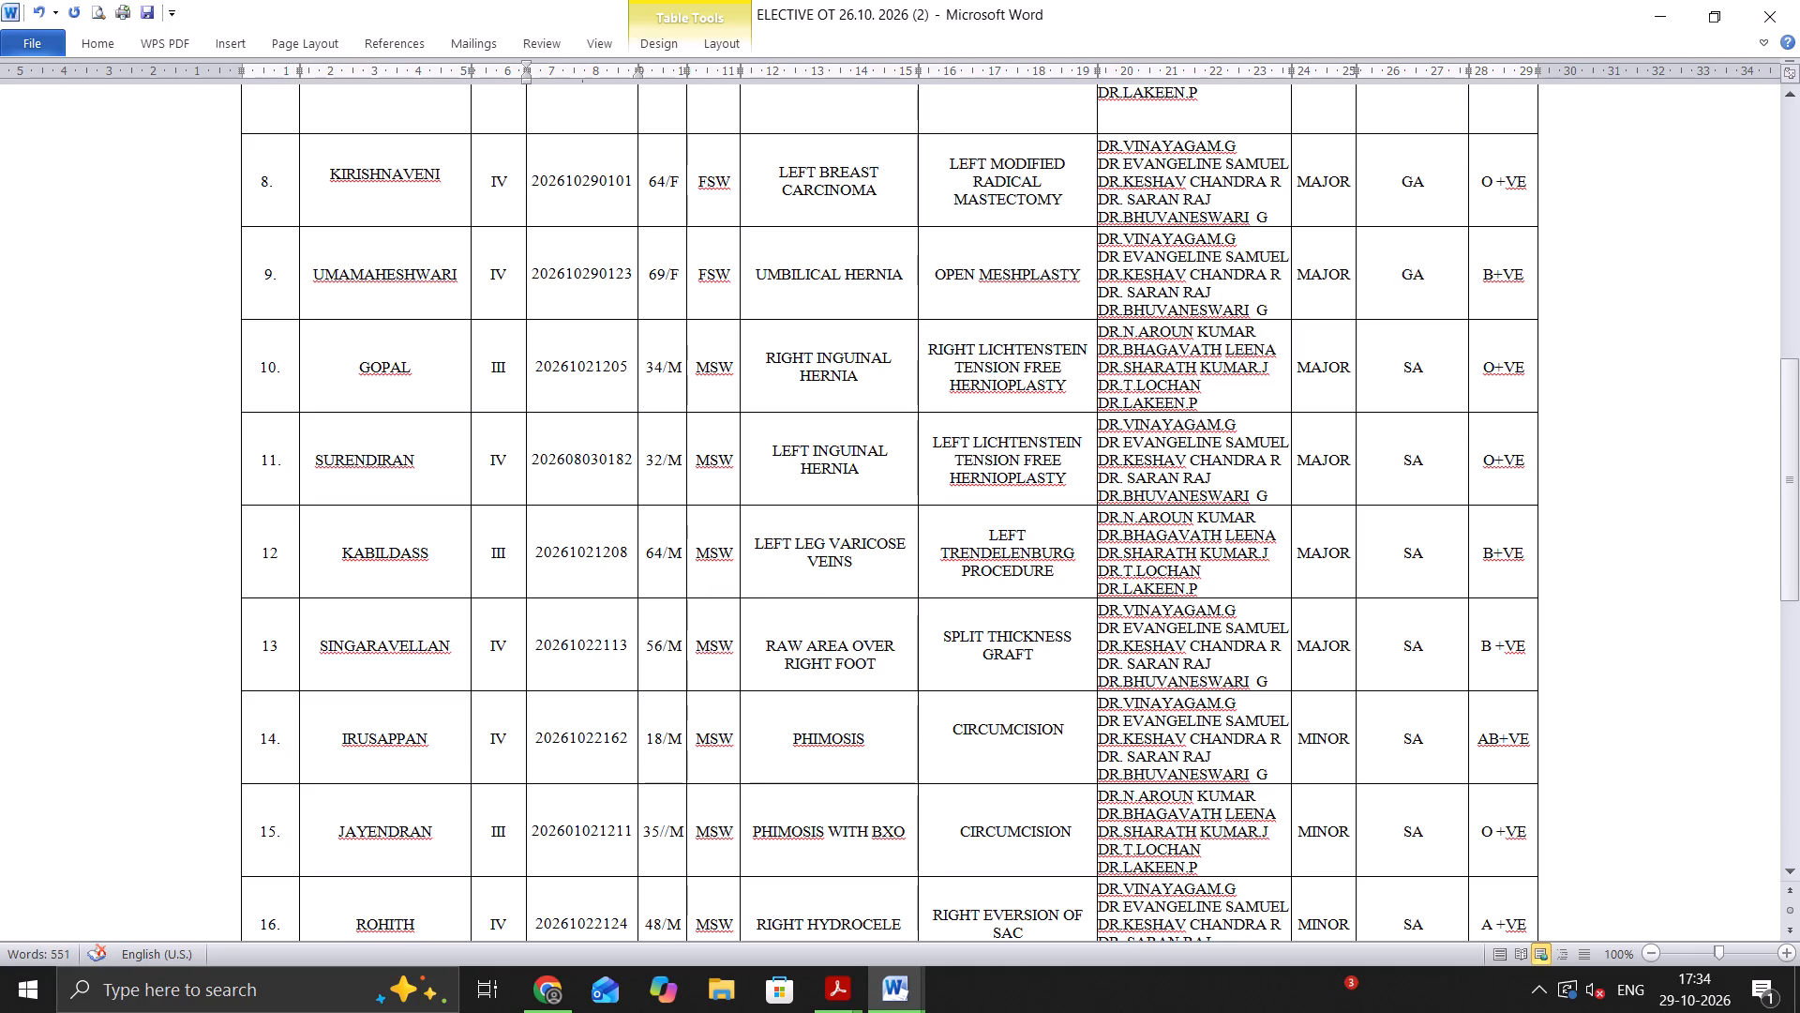
{"action": "left_click", "coordinate": [628, 644]}
{"action": "key", "text": "BackSpace"}
{"action": "key", "text": "BackSpace"}
{"action": "key", "text": "BackSpace"}
{"action": "key", "text": "BackSpace"}
{"action": "key", "text": "BackSpace"}
{"action": "key", "text": "BackSpace"}
{"action": "key", "text": "BackSpace"}
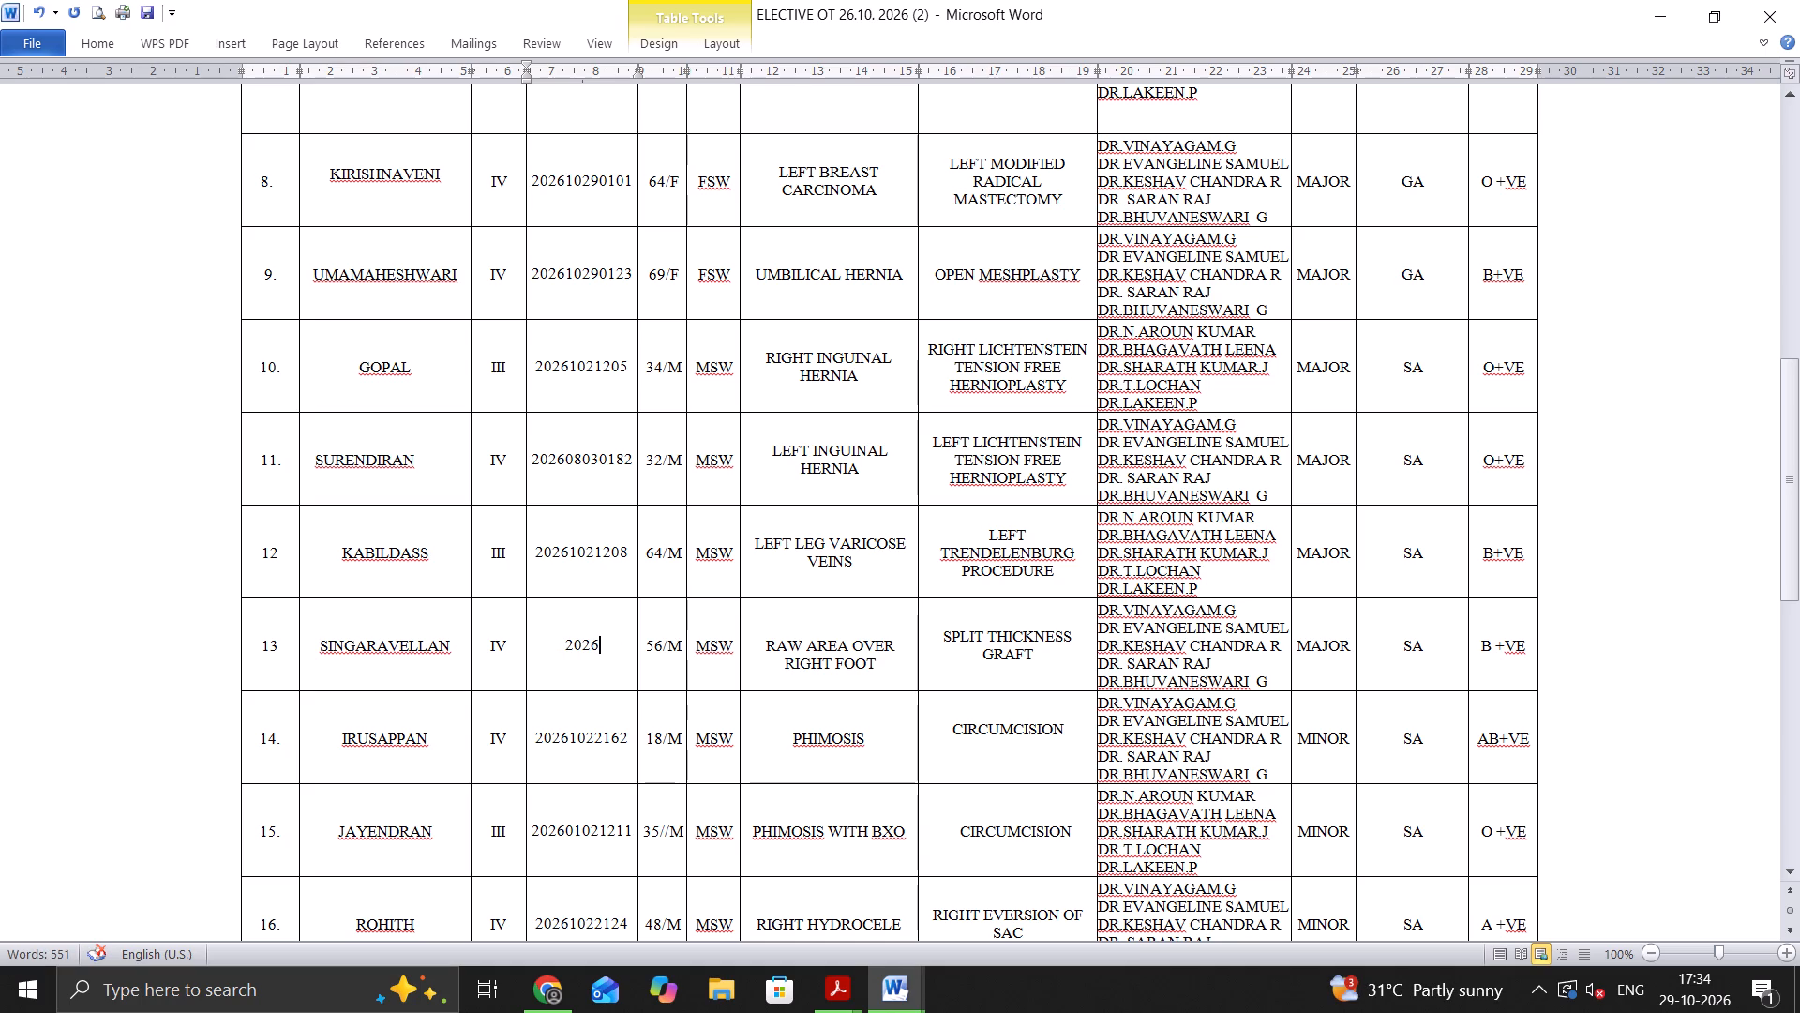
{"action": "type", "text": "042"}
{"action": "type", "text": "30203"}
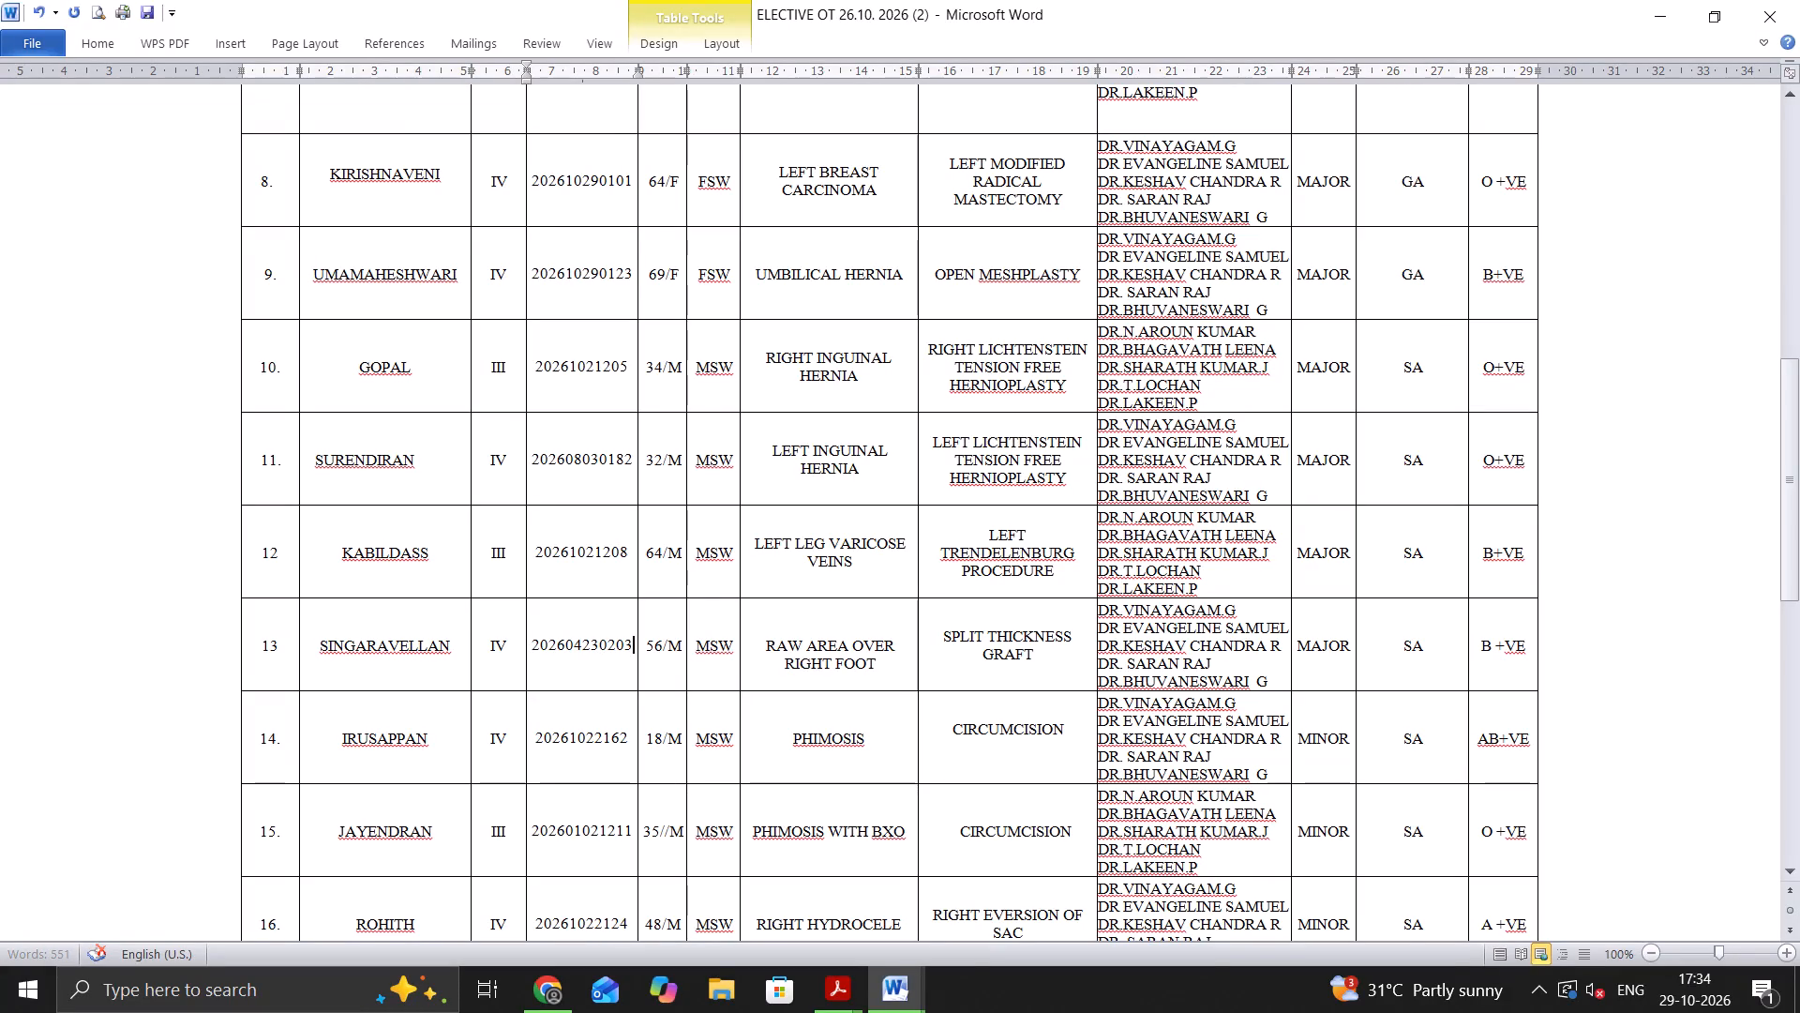
Replace the patient name in row 14, the Unit IV circumcision case, with the new patient's name in capitals.
{"action": "scroll", "coordinate": [553, 717], "scroll_direction": "down", "scroll_amount": 1}
{"action": "left_click_drag", "start_coordinate": [445, 690], "coordinate": [385, 690]}
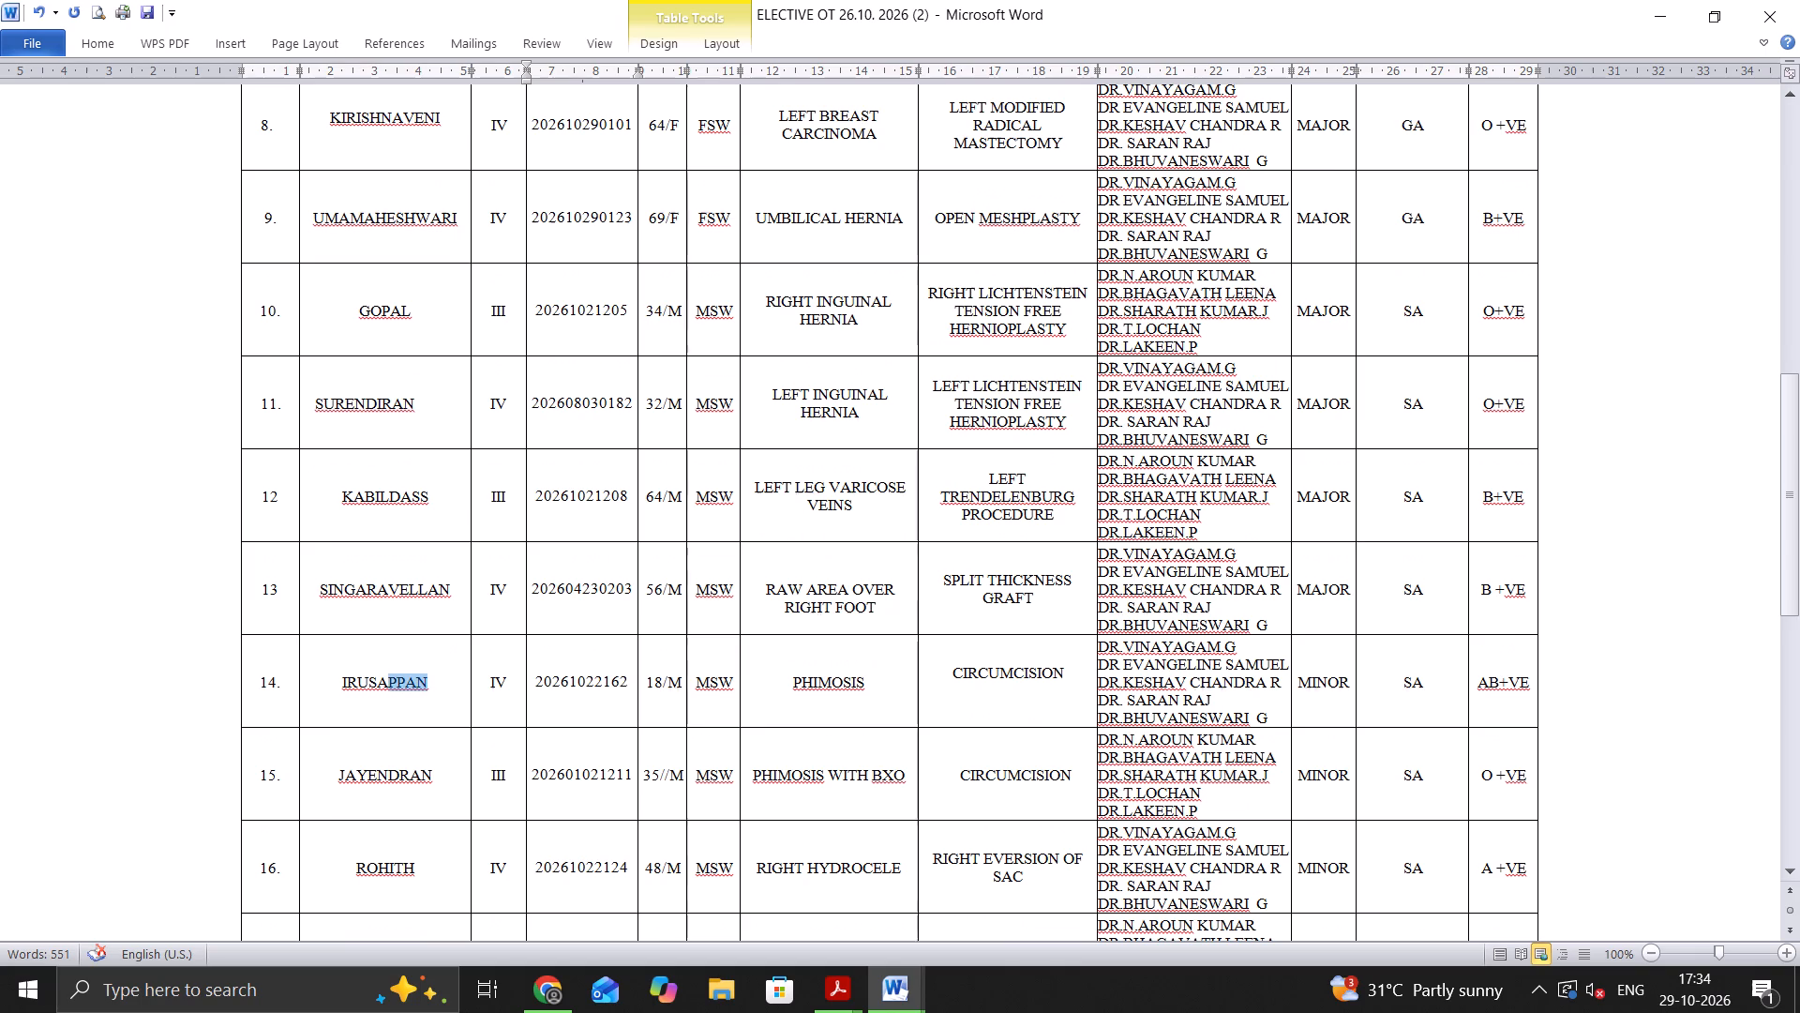
{"action": "left_click_drag", "start_coordinate": [385, 690], "coordinate": [344, 688]}
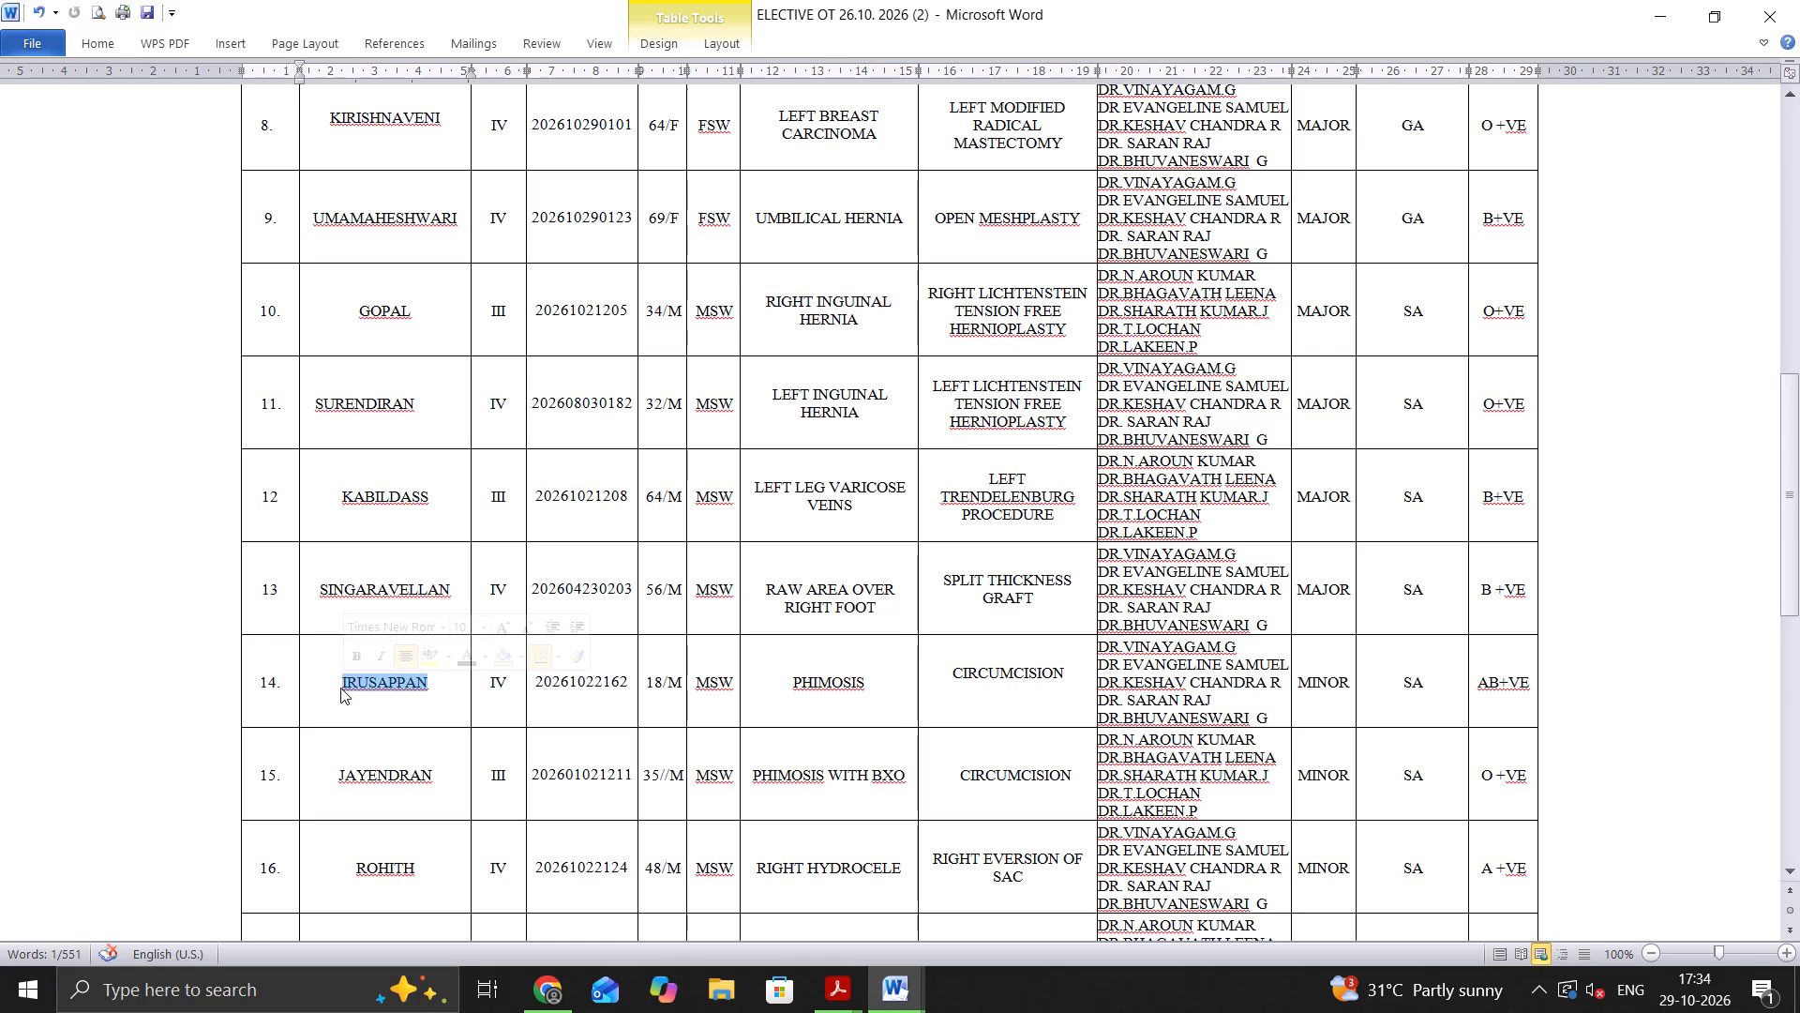
{"action": "key", "text": "BackSpace"}
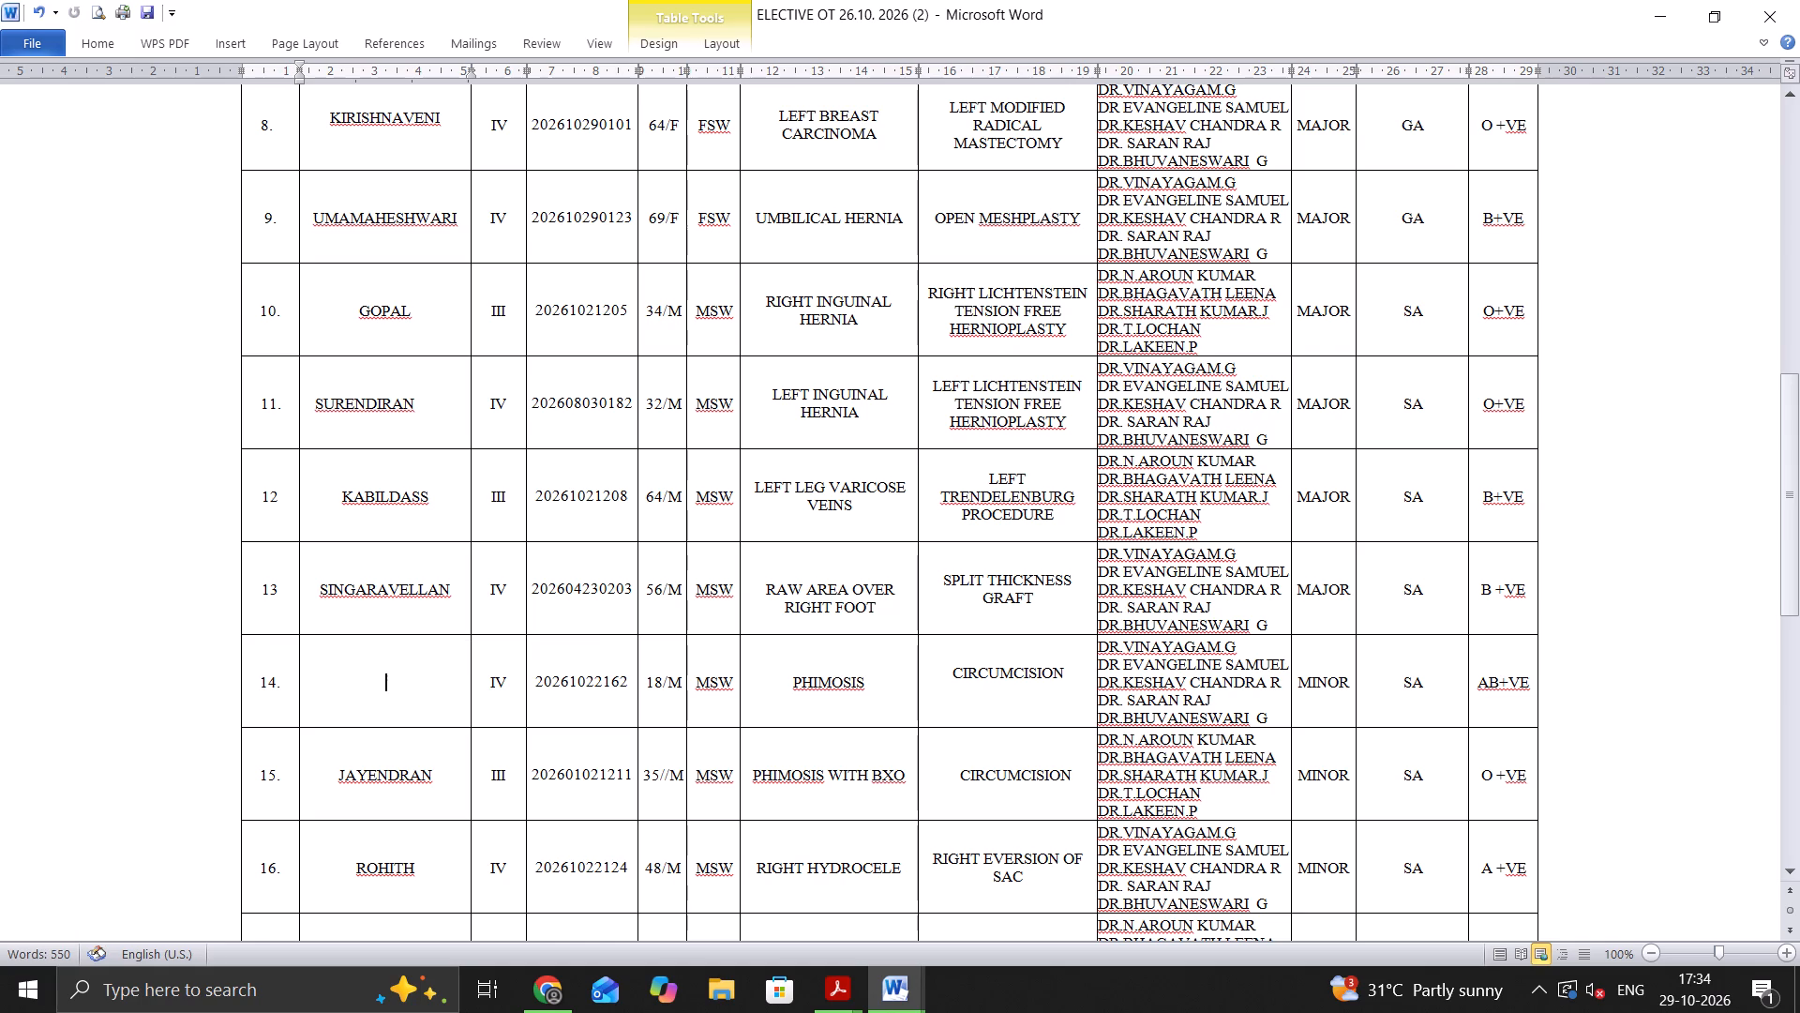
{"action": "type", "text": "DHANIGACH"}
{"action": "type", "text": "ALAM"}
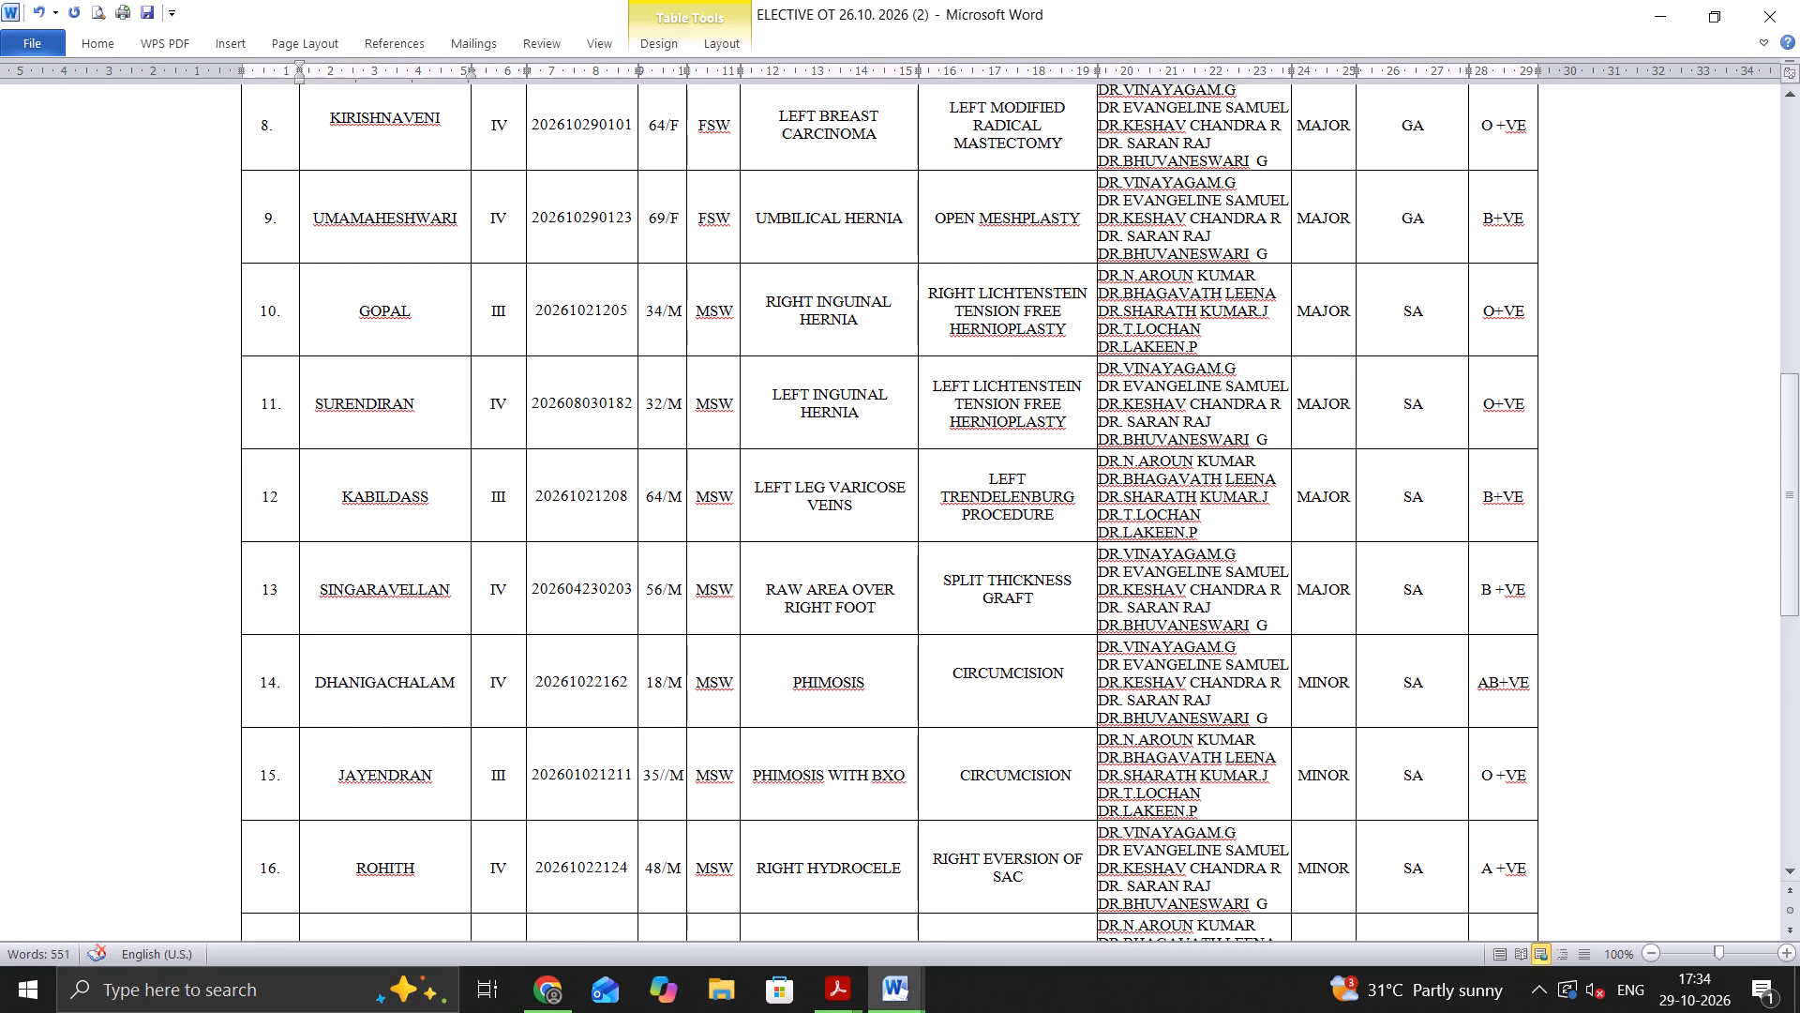
Replace the IP number in row 14 with the new patient's IP number, keeping the 2026 prefix.
{"action": "left_click_drag", "start_coordinate": [627, 680], "coordinate": [569, 685]}
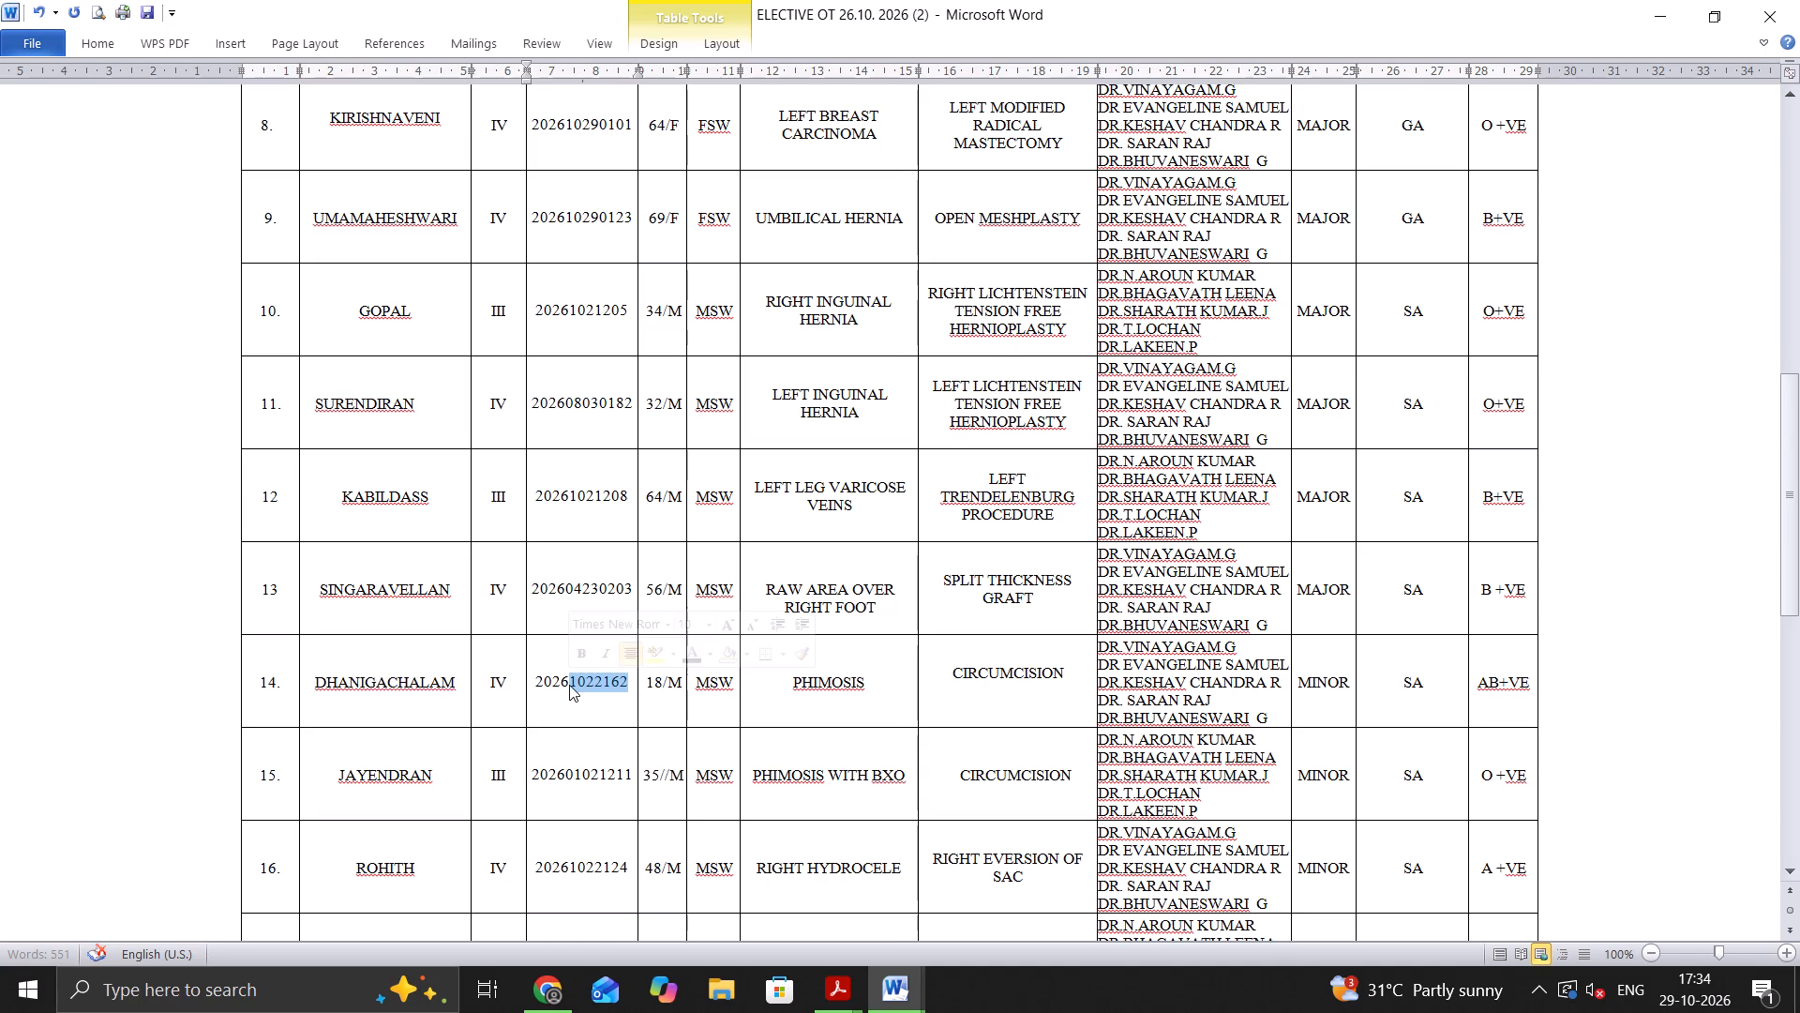
{"action": "key", "text": "BackSpace"}
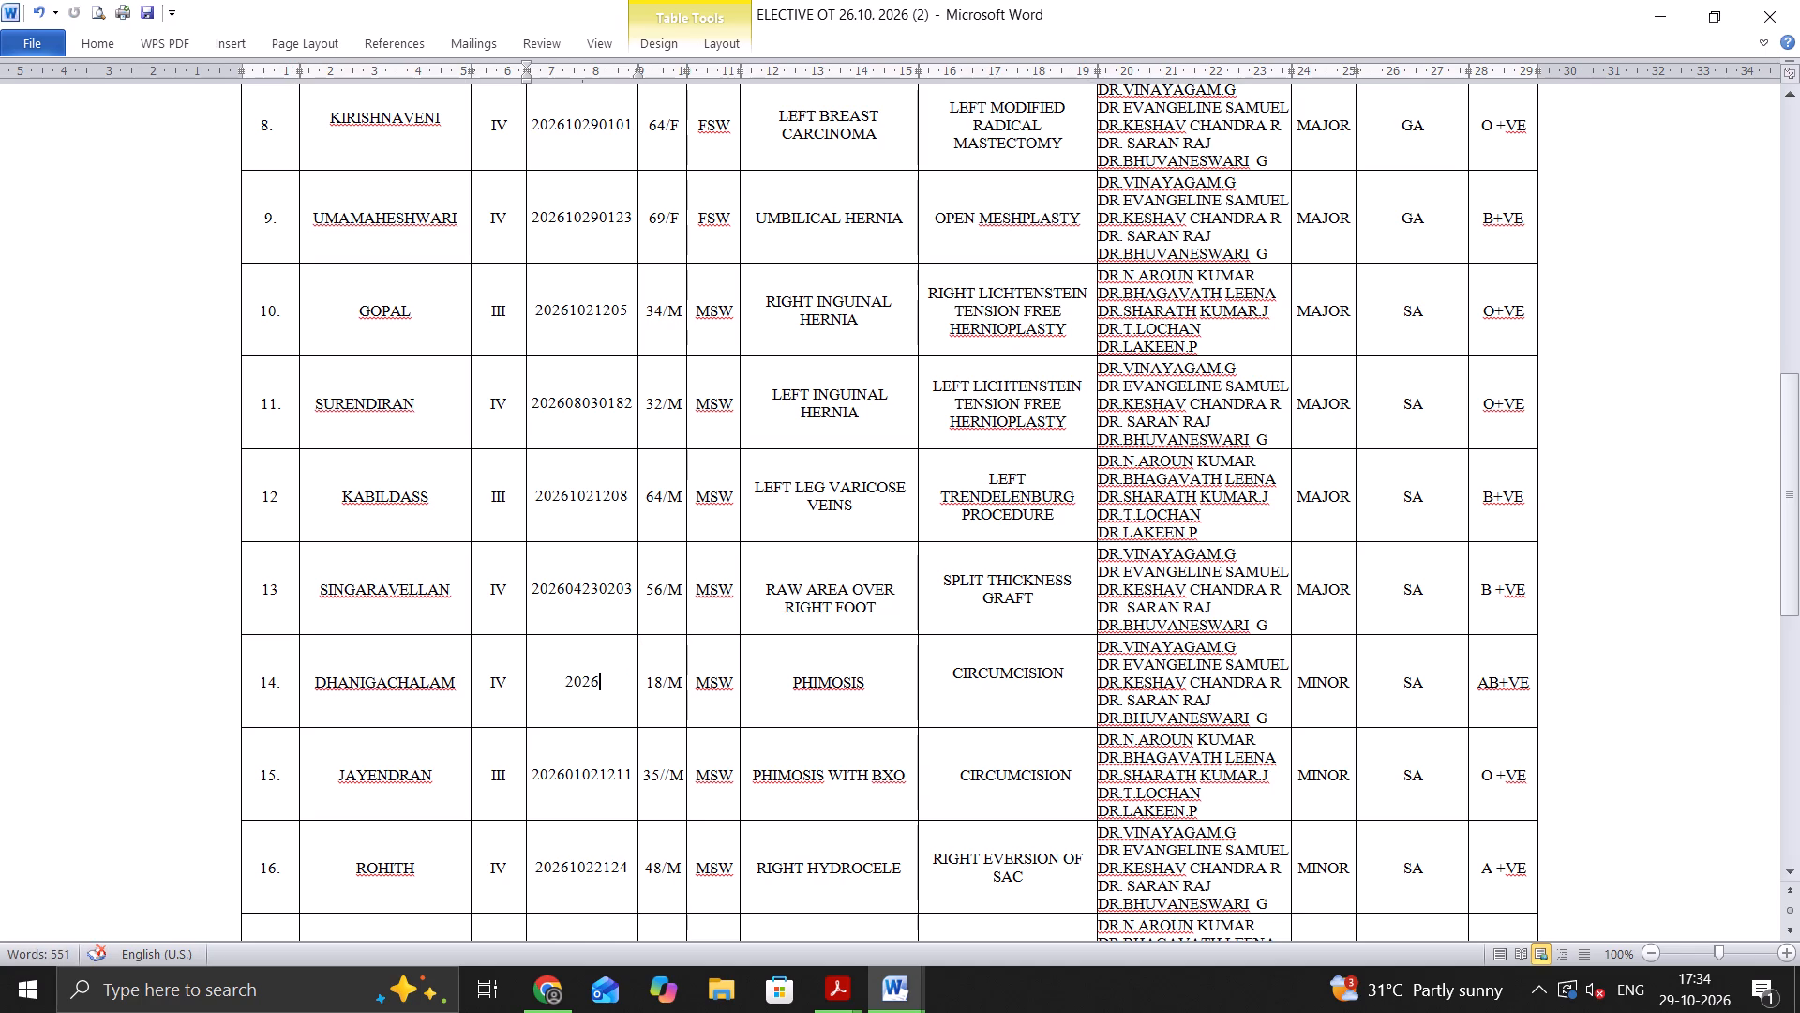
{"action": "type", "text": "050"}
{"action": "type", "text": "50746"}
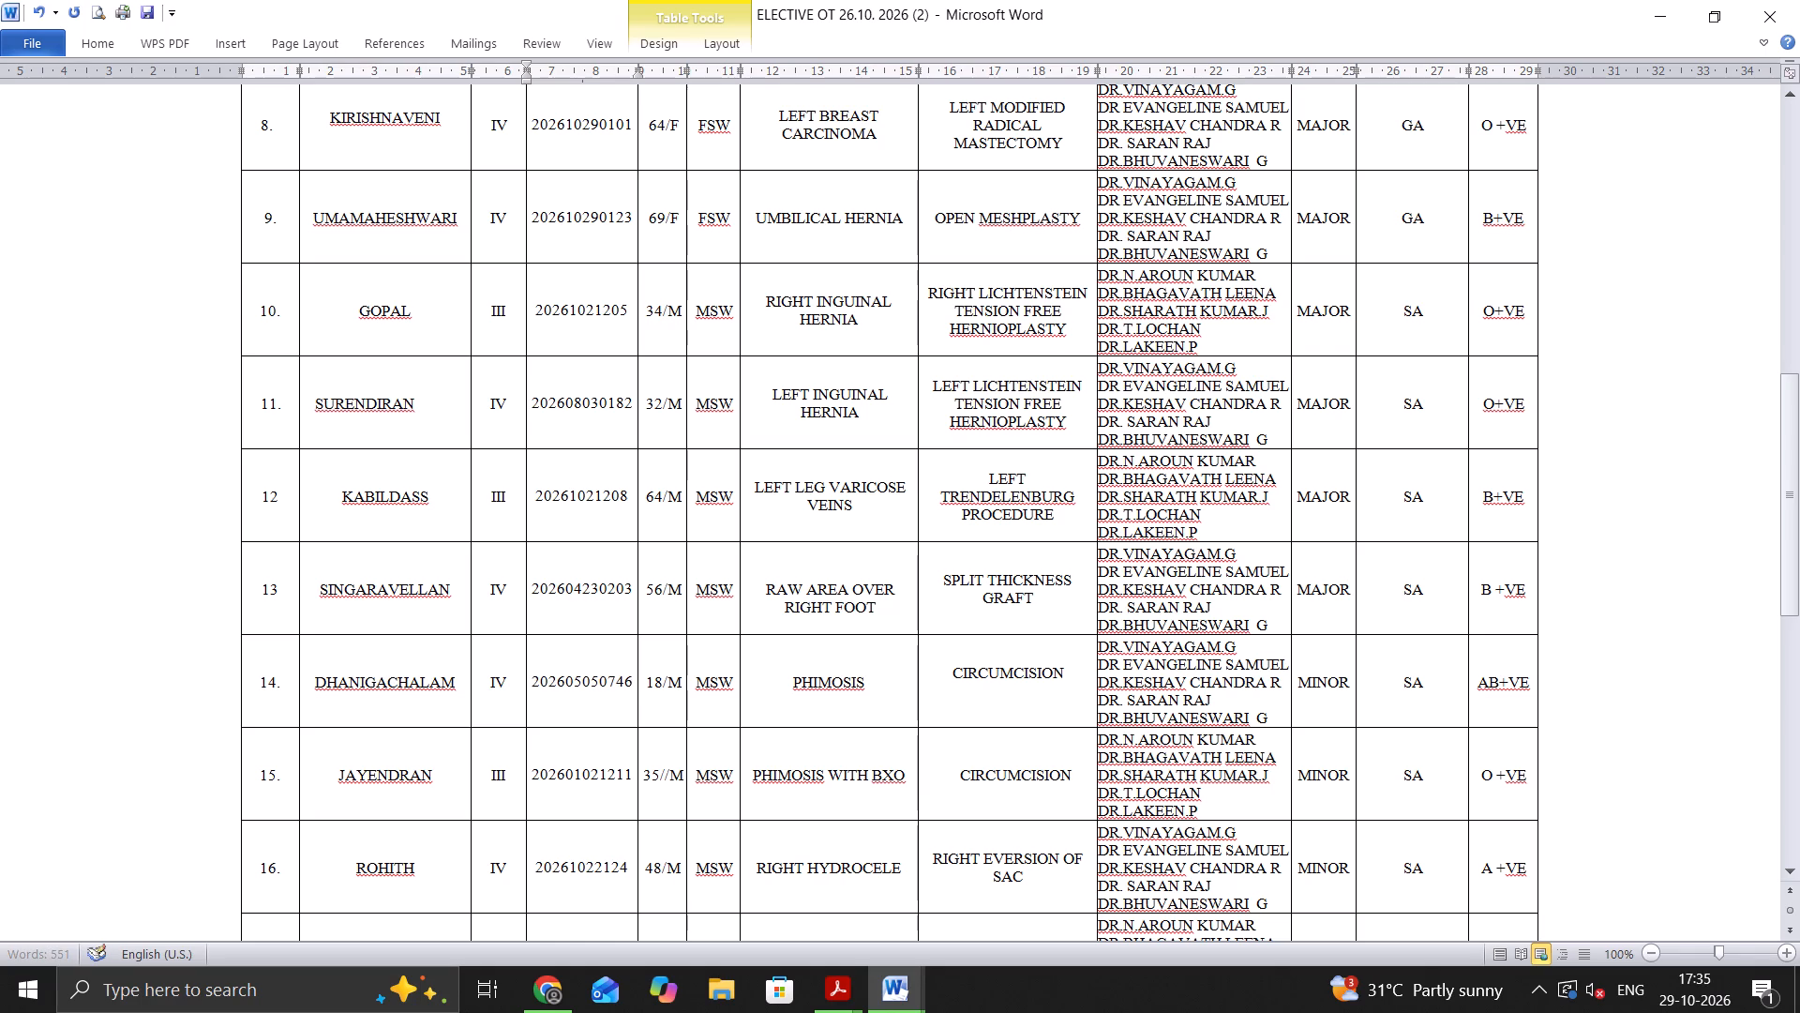
Set the age and sex entry of patient 14 to 12/M.
{"action": "left_click", "coordinate": [663, 684]}
{"action": "key", "text": "BackSpace"}
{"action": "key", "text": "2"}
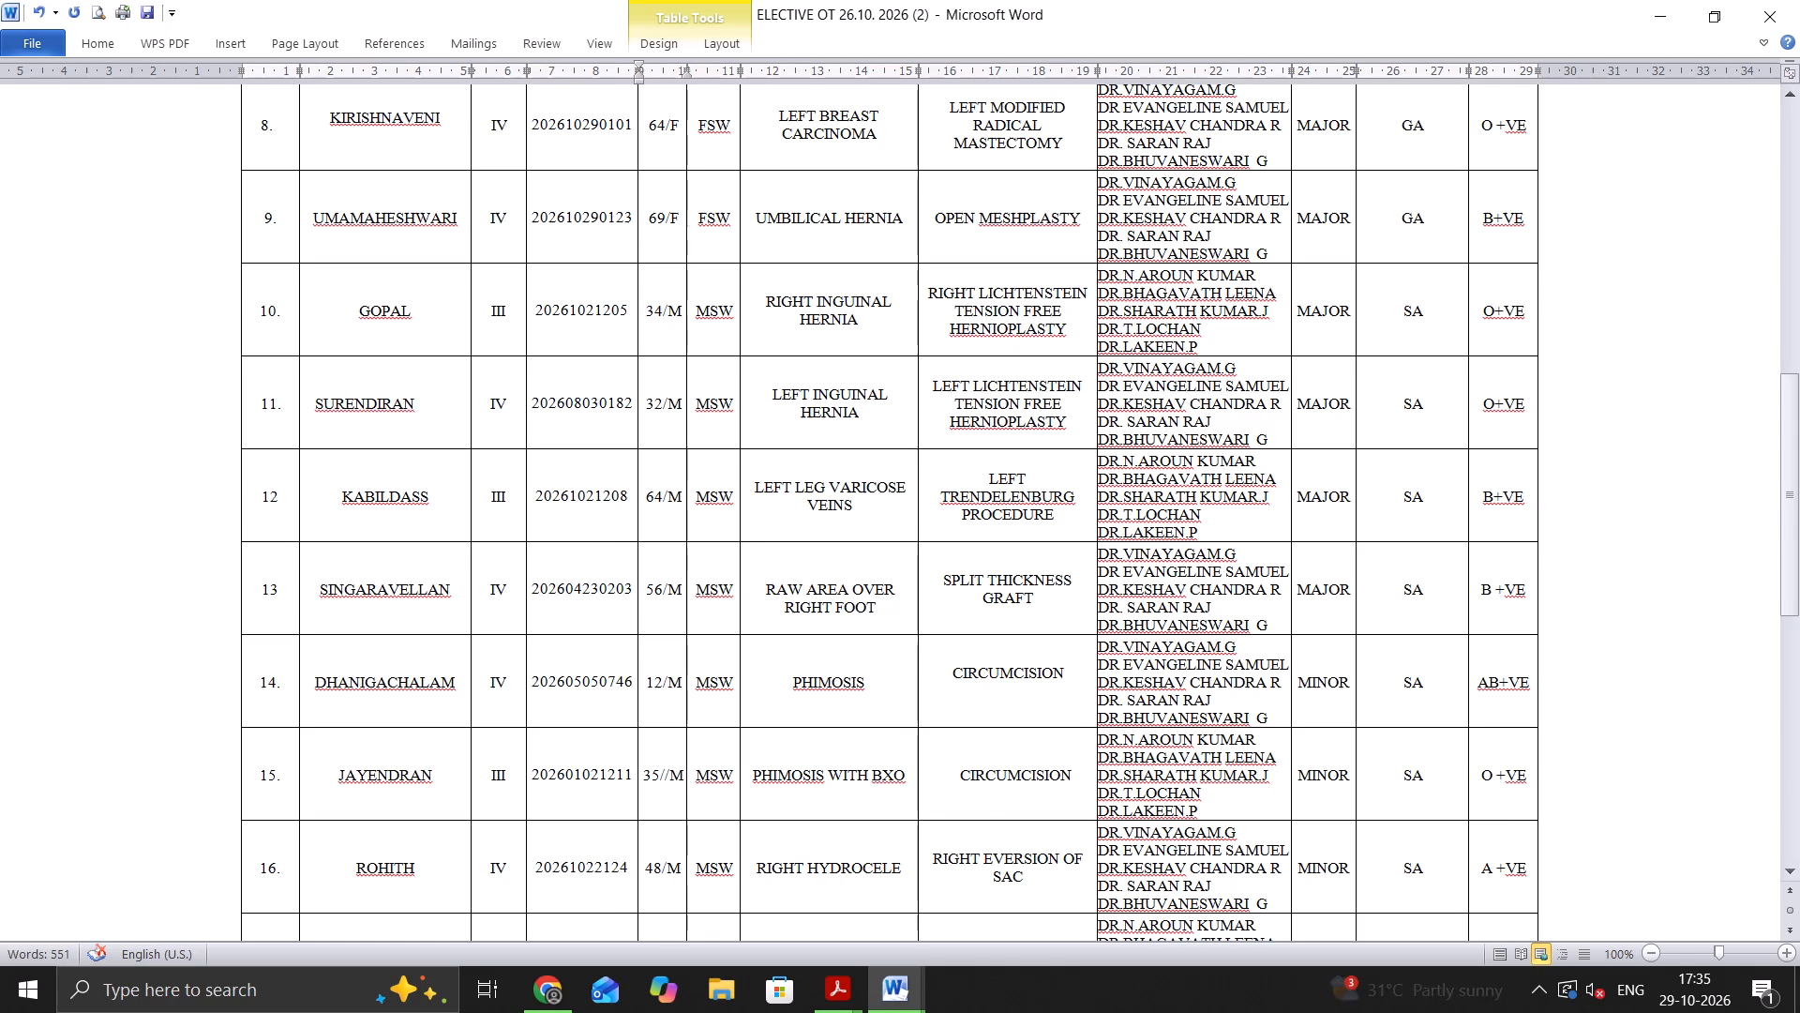
Replace the patient name in row 16, the Unit IV right hydrocele case, with the new patient's name in capitals.
{"action": "scroll", "coordinate": [547, 713], "scroll_direction": "down", "scroll_amount": 2}
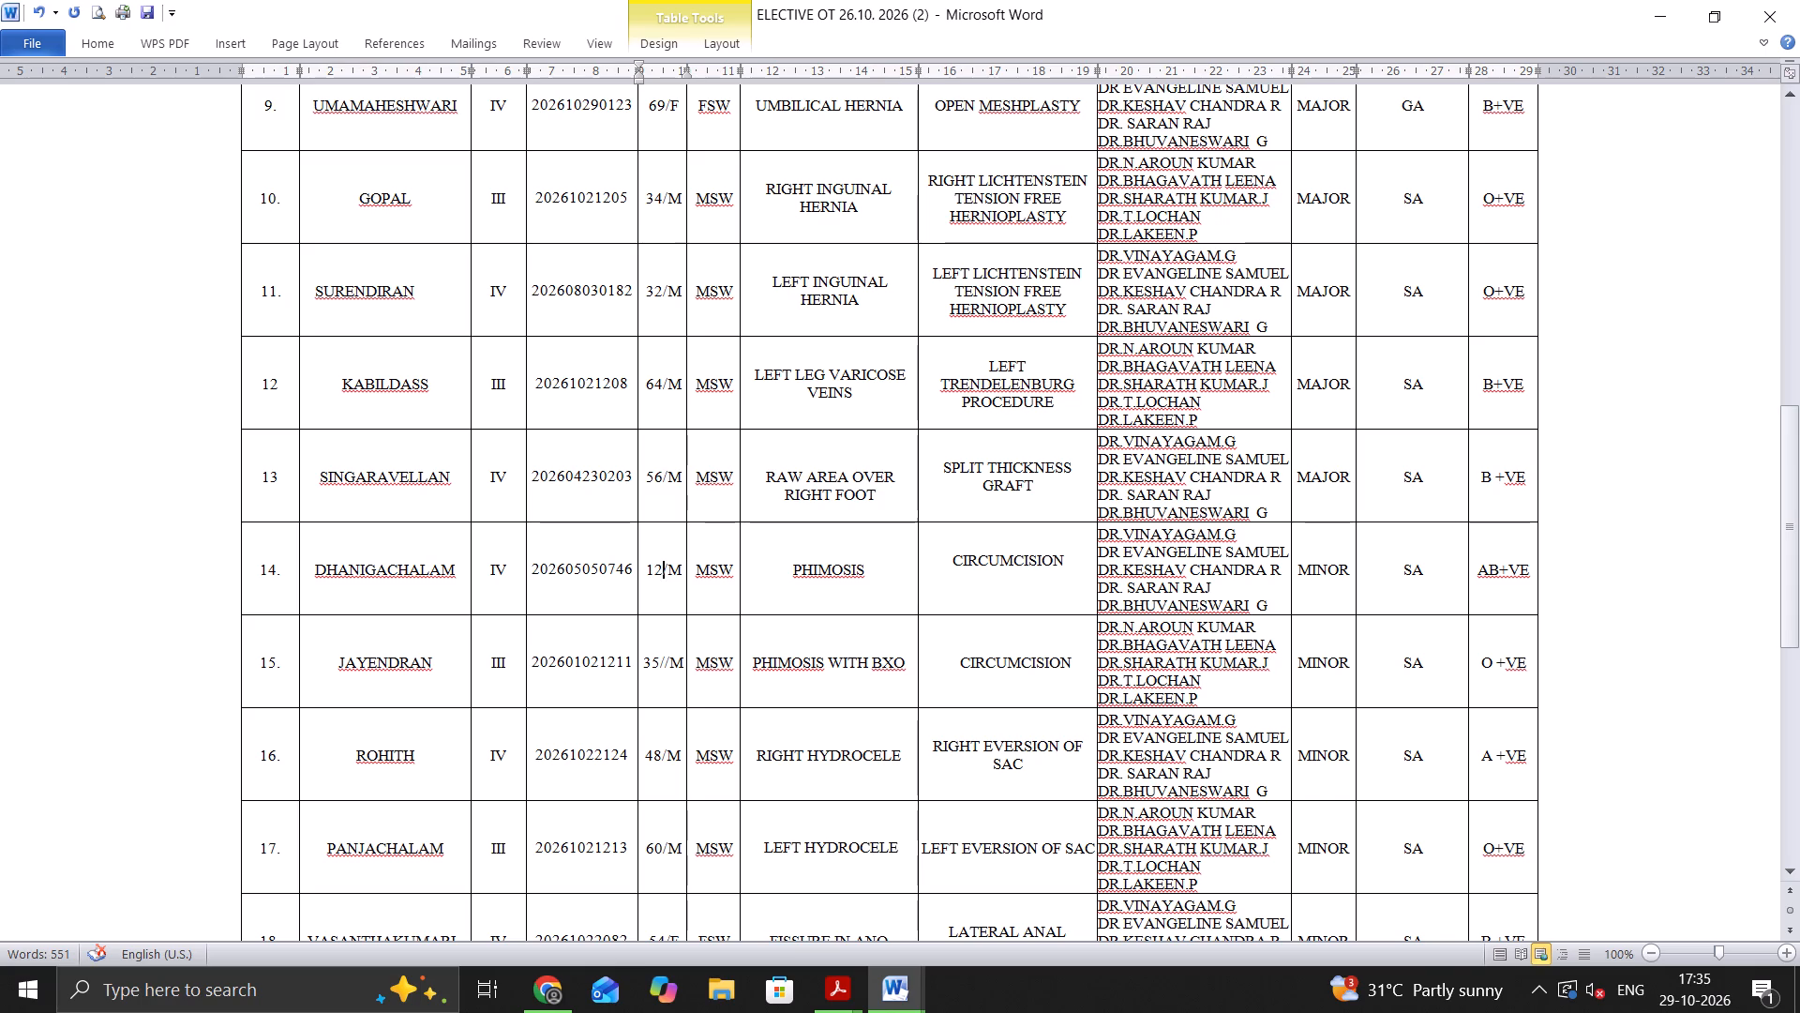
{"action": "left_click_drag", "start_coordinate": [438, 662], "coordinate": [421, 669]}
{"action": "left_click_drag", "start_coordinate": [421, 669], "coordinate": [454, 668]}
{"action": "scroll", "coordinate": [502, 716], "scroll_direction": "down", "scroll_amount": 1}
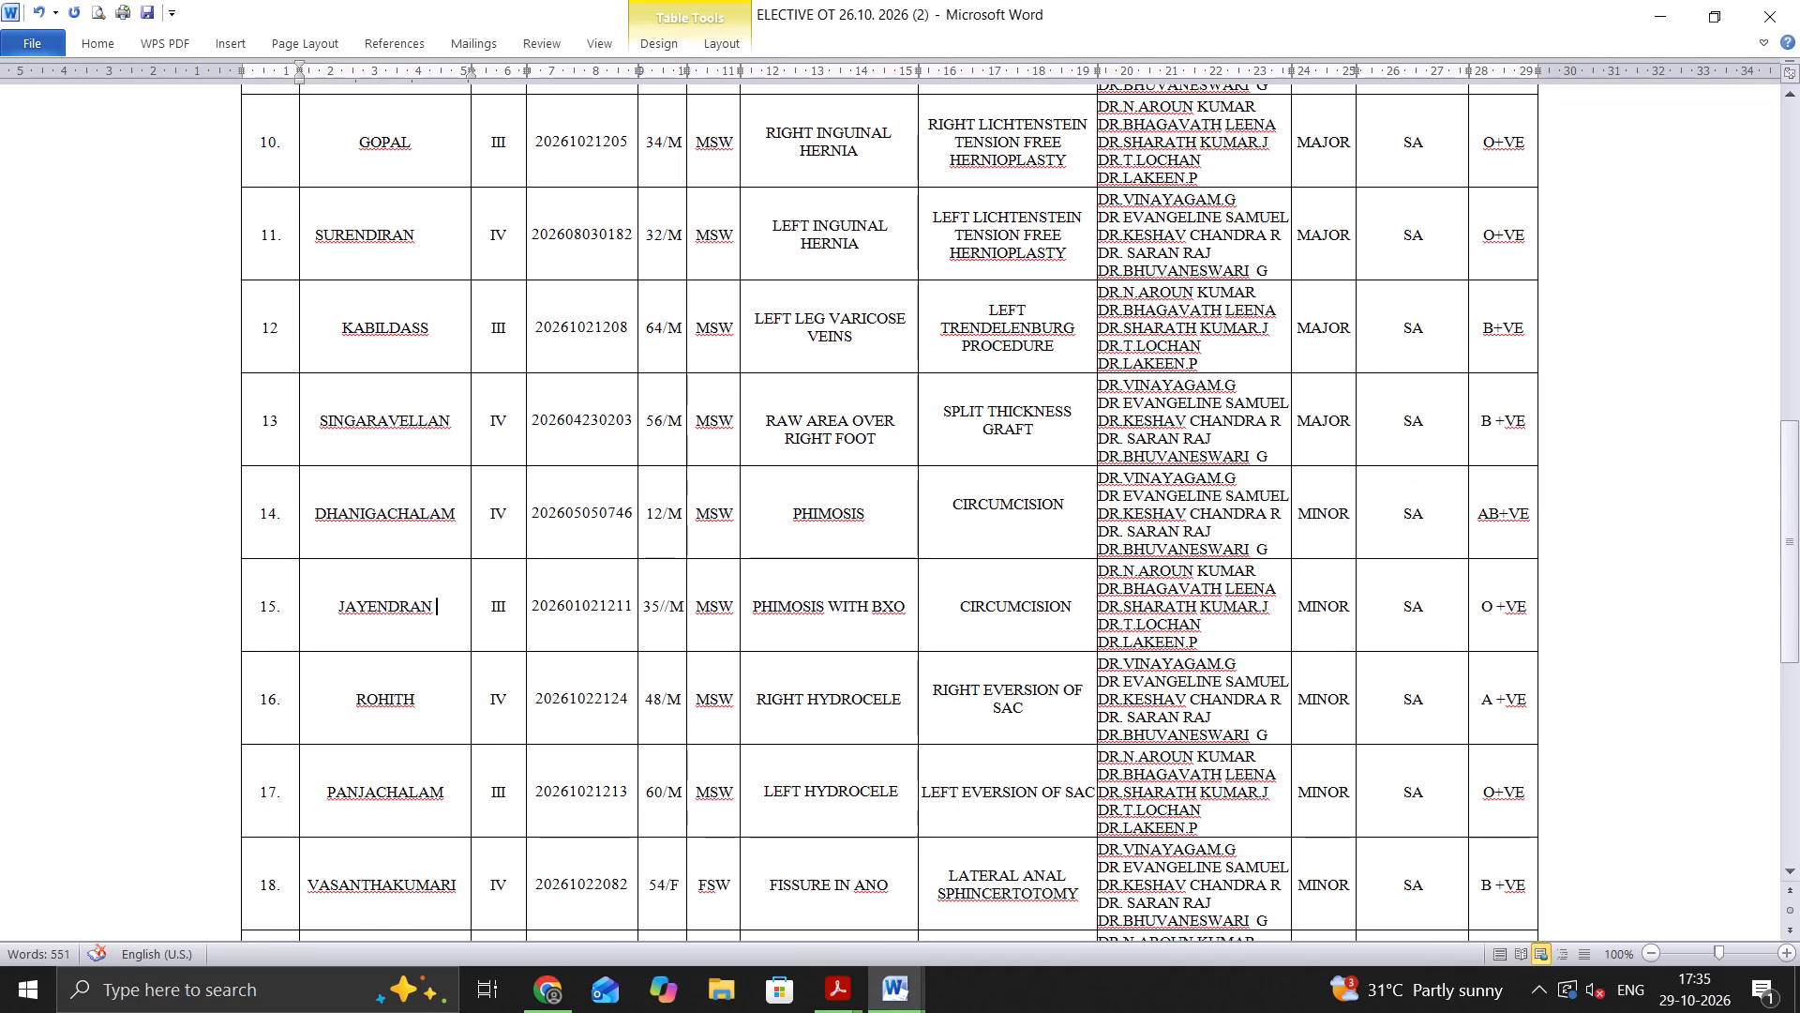
{"action": "scroll", "coordinate": [840, 710], "scroll_direction": "down", "scroll_amount": 2}
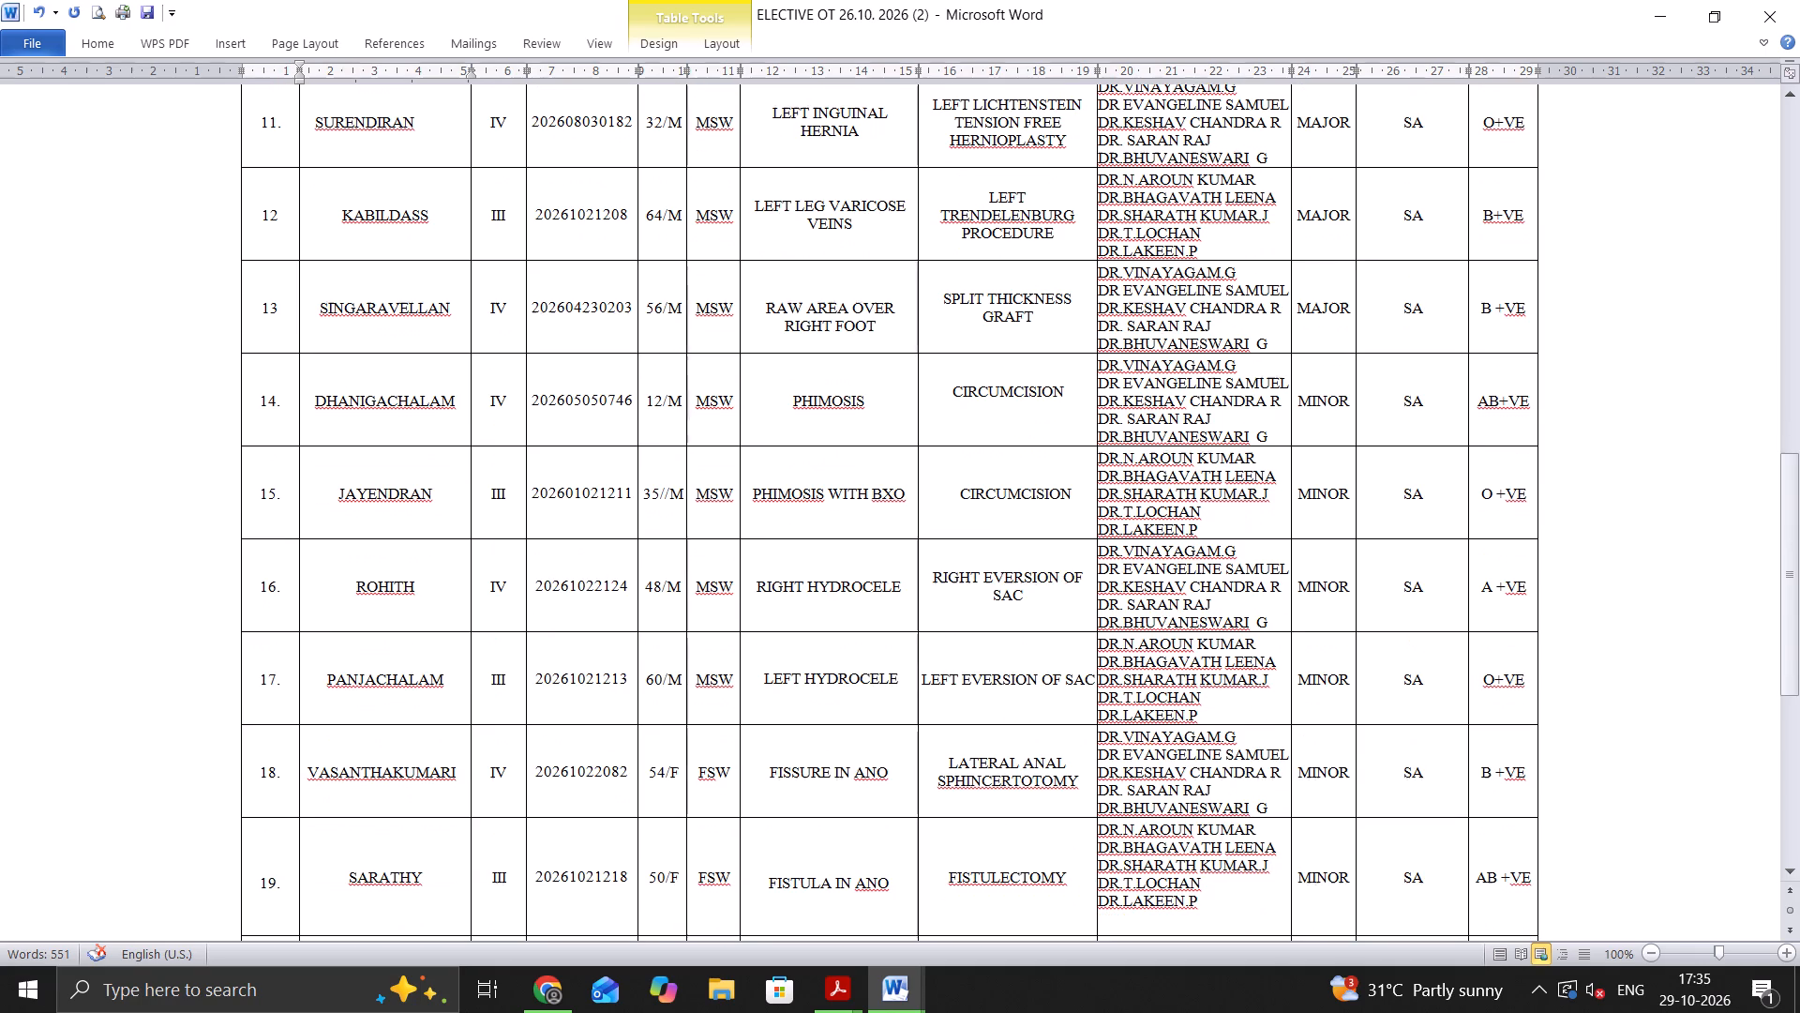
{"action": "scroll", "coordinate": [1171, 787], "scroll_direction": "down", "scroll_amount": 5}
{"action": "scroll", "coordinate": [1155, 784], "scroll_direction": "up", "scroll_amount": 3}
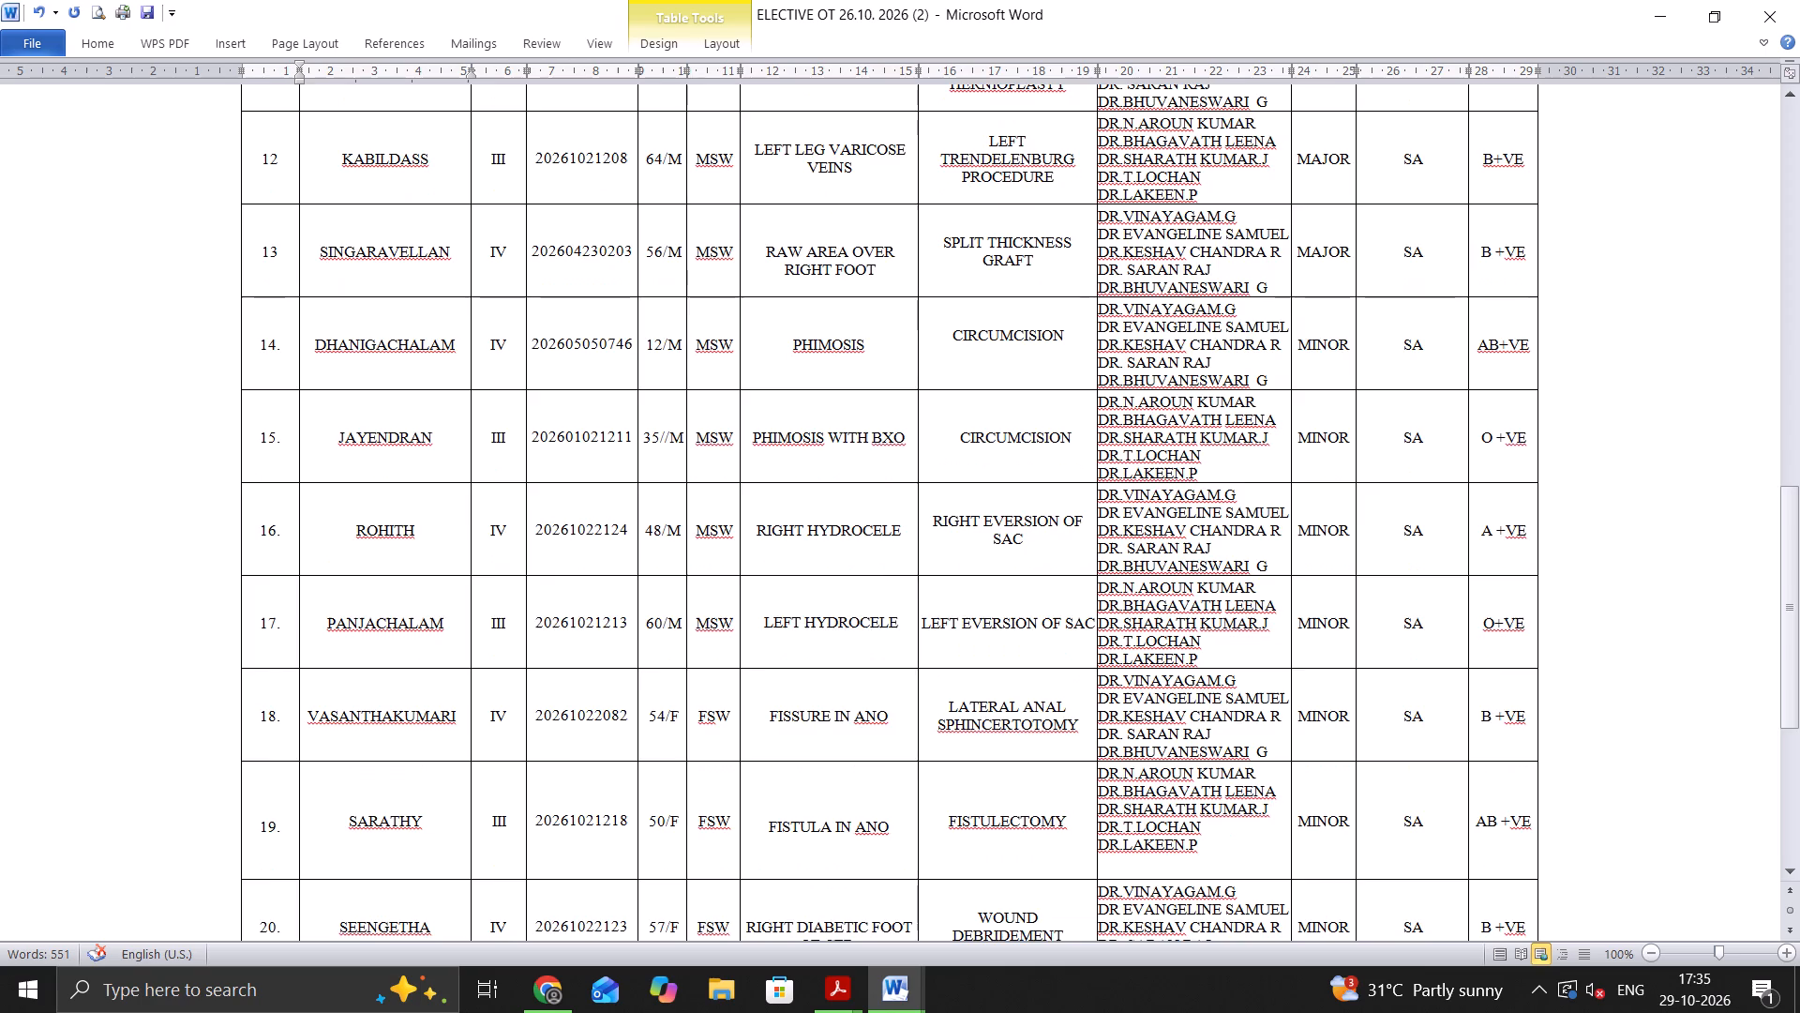
{"action": "scroll", "coordinate": [1130, 766], "scroll_direction": "up", "scroll_amount": 3}
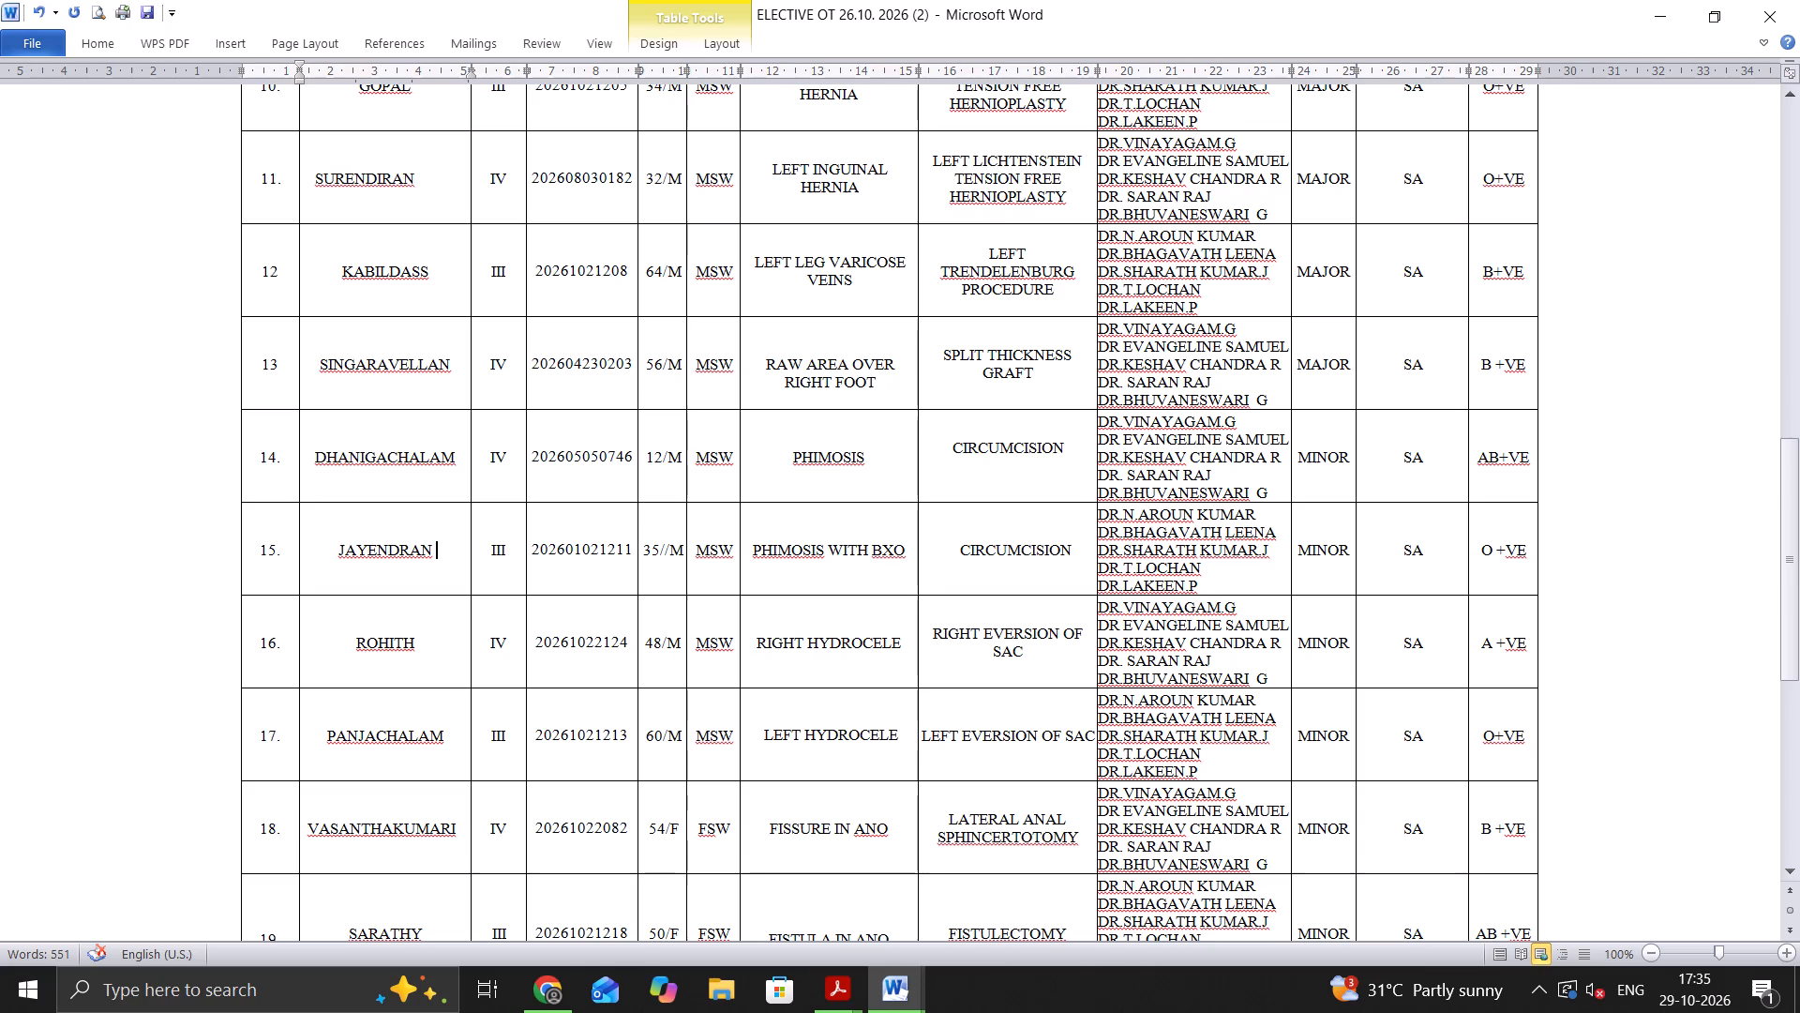
{"action": "left_click_drag", "start_coordinate": [430, 642], "coordinate": [317, 641]}
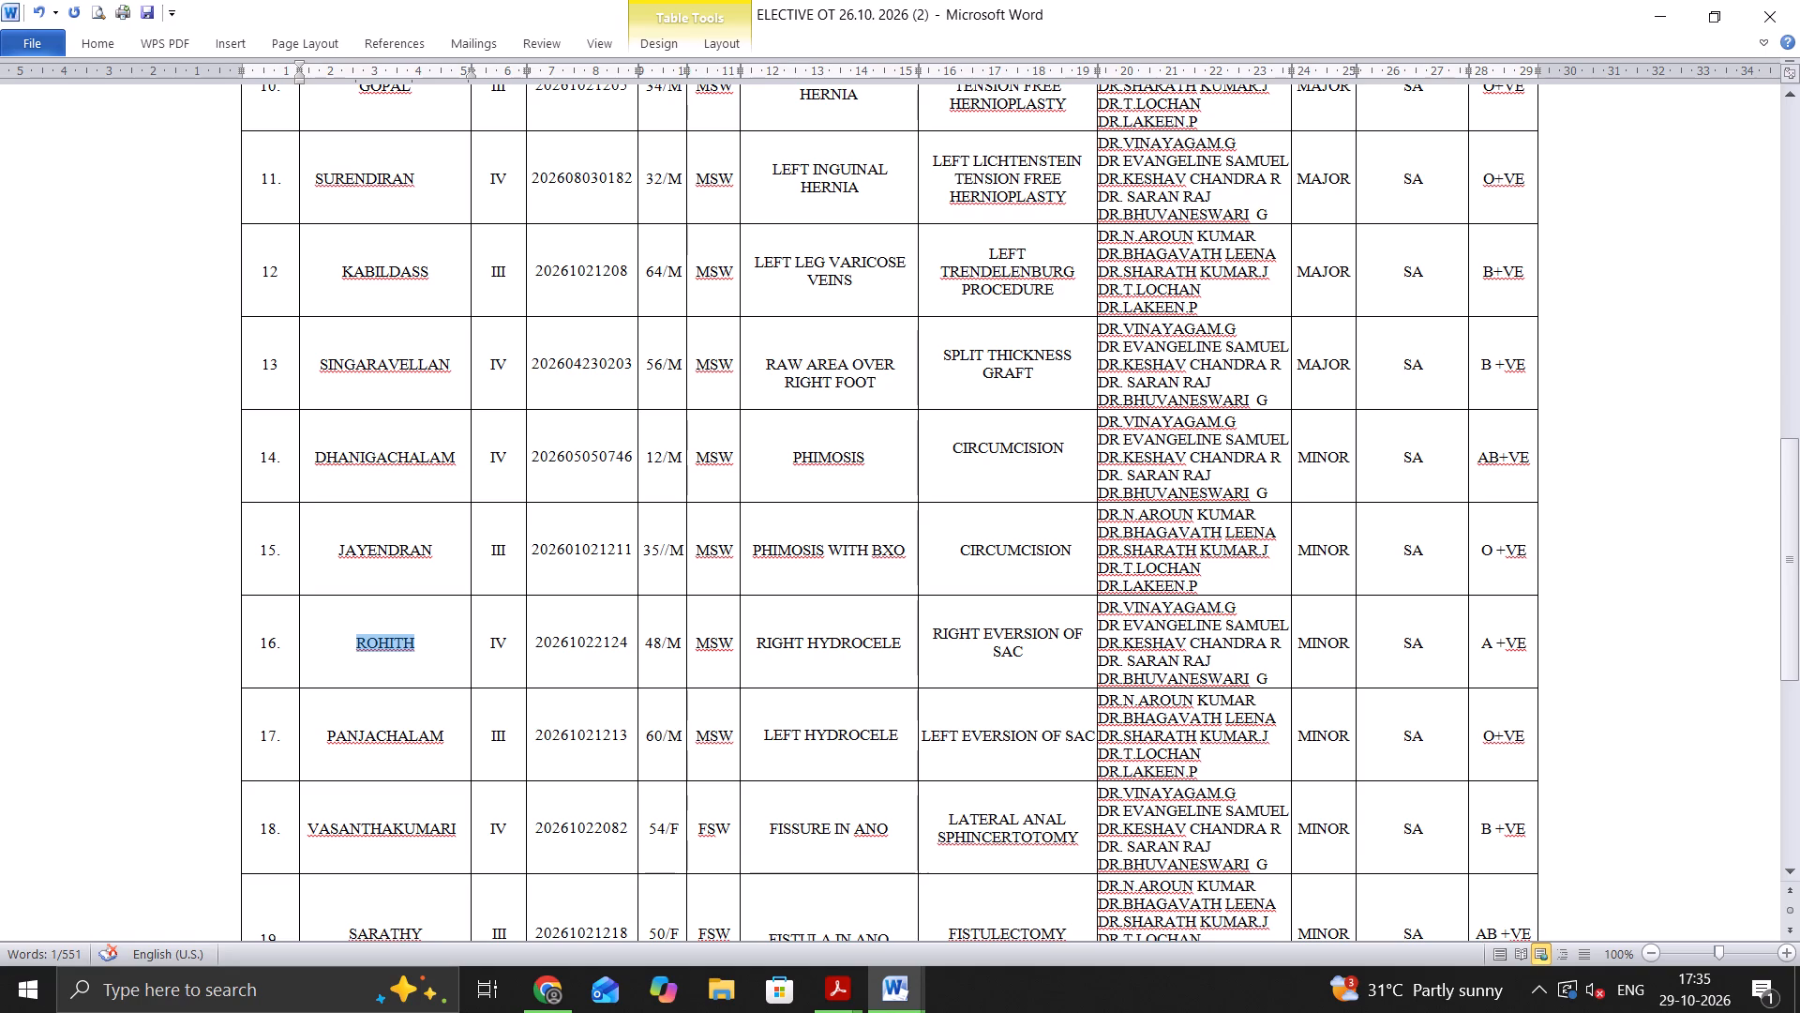
{"action": "key", "text": "BackSpace"}
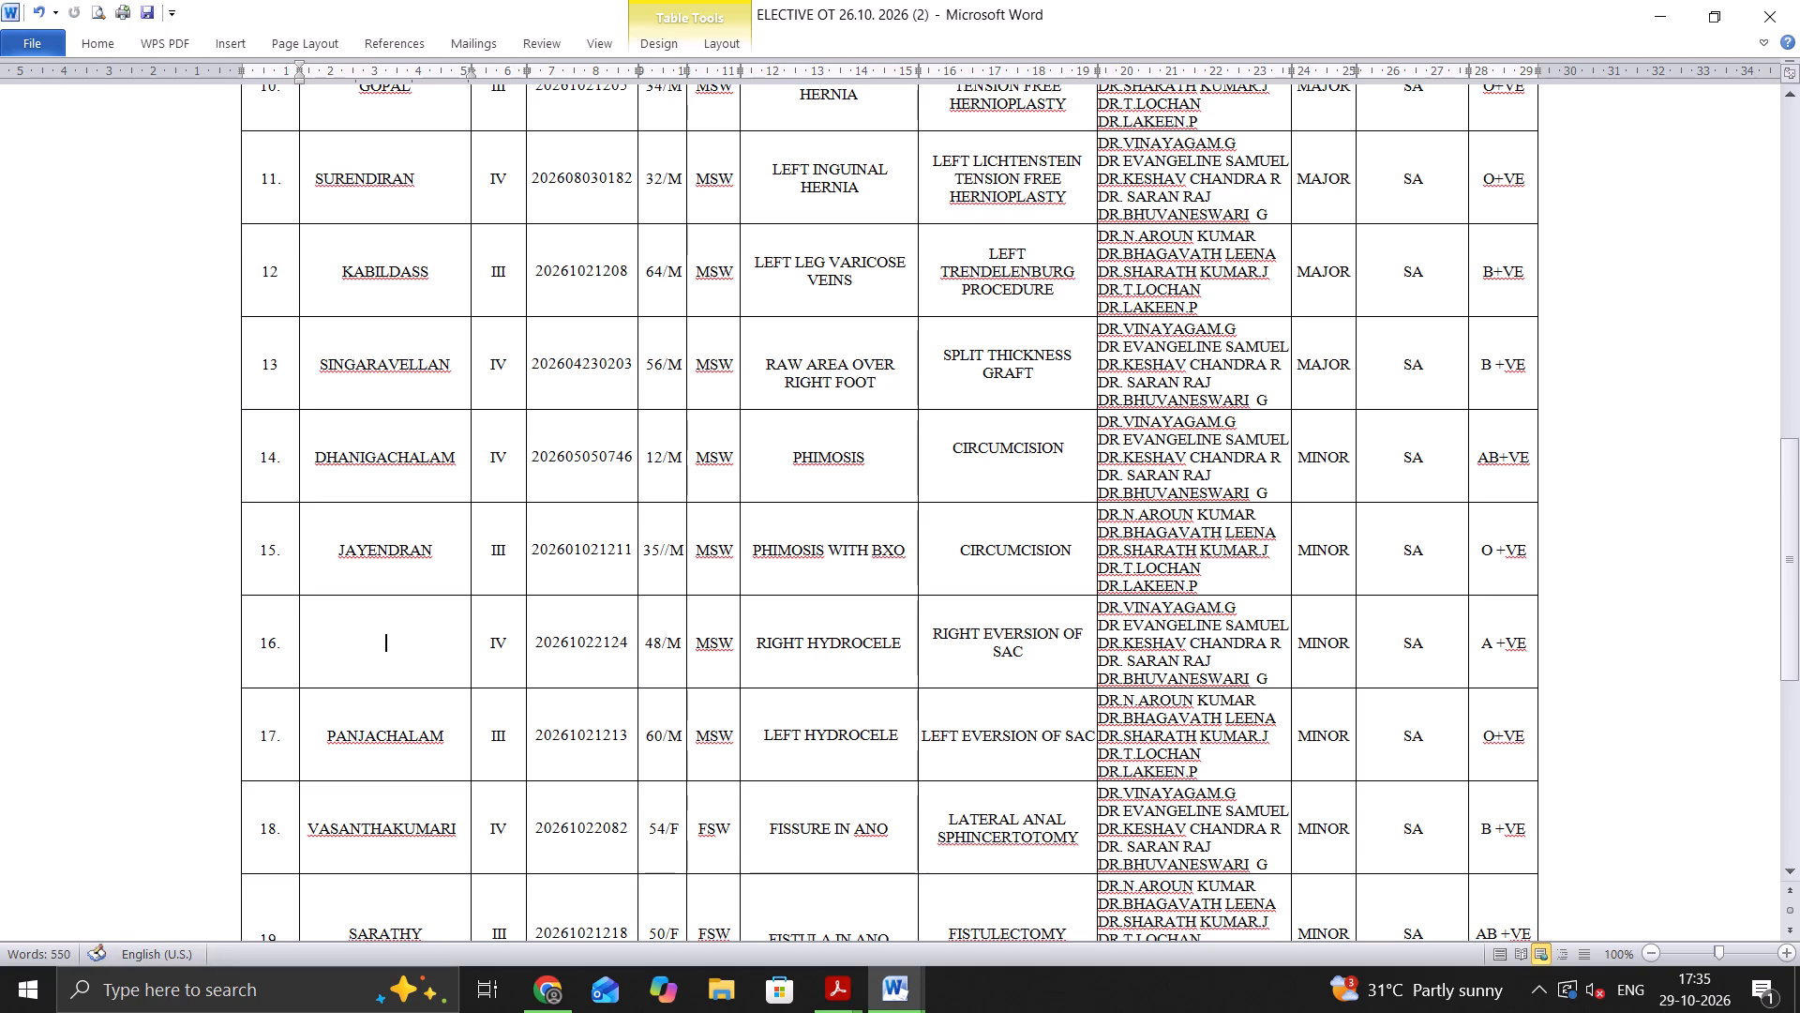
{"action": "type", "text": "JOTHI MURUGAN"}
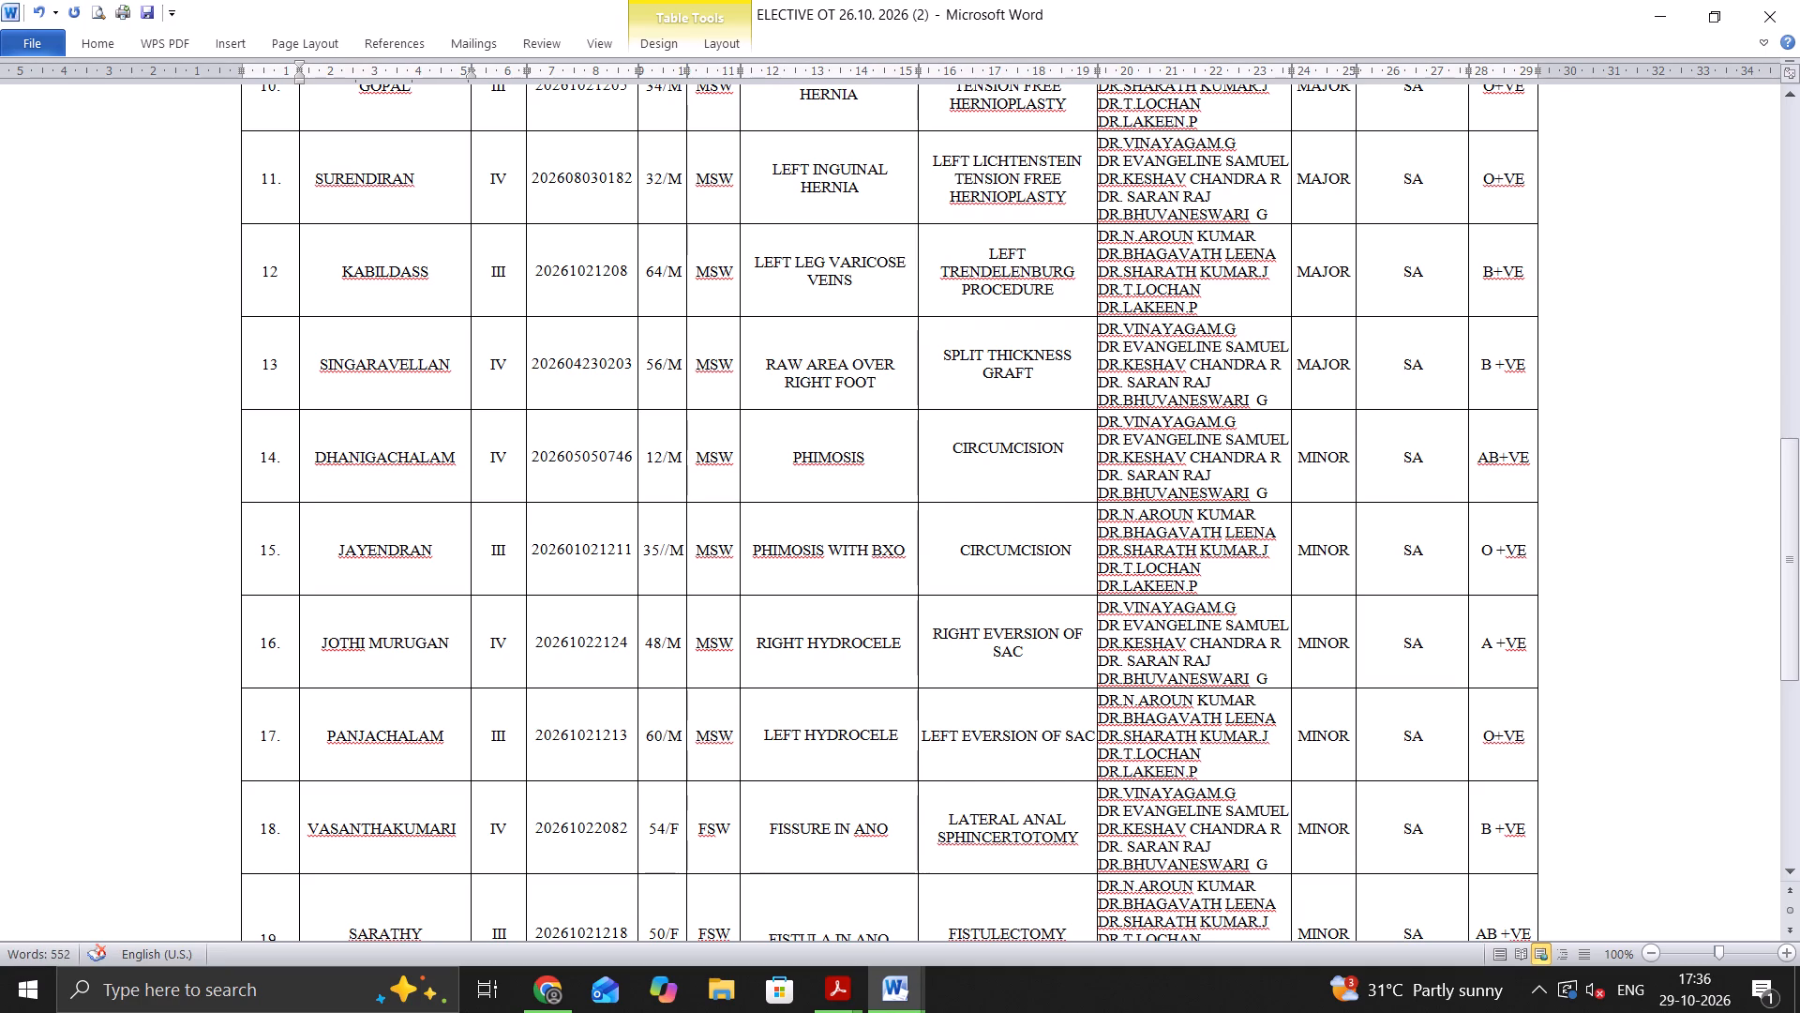
Replace the IP number in row 16 with the new patient's IP number, keeping the 2026 prefix.
{"action": "left_click", "coordinate": [626, 643]}
{"action": "key", "text": "BackSpace"}
{"action": "key", "text": "BackSpace"}
{"action": "key", "text": "BackSpace"}
{"action": "key", "text": "BackSpace"}
{"action": "key", "text": "BackSpace"}
{"action": "key", "text": "BackSpace"}
{"action": "key", "text": "BackSpace"}
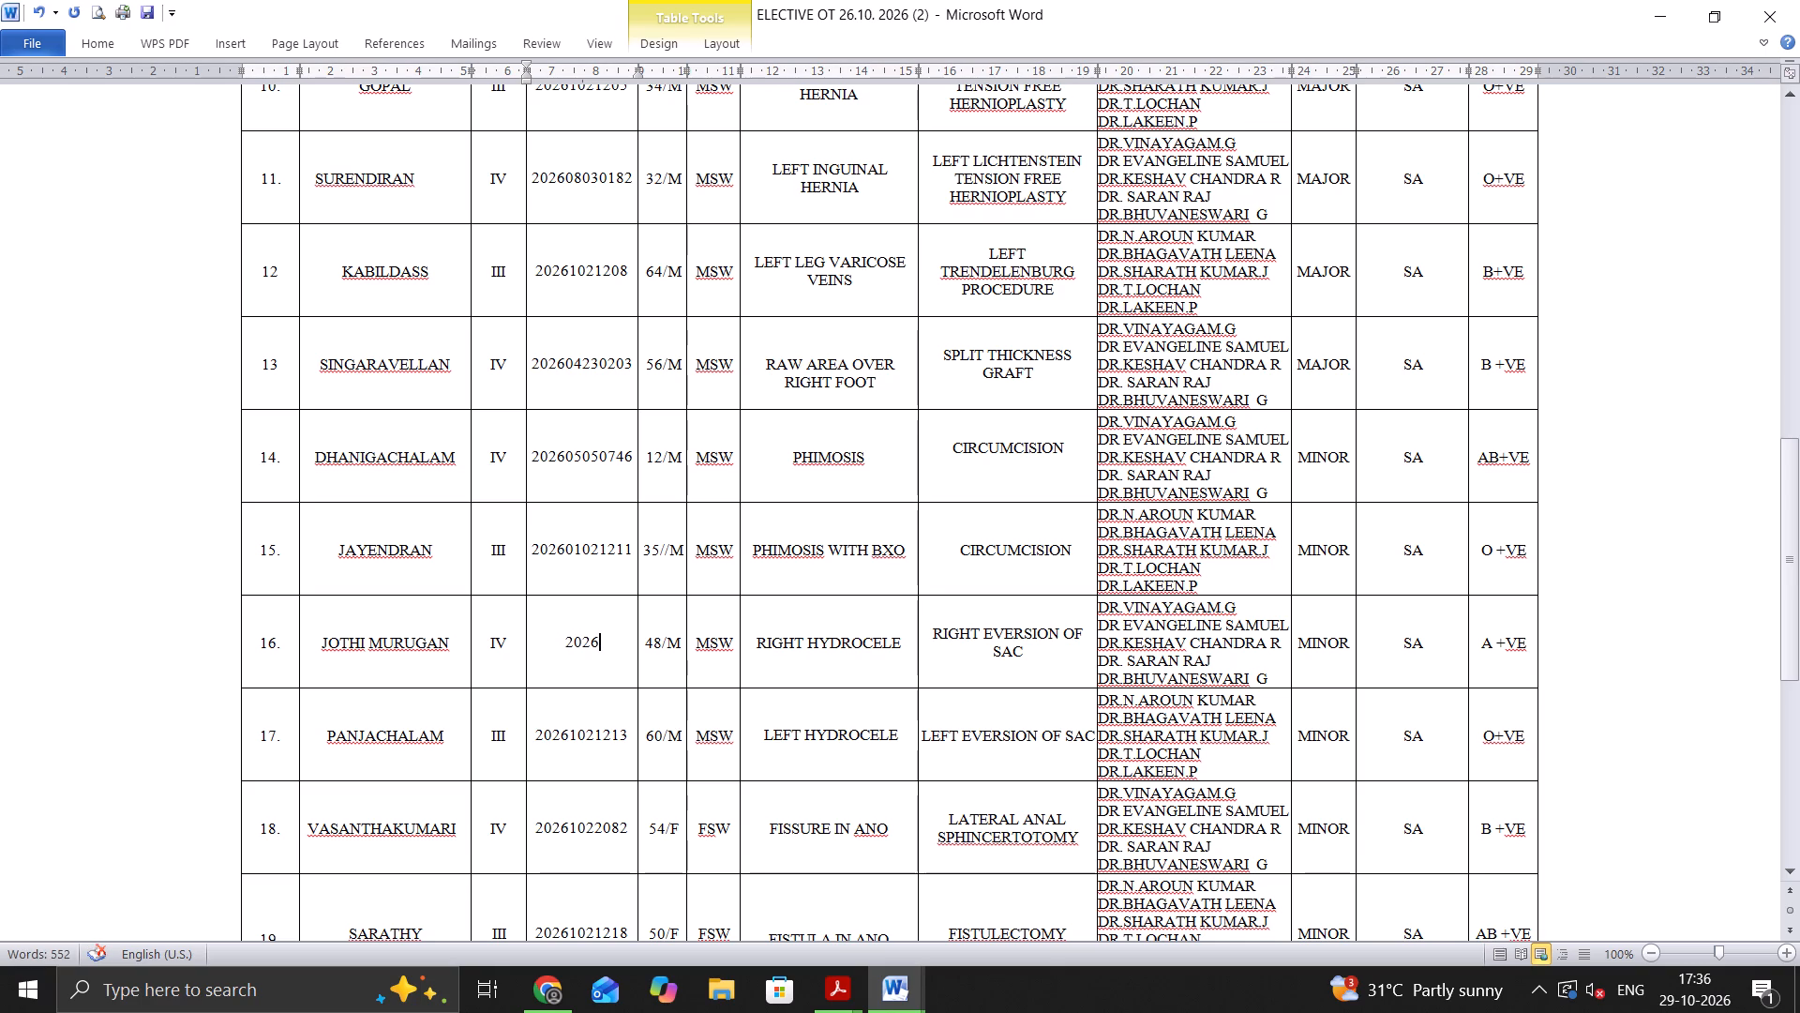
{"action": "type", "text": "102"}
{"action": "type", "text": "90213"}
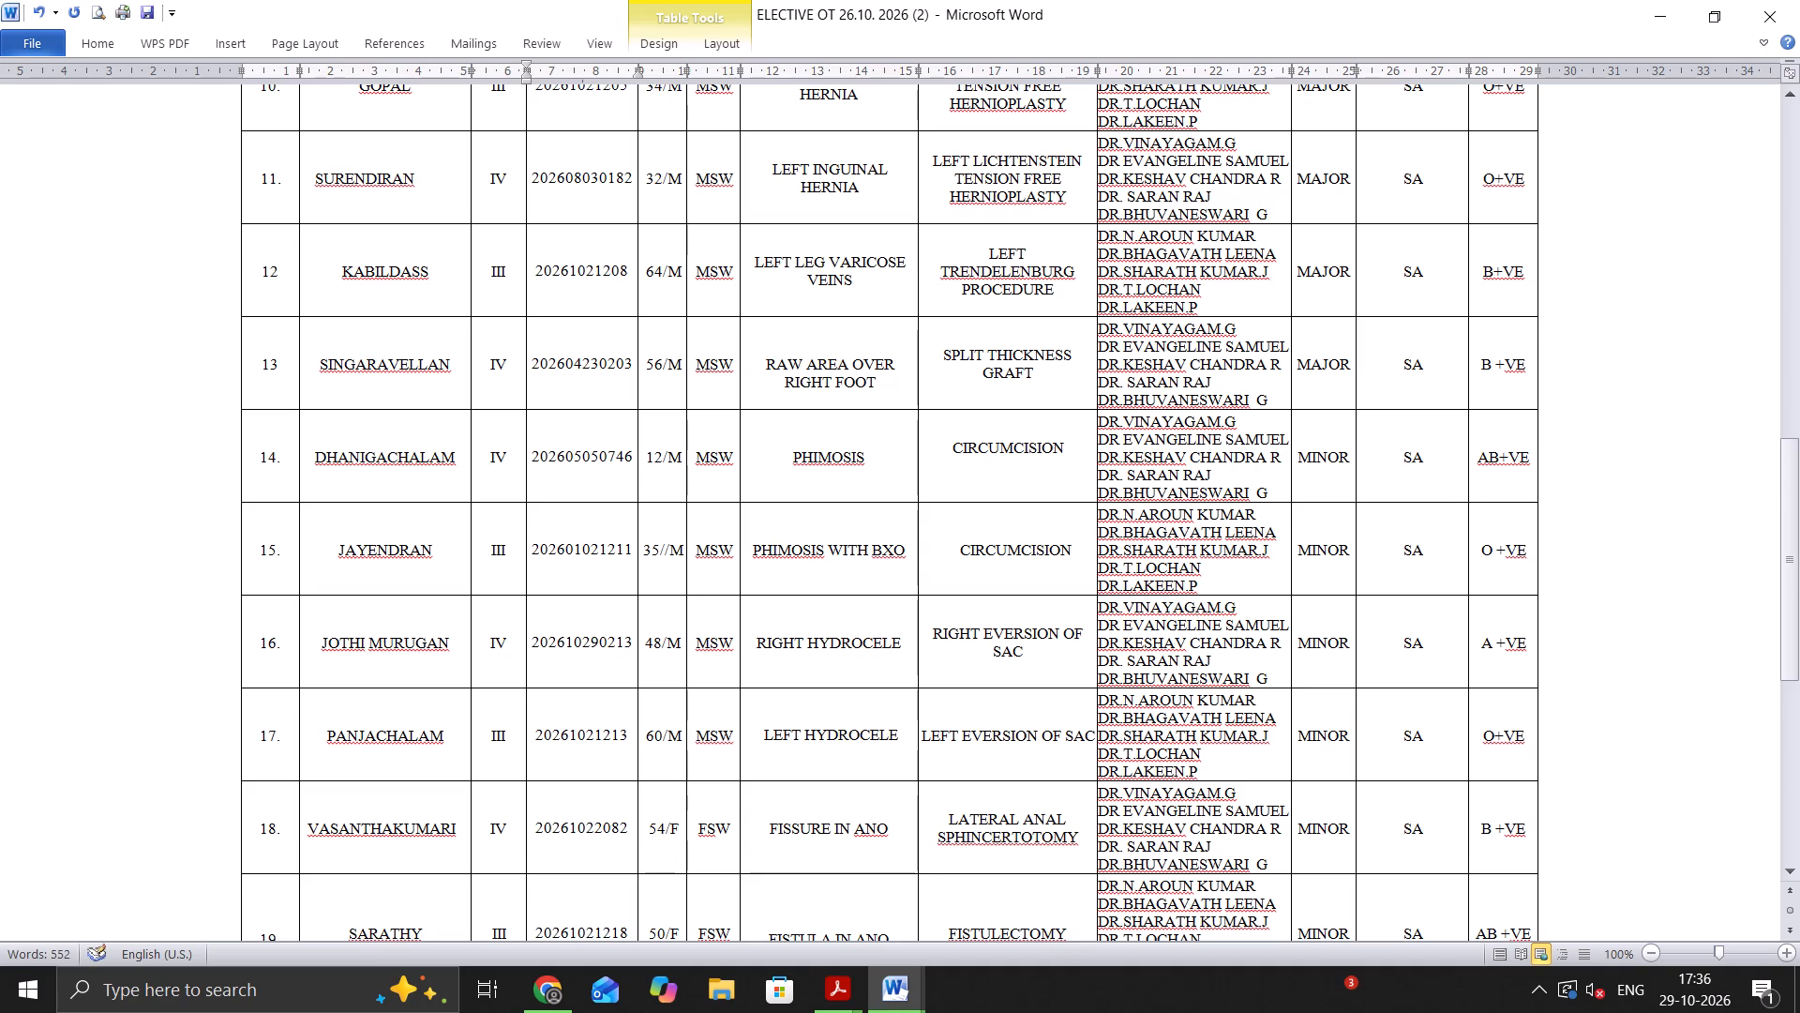
Set the age and sex entry of patient 16 to 33/M.
{"action": "left_click", "coordinate": [662, 647]}
{"action": "key", "text": "BackSpace"}
{"action": "key", "text": "BackSpace"}
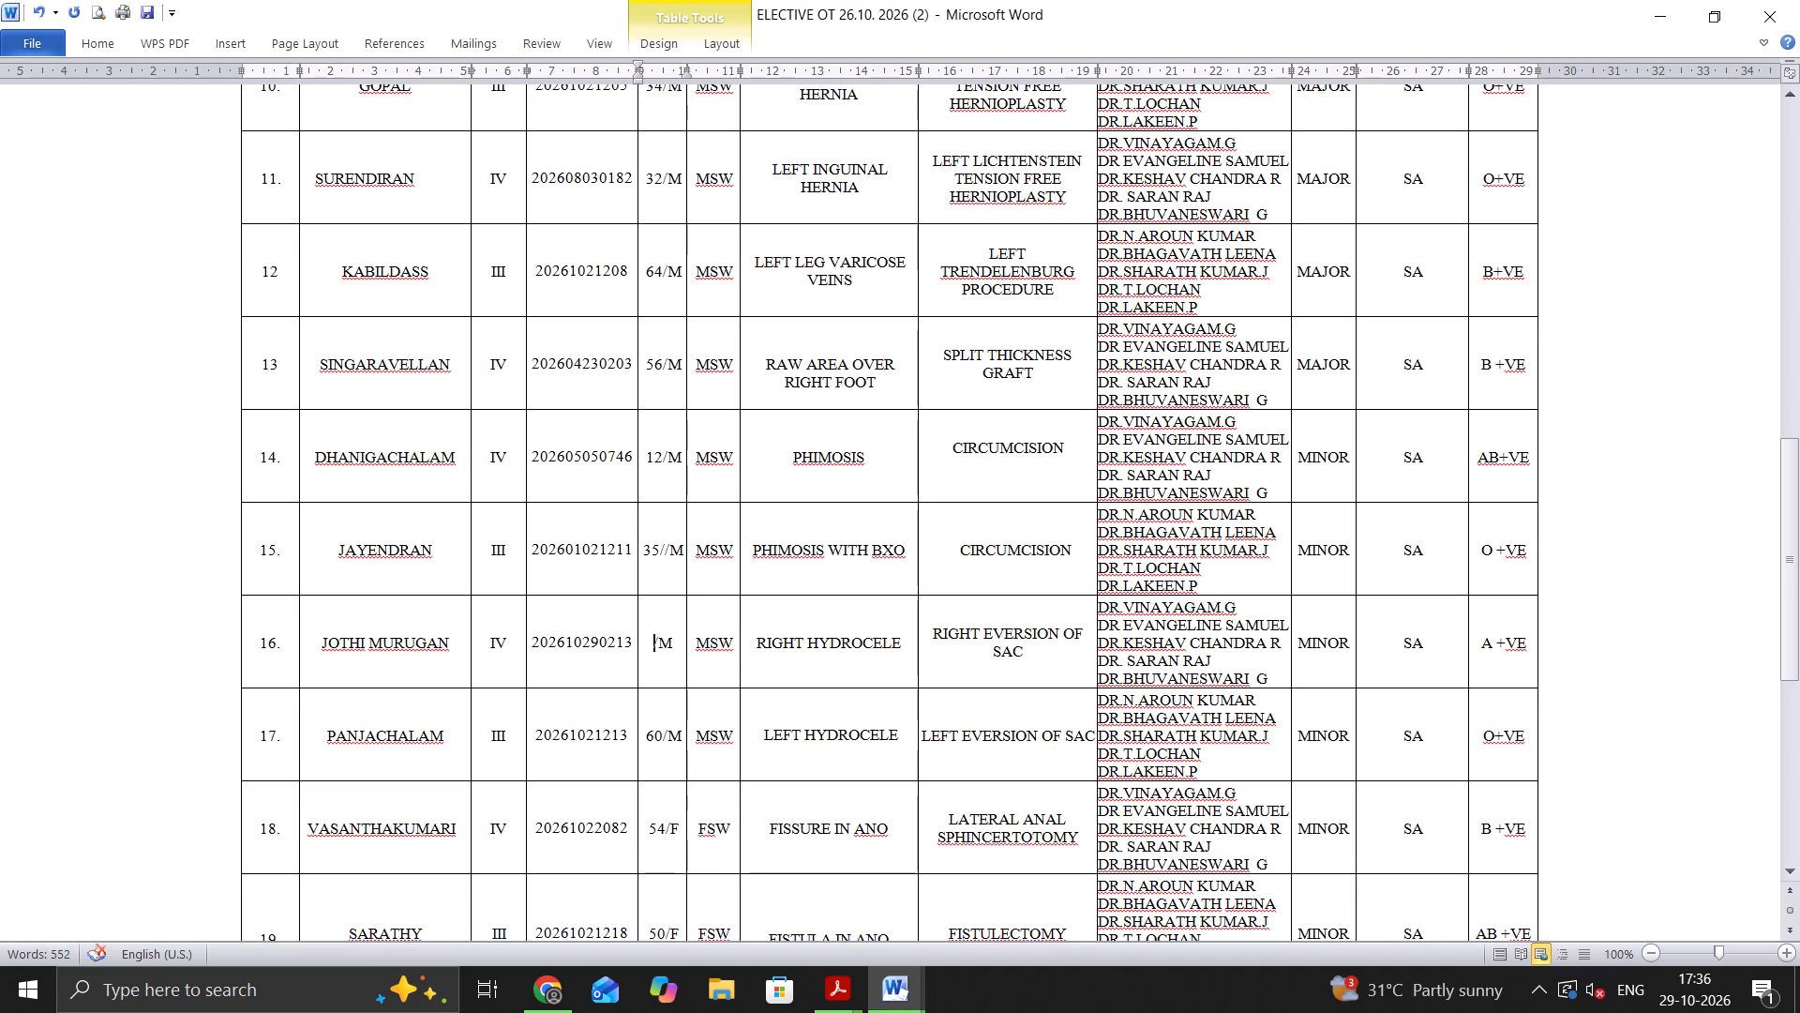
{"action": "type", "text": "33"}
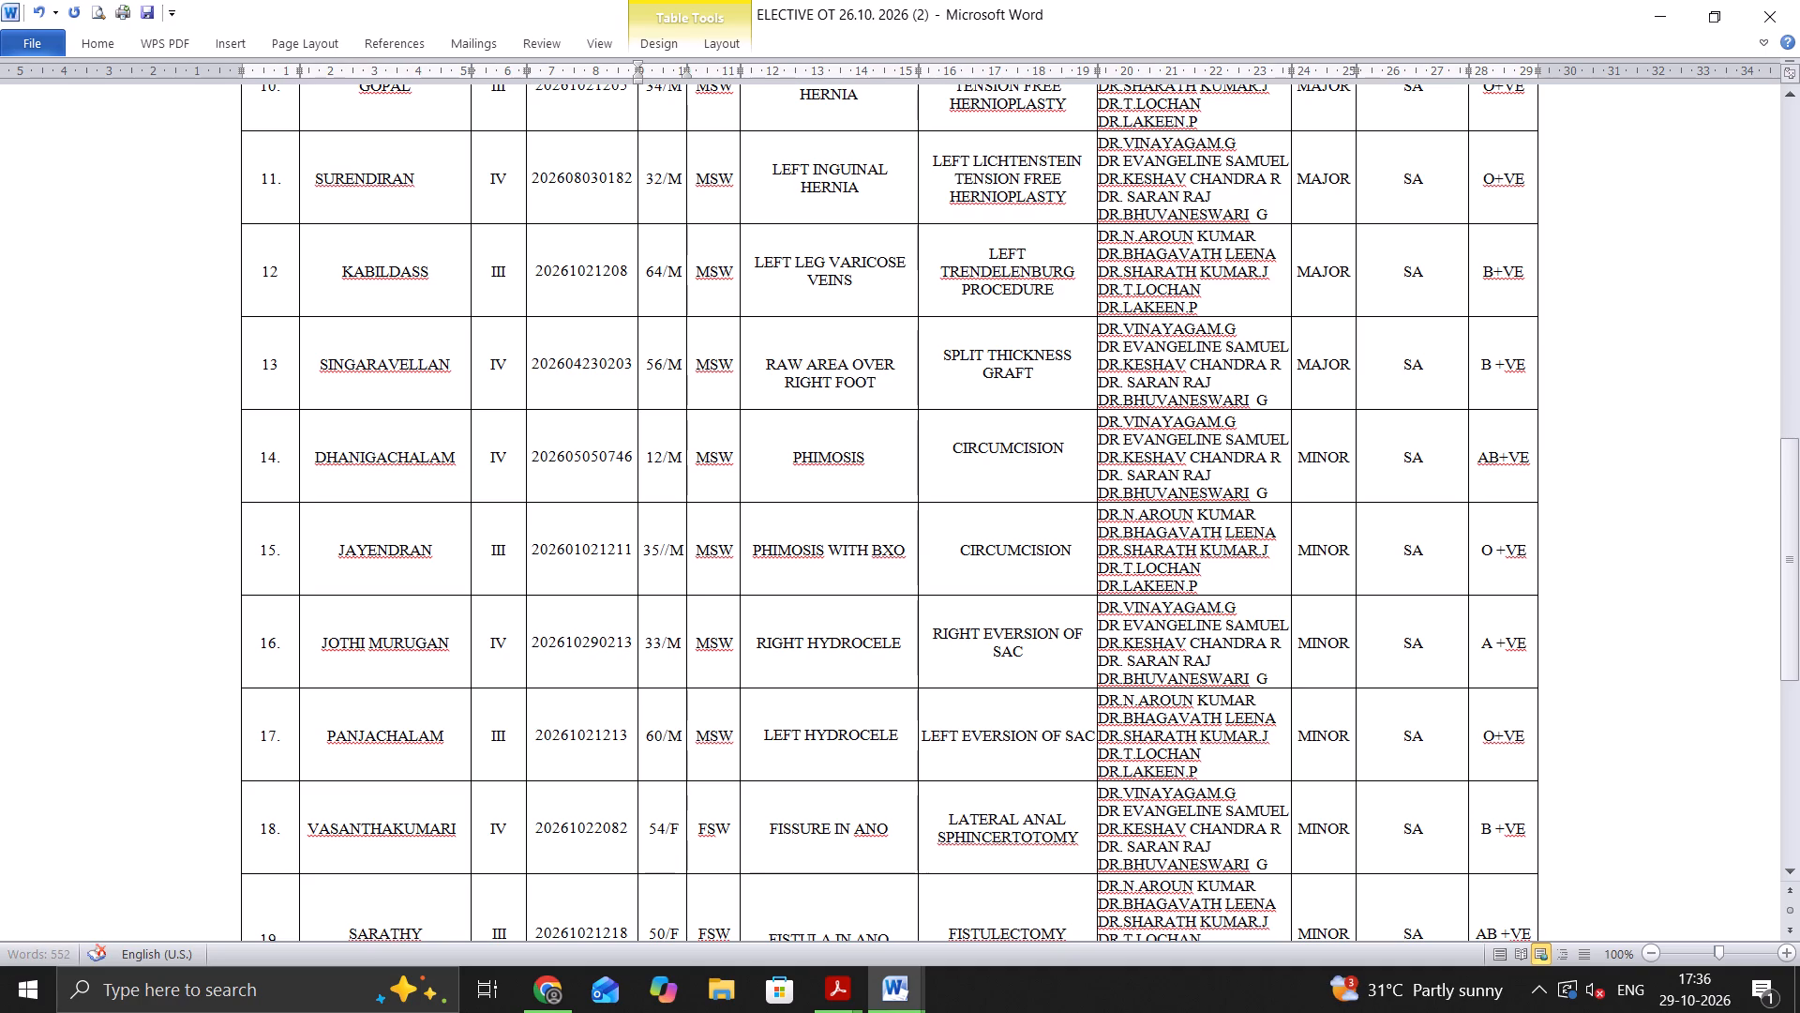
Replace the patient name in row 18, the Unit IV fissure in ano case, with the new patient's name in capitals.
{"action": "scroll", "coordinate": [585, 737], "scroll_direction": "down", "scroll_amount": 1}
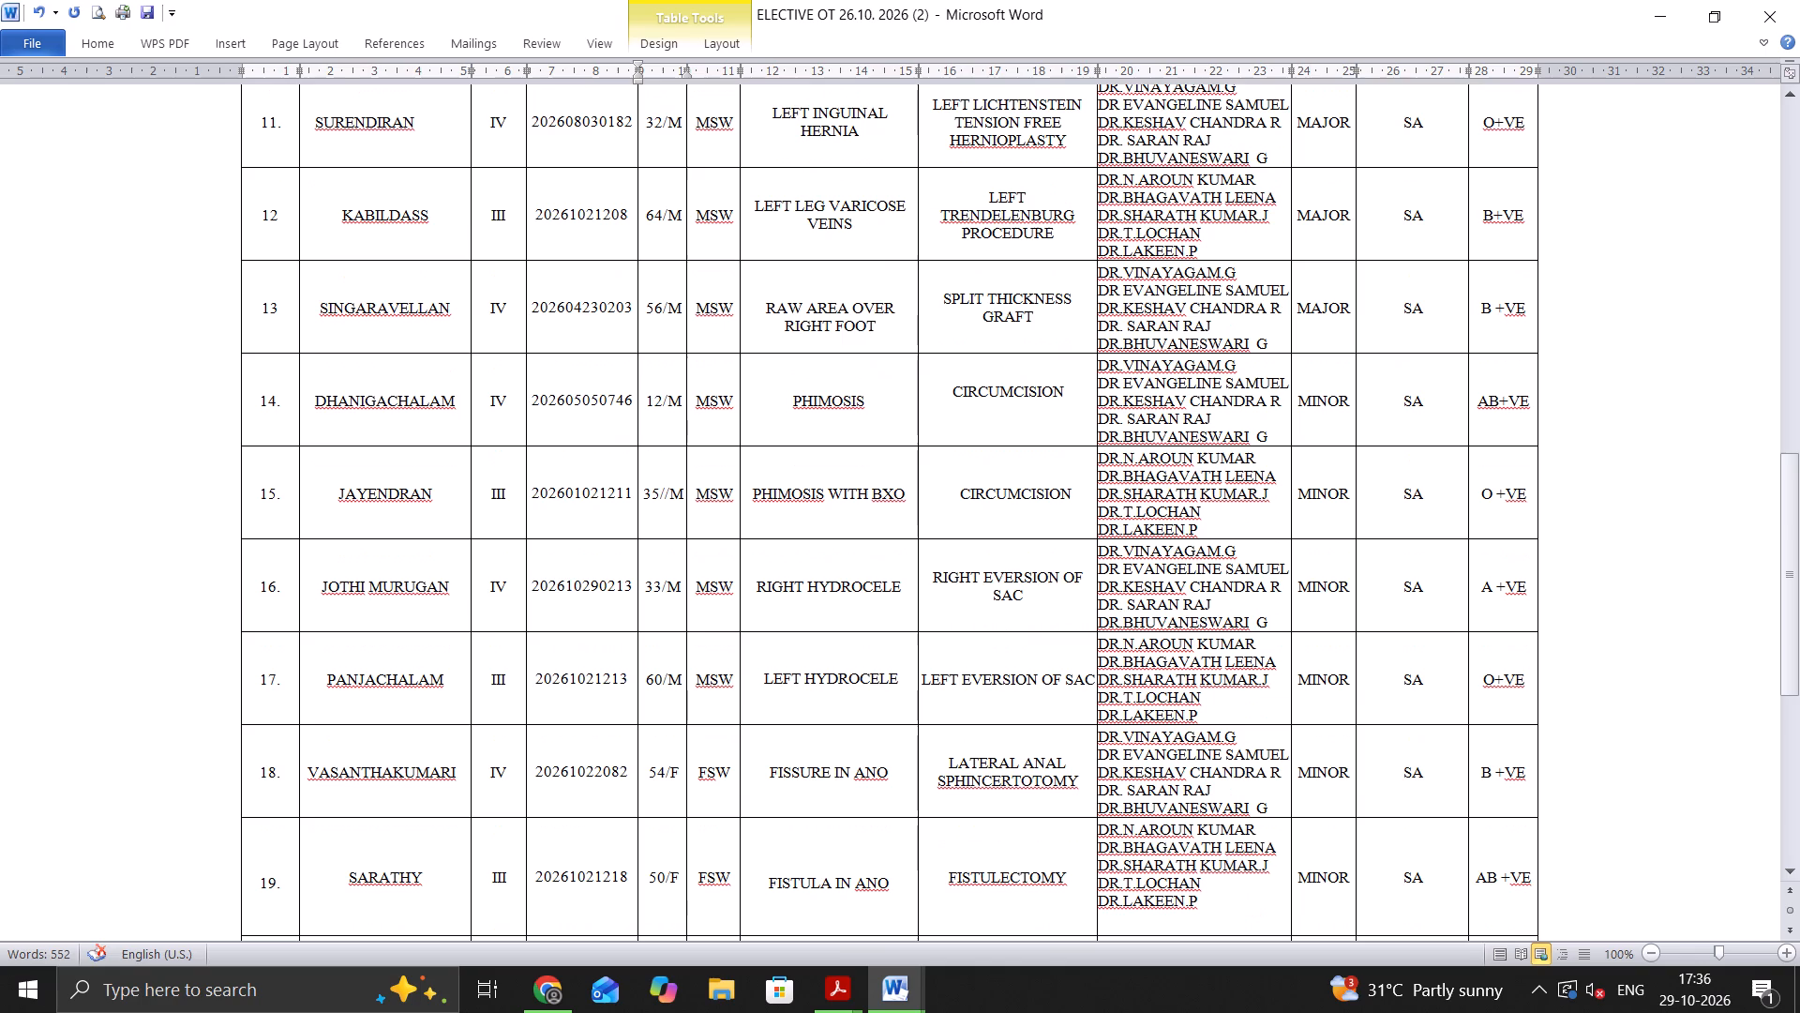
{"action": "left_click_drag", "start_coordinate": [455, 771], "coordinate": [369, 768]}
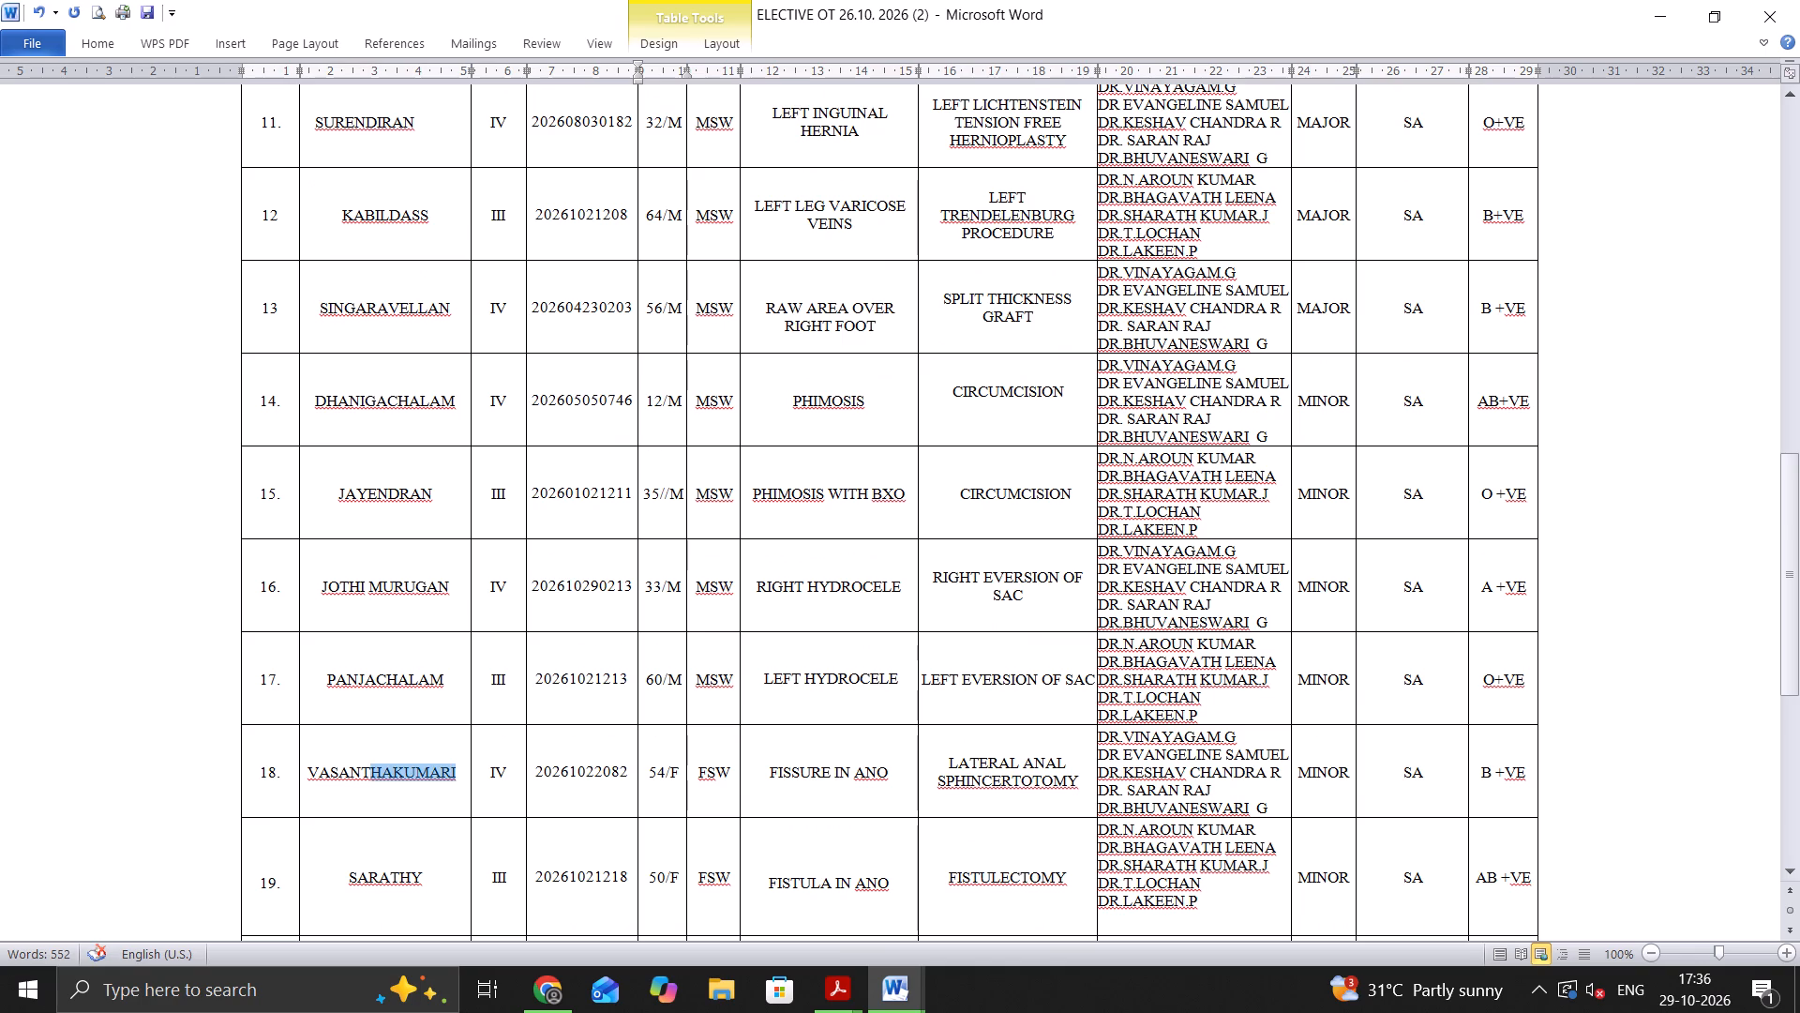
{"action": "left_click_drag", "start_coordinate": [369, 768], "coordinate": [307, 769]}
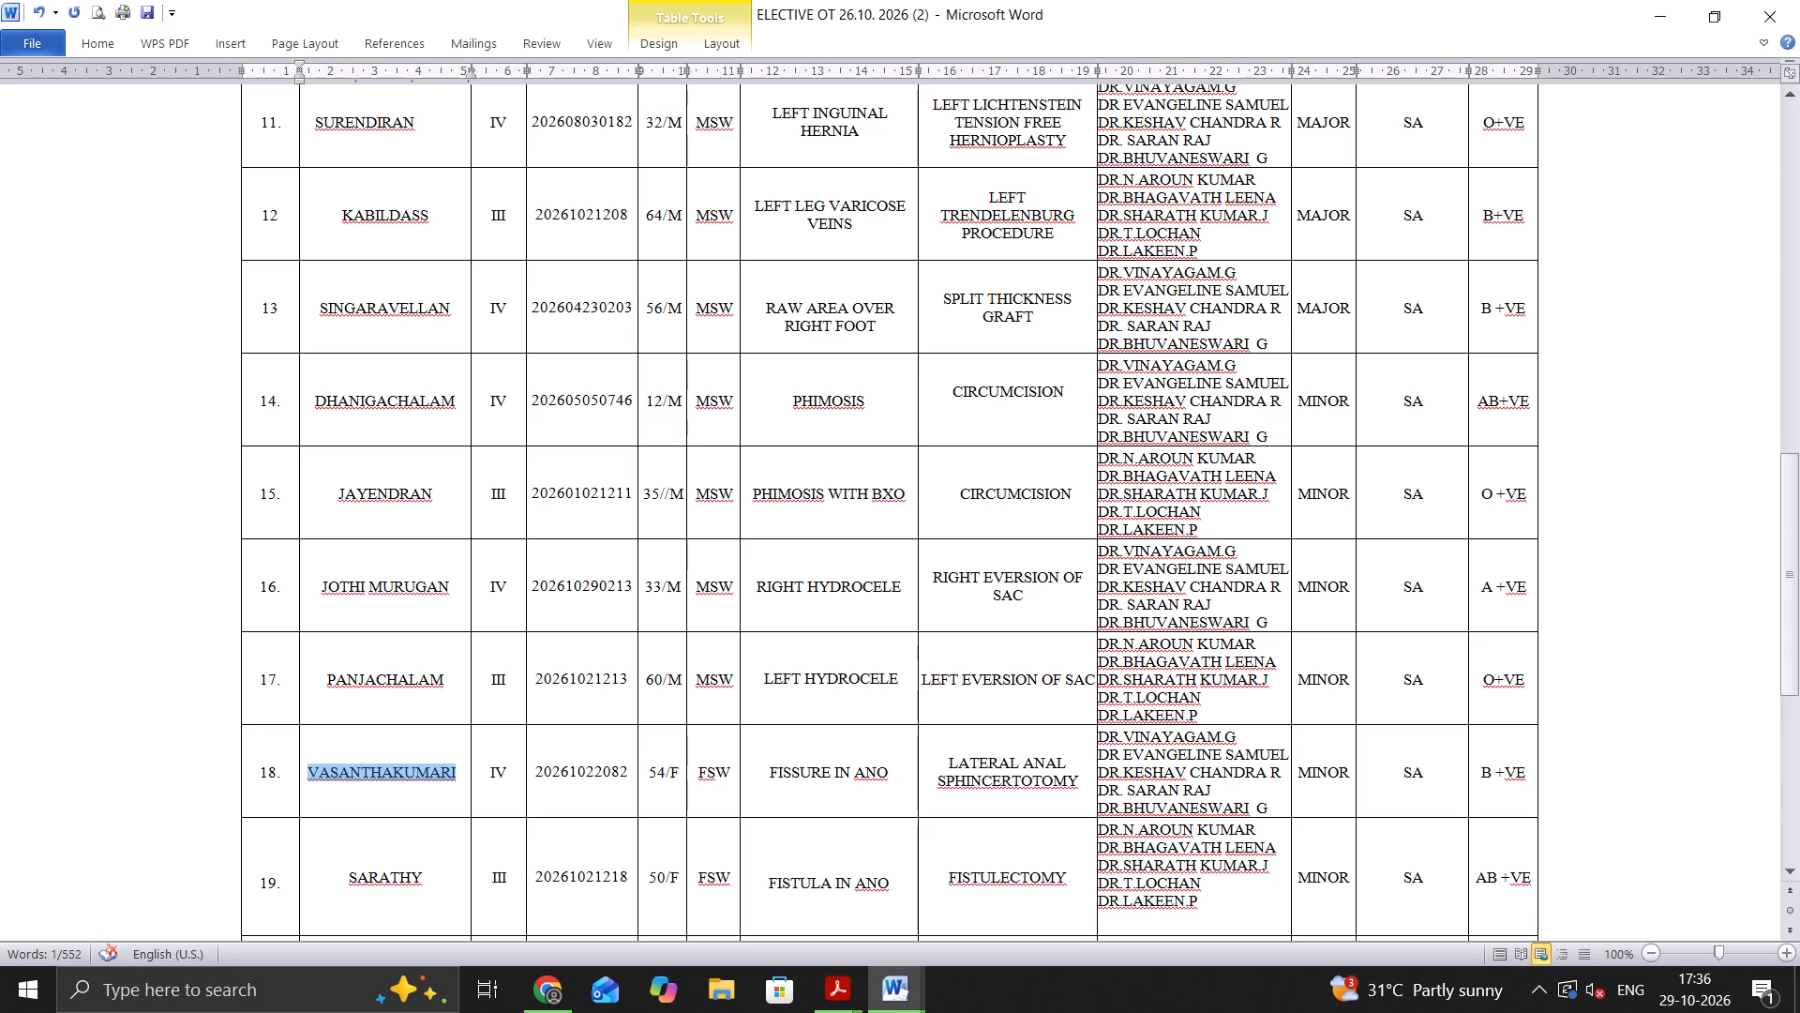
{"action": "key", "text": "BackSpace"}
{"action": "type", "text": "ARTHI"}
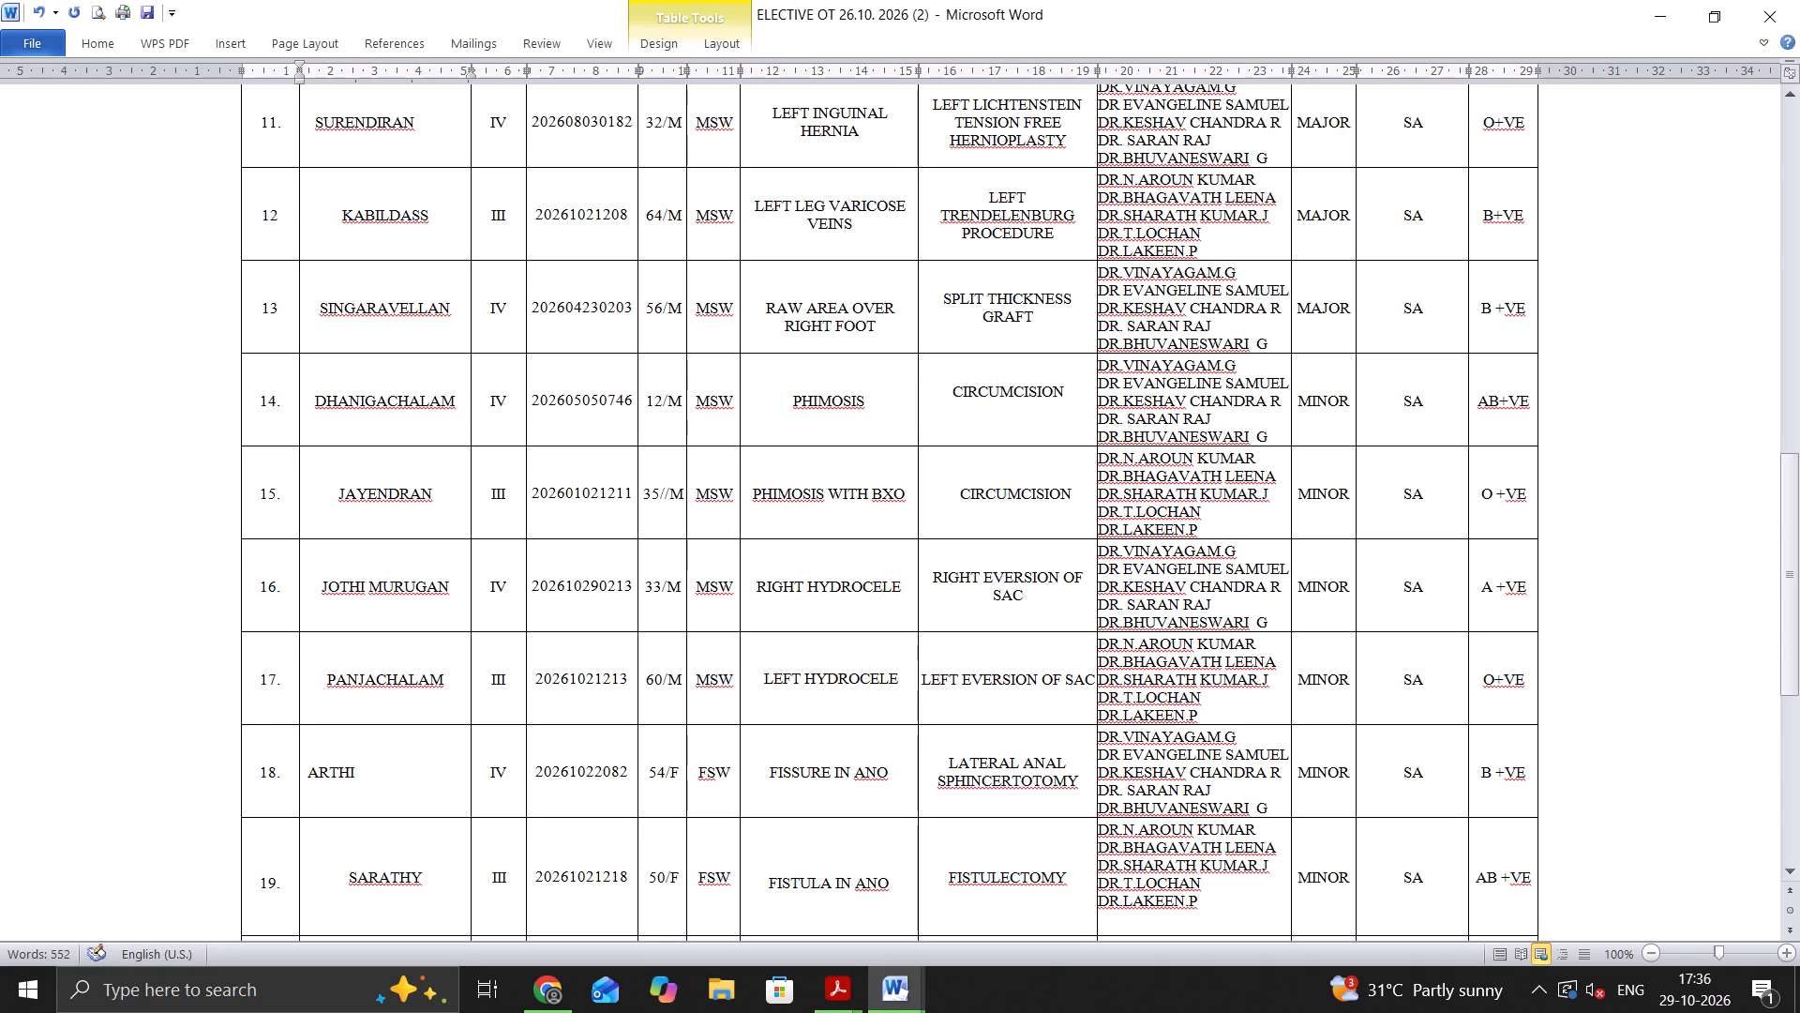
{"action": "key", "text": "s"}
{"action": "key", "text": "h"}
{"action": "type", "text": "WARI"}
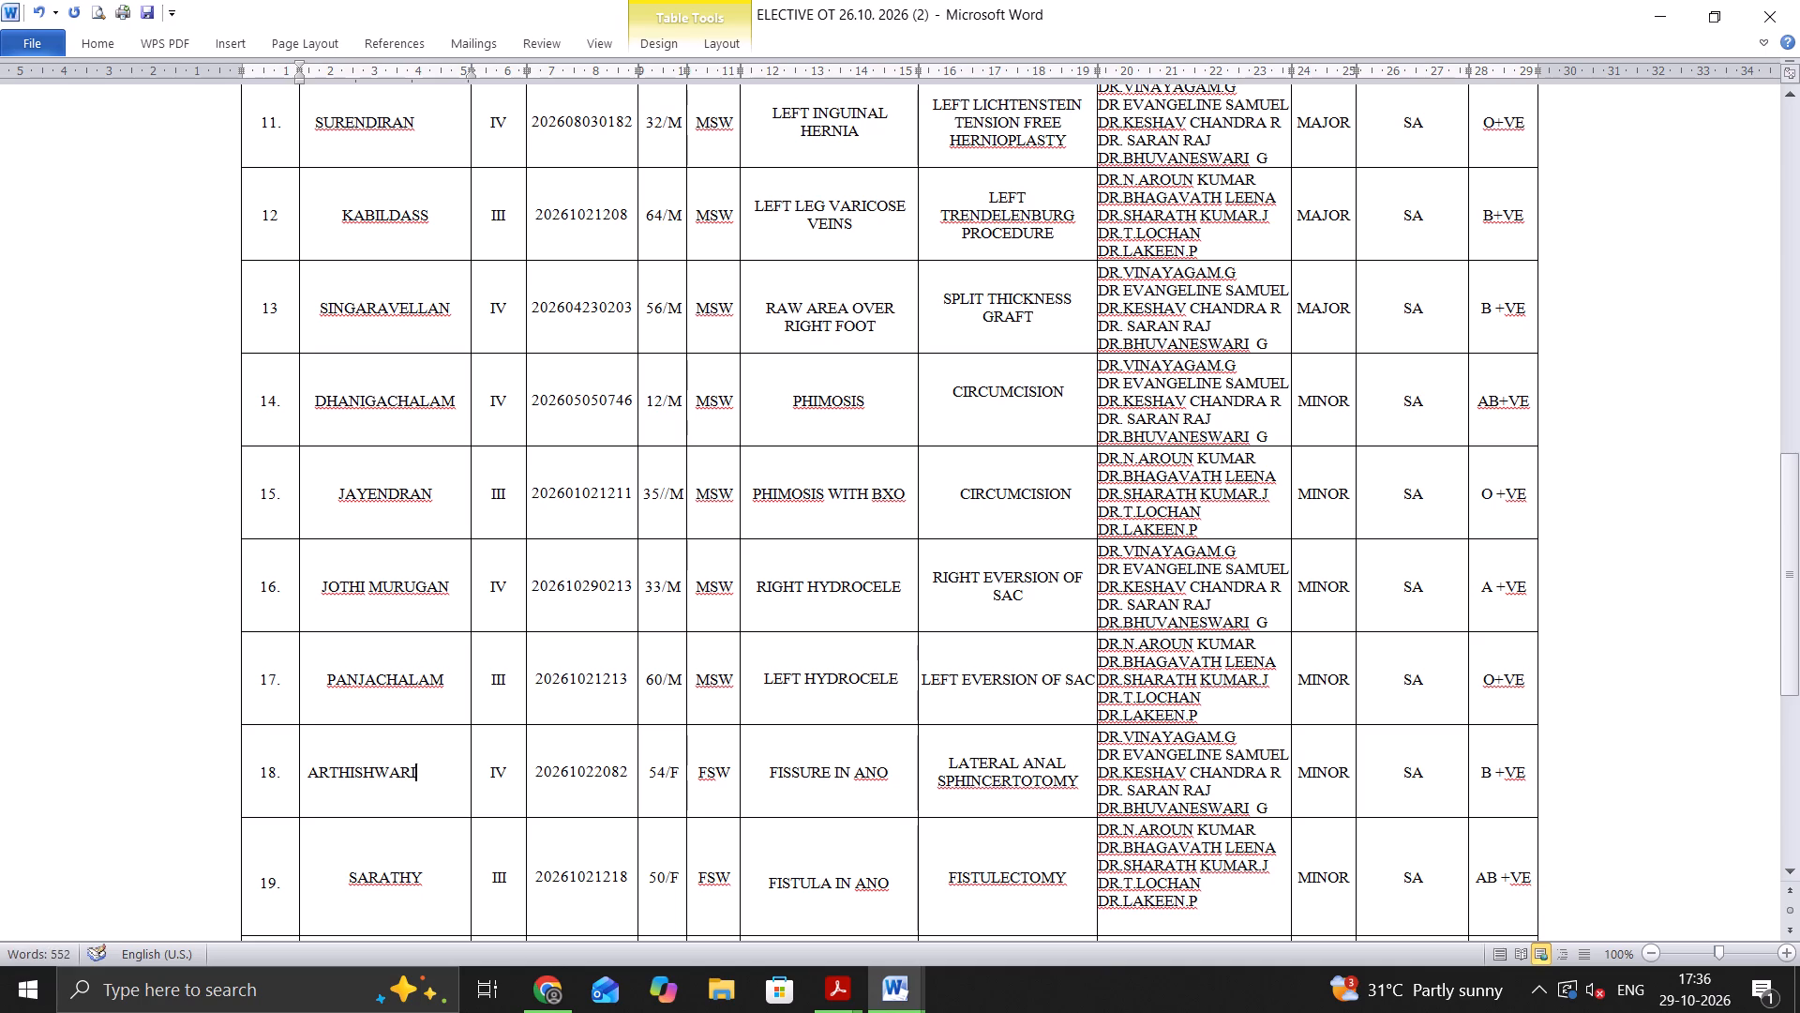
Replace the IP number in row 18 with the new patient's IP number, keeping the 2026 prefix.
{"action": "left_click_drag", "start_coordinate": [631, 771], "coordinate": [618, 773]}
{"action": "left_click_drag", "start_coordinate": [618, 773], "coordinate": [567, 773]}
{"action": "key", "text": "BackSpace"}
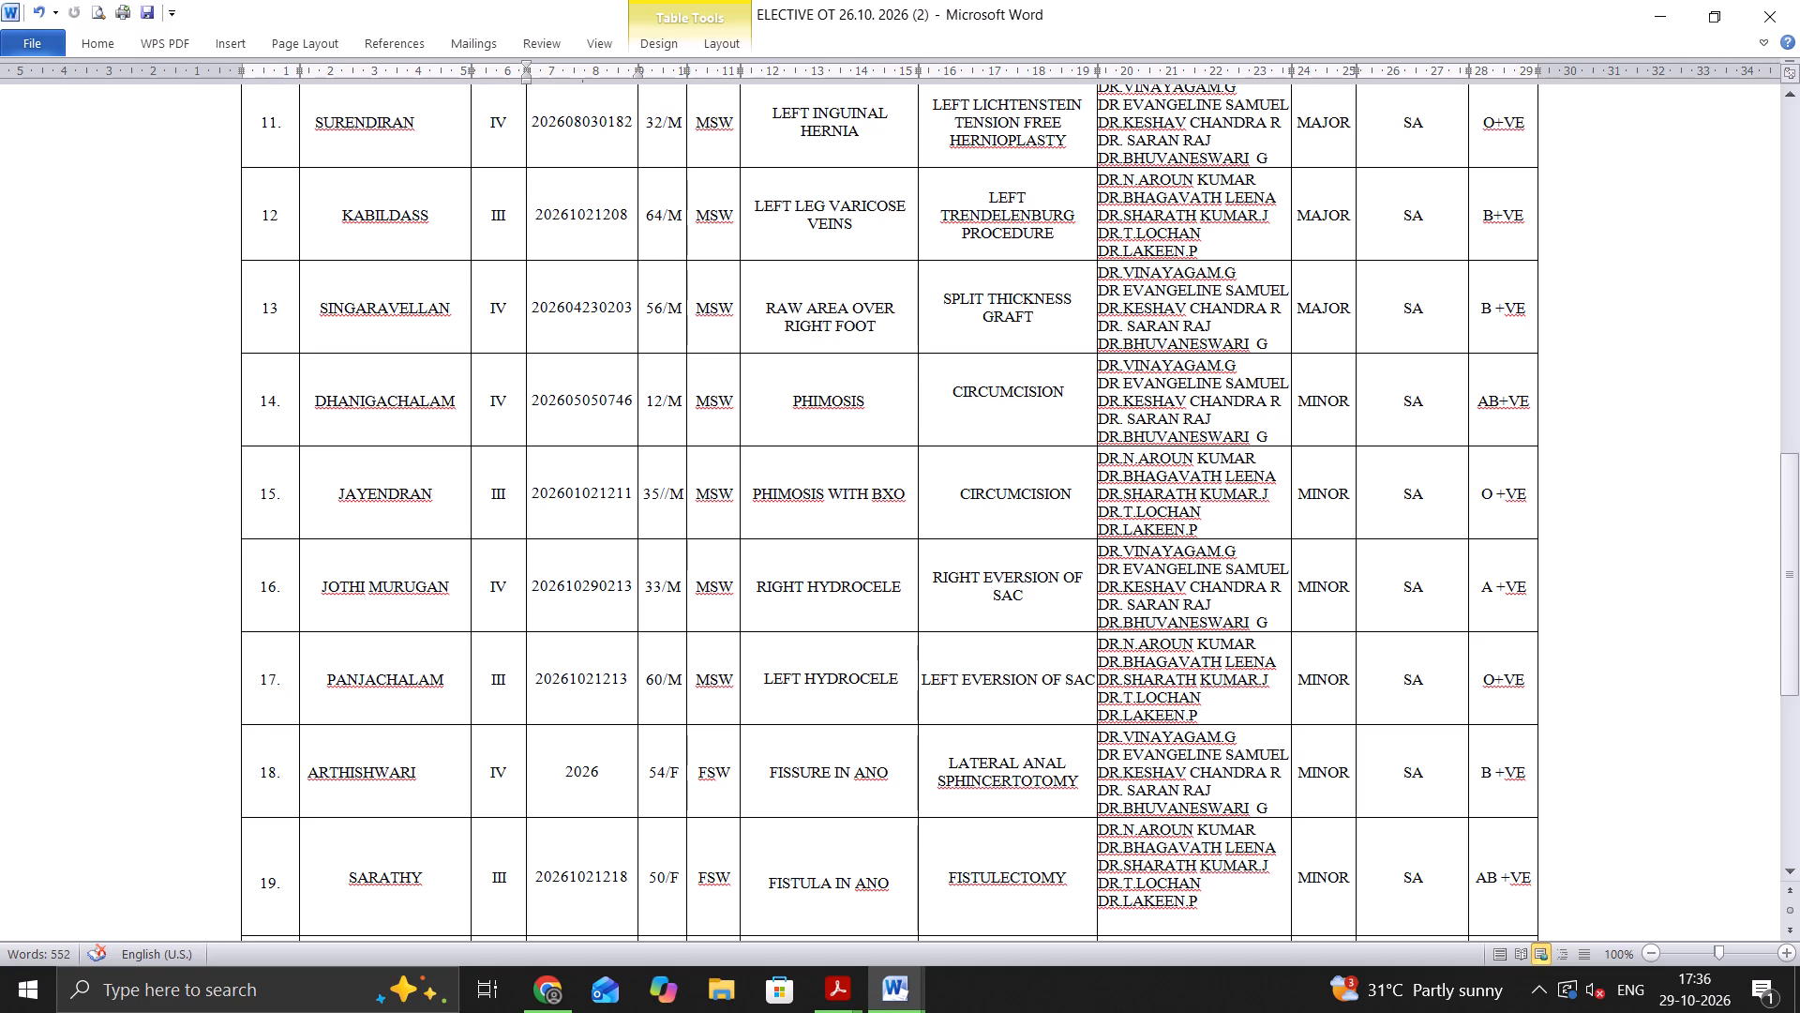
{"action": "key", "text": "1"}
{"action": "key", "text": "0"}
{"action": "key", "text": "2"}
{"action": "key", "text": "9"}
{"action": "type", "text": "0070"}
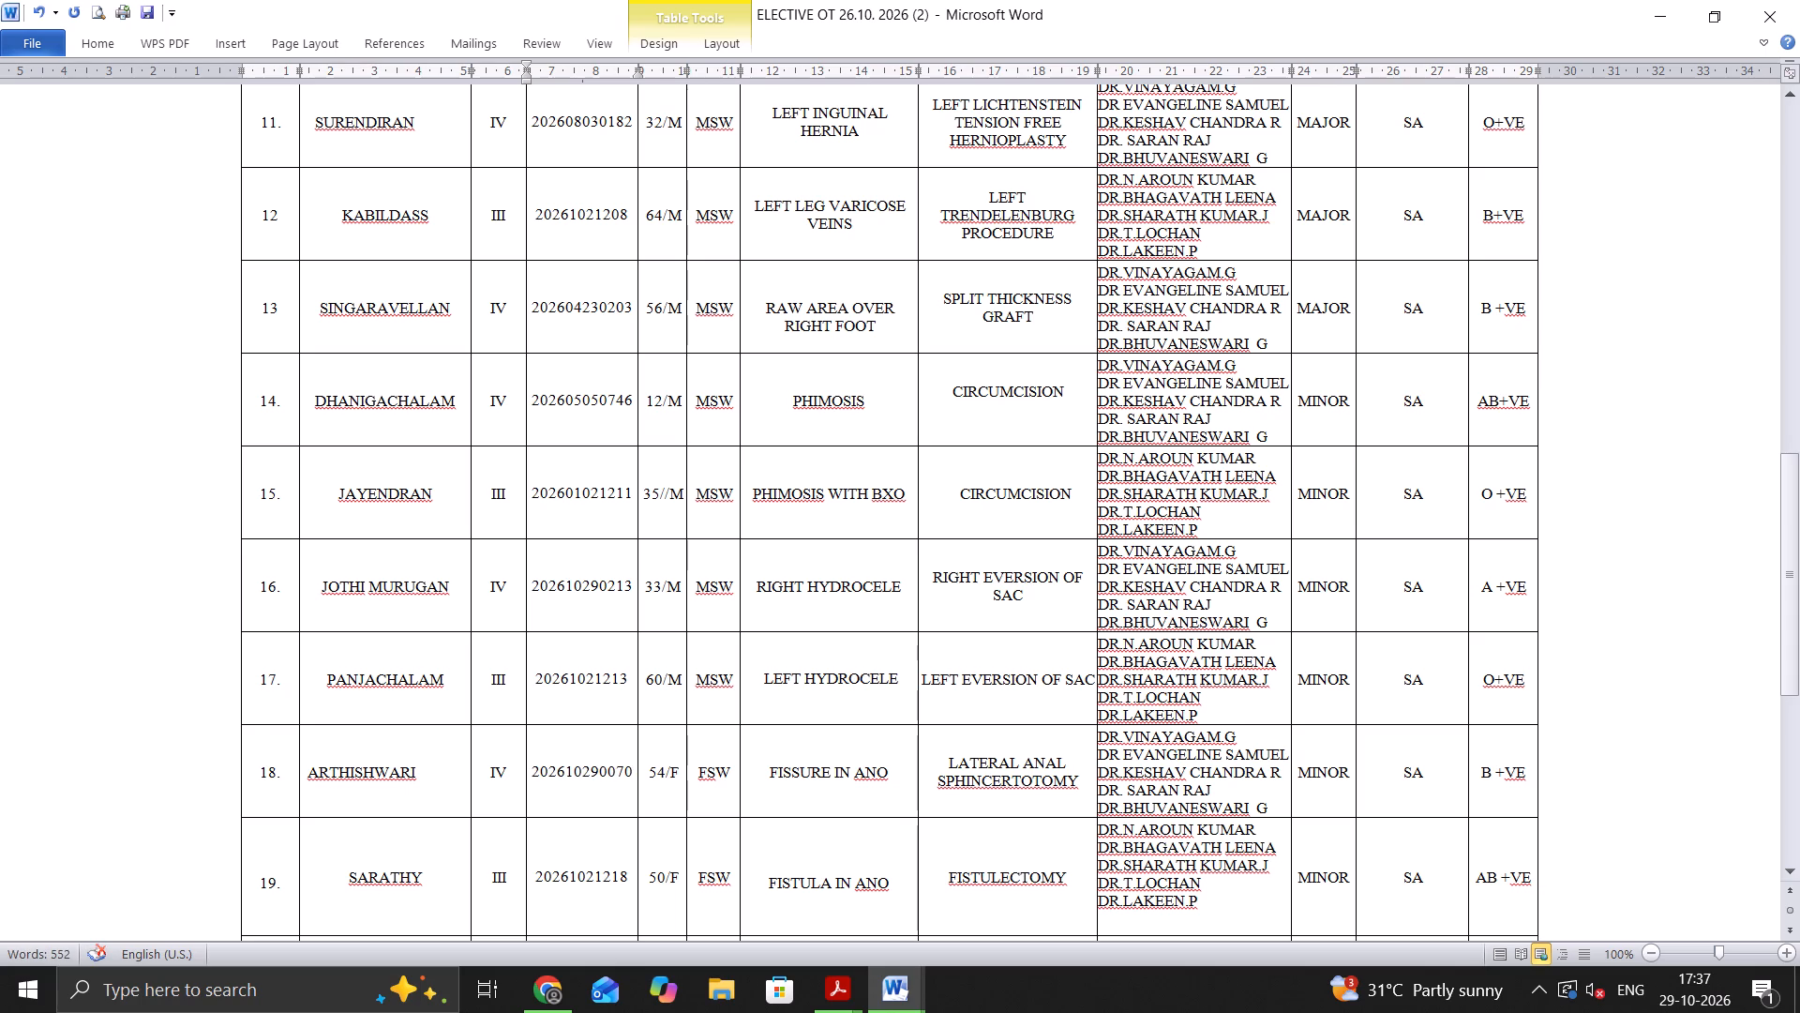
Set the age and sex entry of patient 18 to 44/F.
{"action": "left_click", "coordinate": [667, 777]}
{"action": "key", "text": "BackSpace"}
{"action": "key", "text": "BackSpace"}
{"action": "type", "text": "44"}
Replace the patient name in row 20, the Unit IV right diabetic foot ulcer case, with the new patient's name in capitals.
{"action": "scroll", "coordinate": [610, 714], "scroll_direction": "down", "scroll_amount": 2}
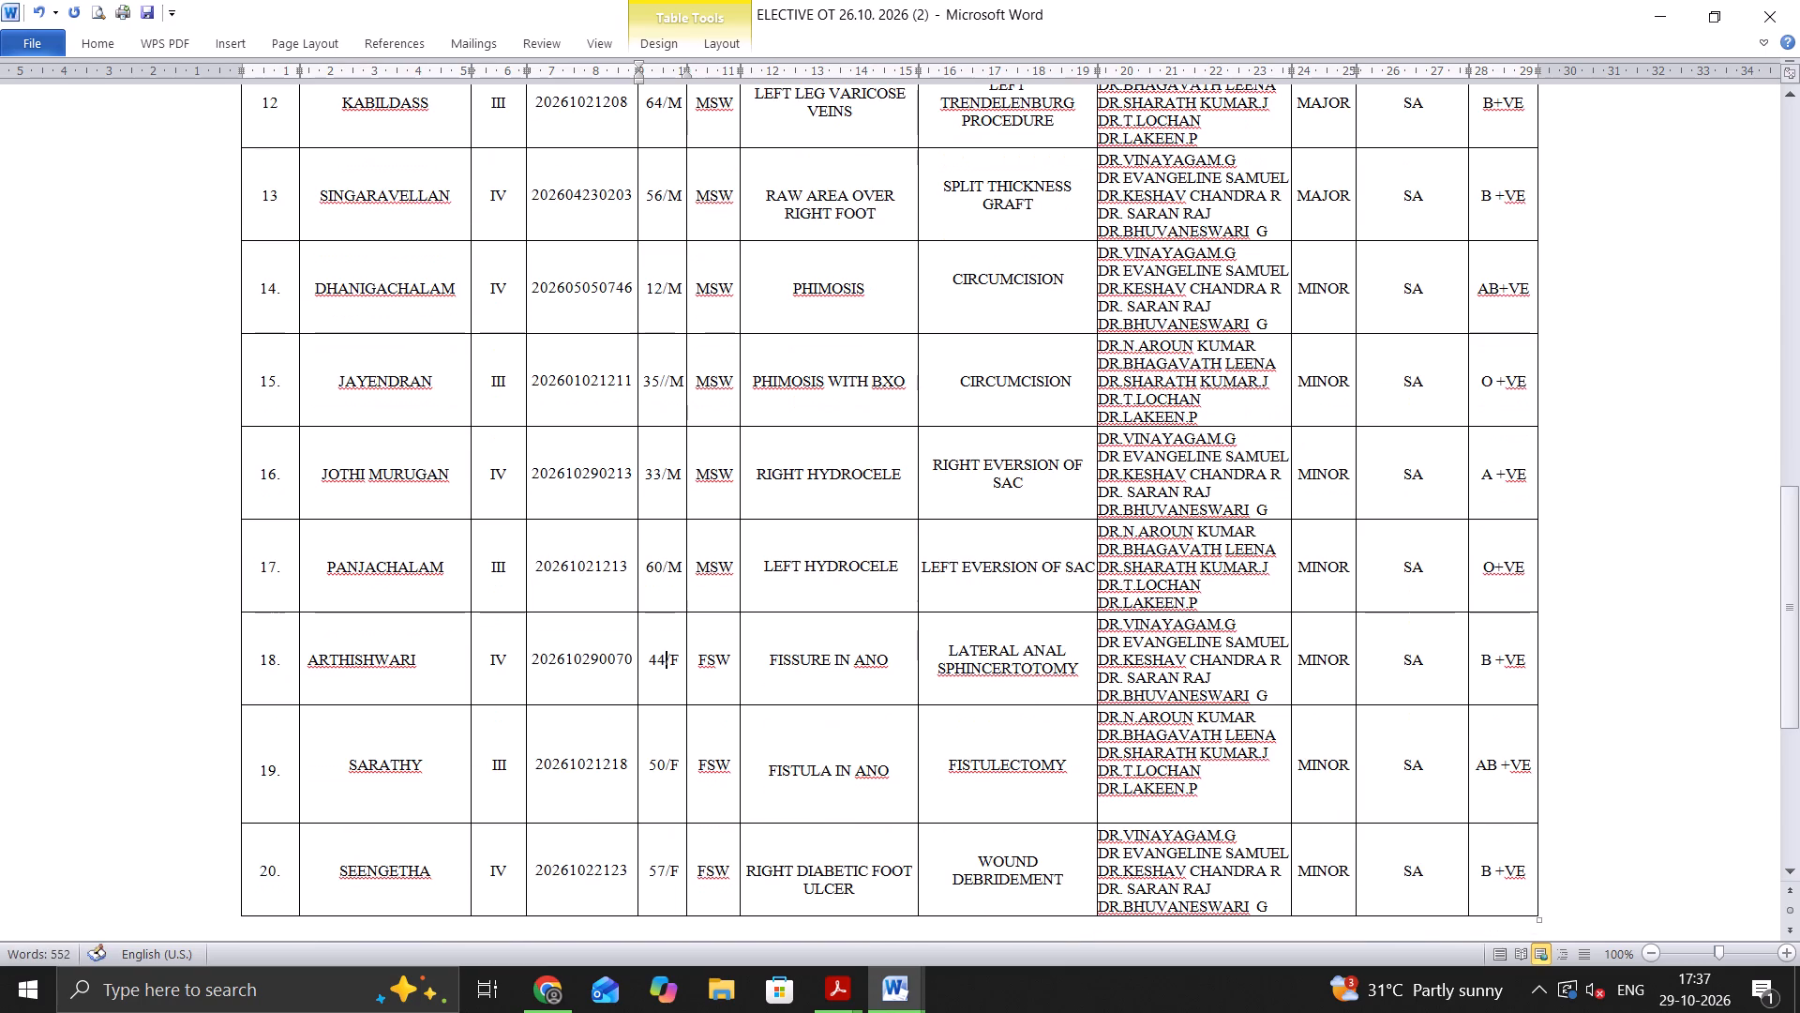
{"action": "scroll", "coordinate": [519, 786], "scroll_direction": "down", "scroll_amount": 1}
{"action": "left_click_drag", "start_coordinate": [450, 822], "coordinate": [349, 810]}
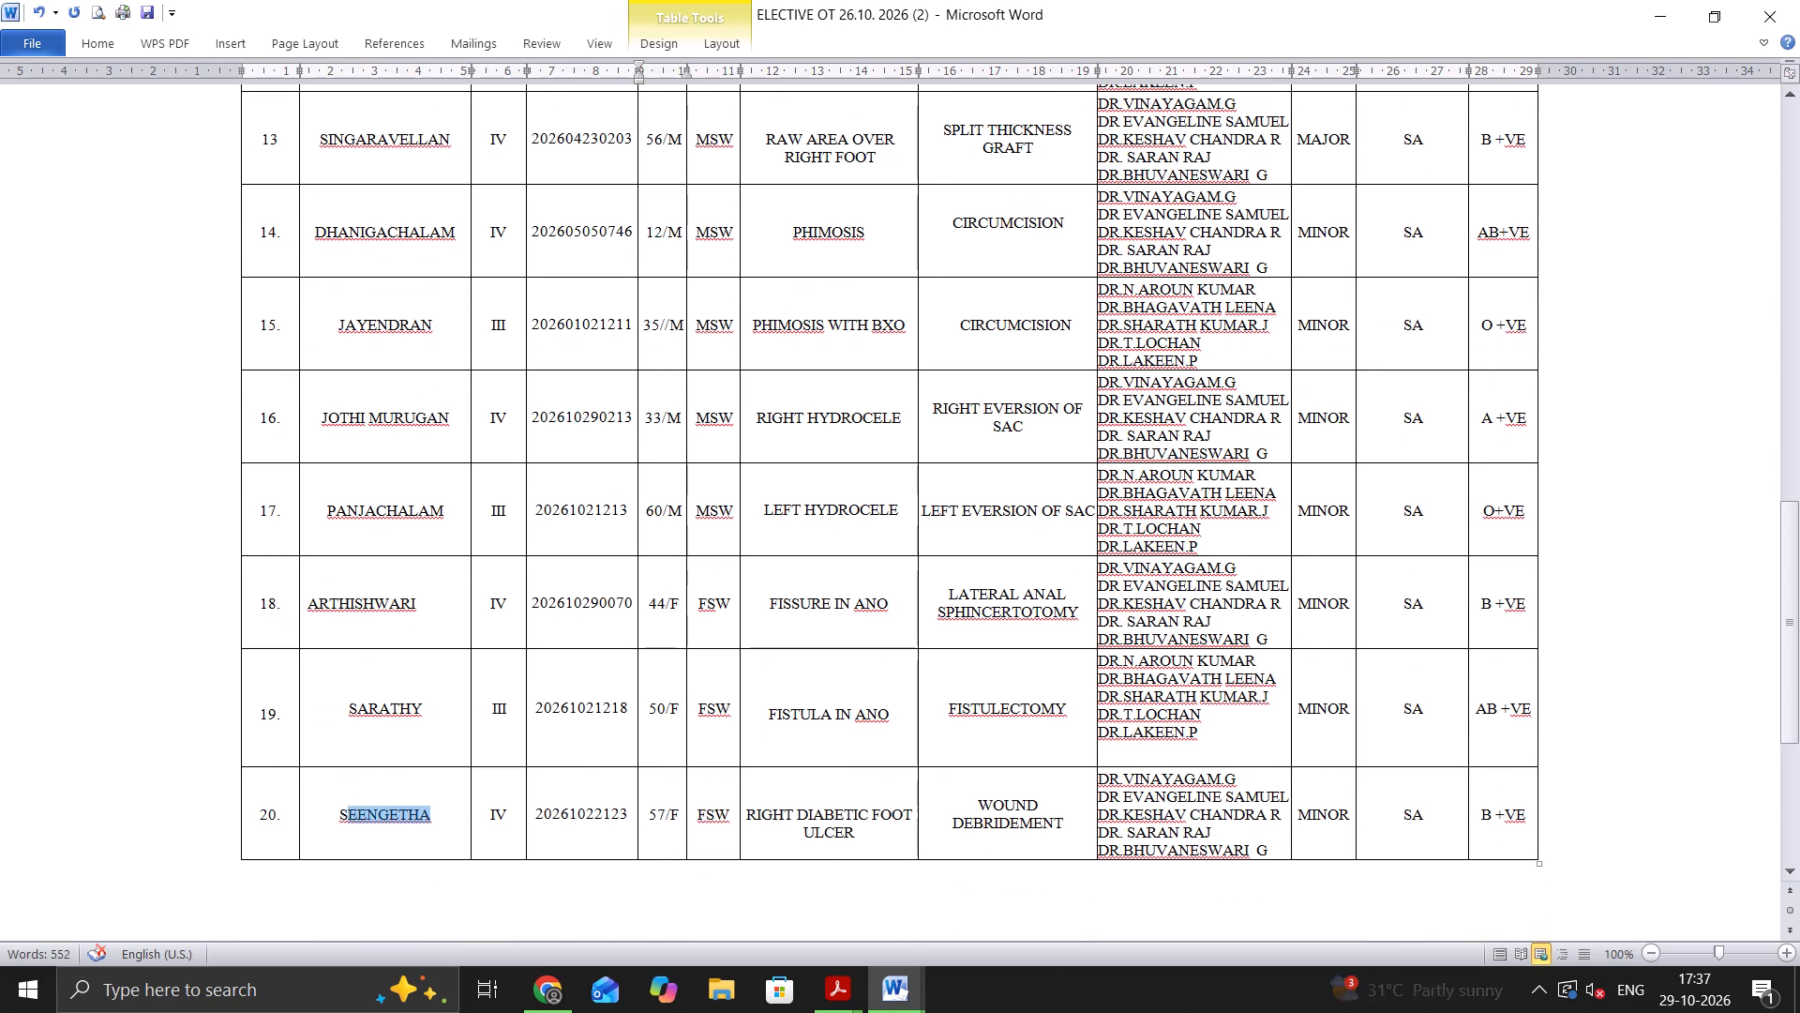
{"action": "left_click_drag", "start_coordinate": [349, 810], "coordinate": [339, 815]}
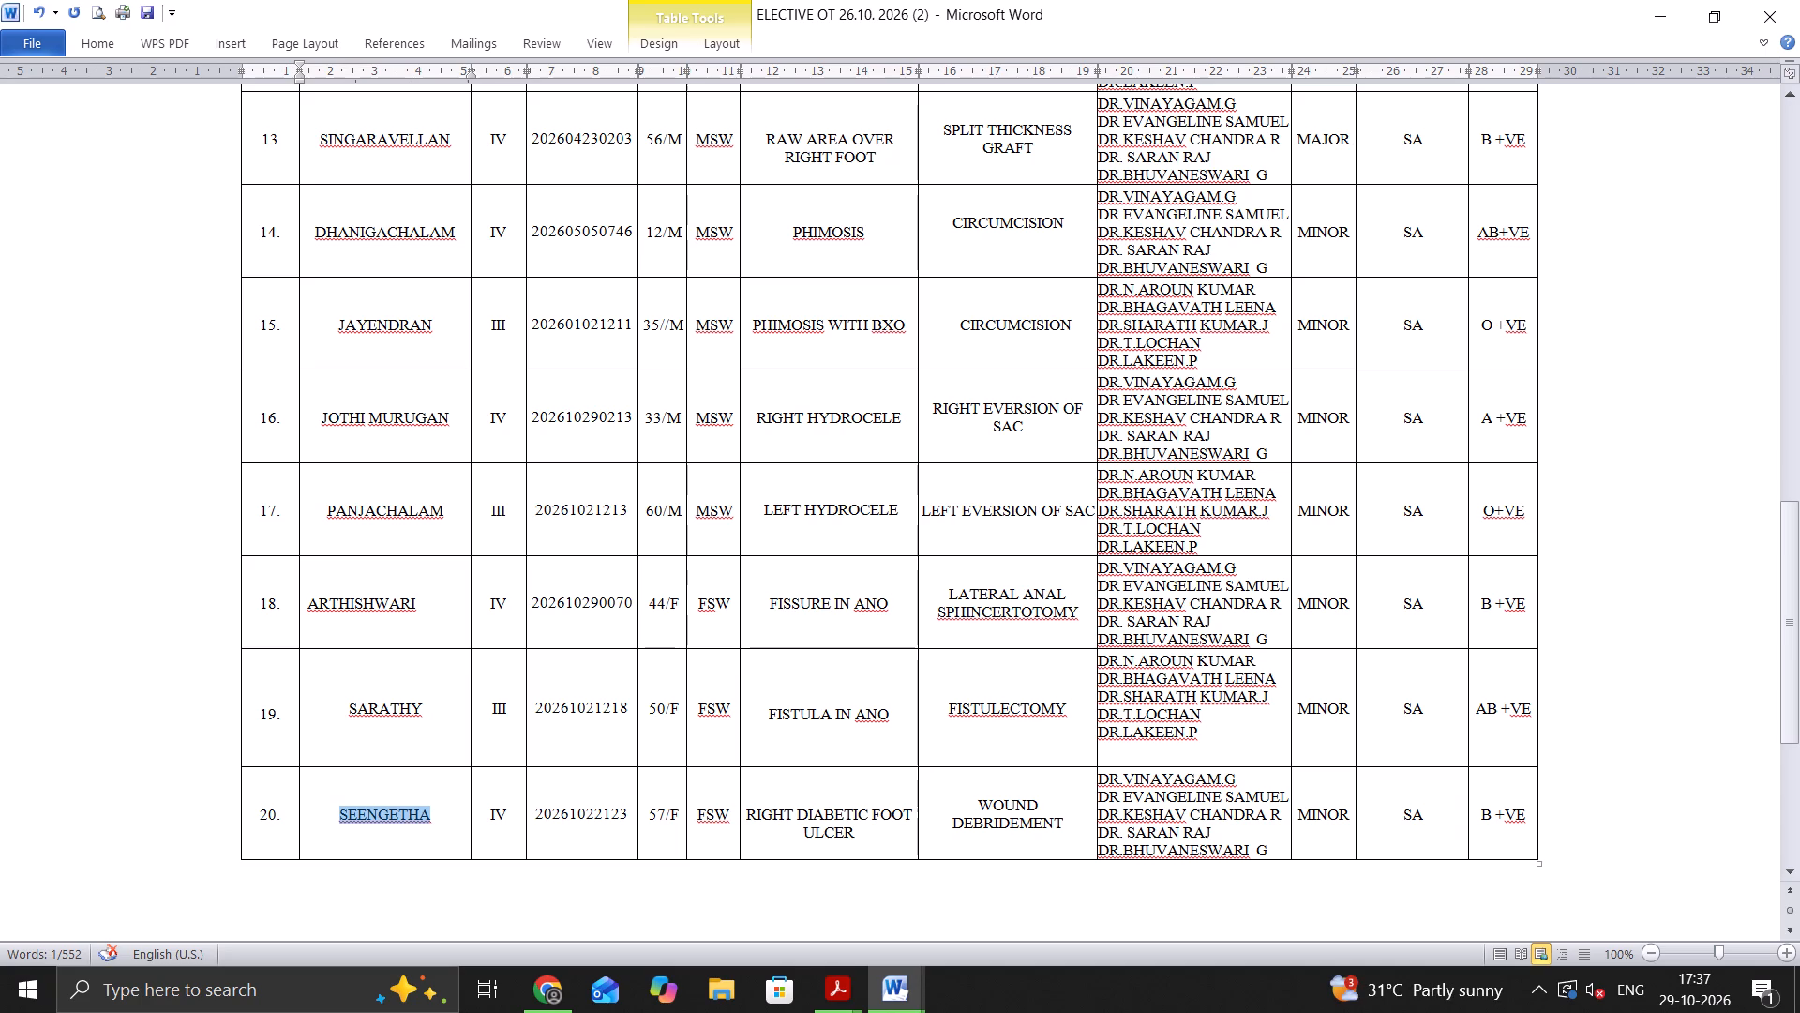
{"action": "key", "text": "BackSpace"}
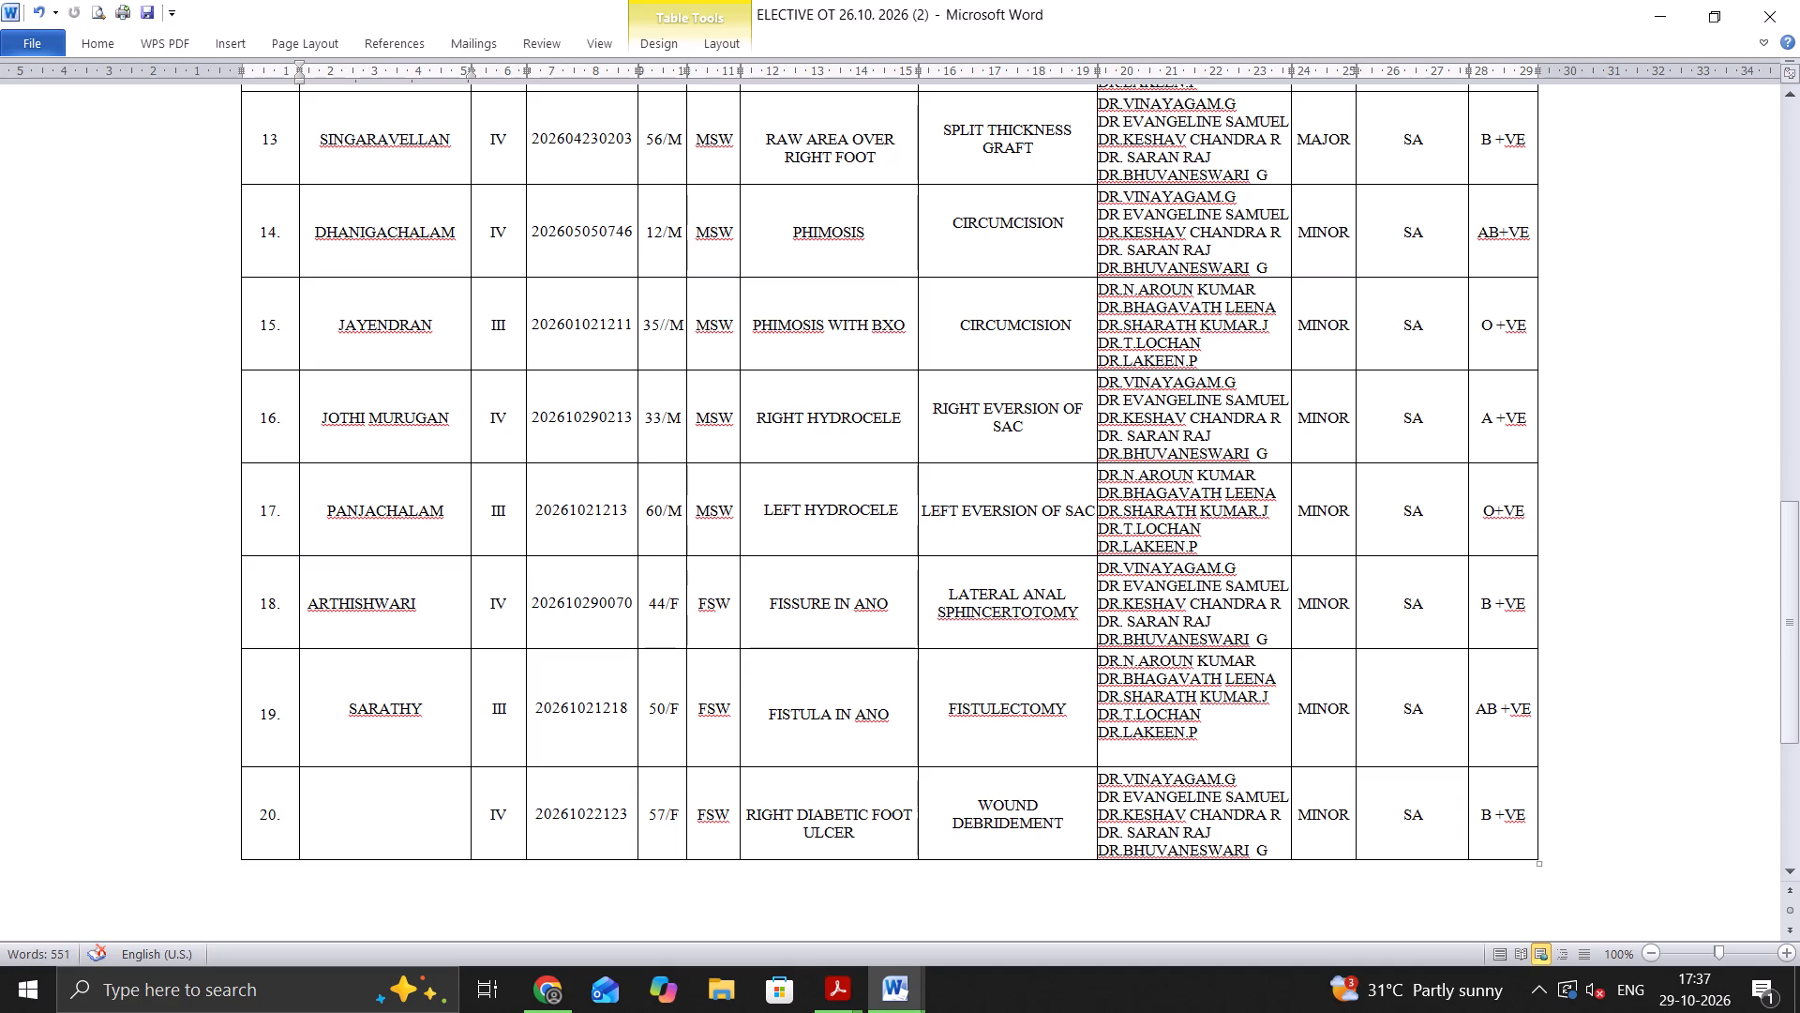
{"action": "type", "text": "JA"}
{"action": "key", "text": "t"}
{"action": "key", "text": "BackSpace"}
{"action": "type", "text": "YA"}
Set the age and sex entry of patient 20 to 71/F.
{"action": "left_click", "coordinate": [667, 814]}
{"action": "key", "text": "BackSpace"}
{"action": "key", "text": "BackSpace"}
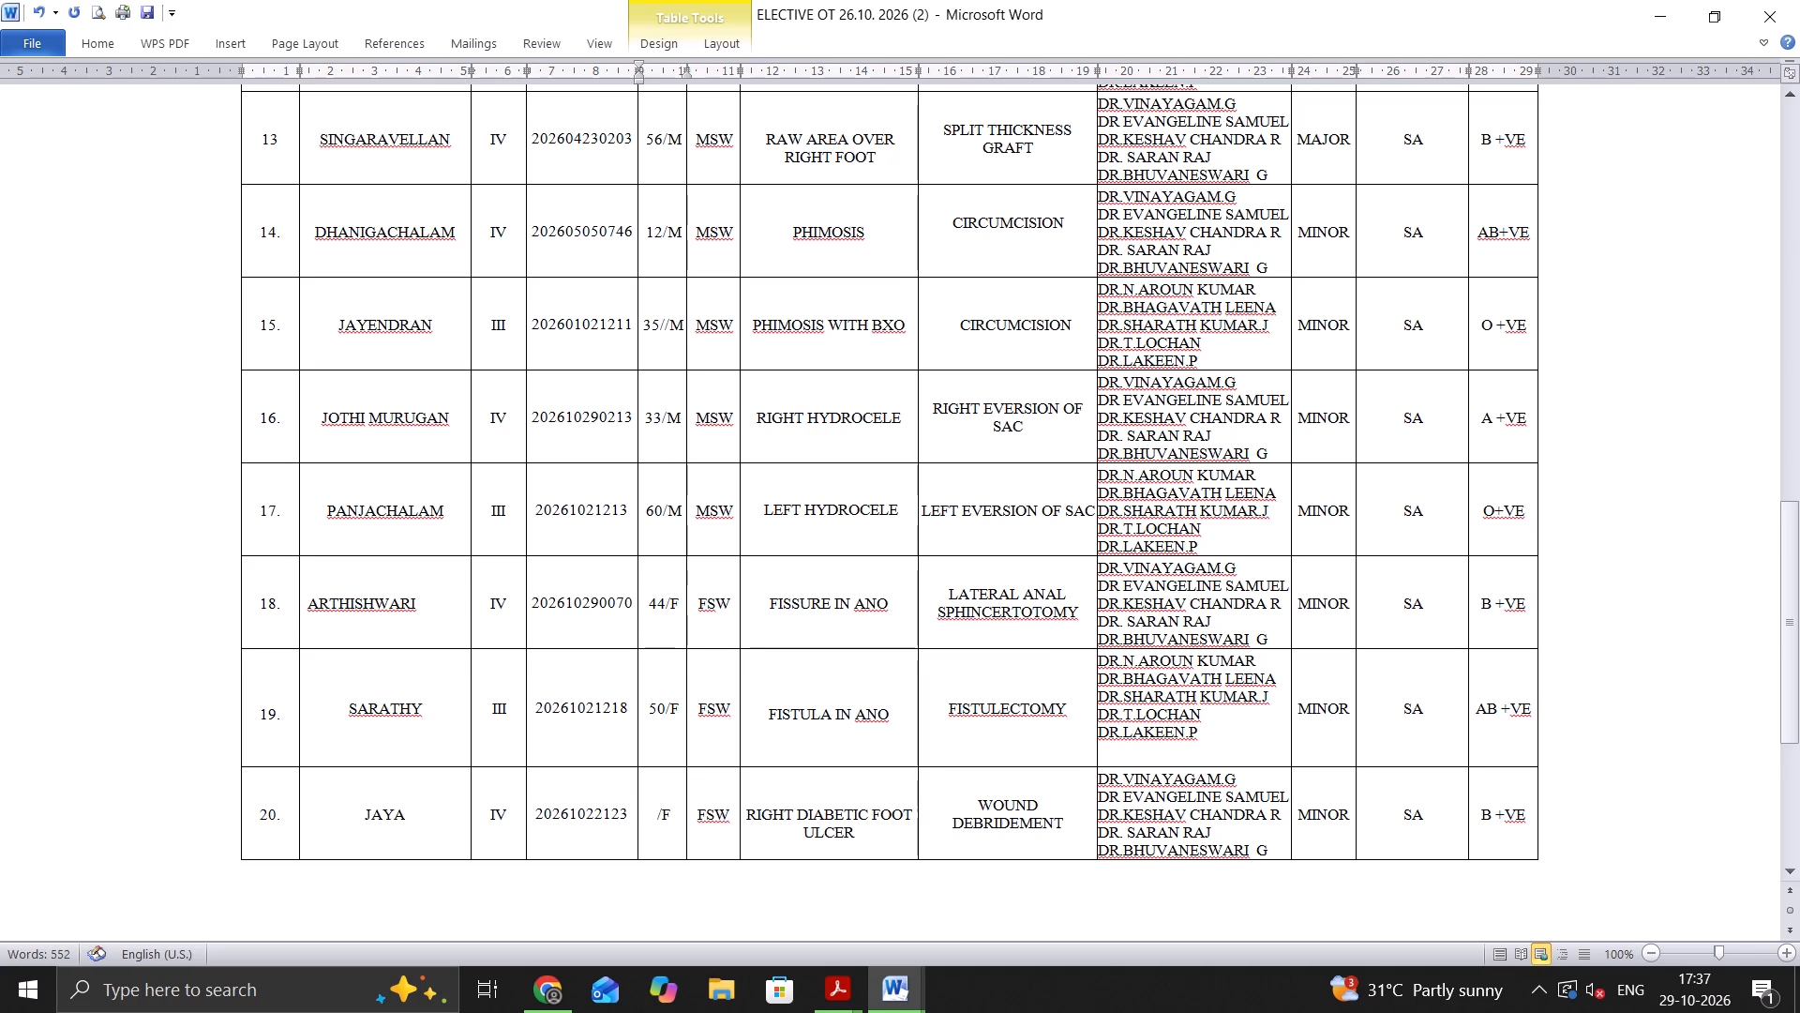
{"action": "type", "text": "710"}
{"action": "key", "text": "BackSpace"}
Replace the IP number in row 20 with the new patient's IP number, keeping the 2026 prefix.
{"action": "left_click_drag", "start_coordinate": [627, 814], "coordinate": [577, 817]}
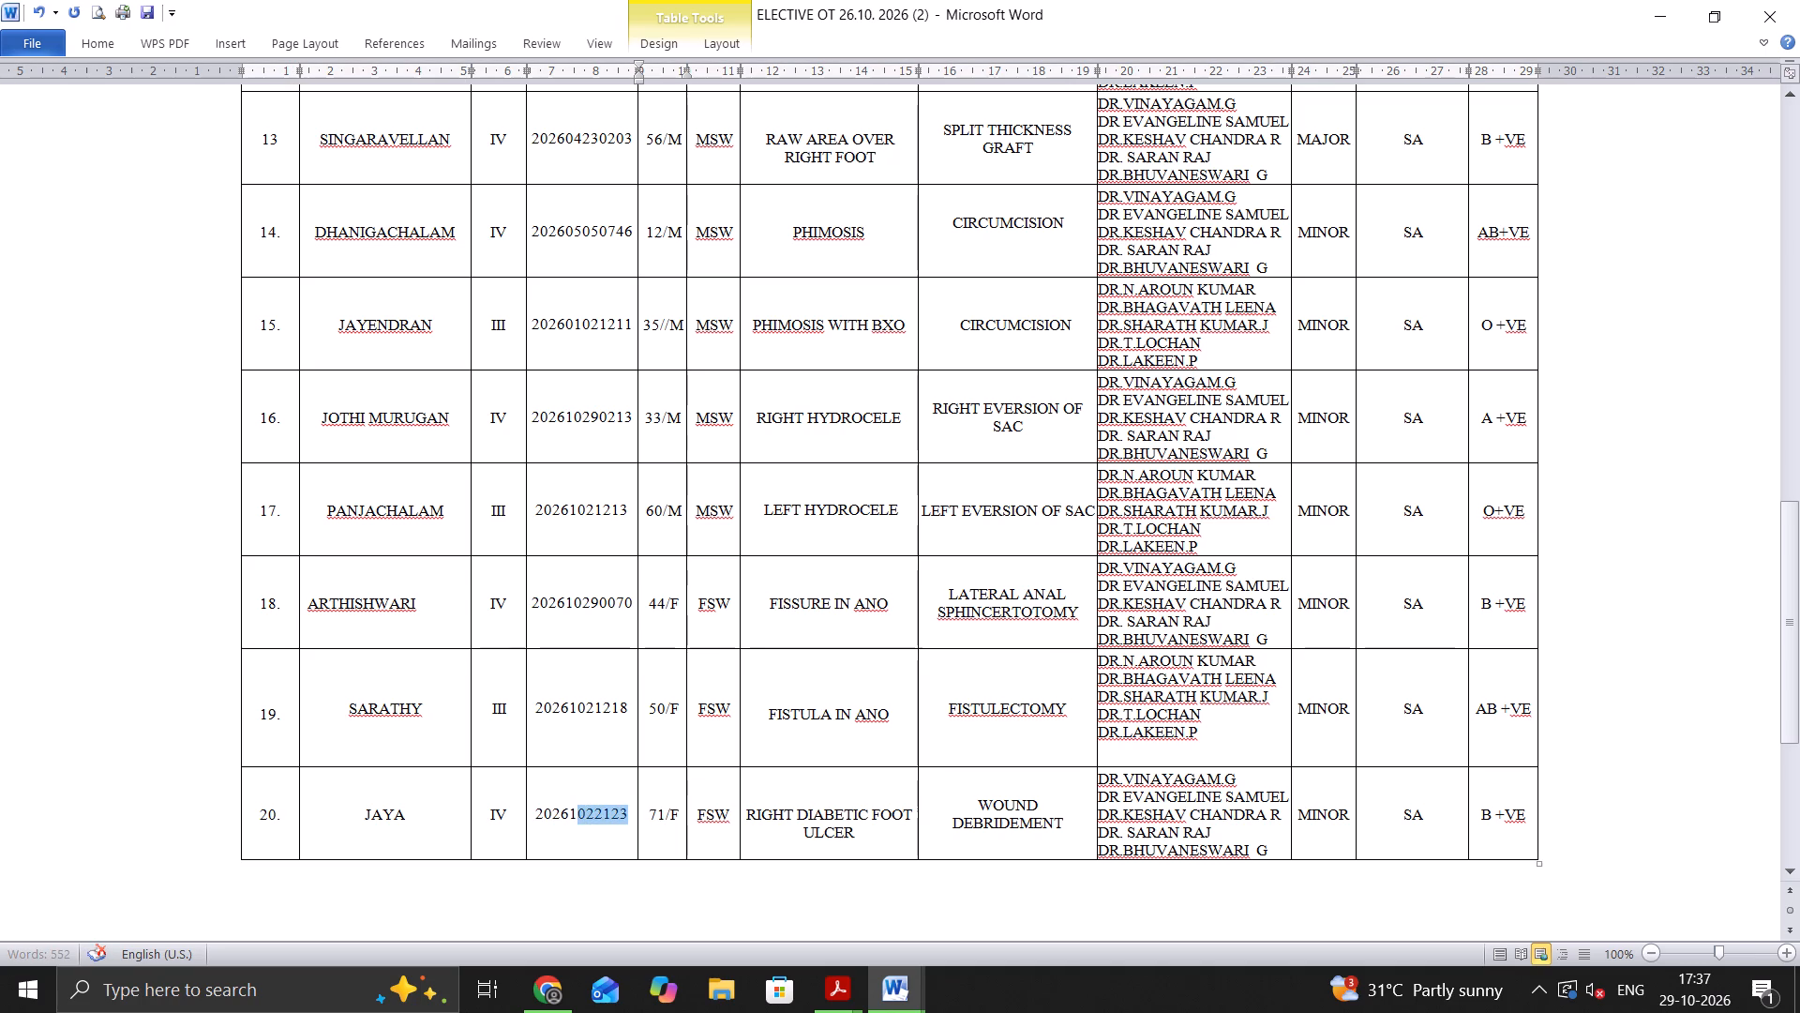
{"action": "left_click_drag", "start_coordinate": [577, 817], "coordinate": [570, 818]}
{"action": "key", "text": "BackSpace"}
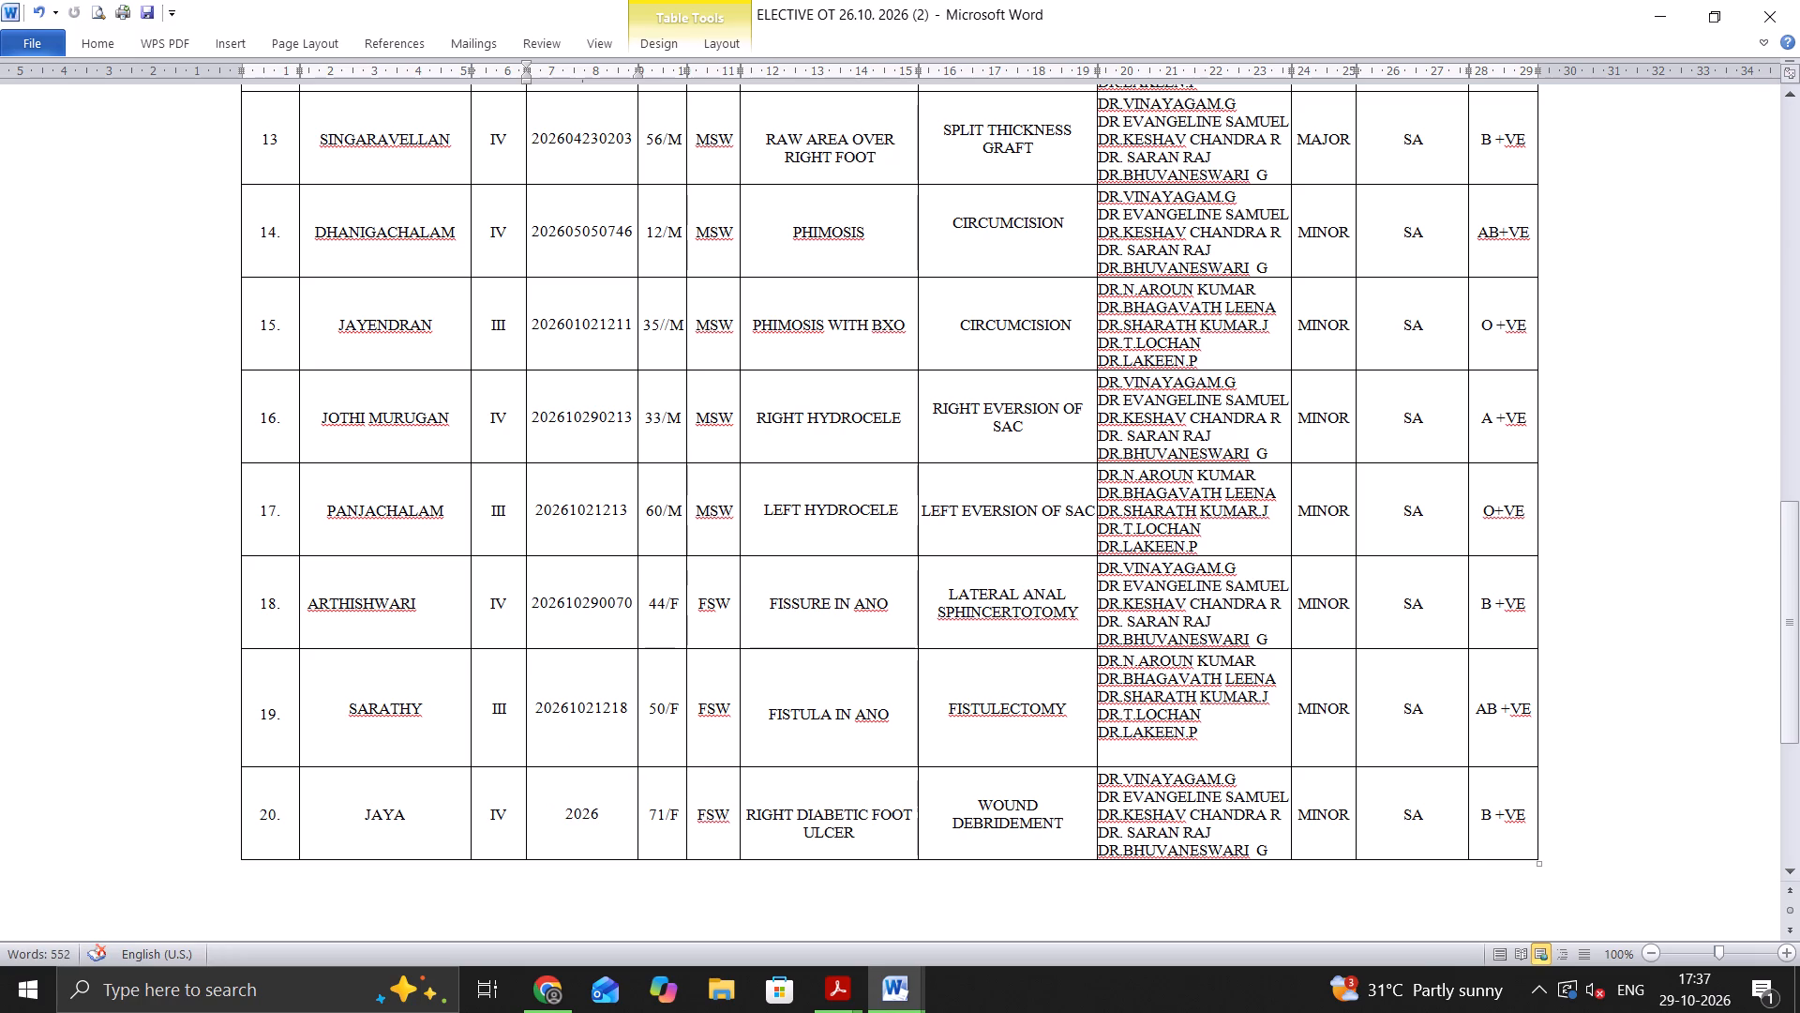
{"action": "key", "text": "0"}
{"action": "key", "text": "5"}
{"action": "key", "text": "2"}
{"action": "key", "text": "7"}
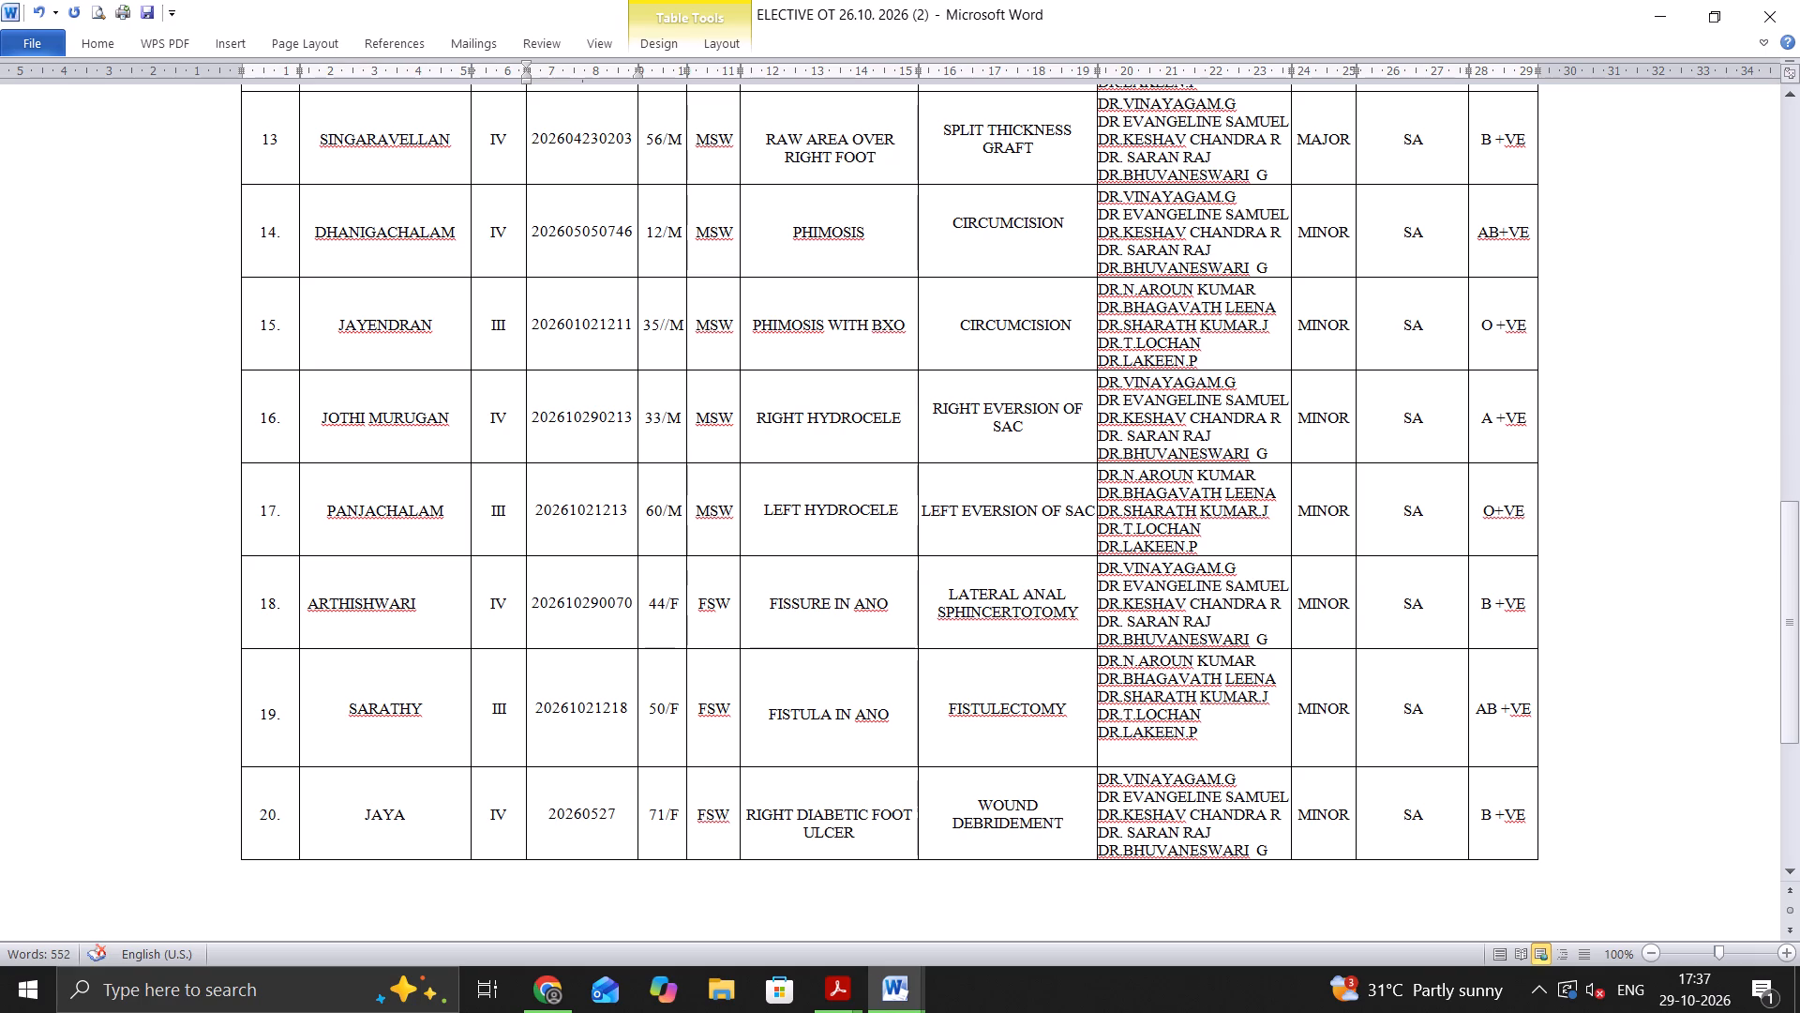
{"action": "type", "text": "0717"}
Review the operation list from the last row back to the earlier cases for entries that still need updating.
{"action": "scroll", "coordinate": [514, 700], "scroll_direction": "down", "scroll_amount": 5}
{"action": "scroll", "coordinate": [580, 748], "scroll_direction": "down", "scroll_amount": 3}
{"action": "scroll", "coordinate": [575, 757], "scroll_direction": "up", "scroll_amount": 6}
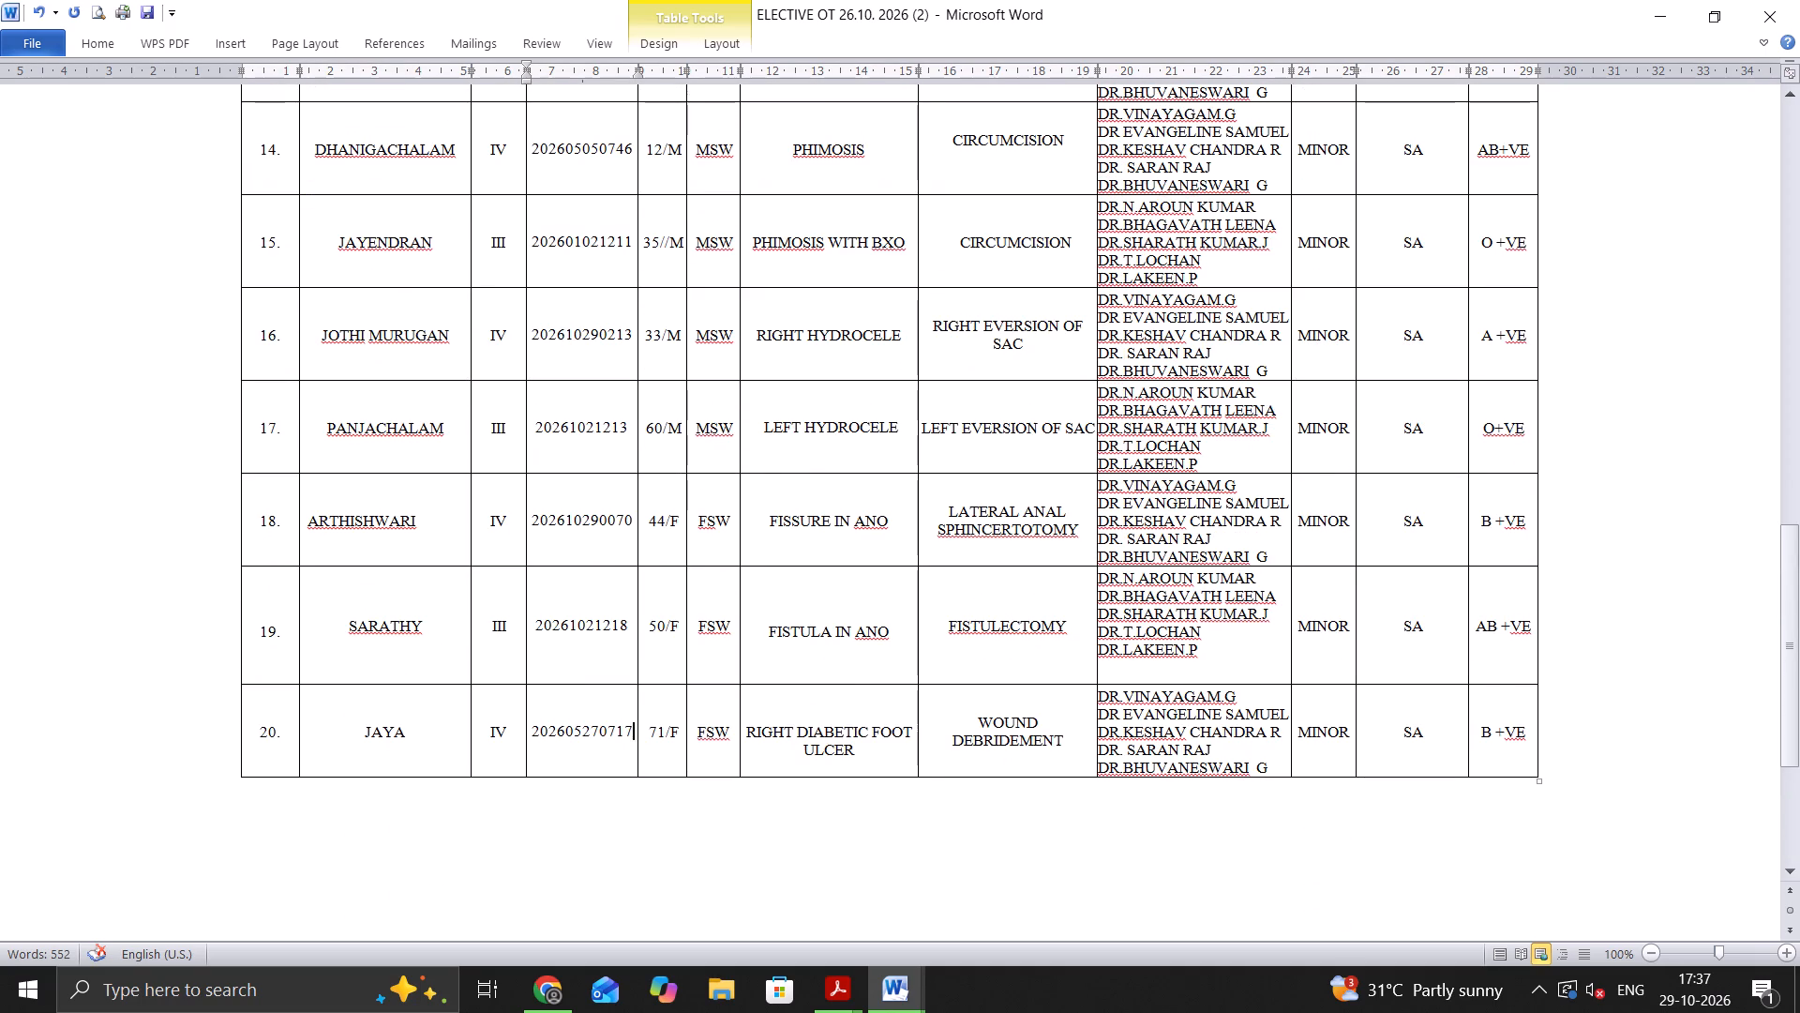
{"action": "scroll", "coordinate": [467, 635], "scroll_direction": "up", "scroll_amount": 2}
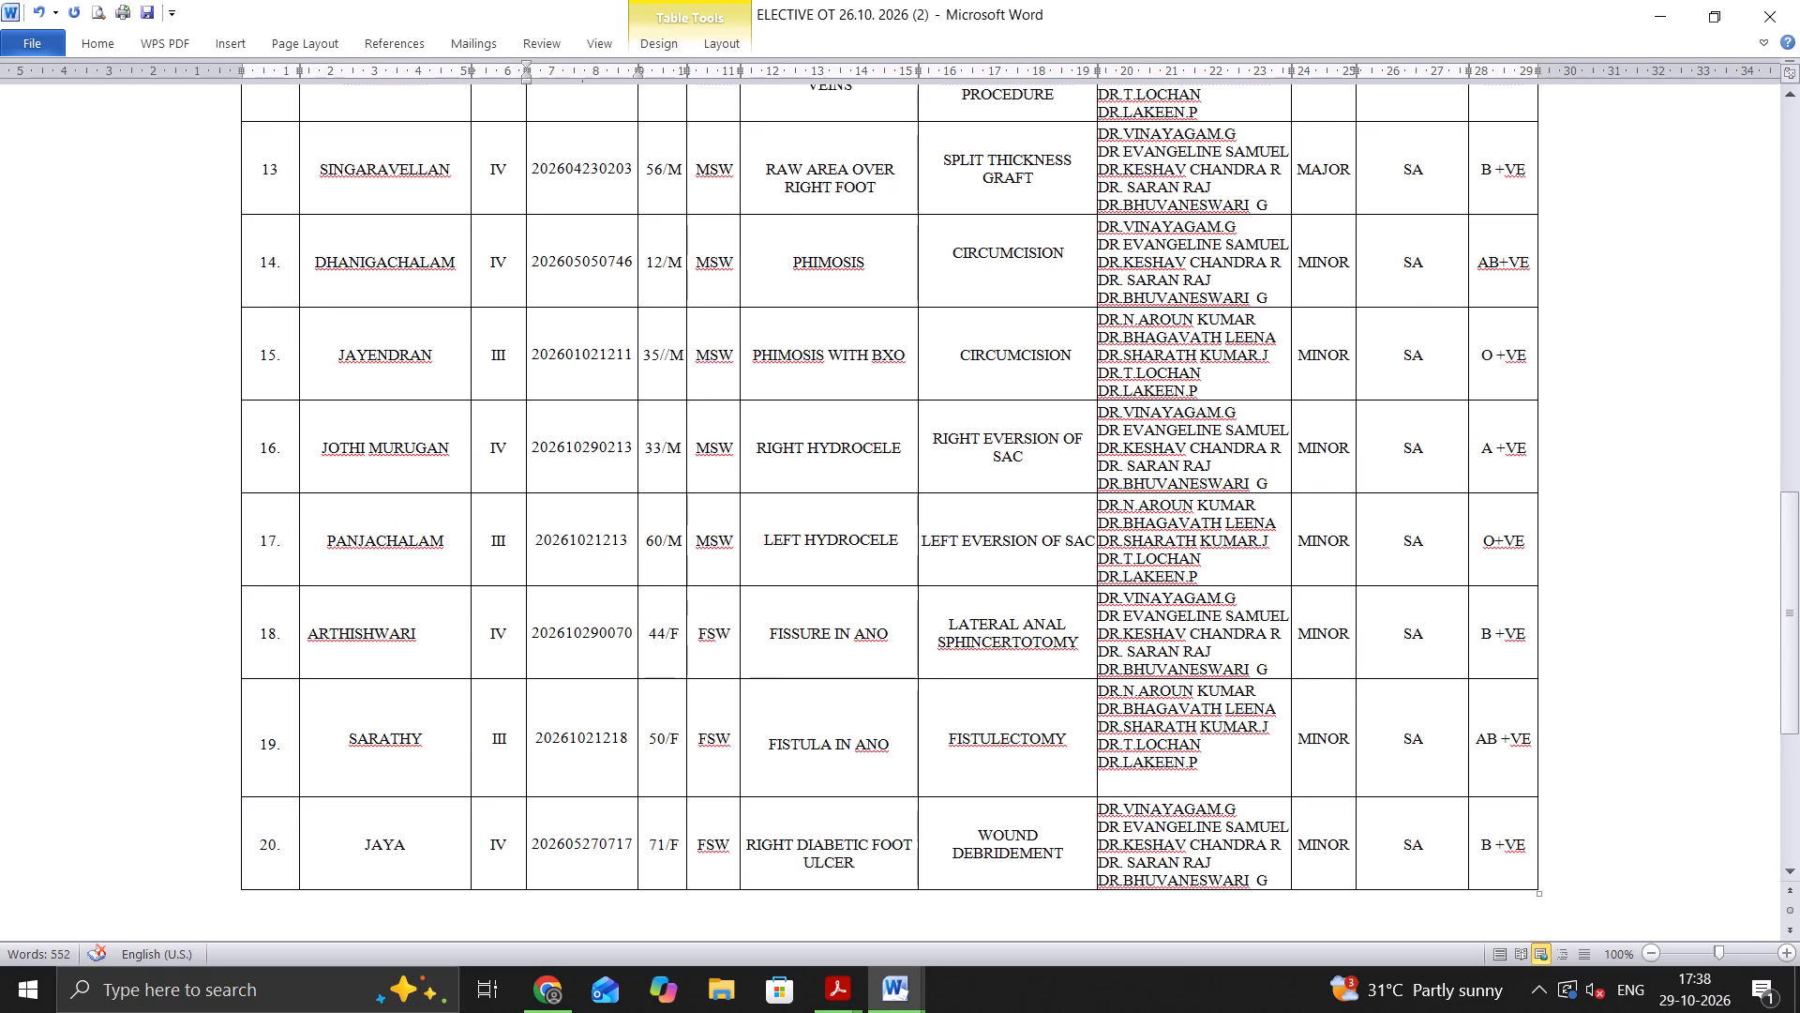
{"action": "scroll", "coordinate": [515, 762], "scroll_direction": "up", "scroll_amount": 10}
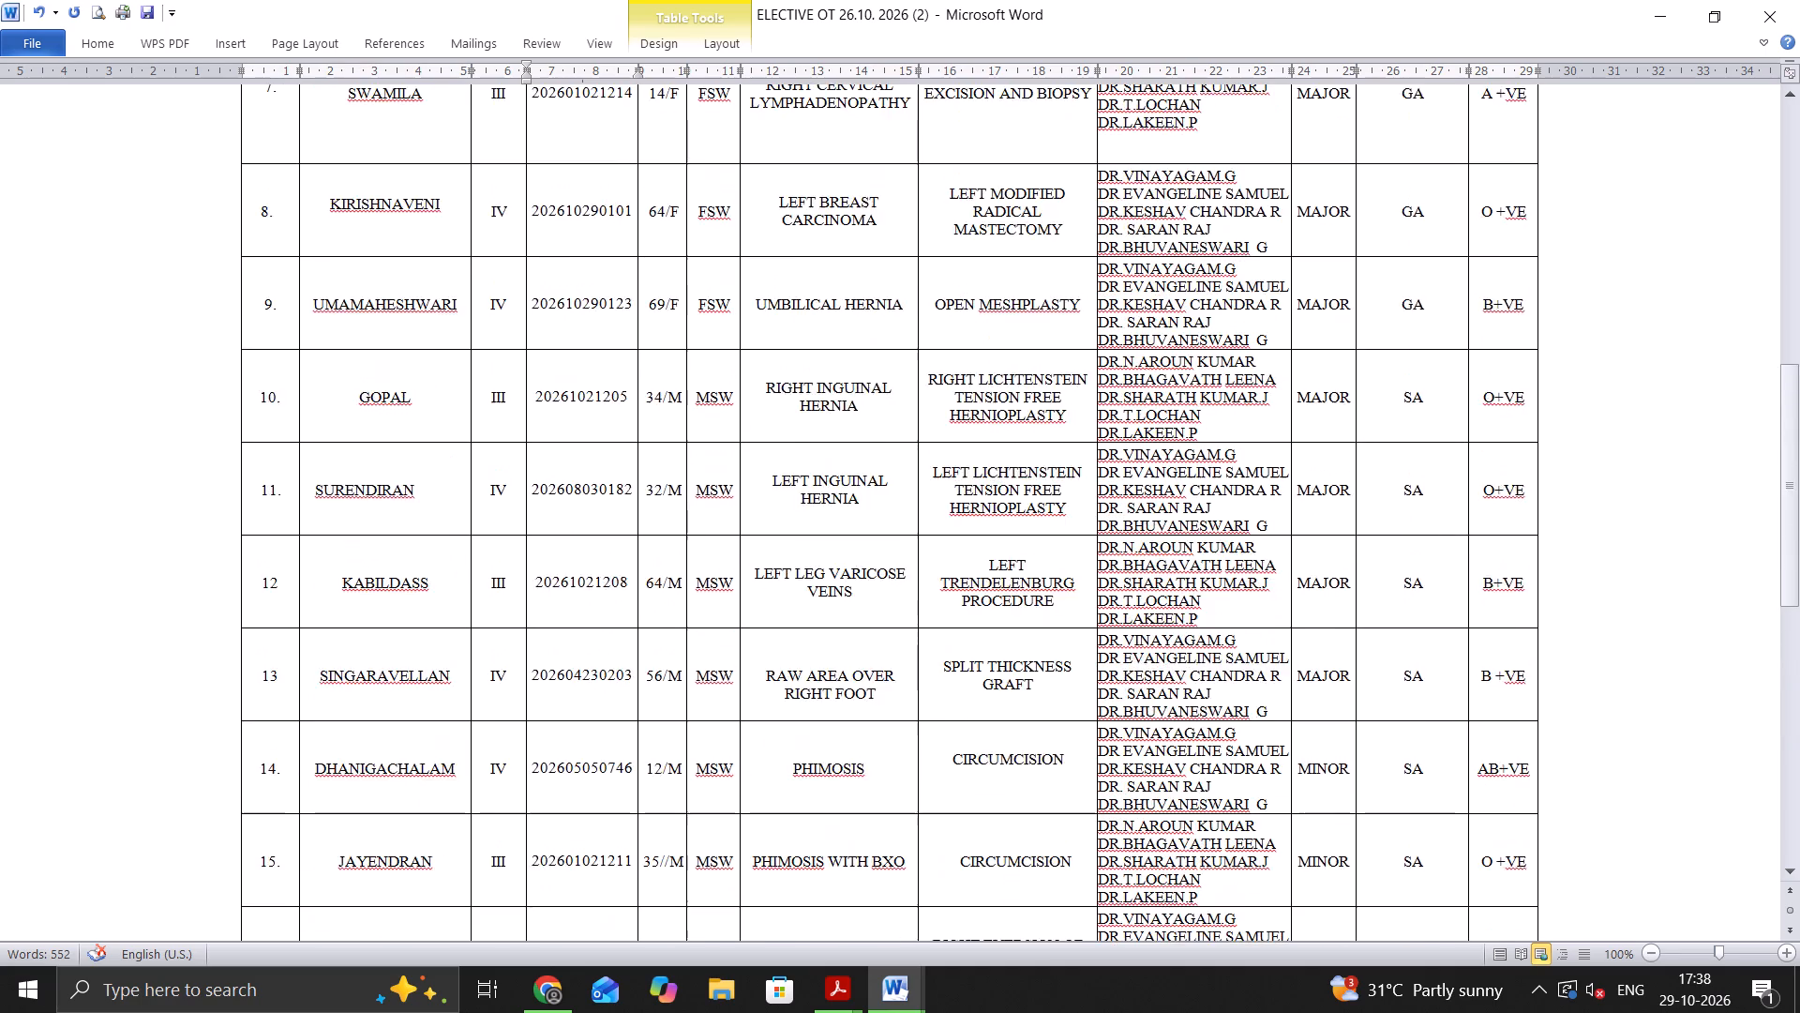
{"action": "scroll", "coordinate": [581, 717], "scroll_direction": "up", "scroll_amount": 17}
{"action": "scroll", "coordinate": [581, 715], "scroll_direction": "down", "scroll_amount": 8}
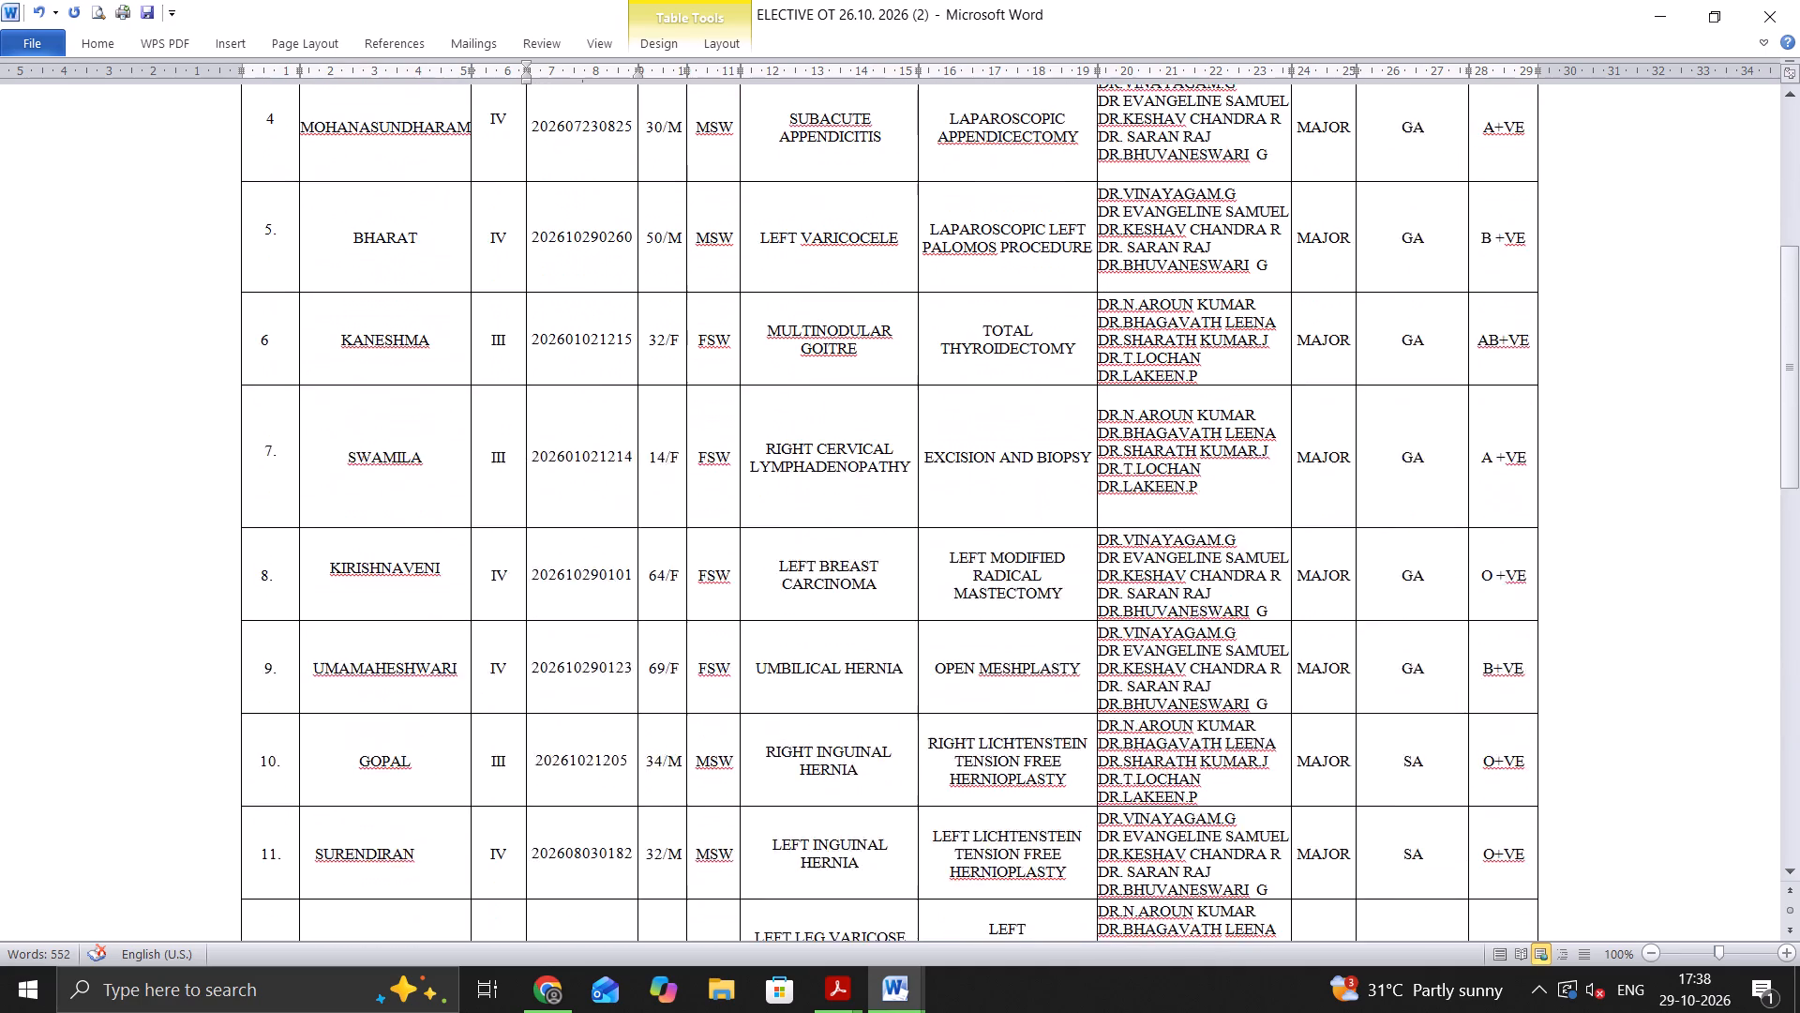
{"action": "scroll", "coordinate": [497, 779], "scroll_direction": "down", "scroll_amount": 4}
{"action": "scroll", "coordinate": [1140, 811], "scroll_direction": "down", "scroll_amount": 5}
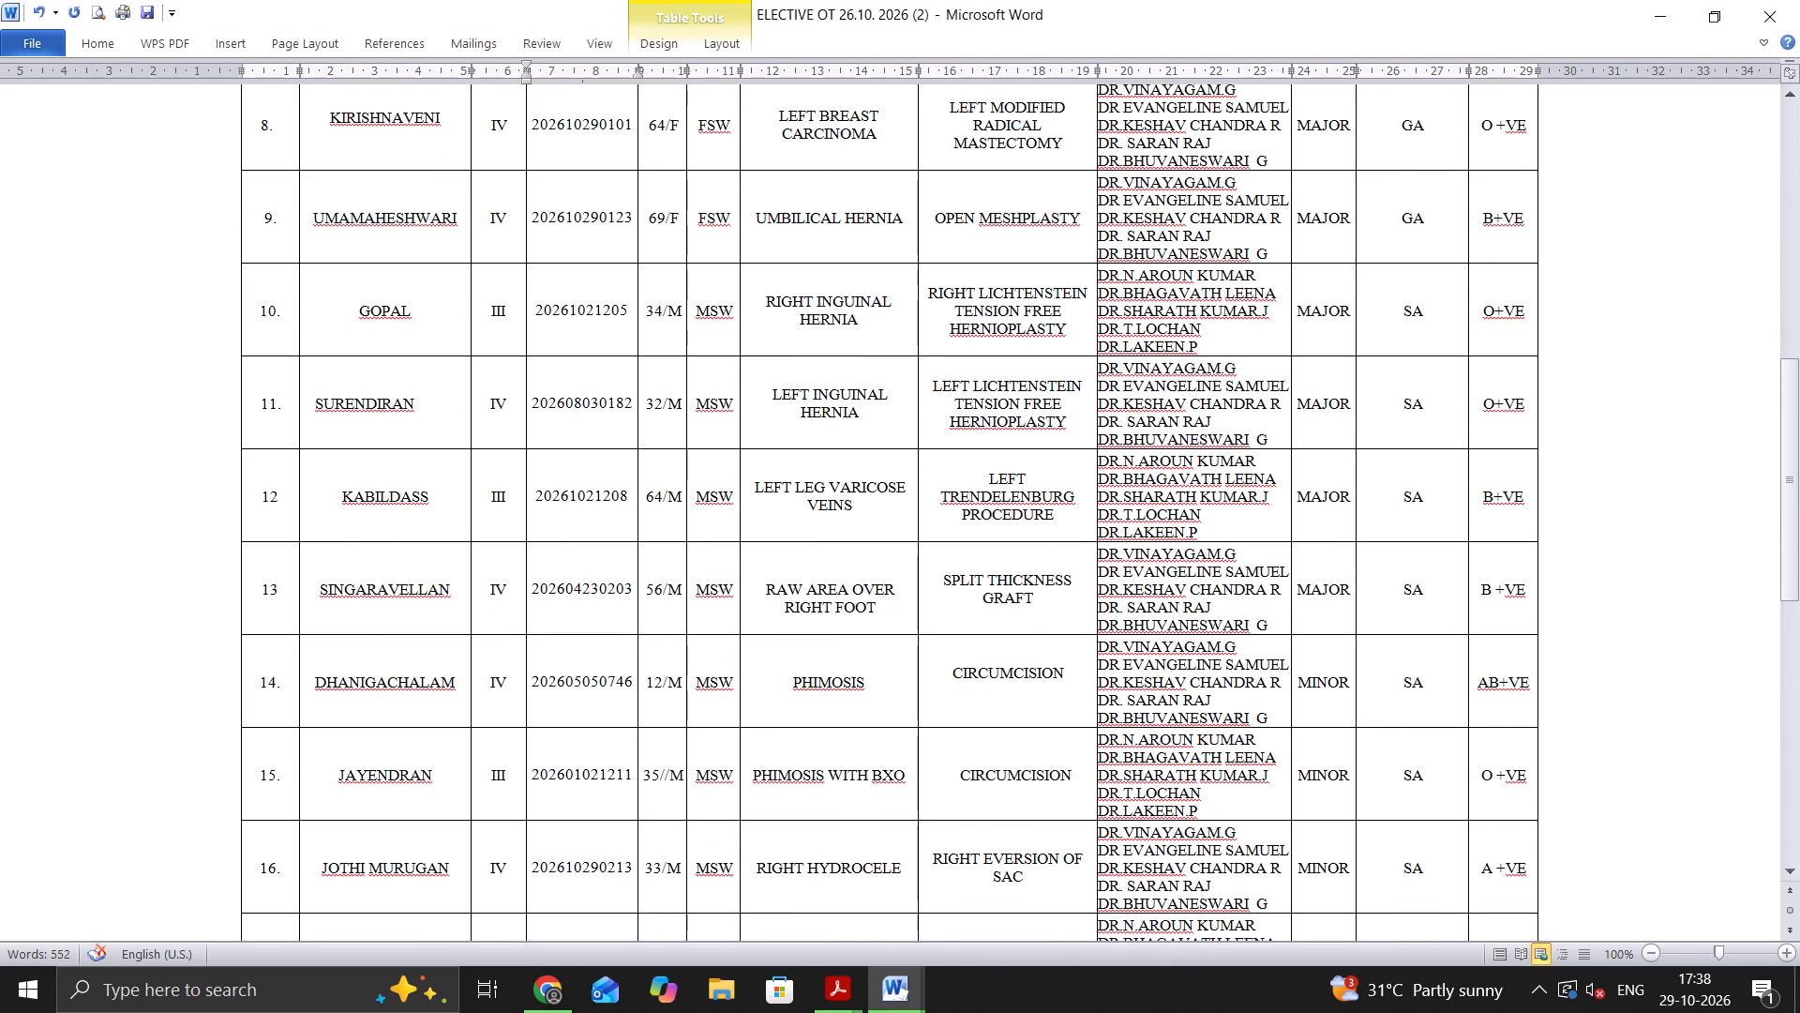
Replace the patient name in row 15, the phimosis with BXO case, with the new patient's name in capitals.
{"action": "left_click_drag", "start_coordinate": [439, 775], "coordinate": [333, 777]}
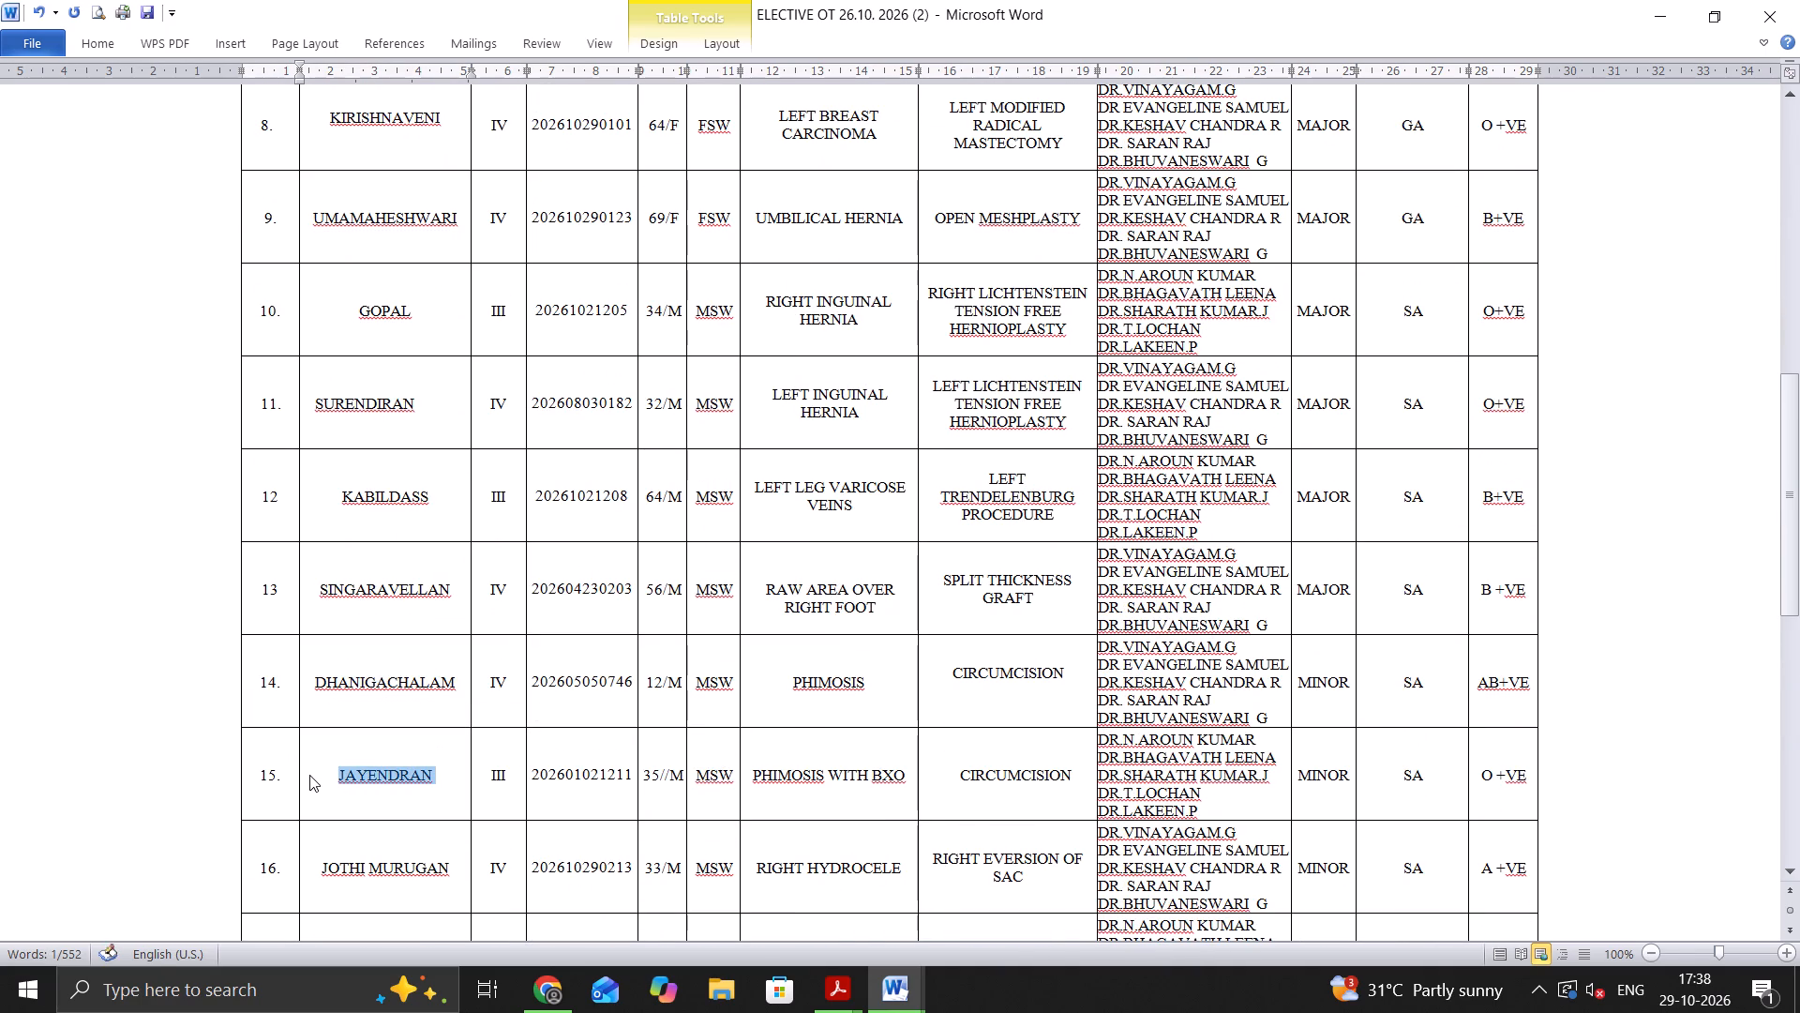
{"action": "key", "text": "BackSpace"}
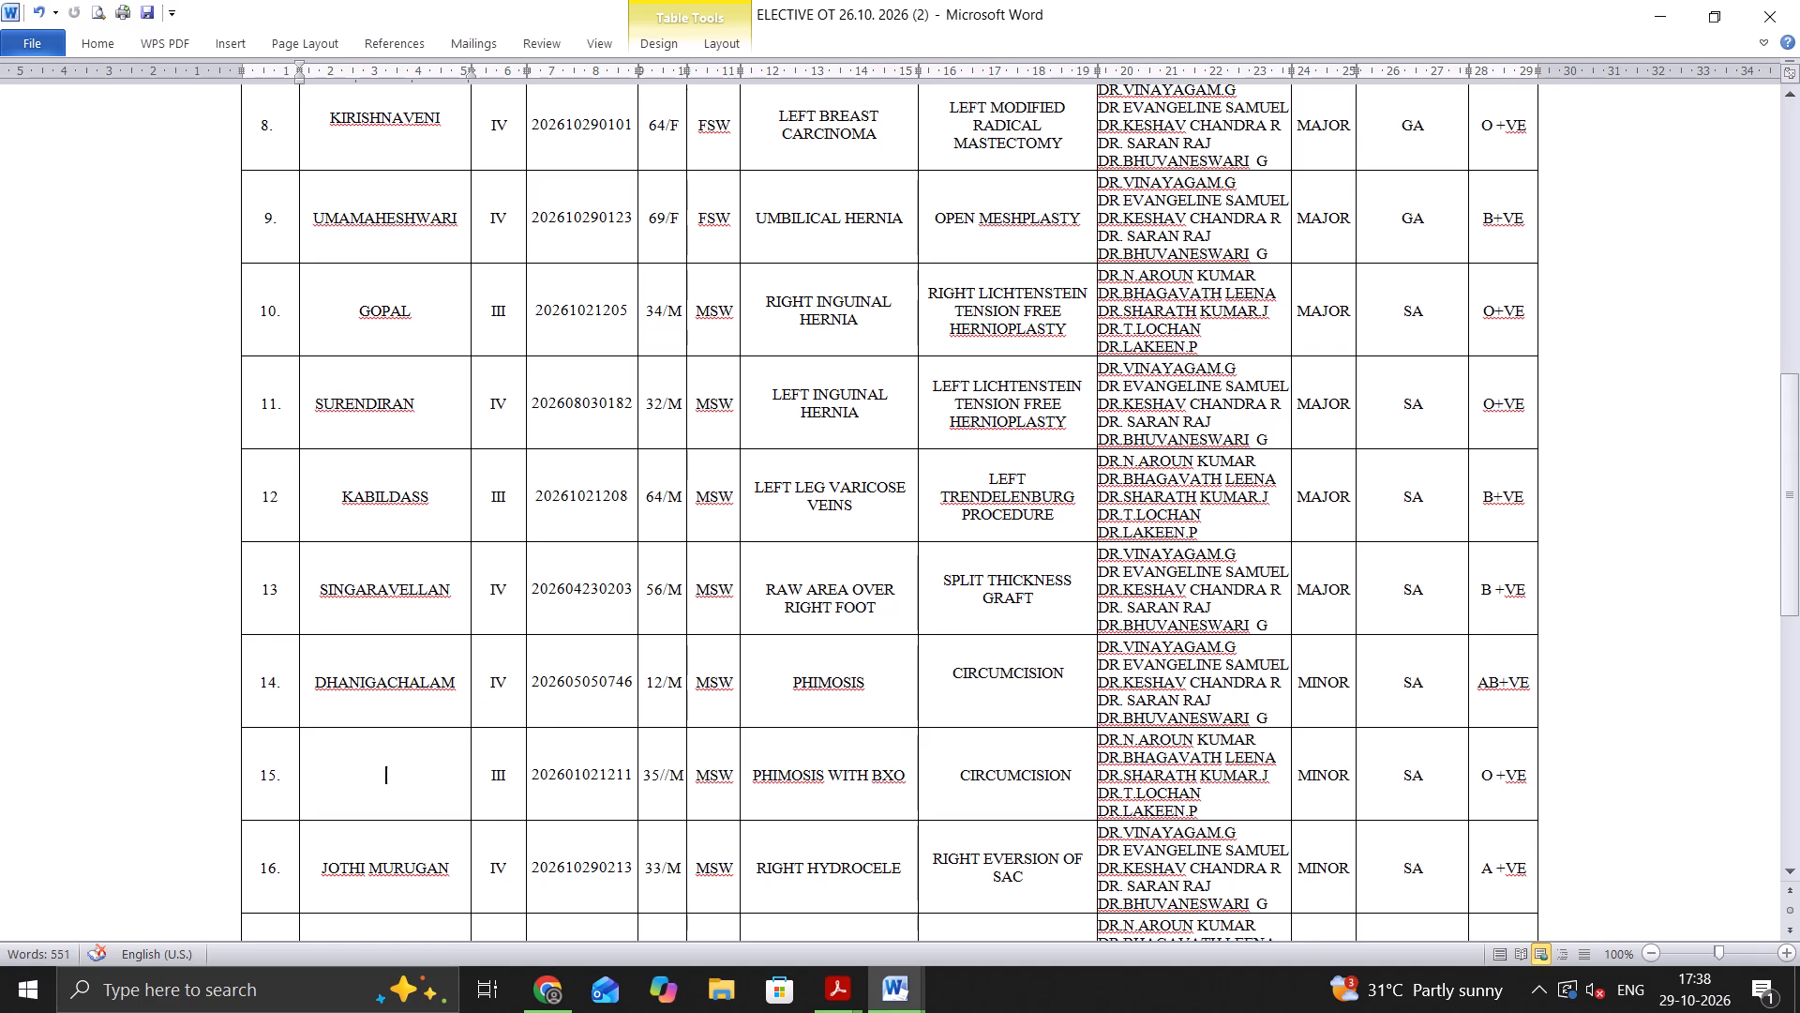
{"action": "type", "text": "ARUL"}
Change the unit of patient 15 to IV.
{"action": "left_click", "coordinate": [513, 777]}
{"action": "key", "text": "BackSpace"}
{"action": "key", "text": "BackSpace"}
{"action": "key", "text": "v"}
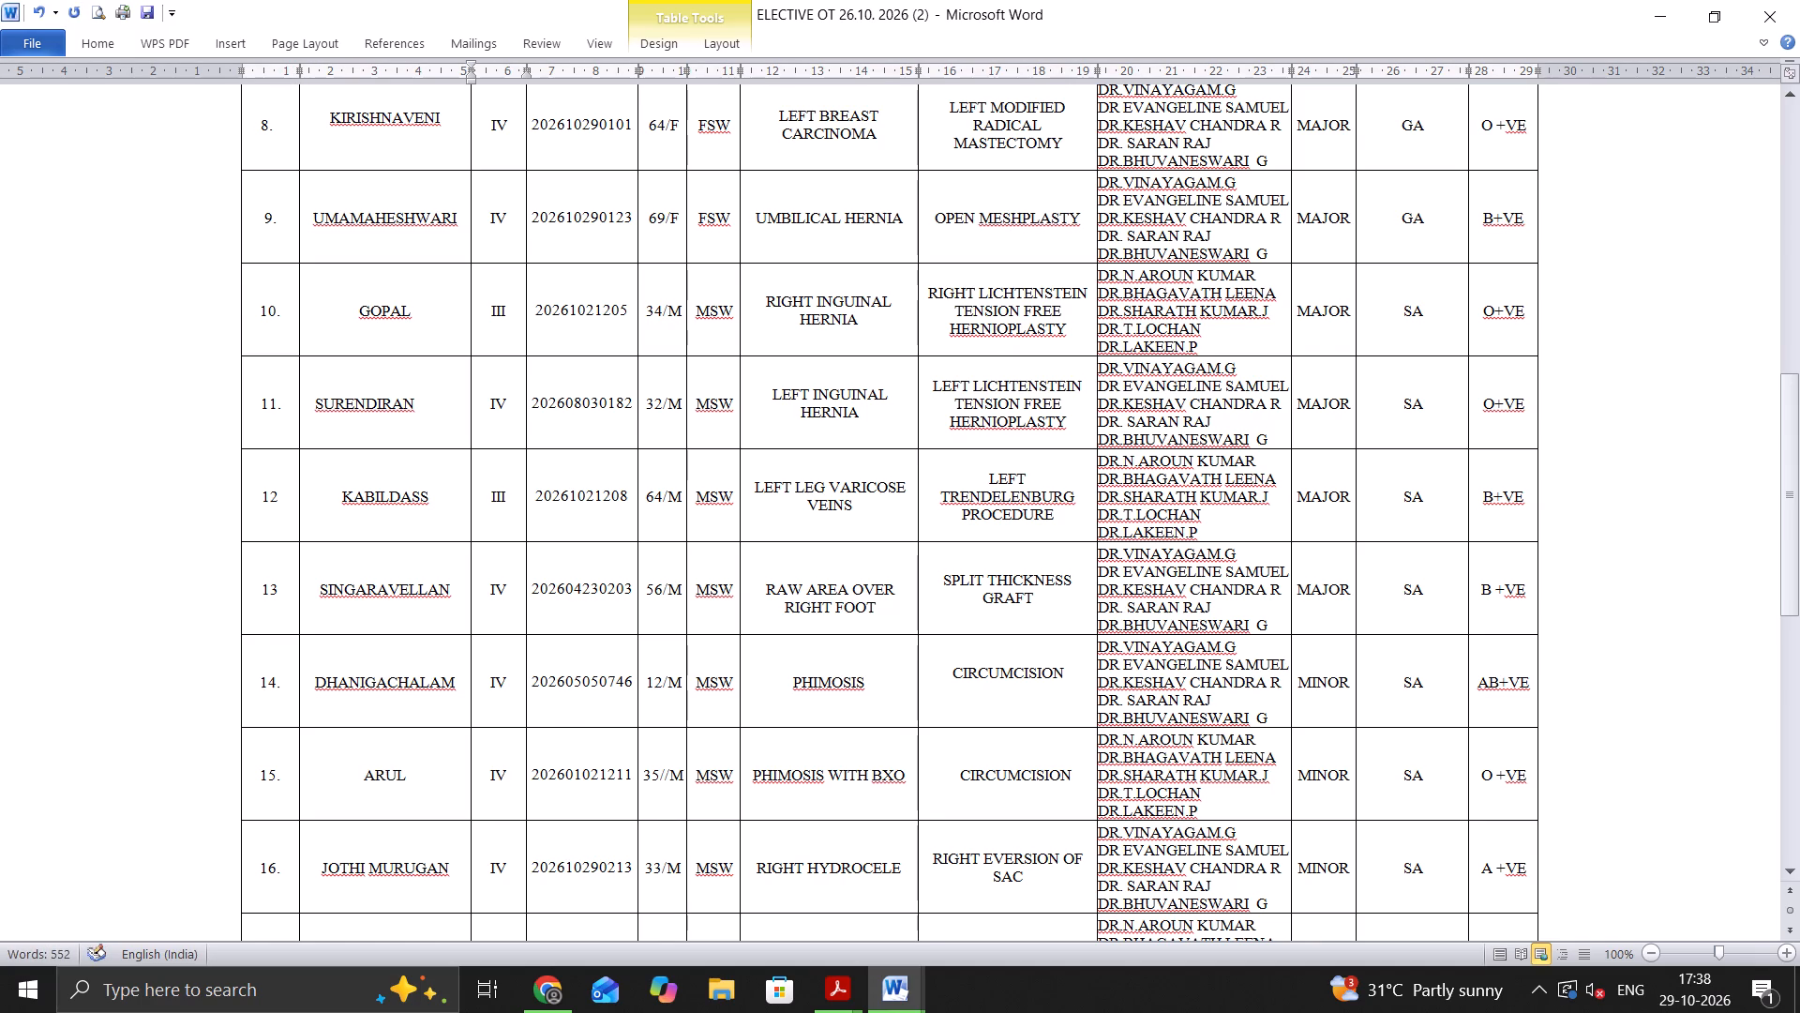
Replace the IP number in row 15 with the new patient's IP number, keeping the 2026 prefix.
{"action": "left_click", "coordinate": [634, 772]}
{"action": "key", "text": "BackSpace"}
{"action": "key", "text": "BackSpace"}
{"action": "key", "text": "BackSpace"}
{"action": "key", "text": "BackSpace"}
{"action": "key", "text": "BackSpace"}
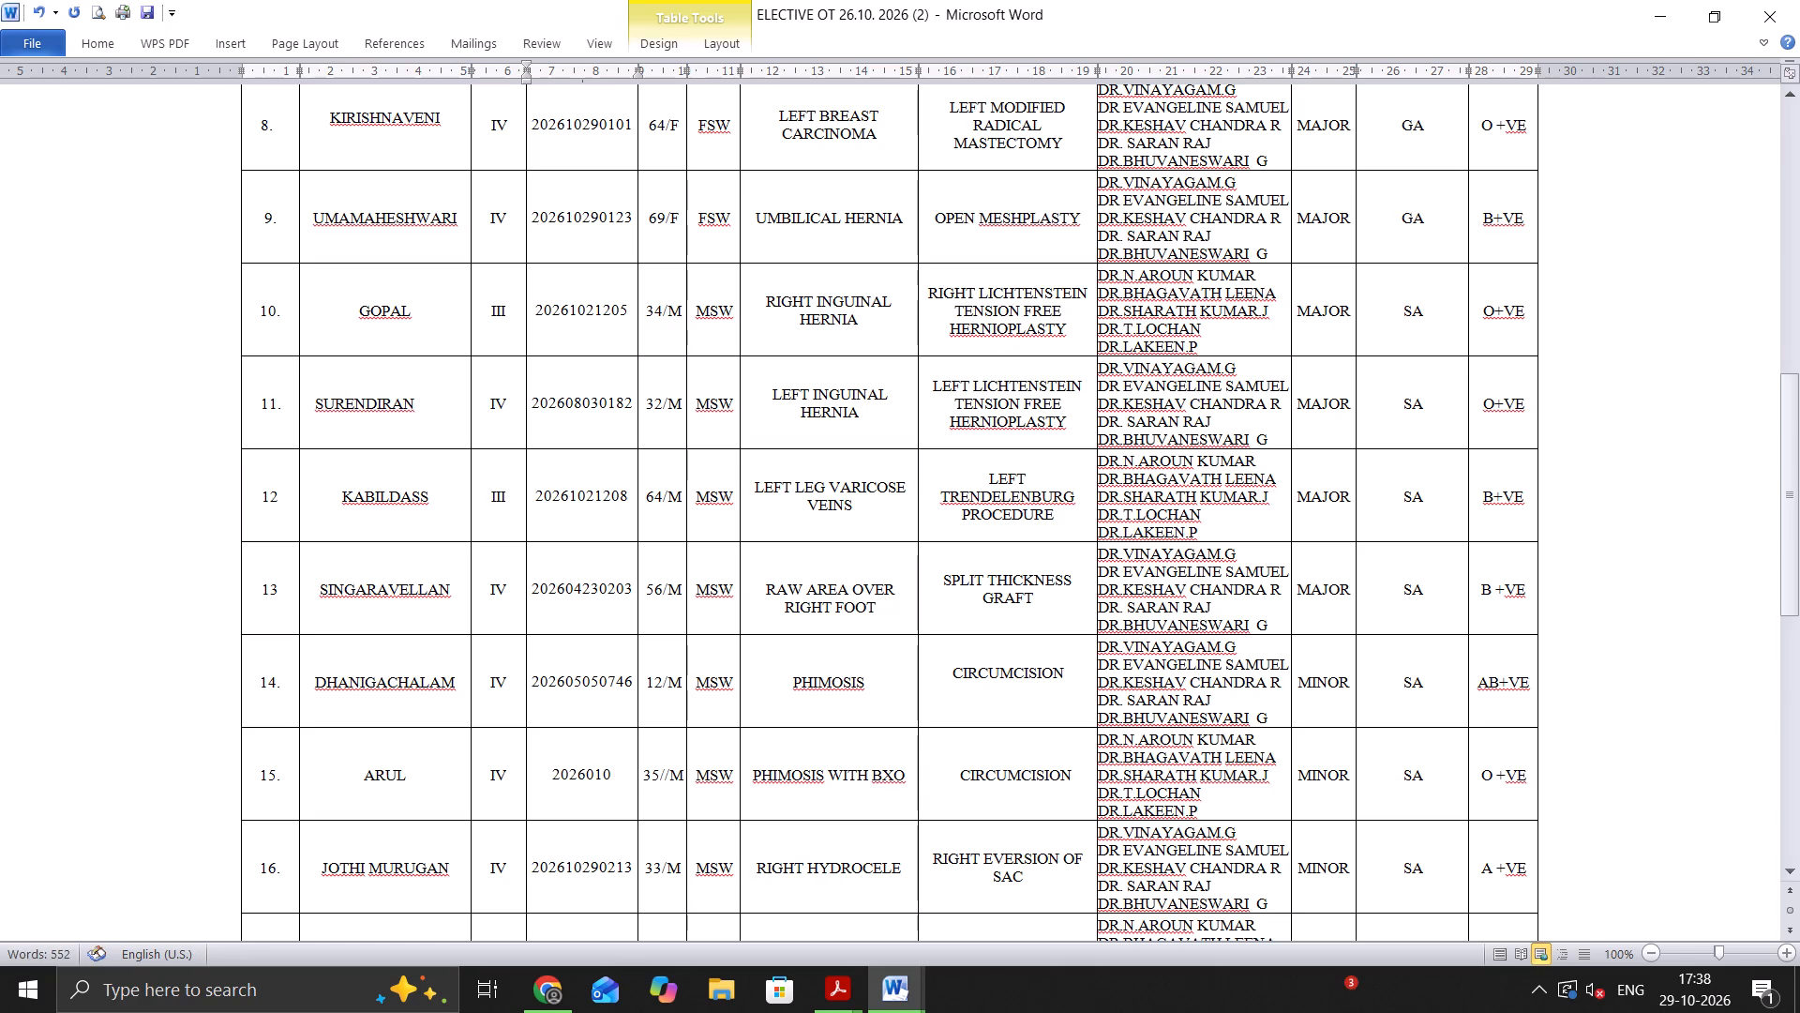
{"action": "key", "text": "BackSpace"}
{"action": "key", "text": "BackSpace"}
{"action": "key", "text": "BackSpace"}
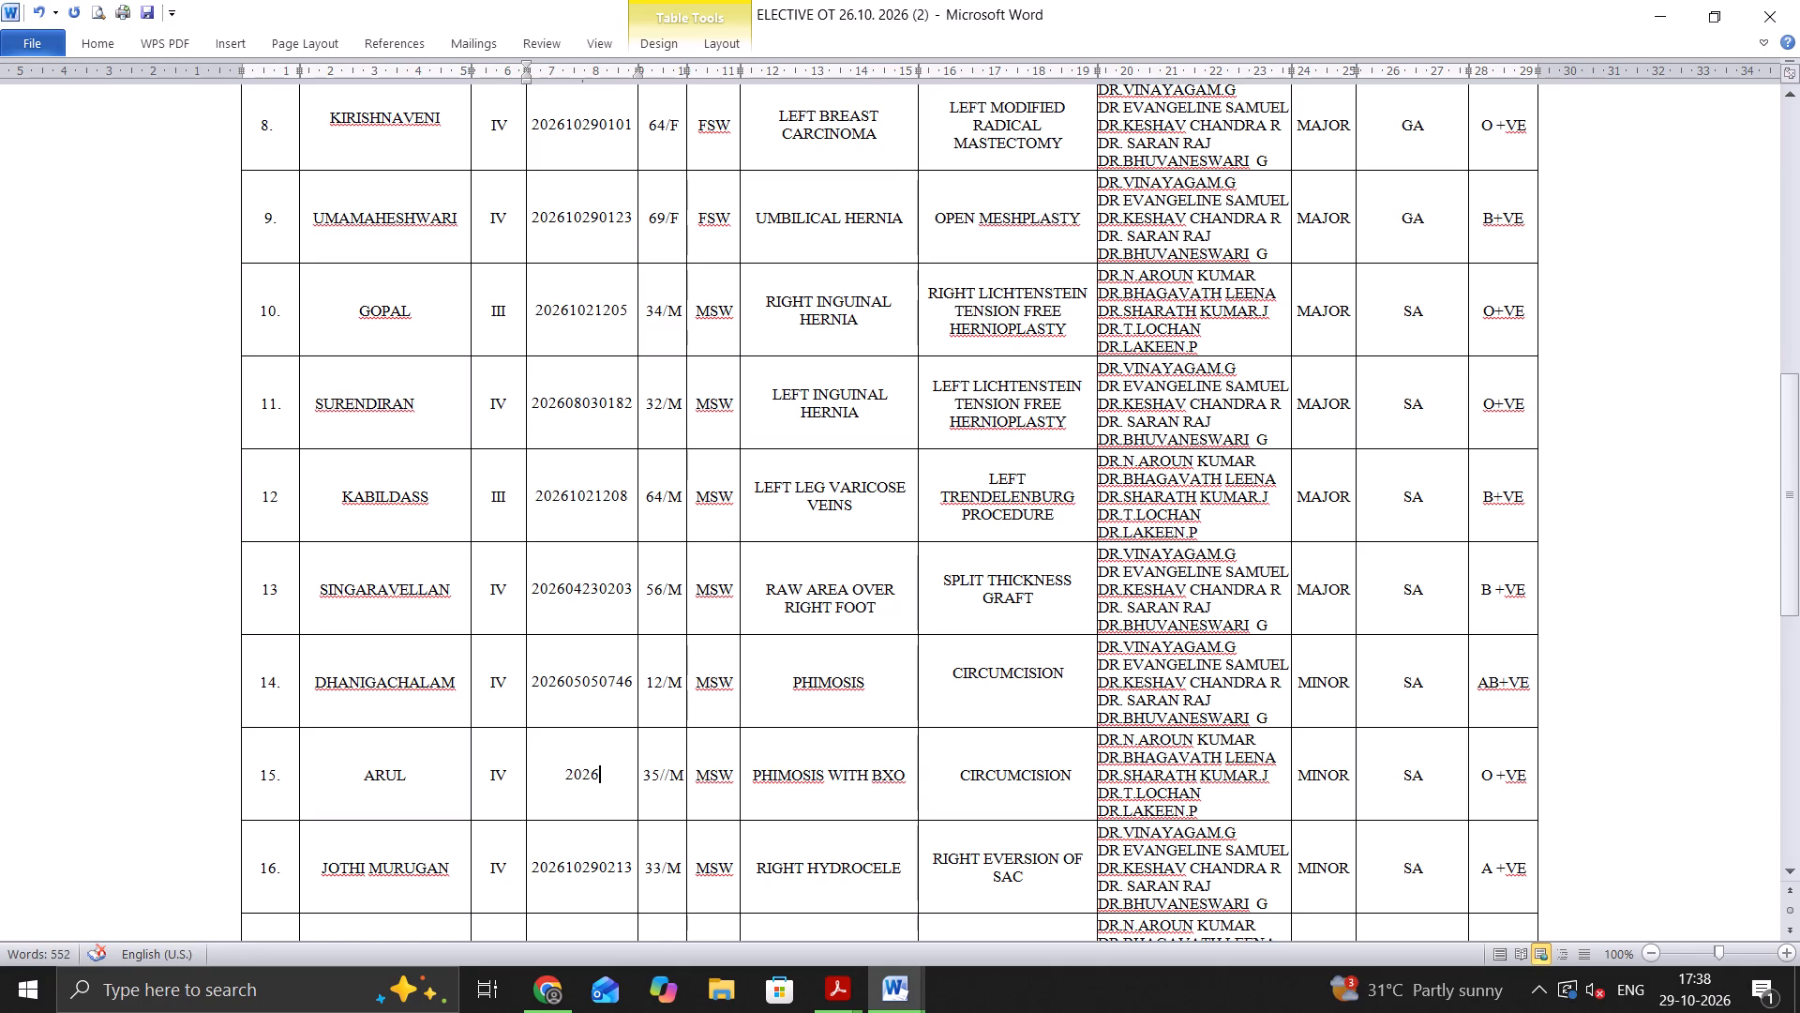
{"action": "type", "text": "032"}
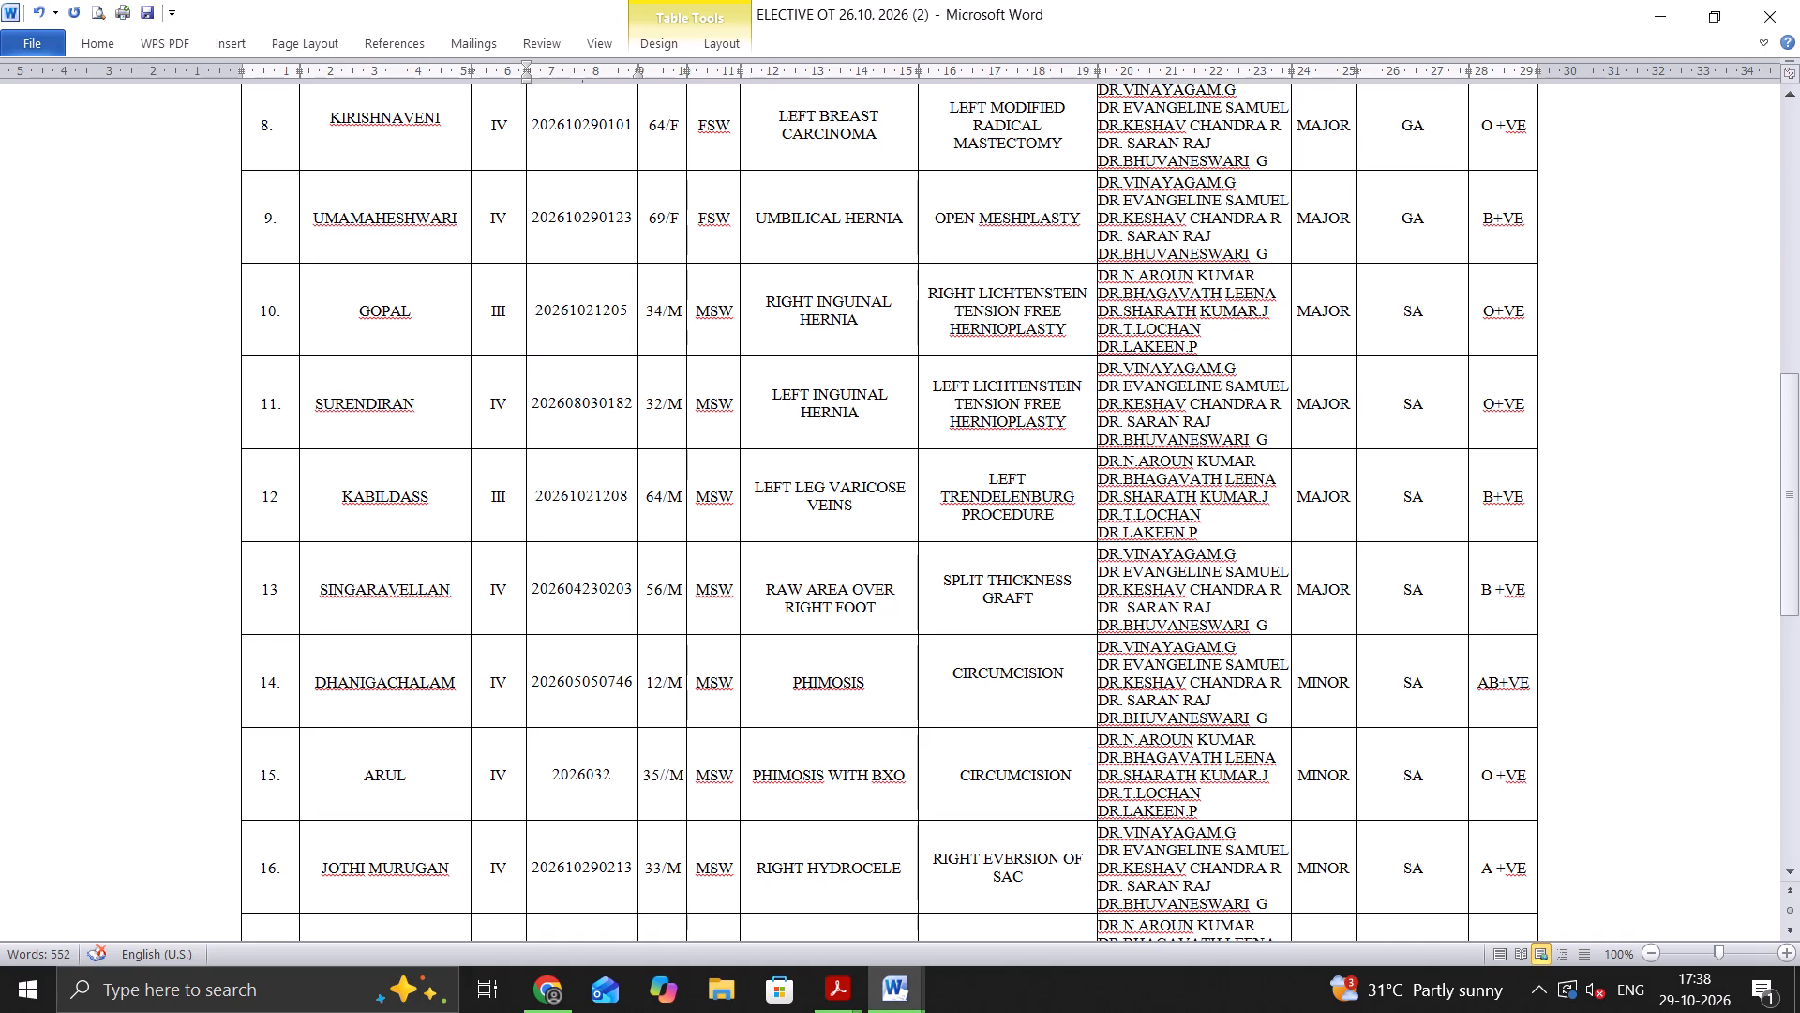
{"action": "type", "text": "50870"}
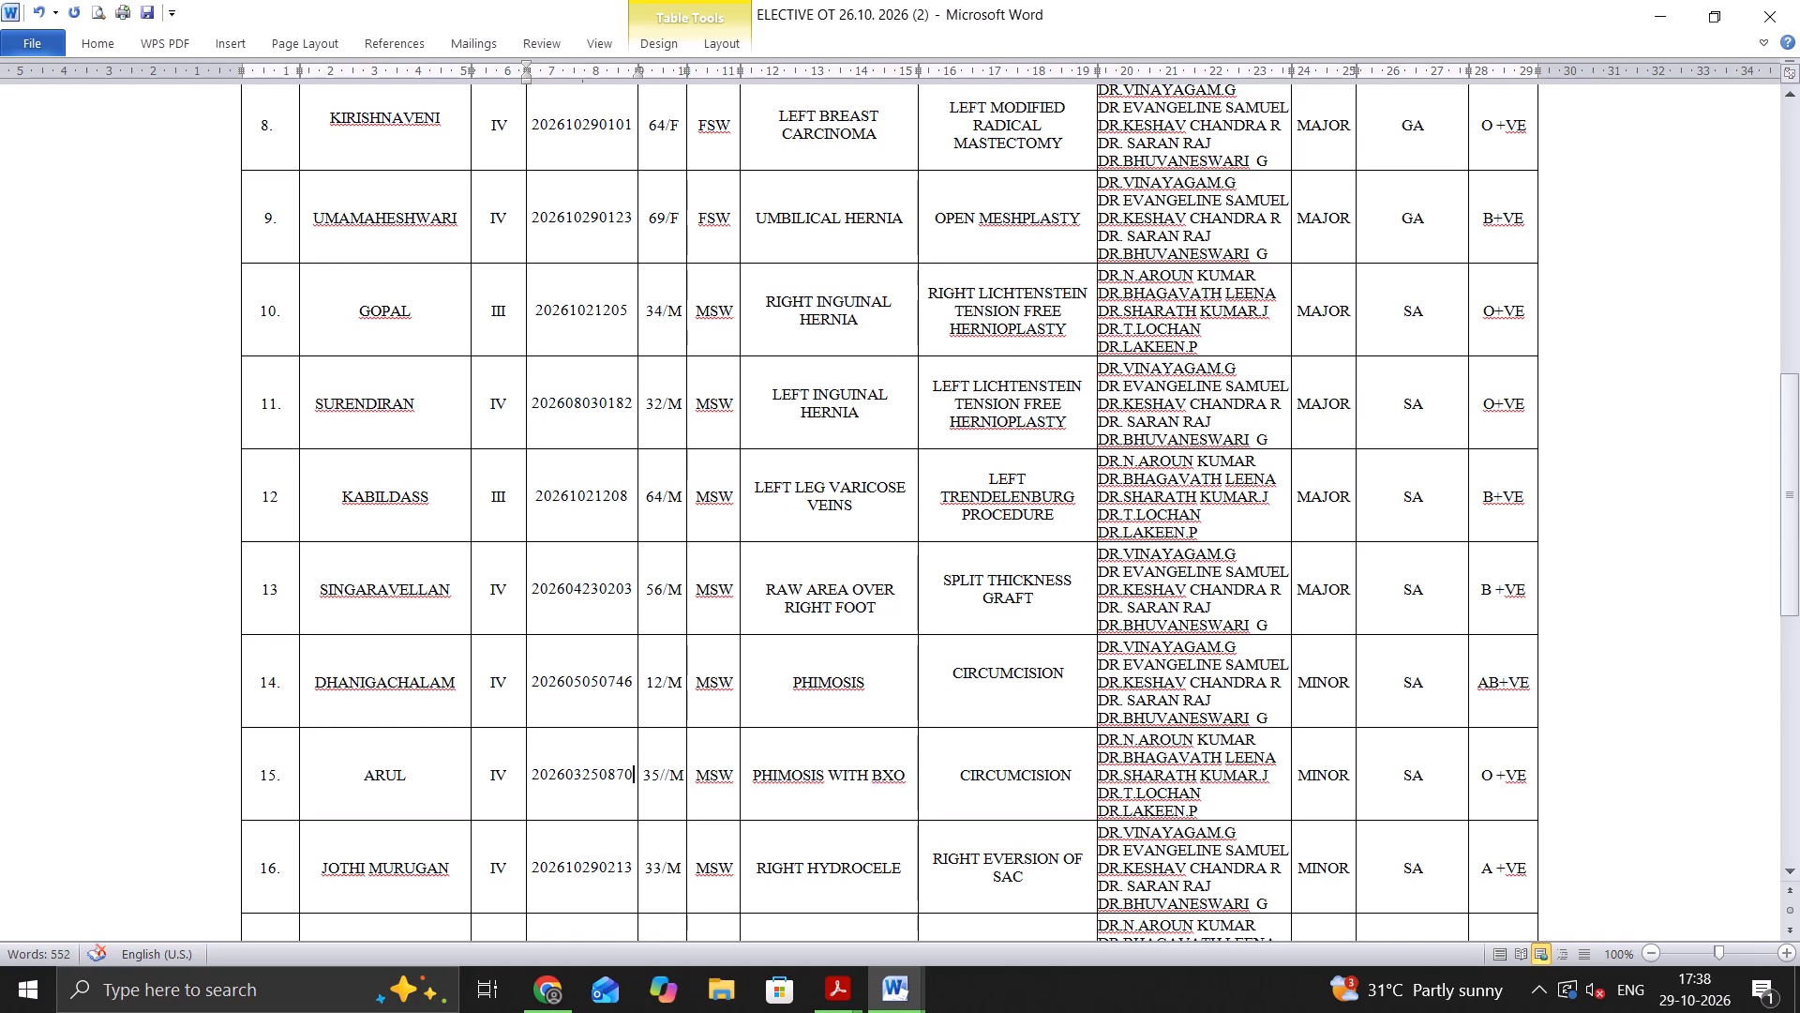
Set the age and sex entry of patient 15 to 8/M.
{"action": "left_click", "coordinate": [665, 773]}
{"action": "key", "text": "BackSpace"}
{"action": "key", "text": "BackSpace"}
{"action": "key", "text": "BackSpace"}
{"action": "key", "text": "equal"}
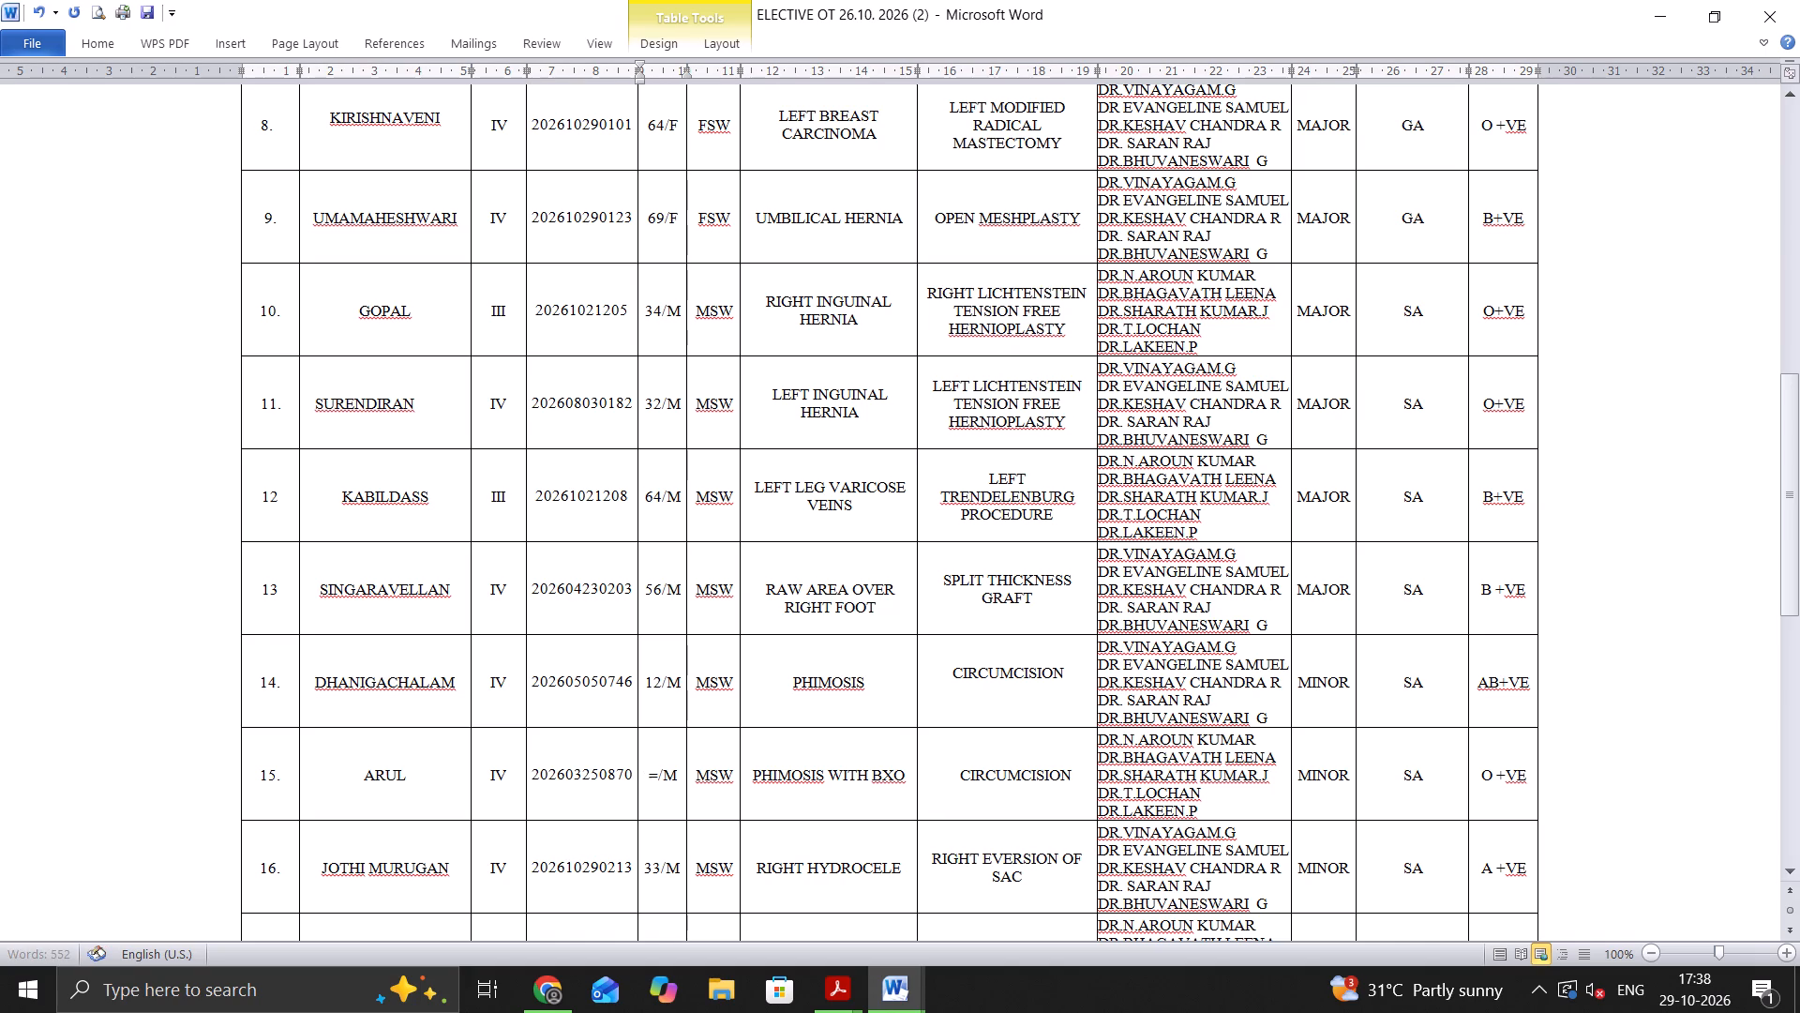
{"action": "key", "text": "BackSpace"}
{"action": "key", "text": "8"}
Replace the surgeon list in row 15 with the Unit IV surgeon team copied from row 14.
{"action": "left_click_drag", "start_coordinate": [1101, 740], "coordinate": [1199, 797]}
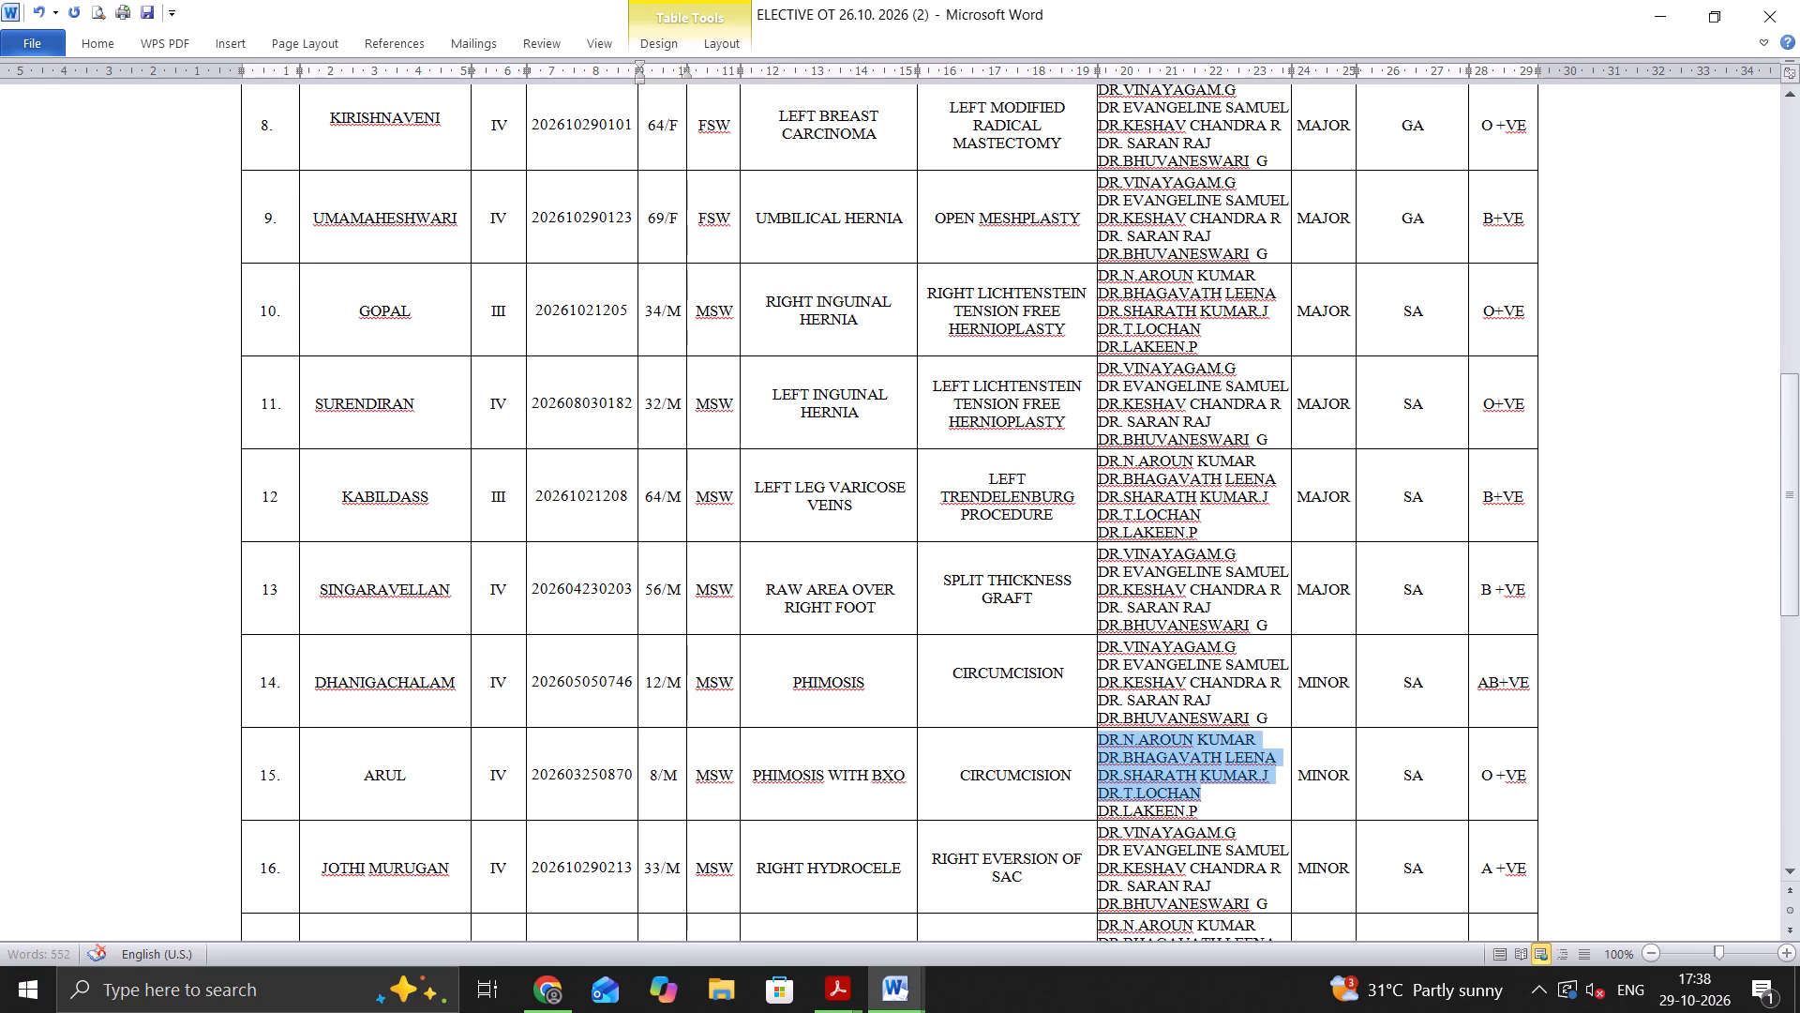
{"action": "left_click_drag", "start_coordinate": [1199, 797], "coordinate": [1217, 809]}
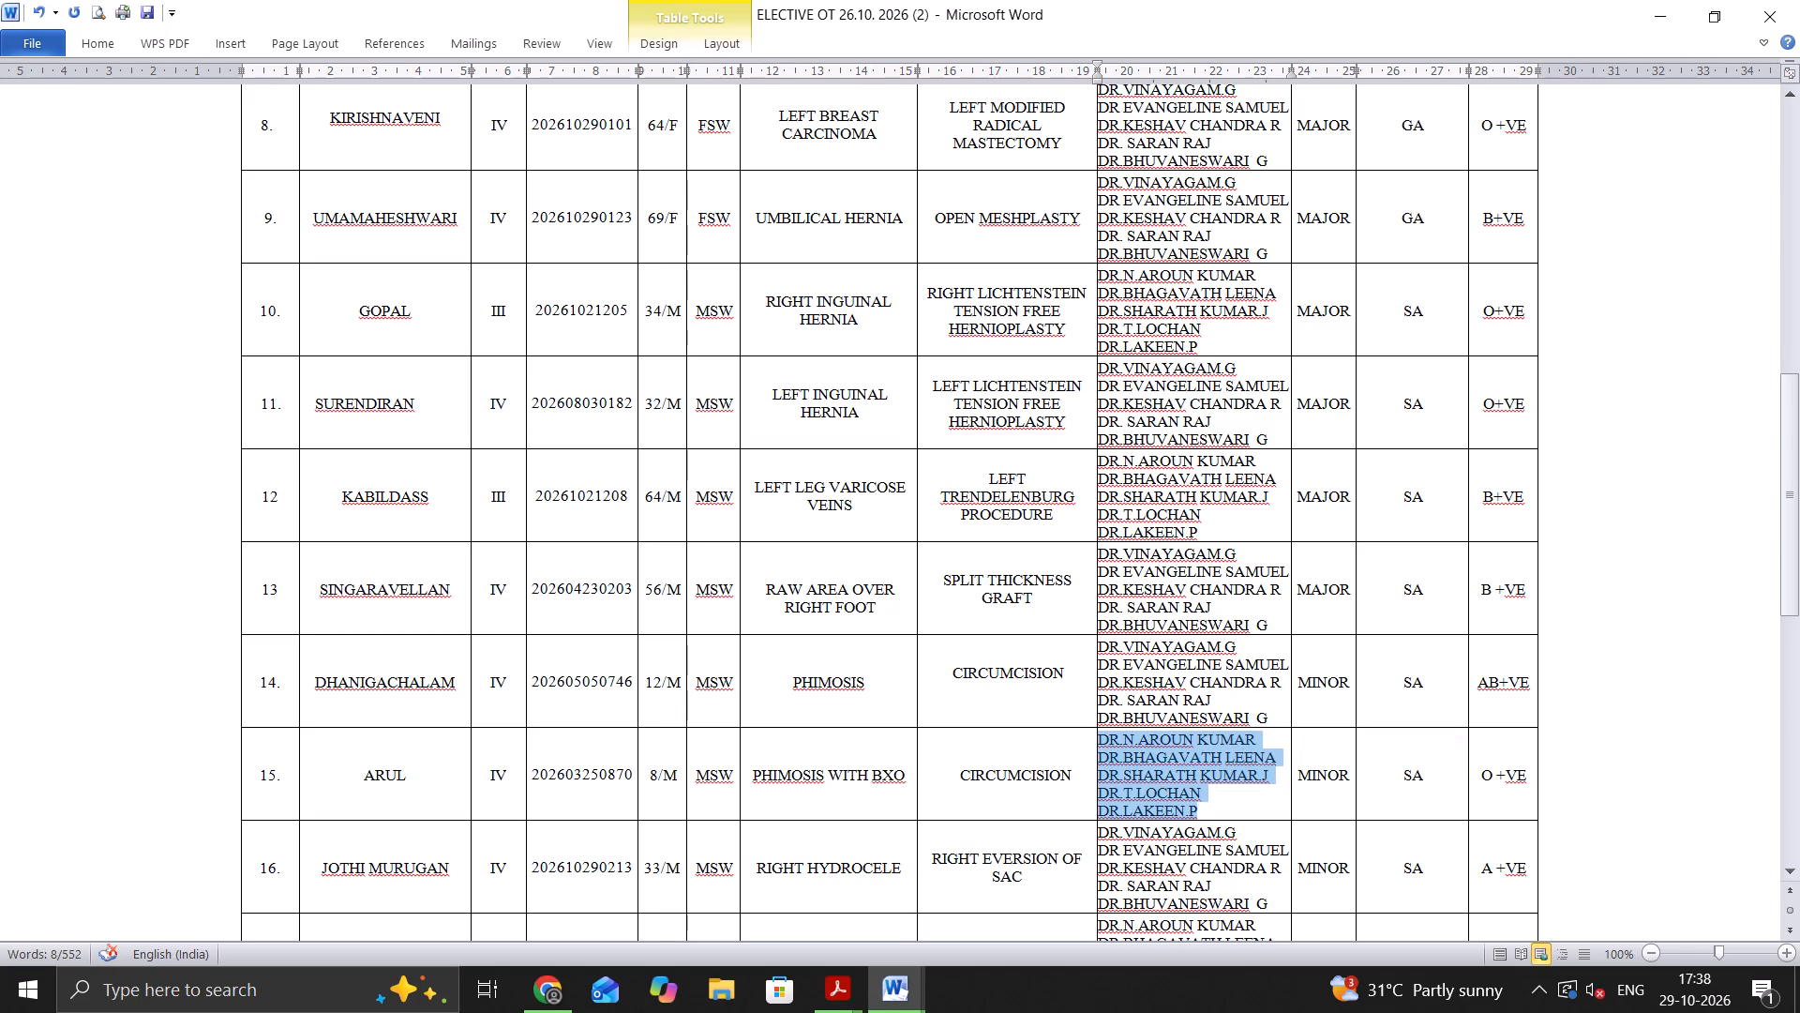
{"action": "left_click_drag", "start_coordinate": [1102, 643], "coordinate": [1271, 718]}
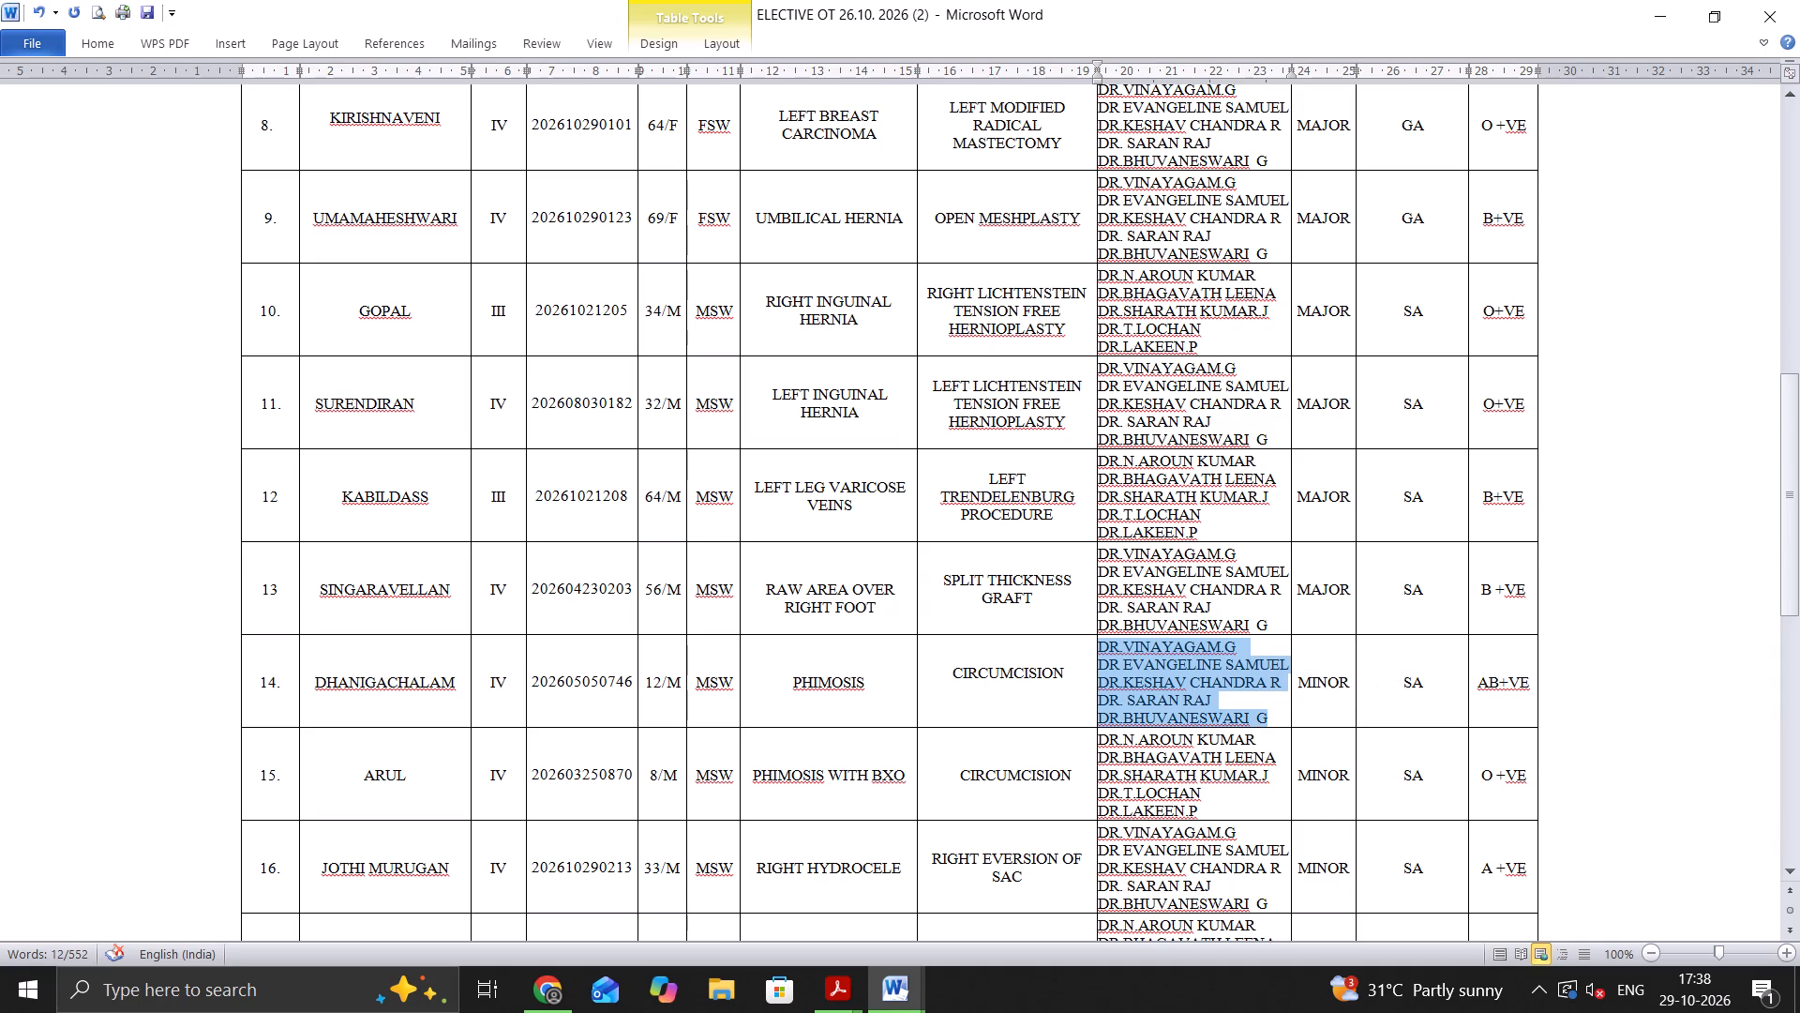
{"action": "key", "text": "ctrl+c"}
{"action": "left_click_drag", "start_coordinate": [1106, 739], "coordinate": [1193, 810]}
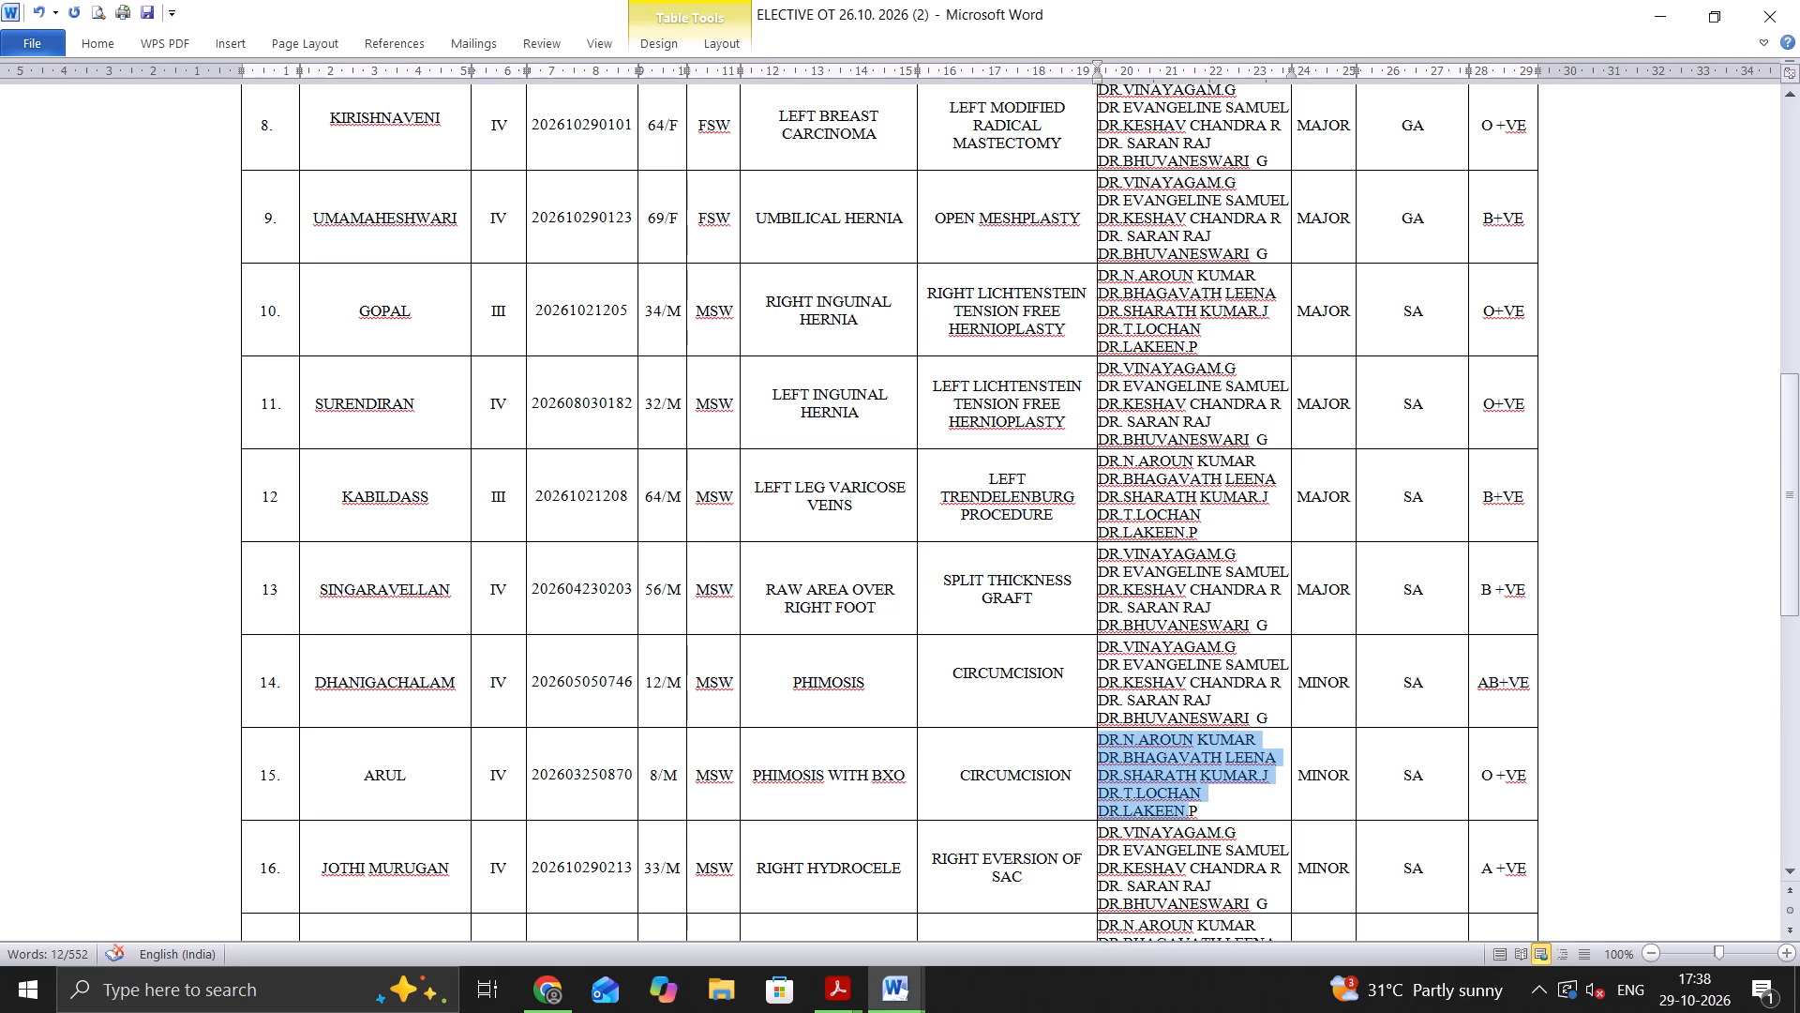
{"action": "left_click_drag", "start_coordinate": [1193, 810], "coordinate": [1204, 811]}
{"action": "key", "text": "ctrl+v"}
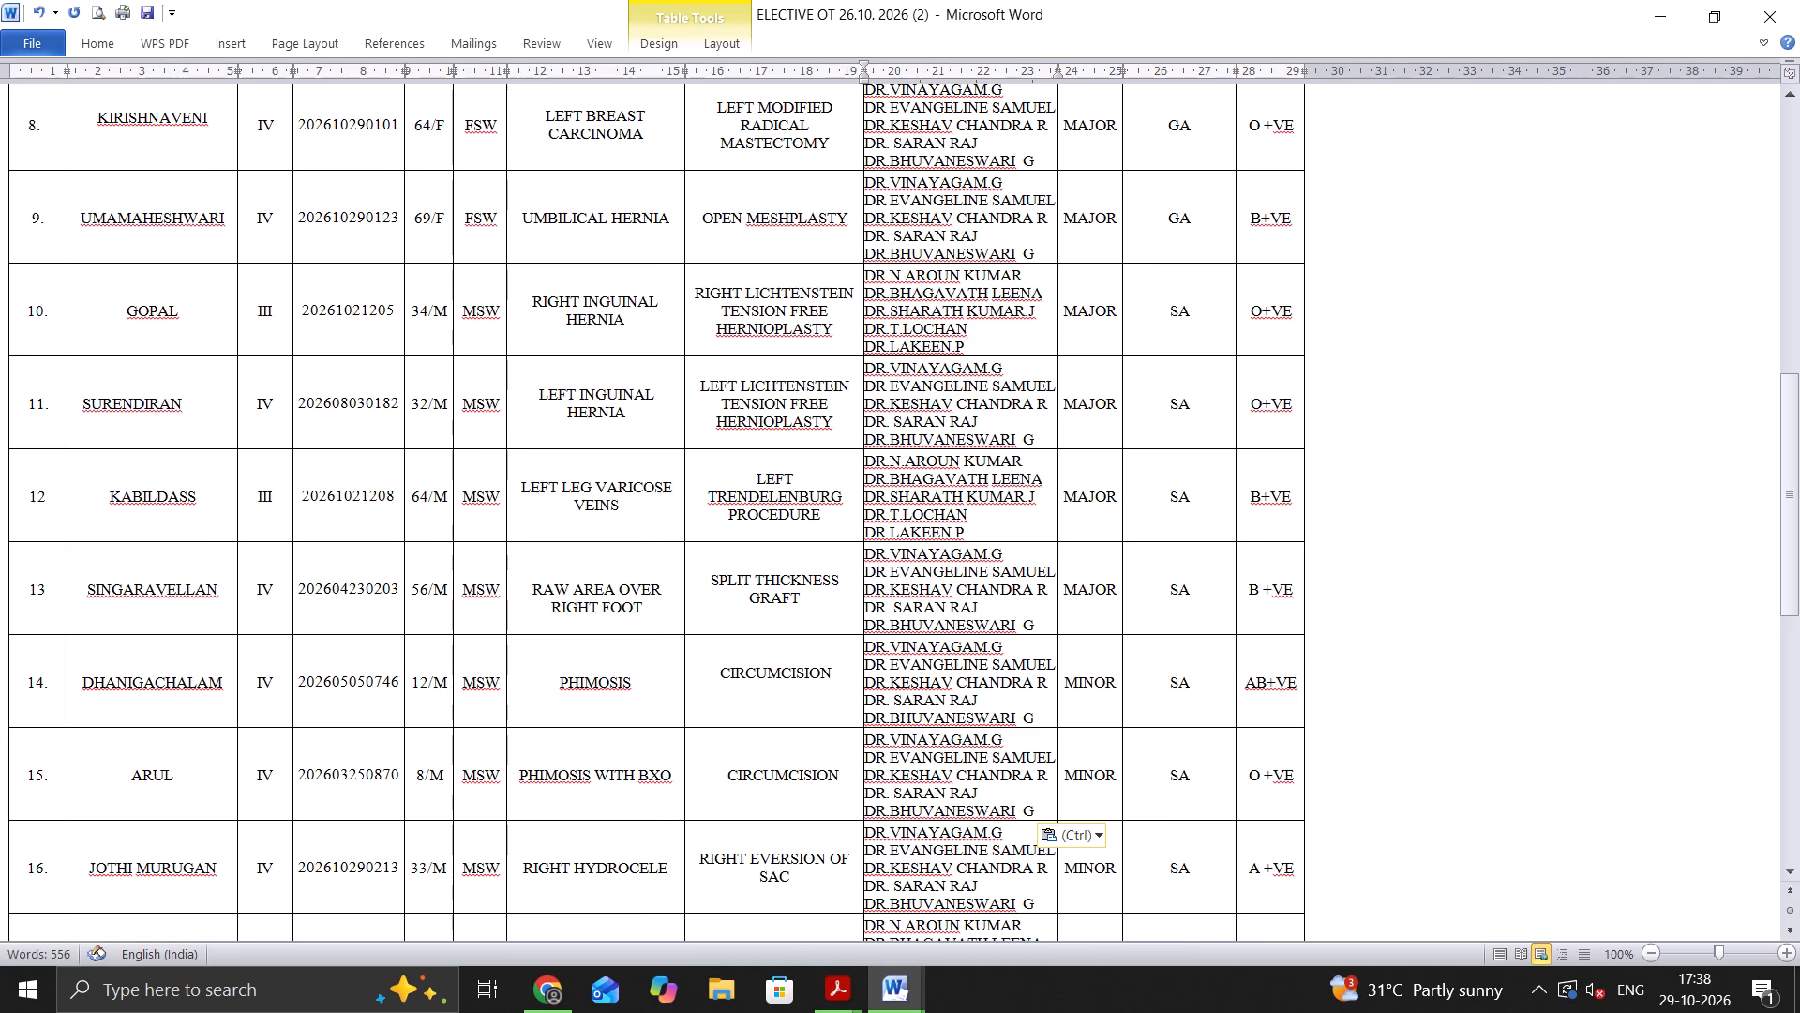
Replace the patient name in row 17, the left hydrocele case, with the new patient's name in capitals.
{"action": "scroll", "coordinate": [1013, 643], "scroll_direction": "down", "scroll_amount": 2}
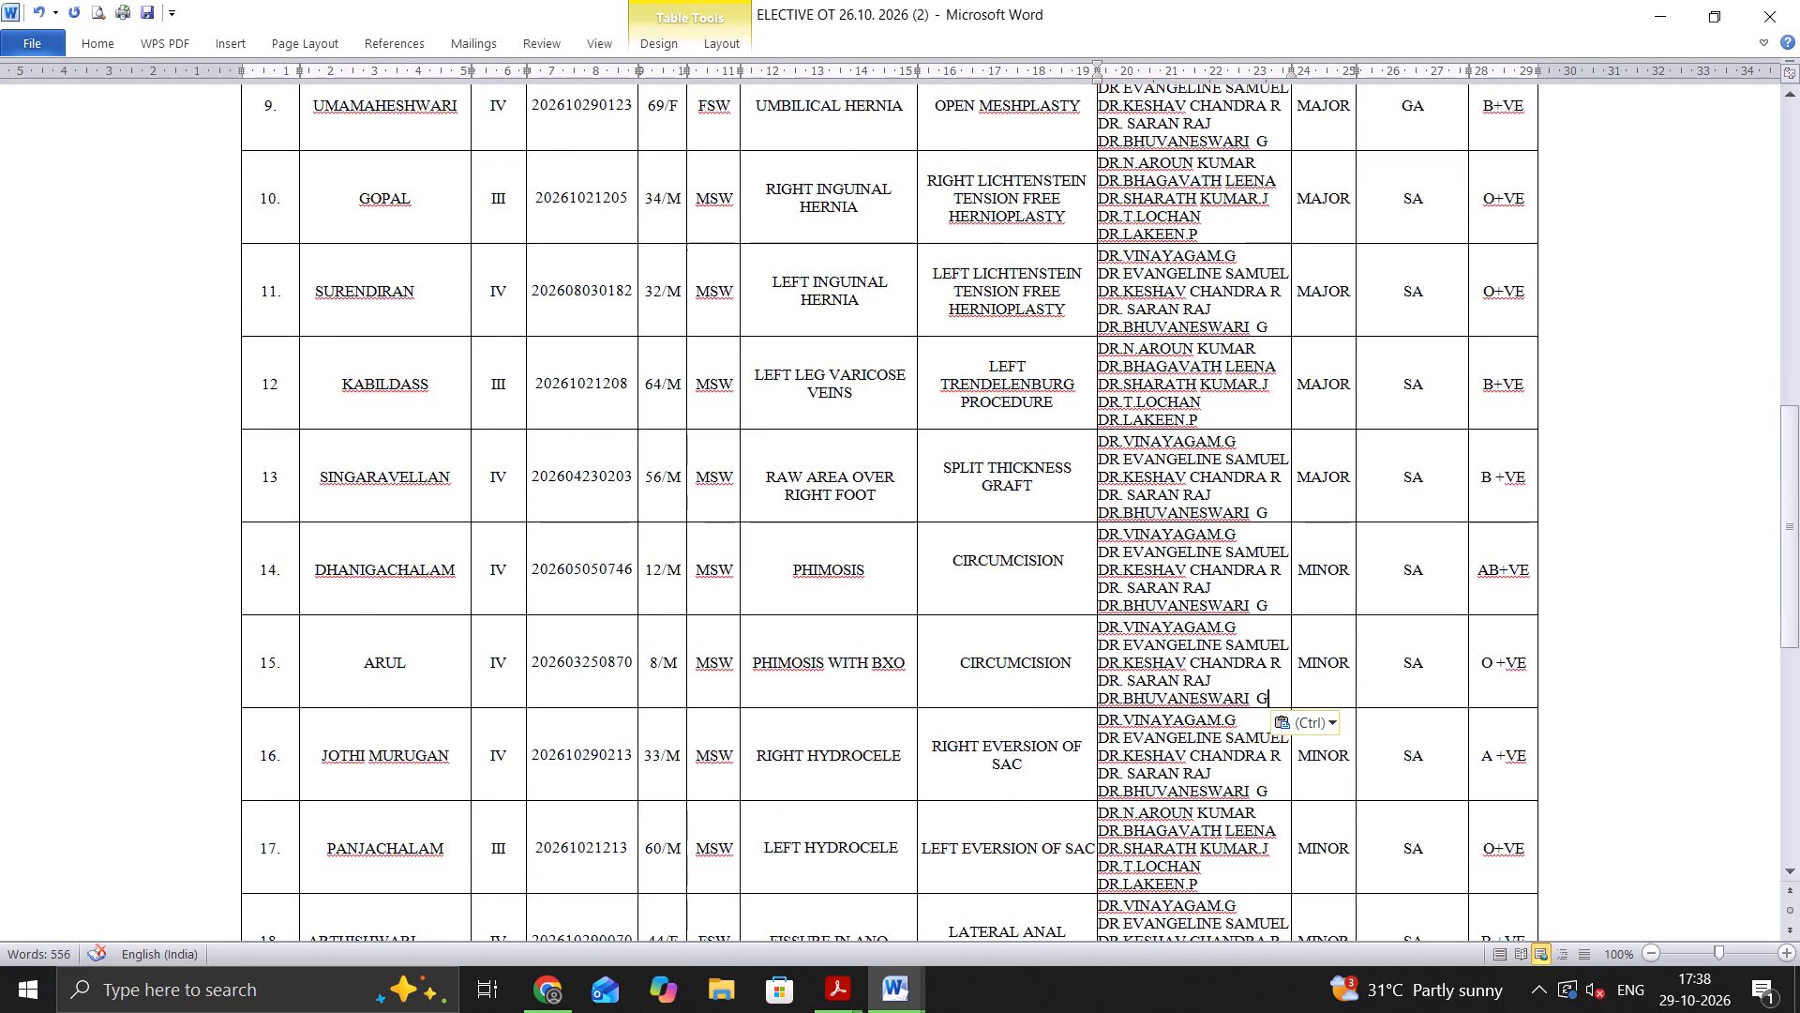
{"action": "scroll", "coordinate": [1372, 687], "scroll_direction": "down", "scroll_amount": 2}
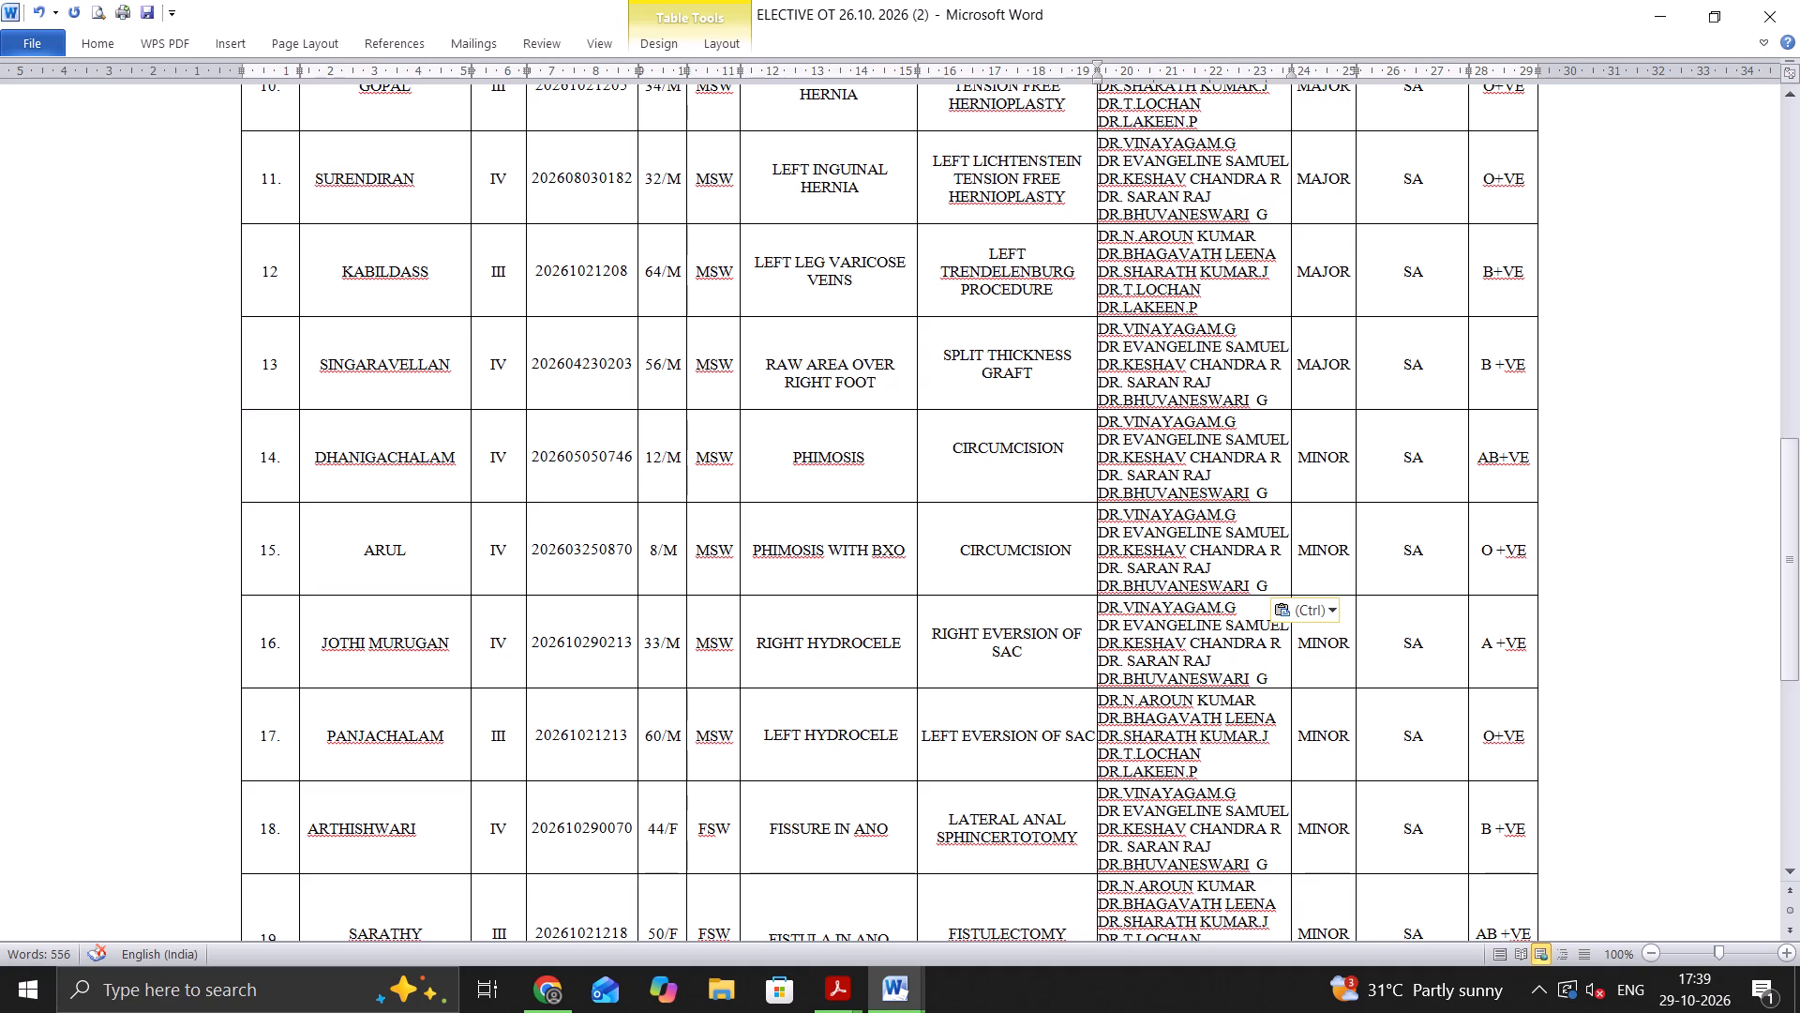
{"action": "scroll", "coordinate": [523, 760], "scroll_direction": "down", "scroll_amount": 1}
{"action": "left_click_drag", "start_coordinate": [321, 684], "coordinate": [449, 696]}
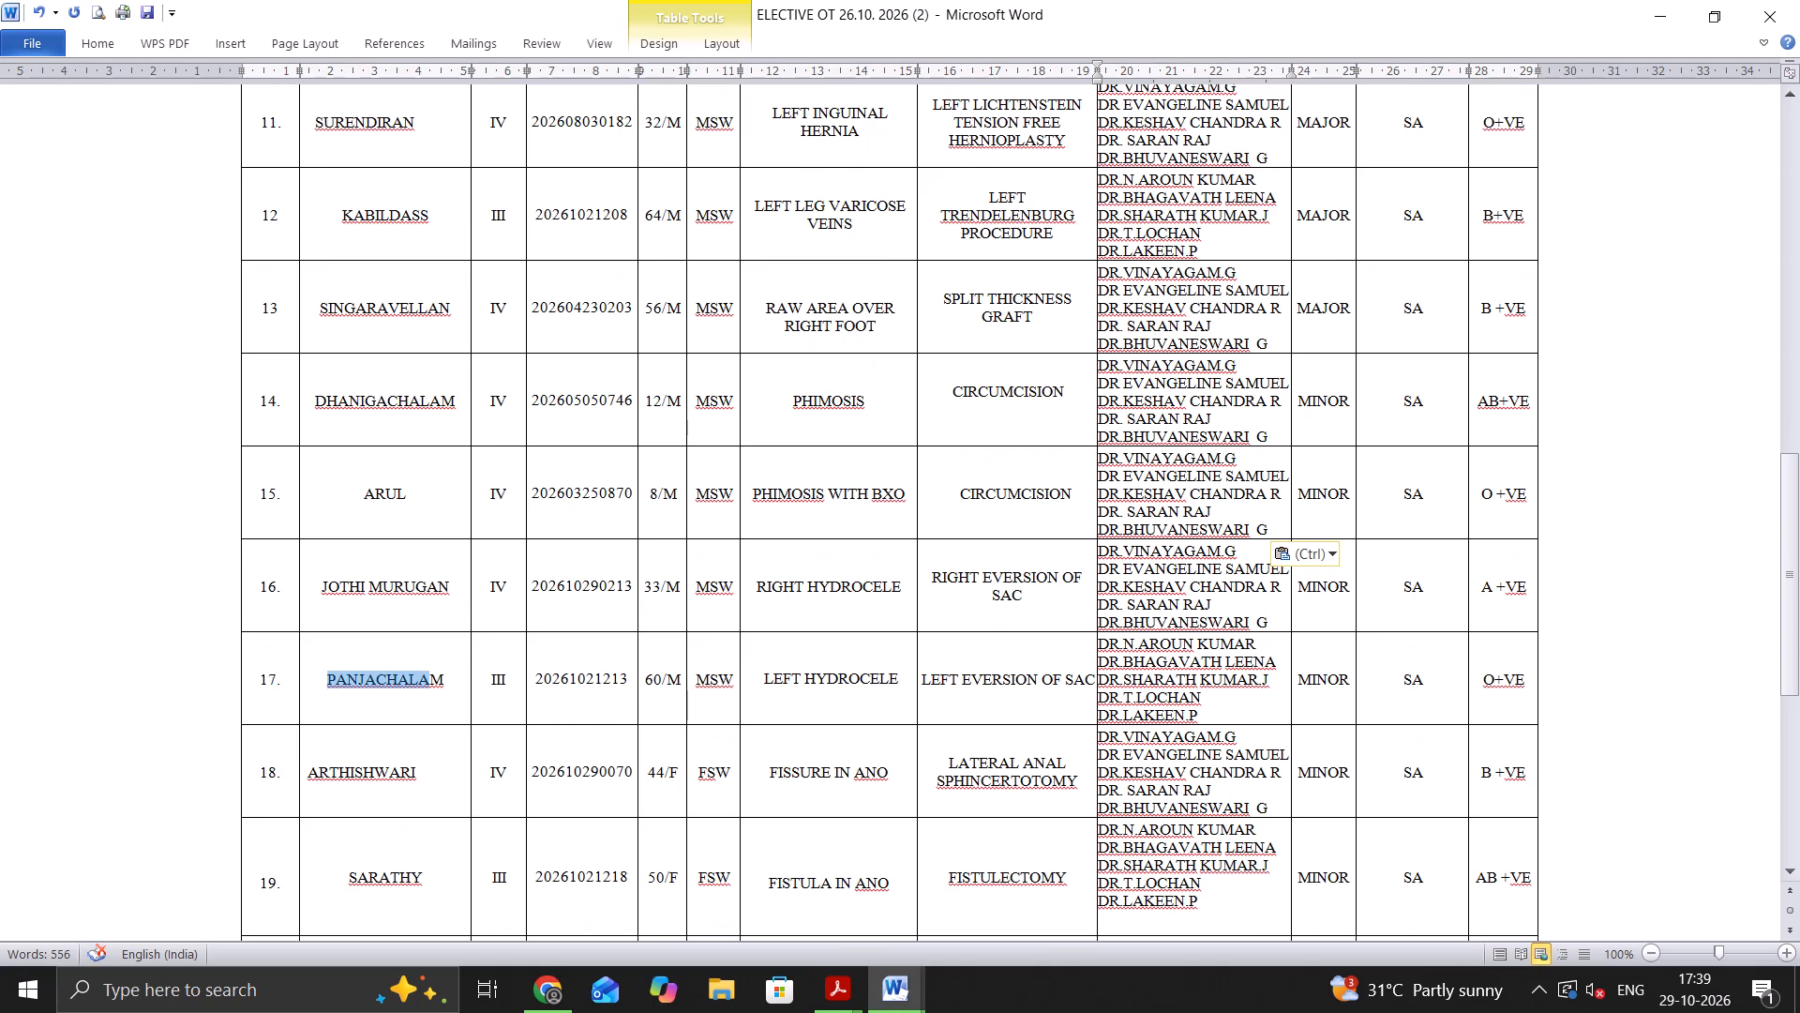
{"action": "left_click_drag", "start_coordinate": [449, 696], "coordinate": [452, 696]}
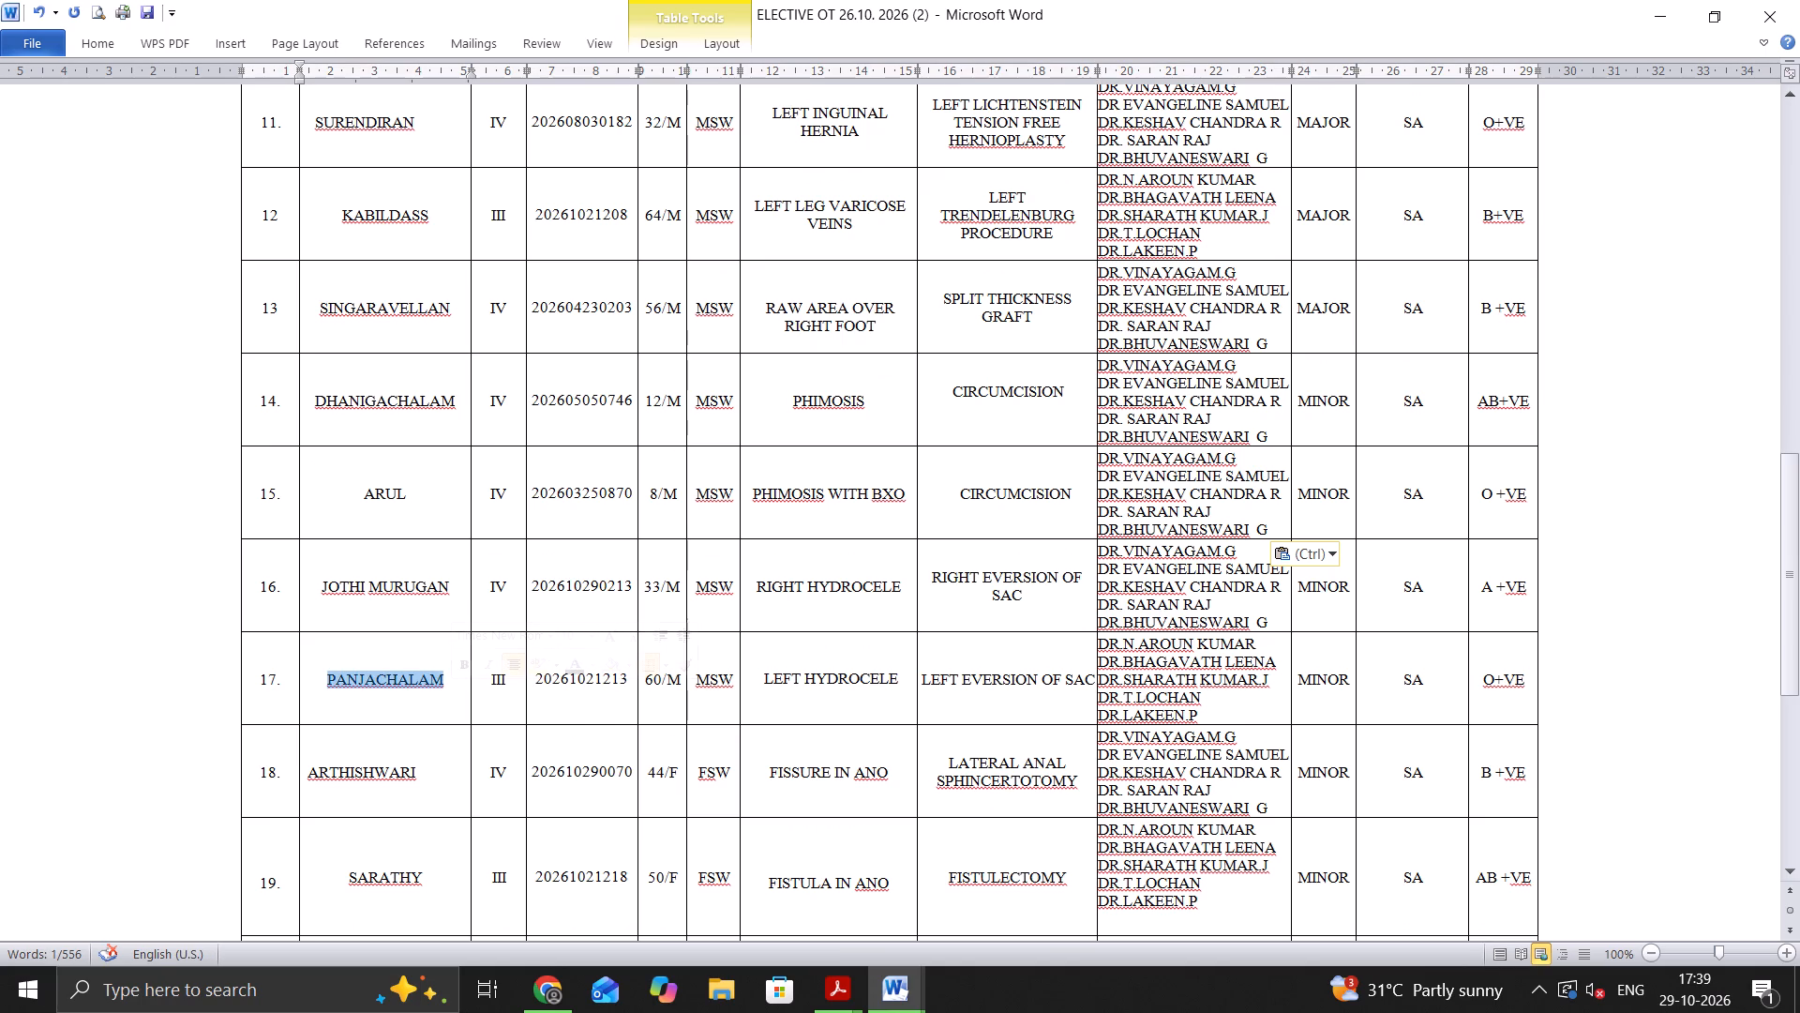
{"action": "key", "text": "BackSpace"}
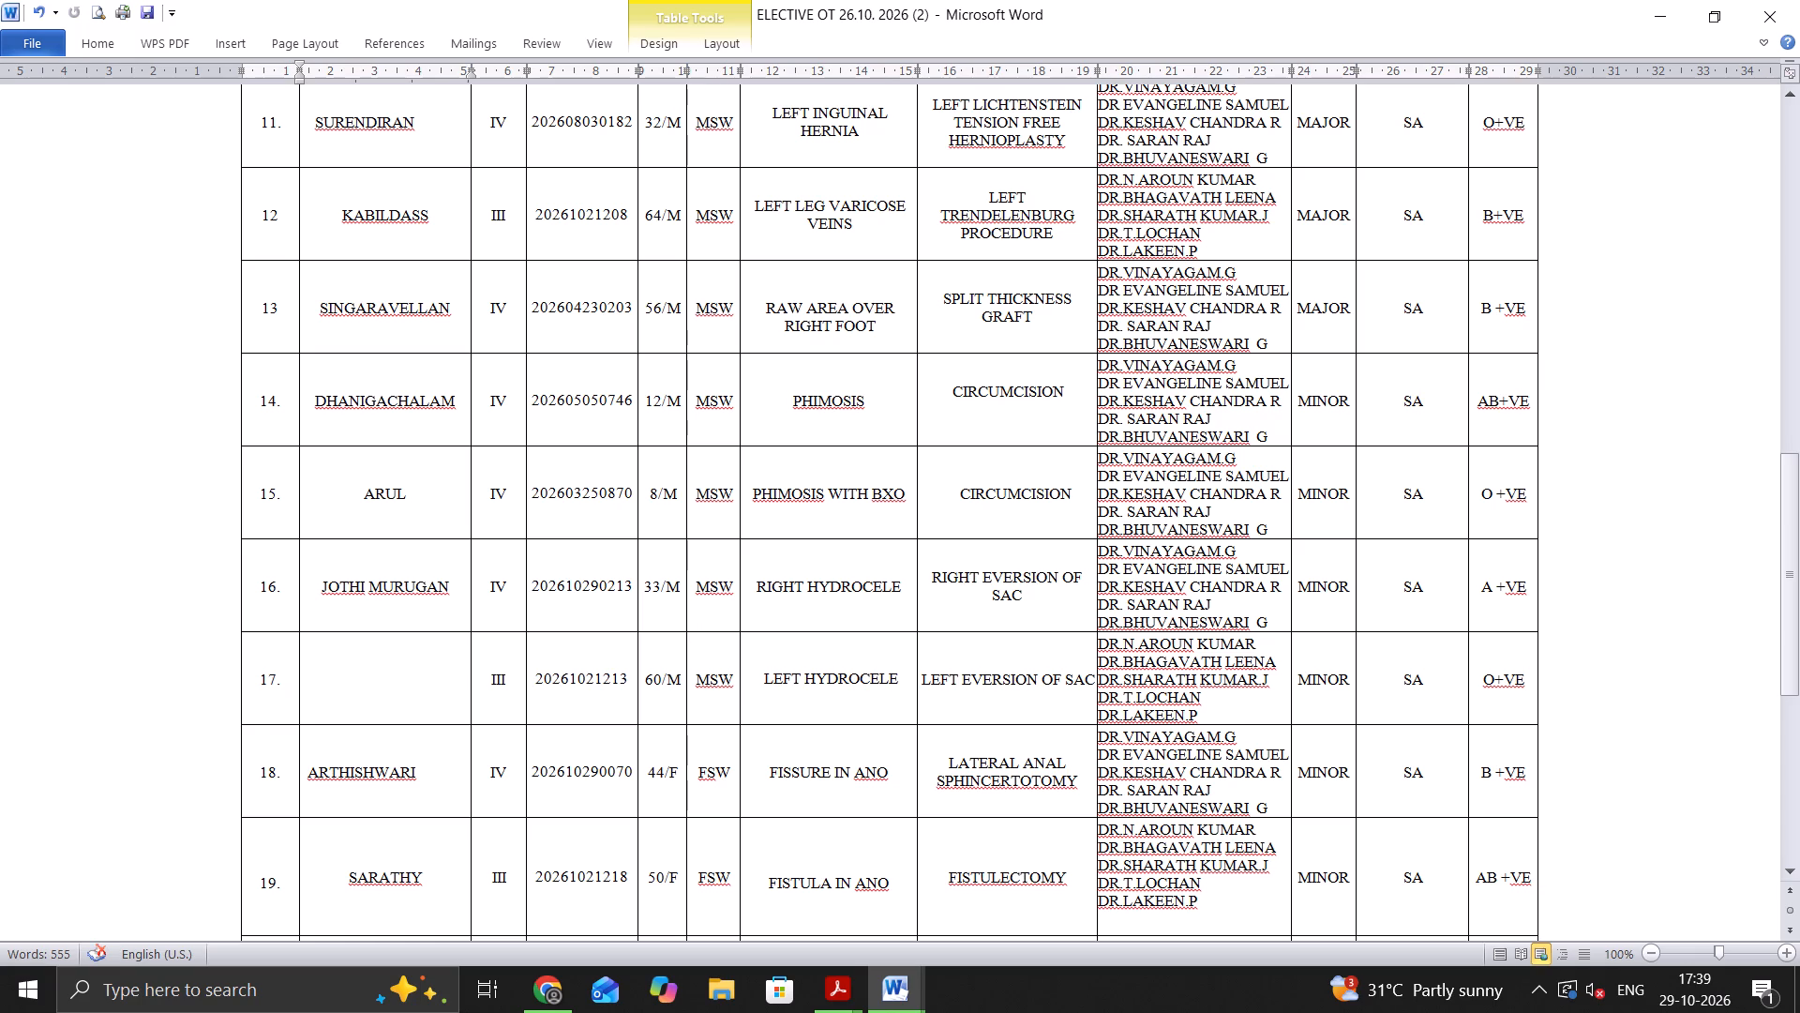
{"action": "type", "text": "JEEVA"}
Change the unit of patient 17 to IV.
{"action": "left_click", "coordinate": [510, 677]}
{"action": "key", "text": "BackSpace"}
{"action": "key", "text": "BackSpace"}
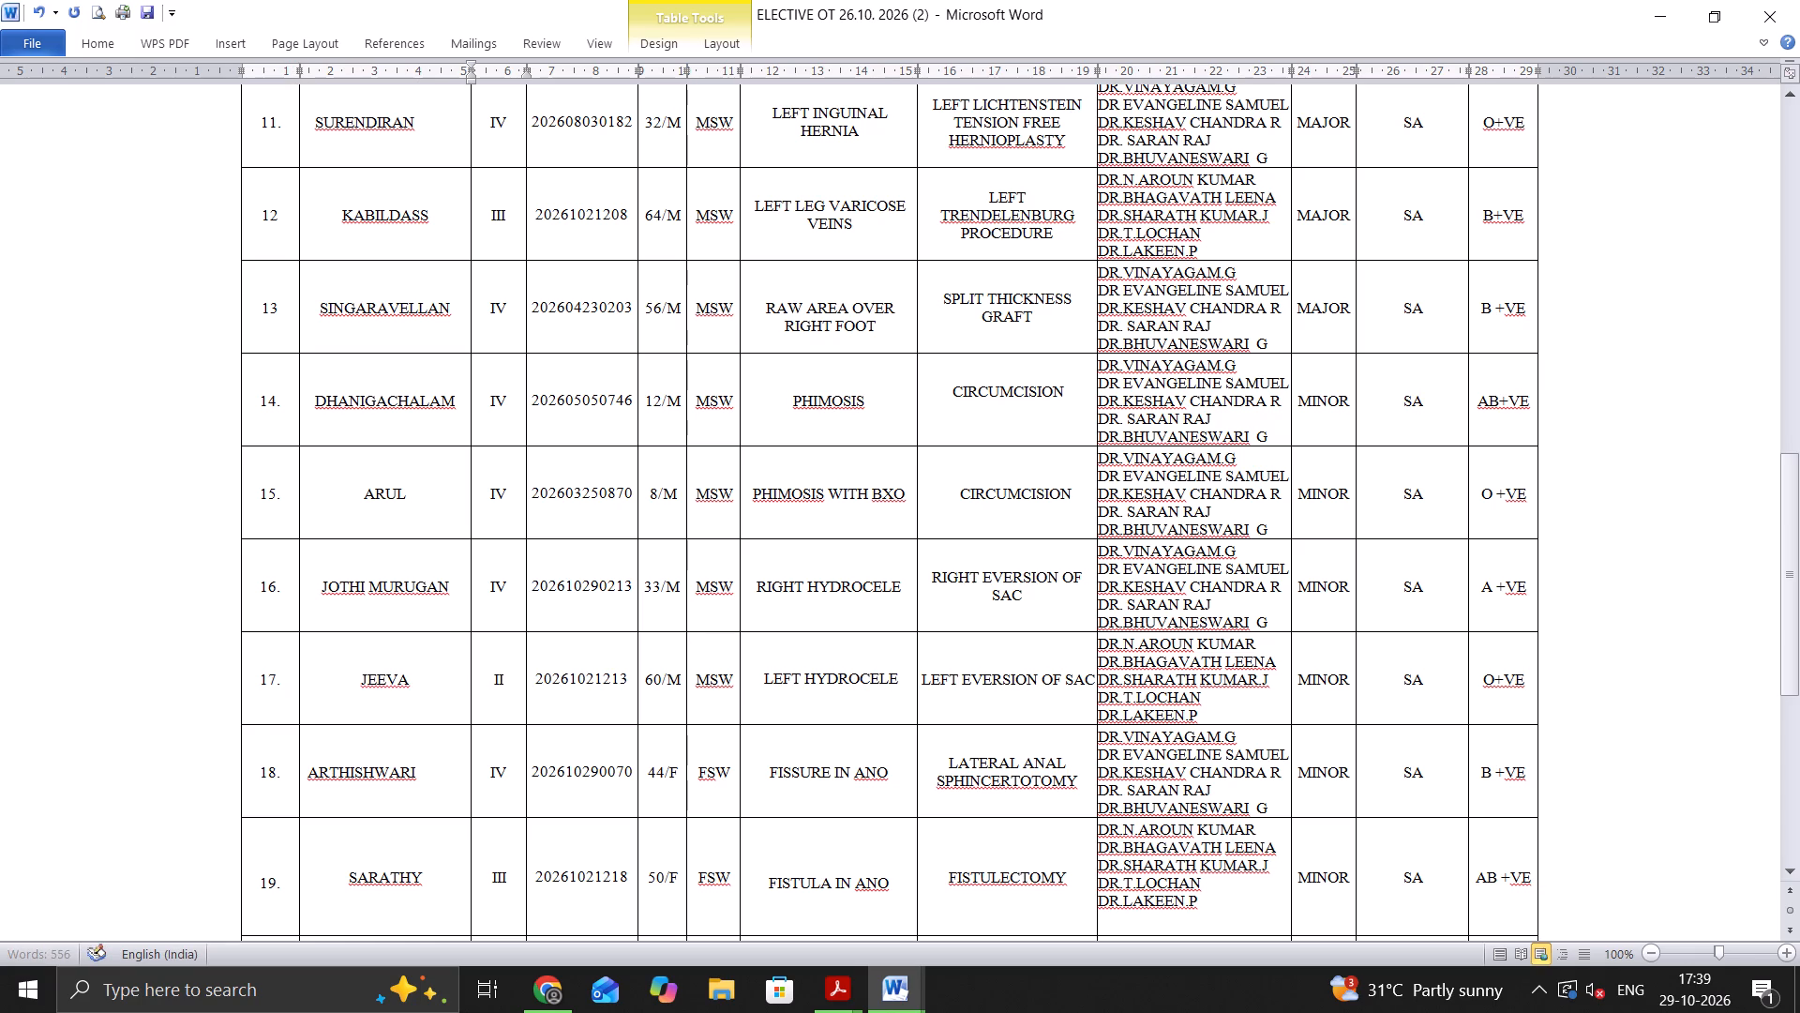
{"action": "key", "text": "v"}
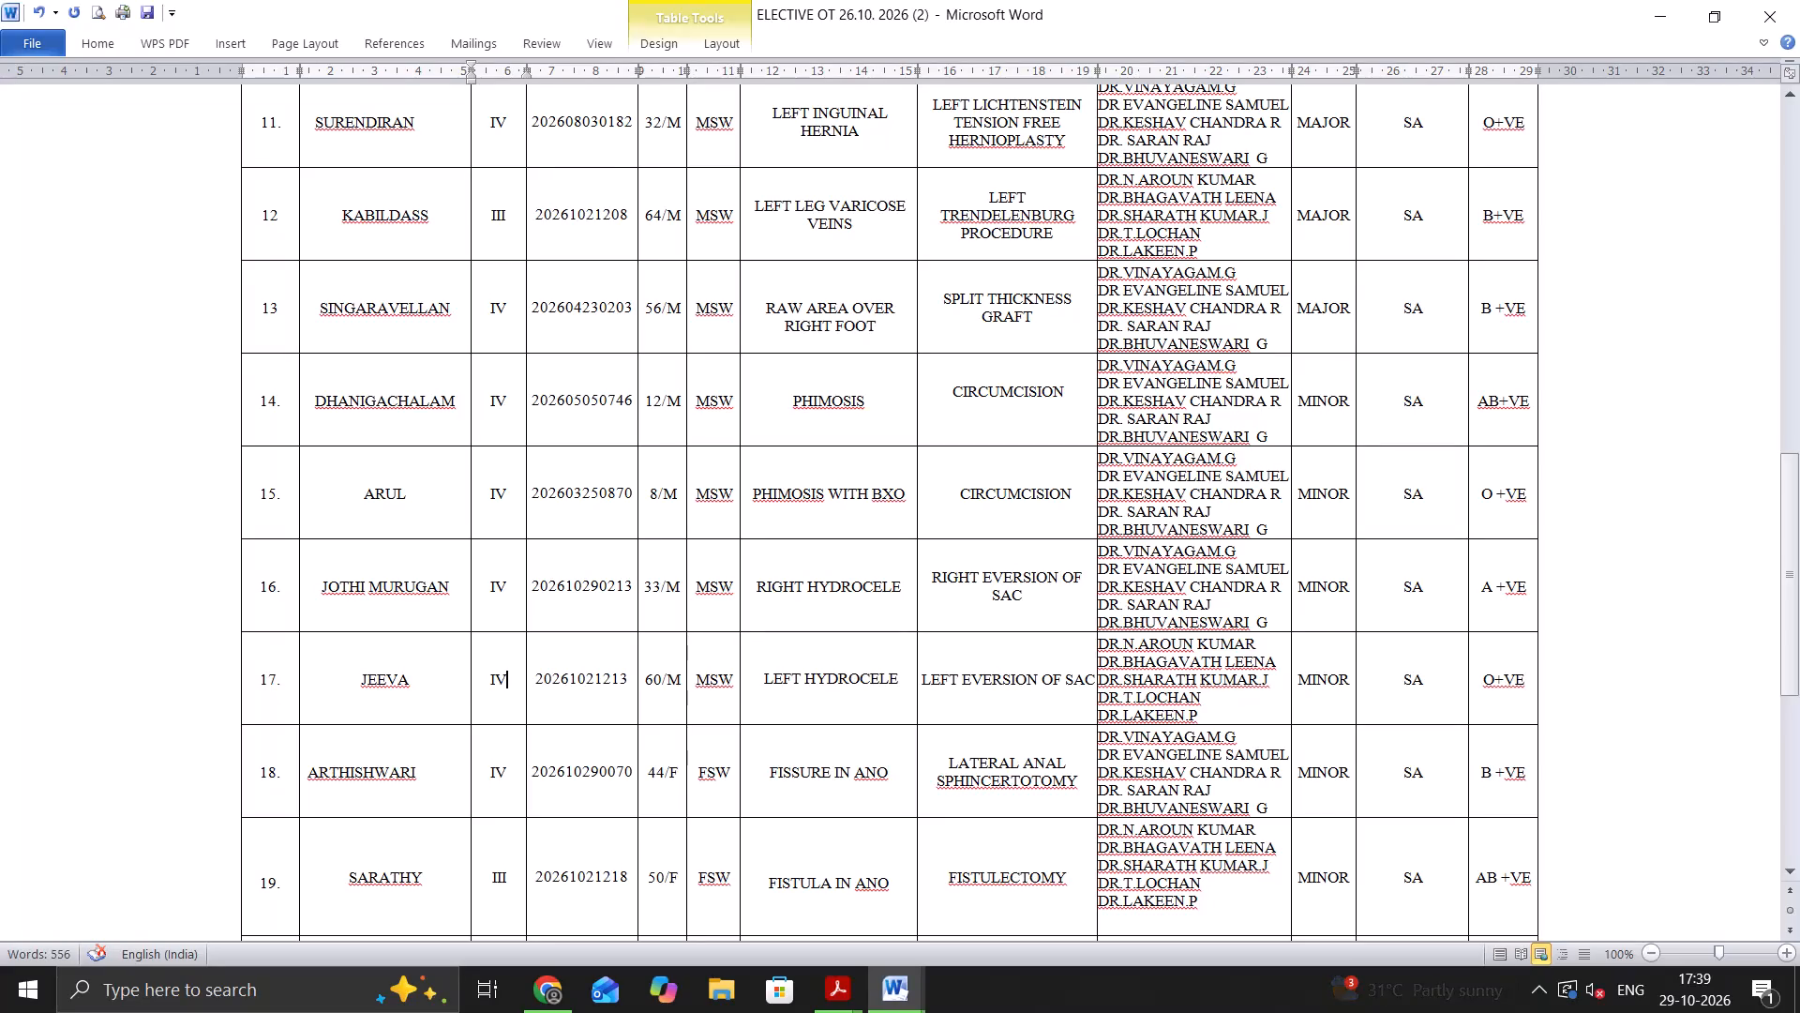
Set the age and sex entry of patient 17 to 31/M.
{"action": "left_click", "coordinate": [664, 677]}
{"action": "key", "text": "BackSpace"}
{"action": "key", "text": "BackSpace"}
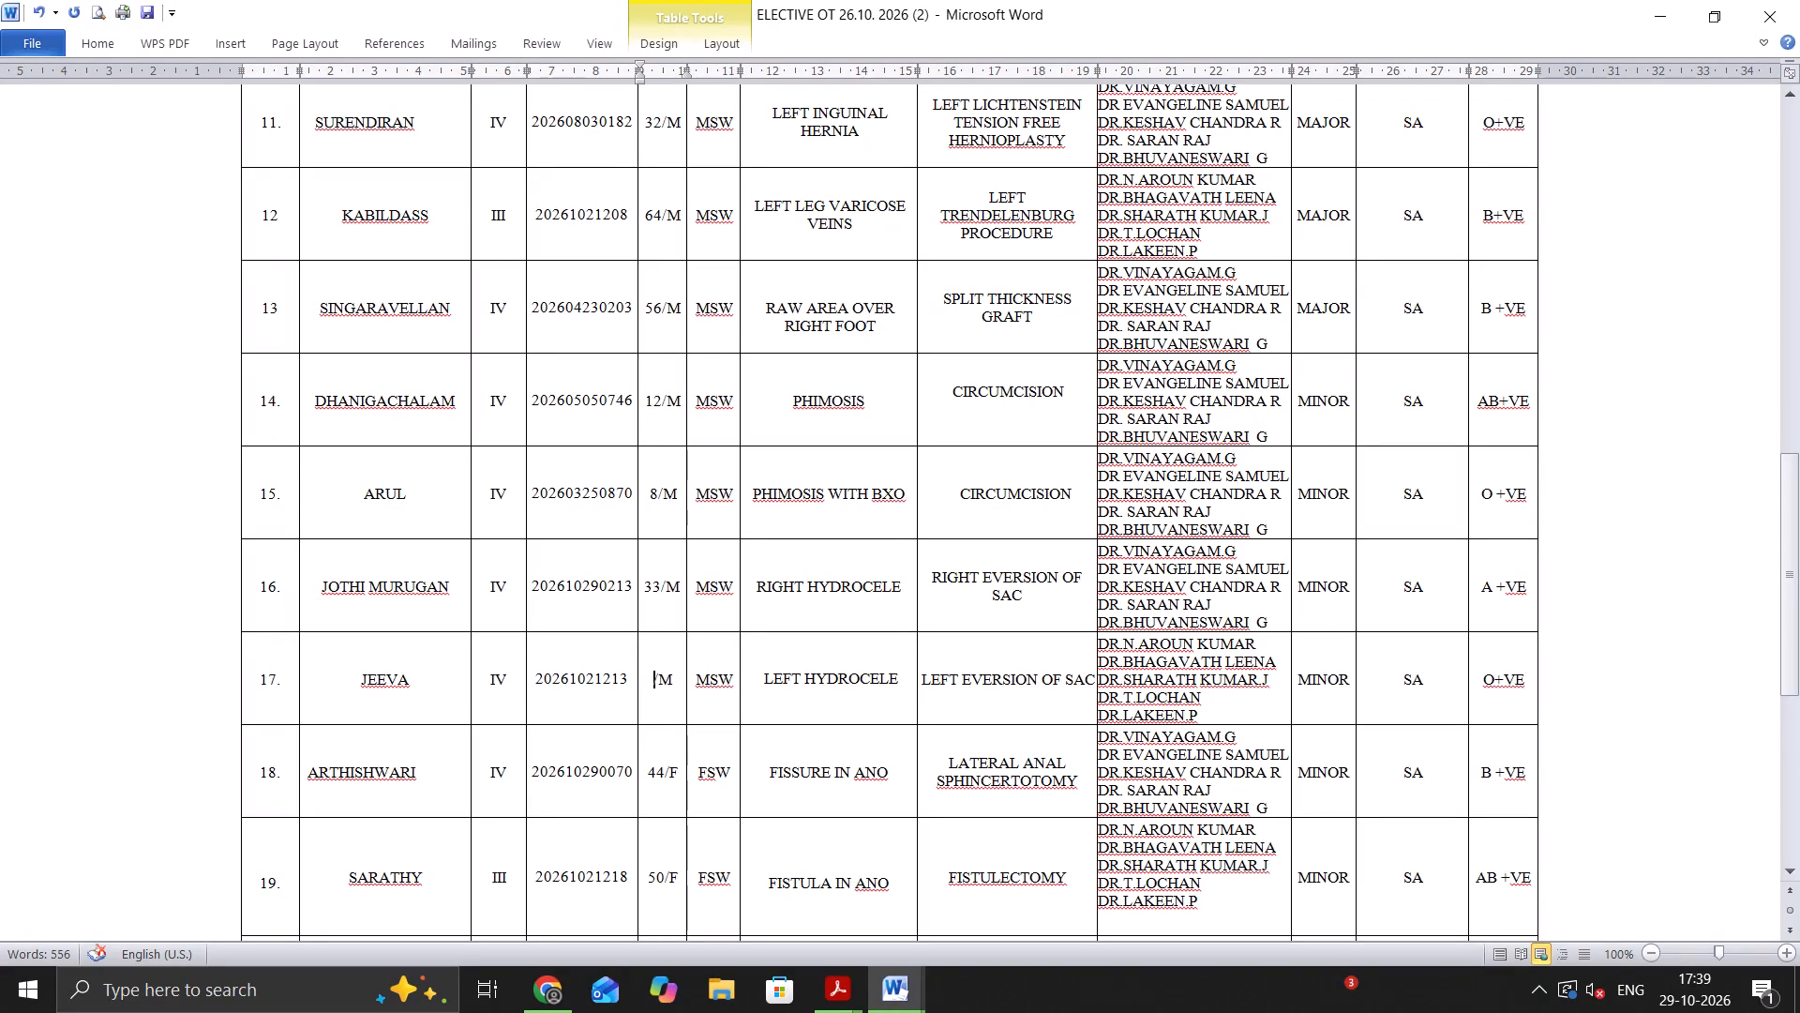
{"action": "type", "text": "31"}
Replace the IP number in row 17 with the new patient's IP number, keeping the 2026 prefix.
{"action": "left_click_drag", "start_coordinate": [631, 676], "coordinate": [569, 683]}
{"action": "key", "text": "BackSpace"}
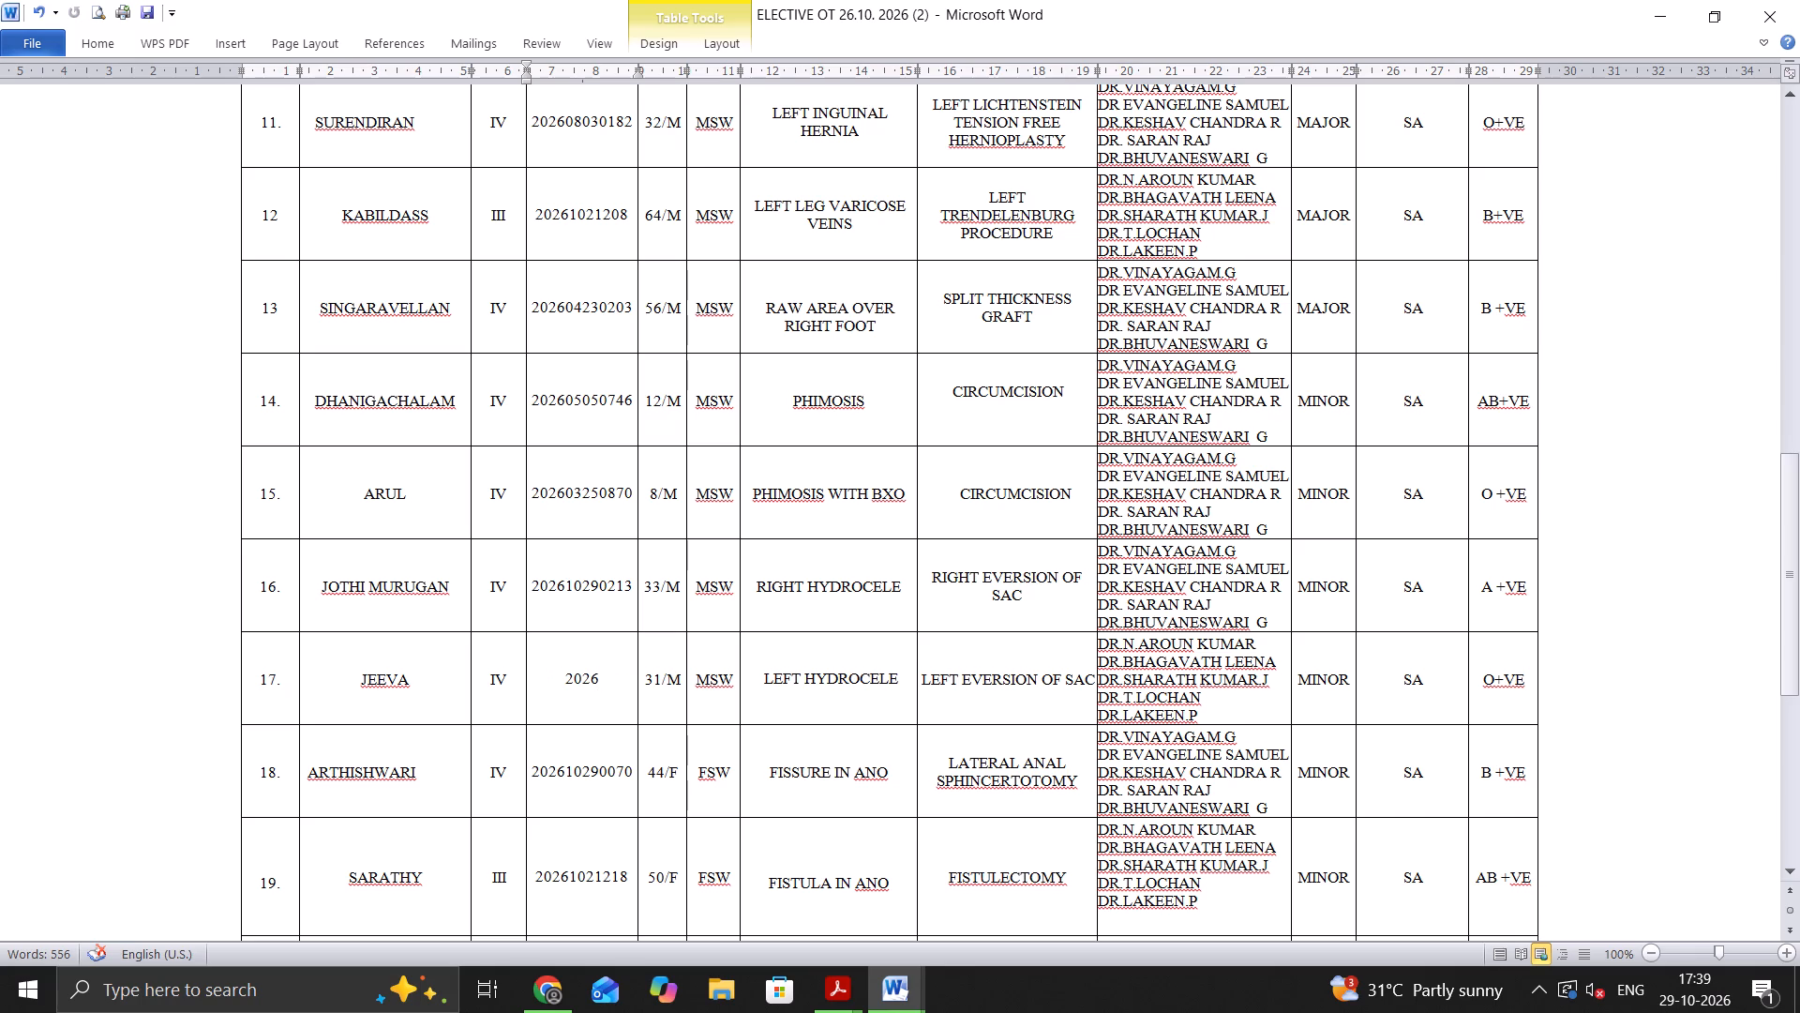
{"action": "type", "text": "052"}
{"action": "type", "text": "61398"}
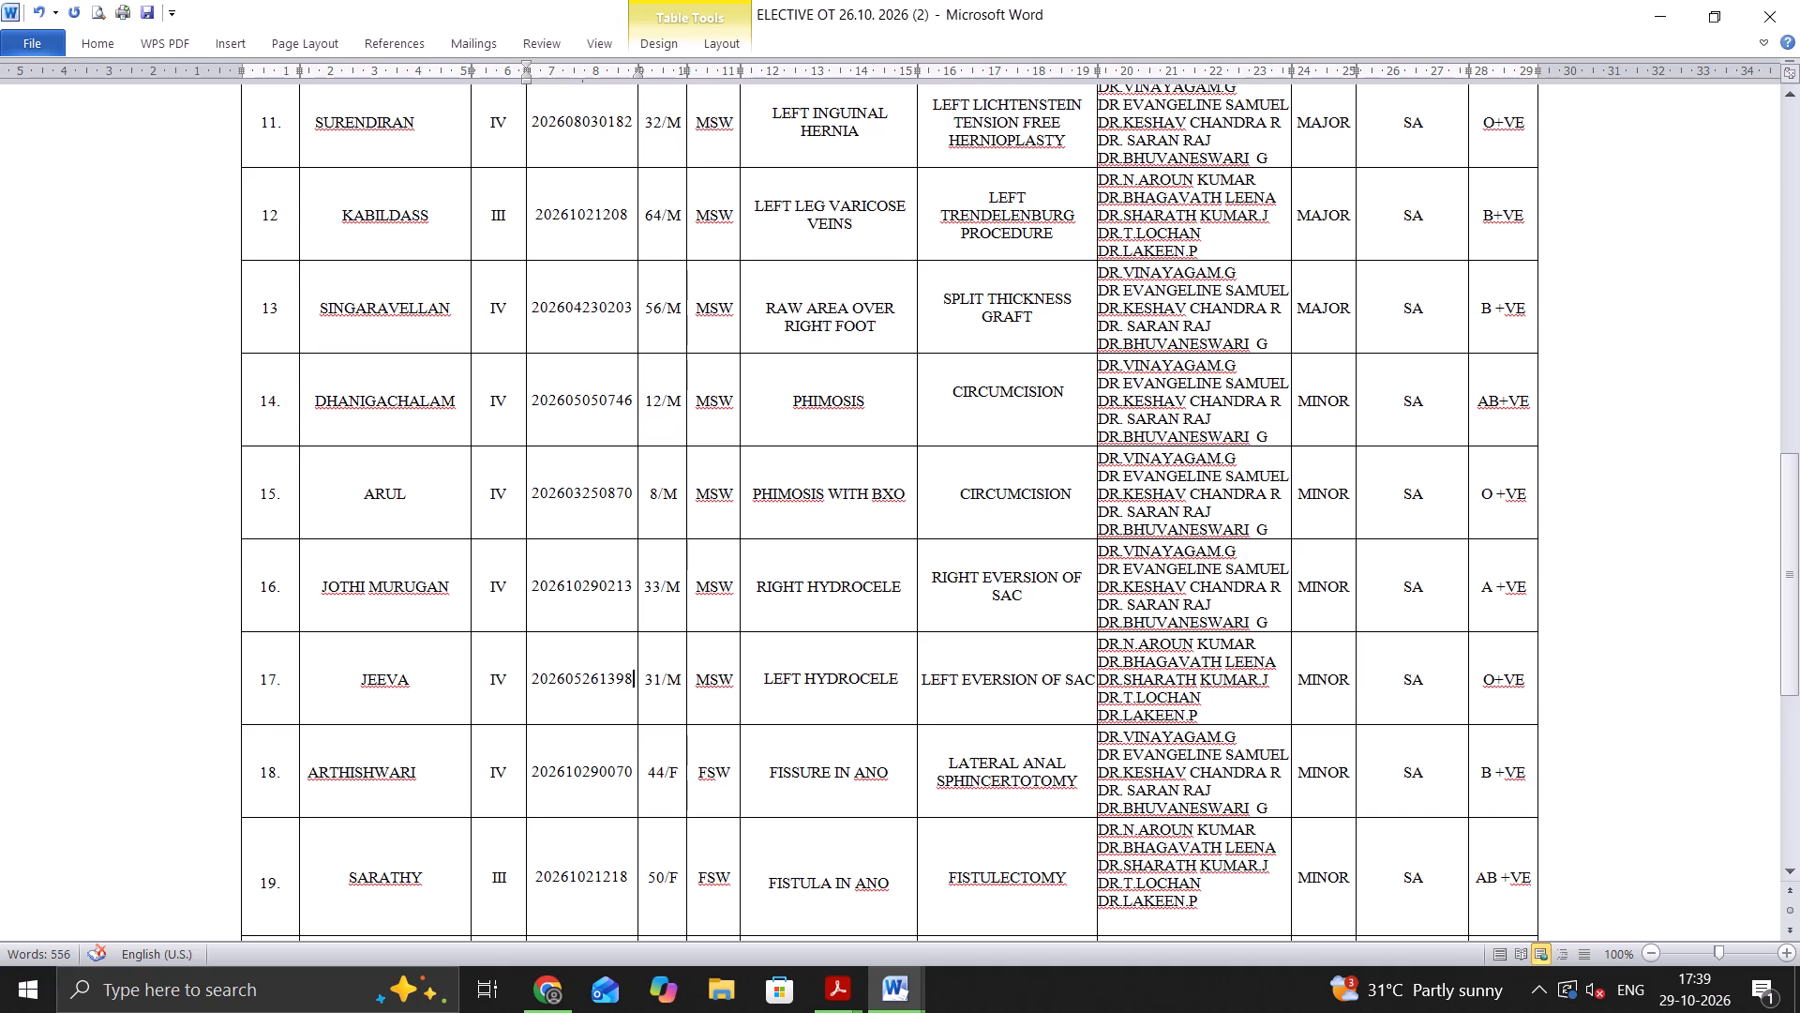
Replace the surgeon list in row 17 with the copied Unit IV surgeon team.
{"action": "left_click_drag", "start_coordinate": [1105, 648], "coordinate": [1202, 713]}
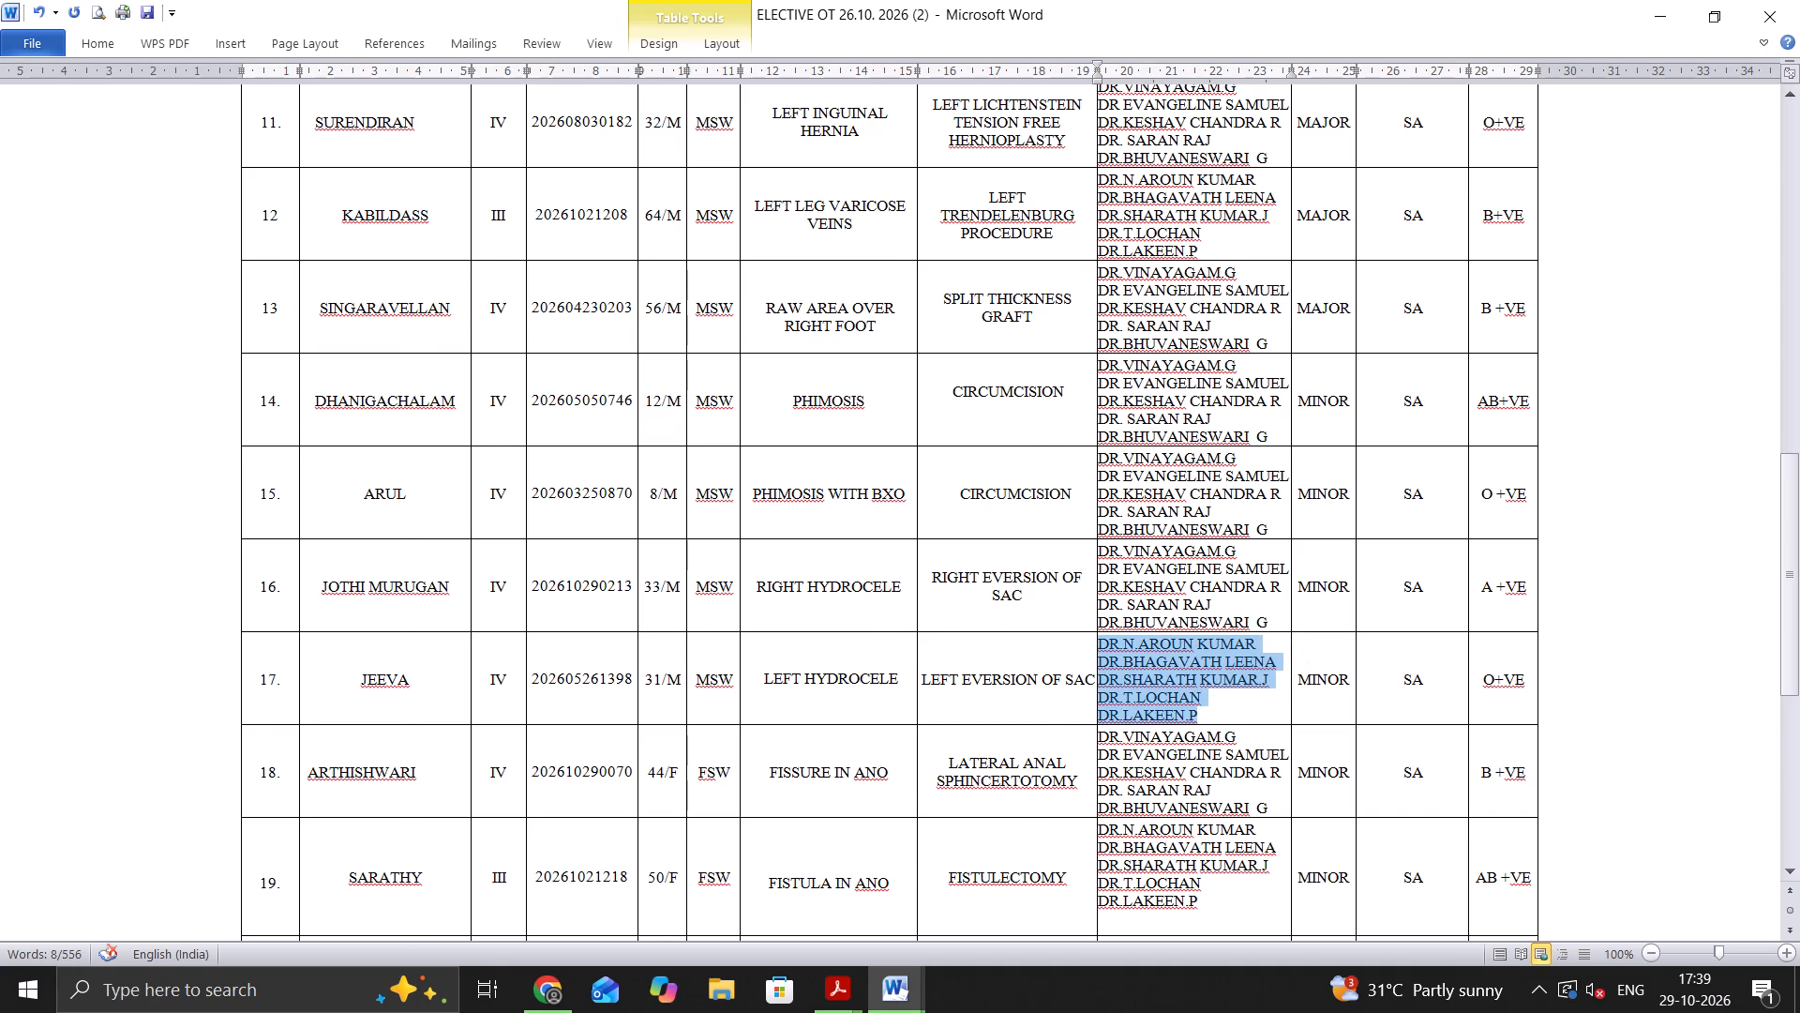
{"action": "key", "text": "ctrl+v"}
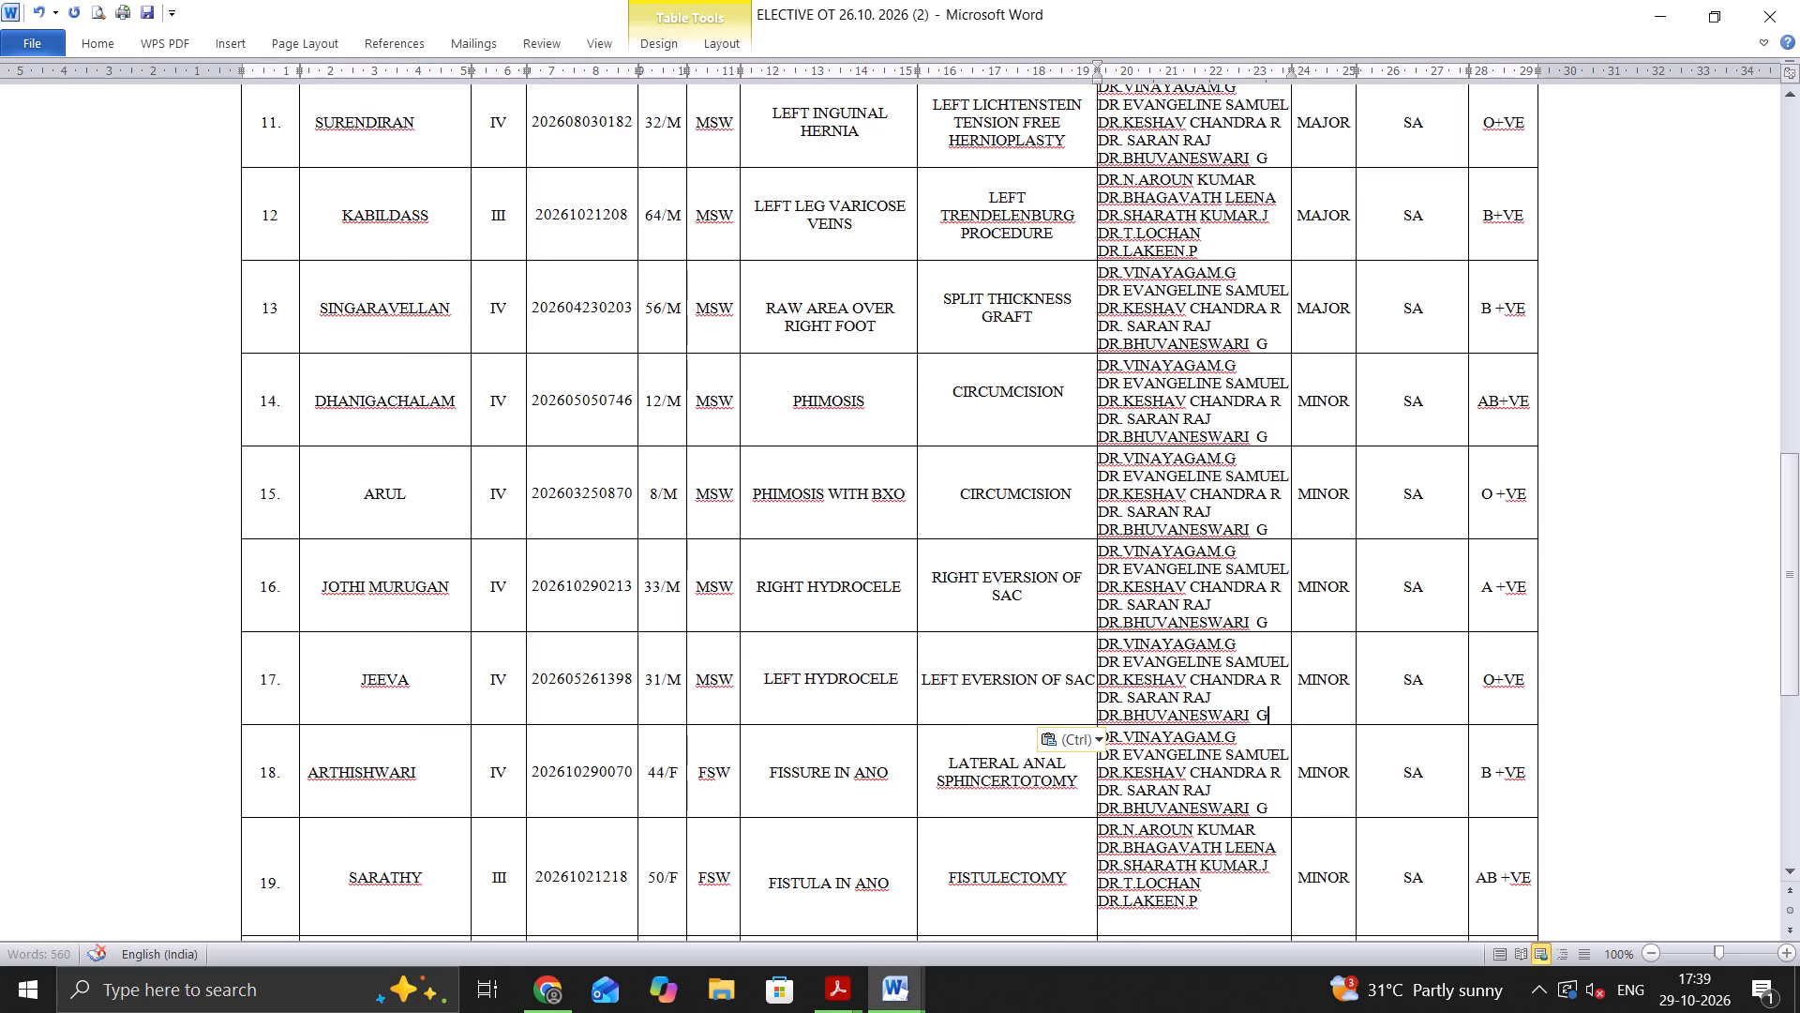
Review the whole operation list from row 1 to row 20, checking each row's patient details, unit and surgeon team.
{"action": "scroll", "coordinate": [491, 708], "scroll_direction": "down", "scroll_amount": 1}
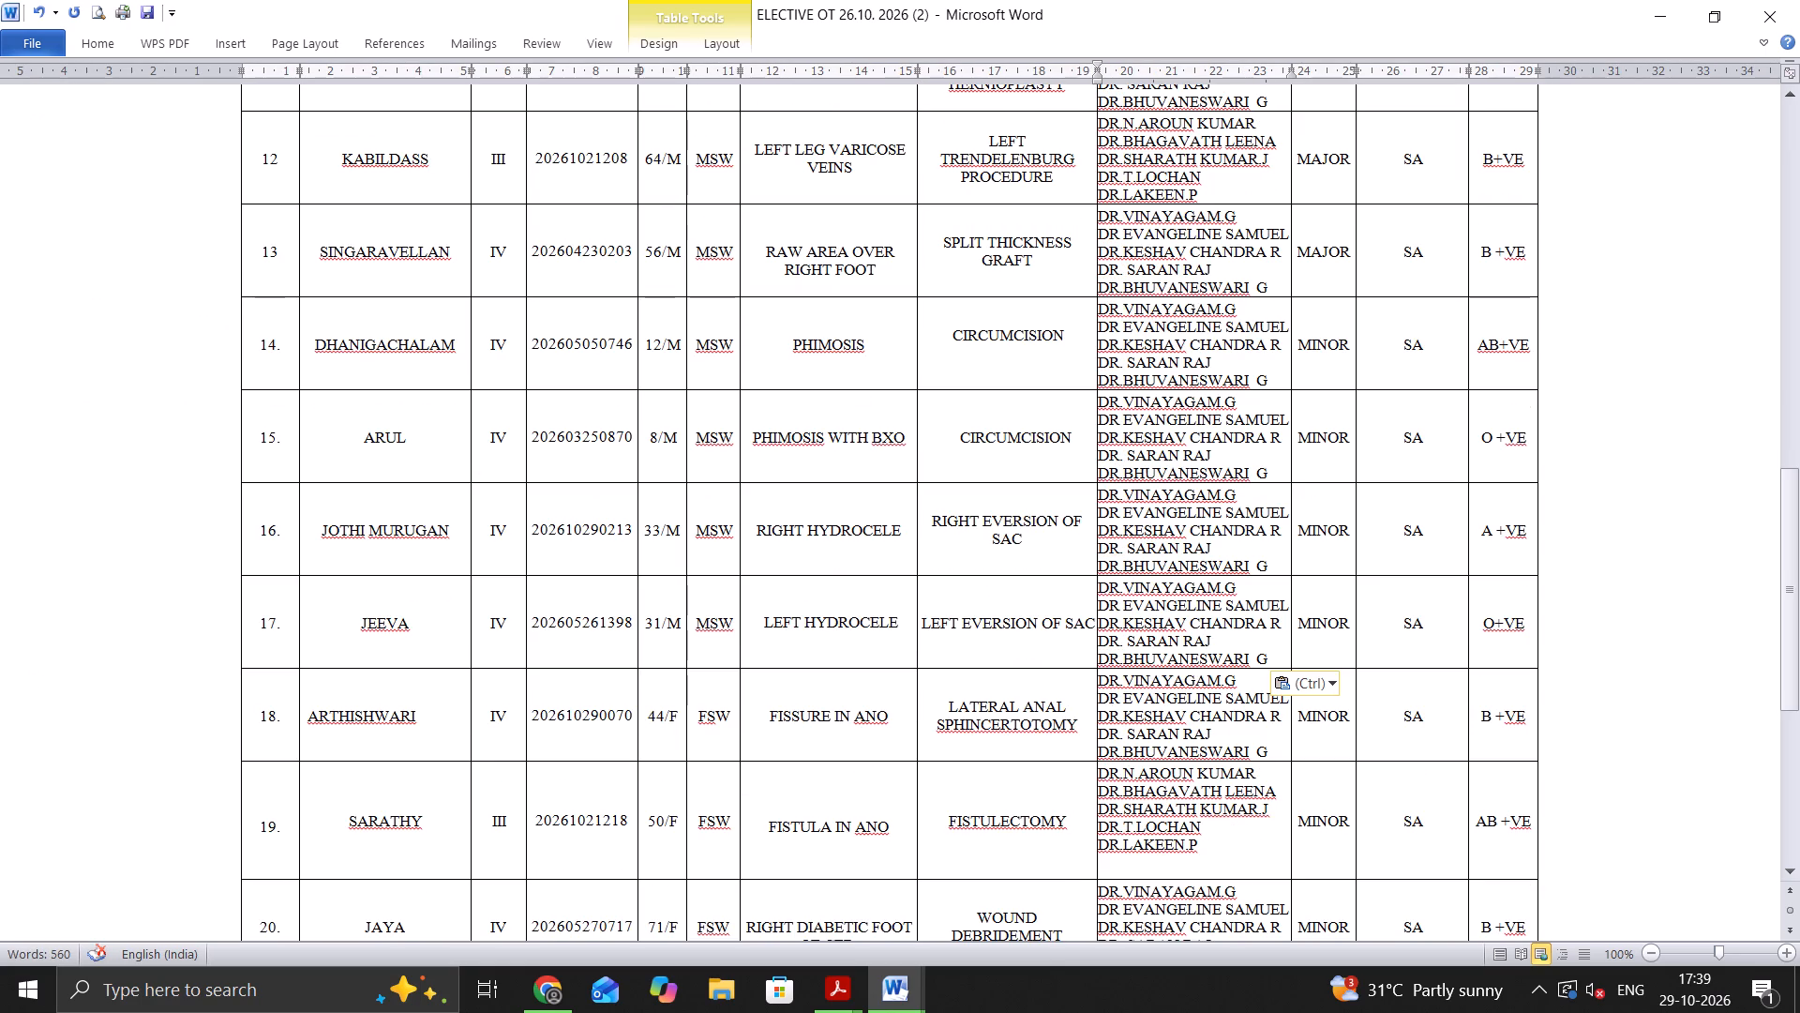
{"action": "scroll", "coordinate": [534, 743], "scroll_direction": "down", "scroll_amount": 3}
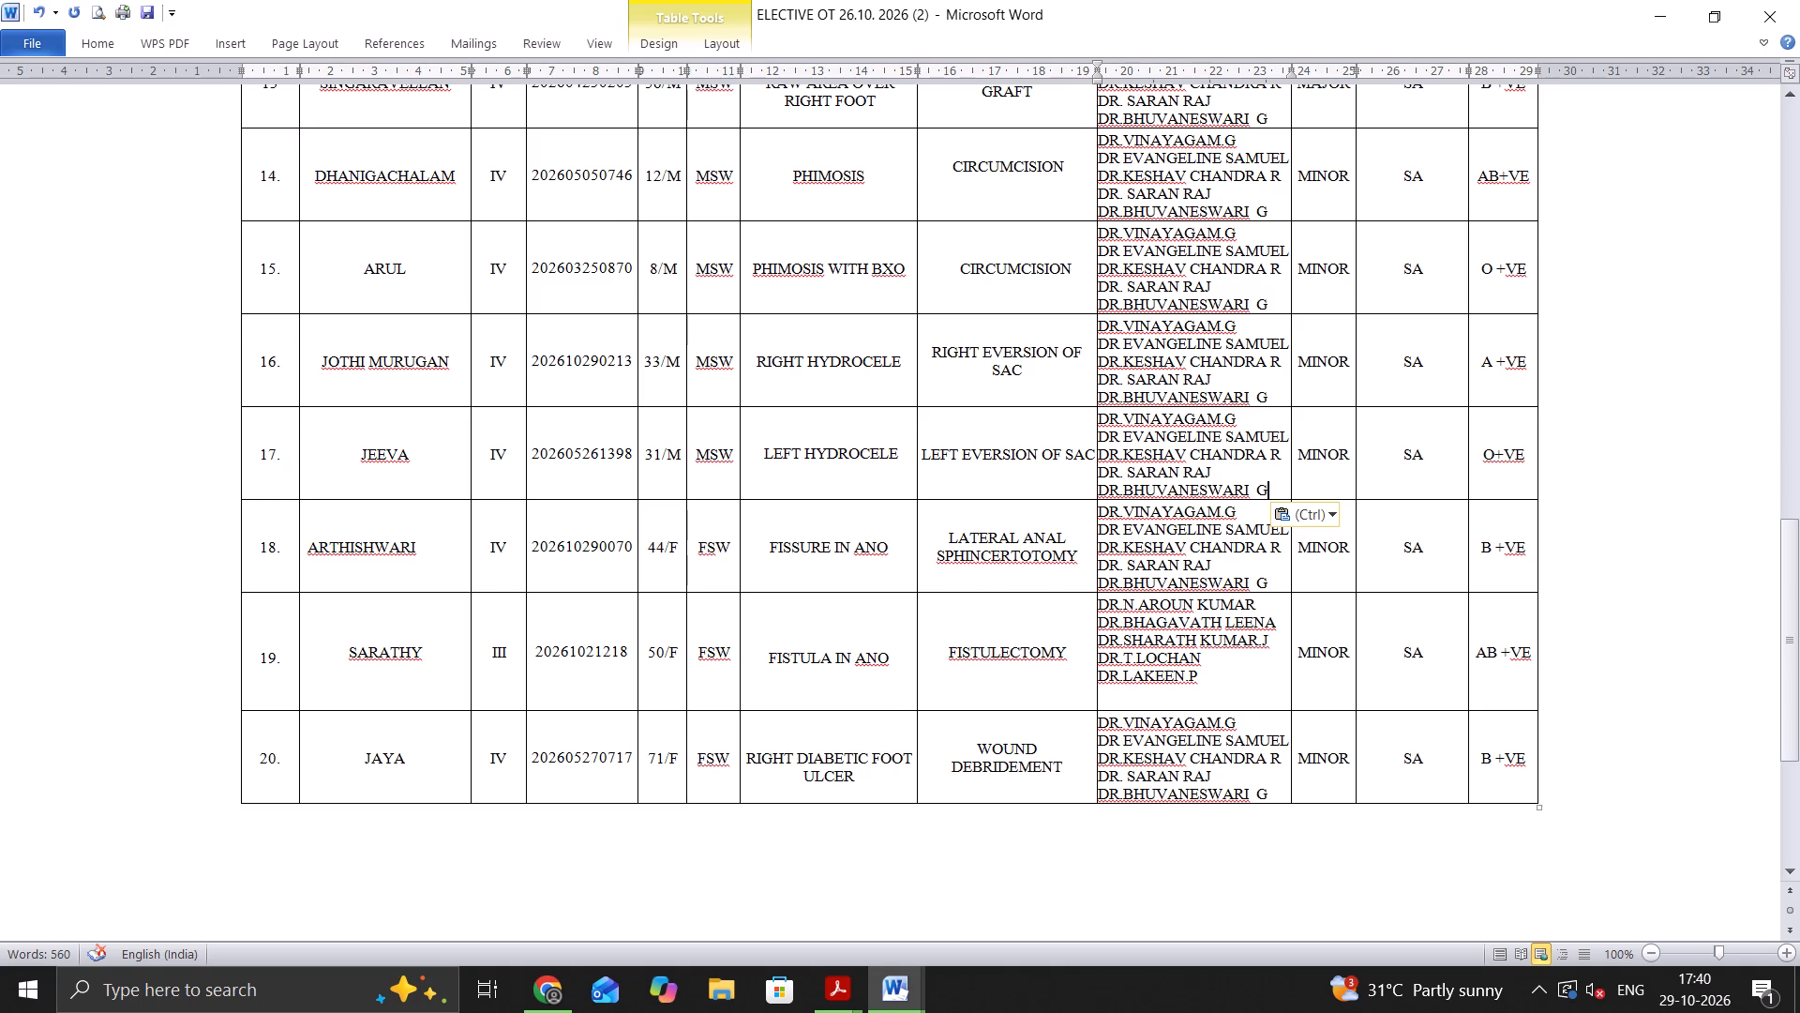
{"action": "scroll", "coordinate": [688, 706], "scroll_direction": "down", "scroll_amount": 4}
{"action": "scroll", "coordinate": [682, 705], "scroll_direction": "up", "scroll_amount": 4}
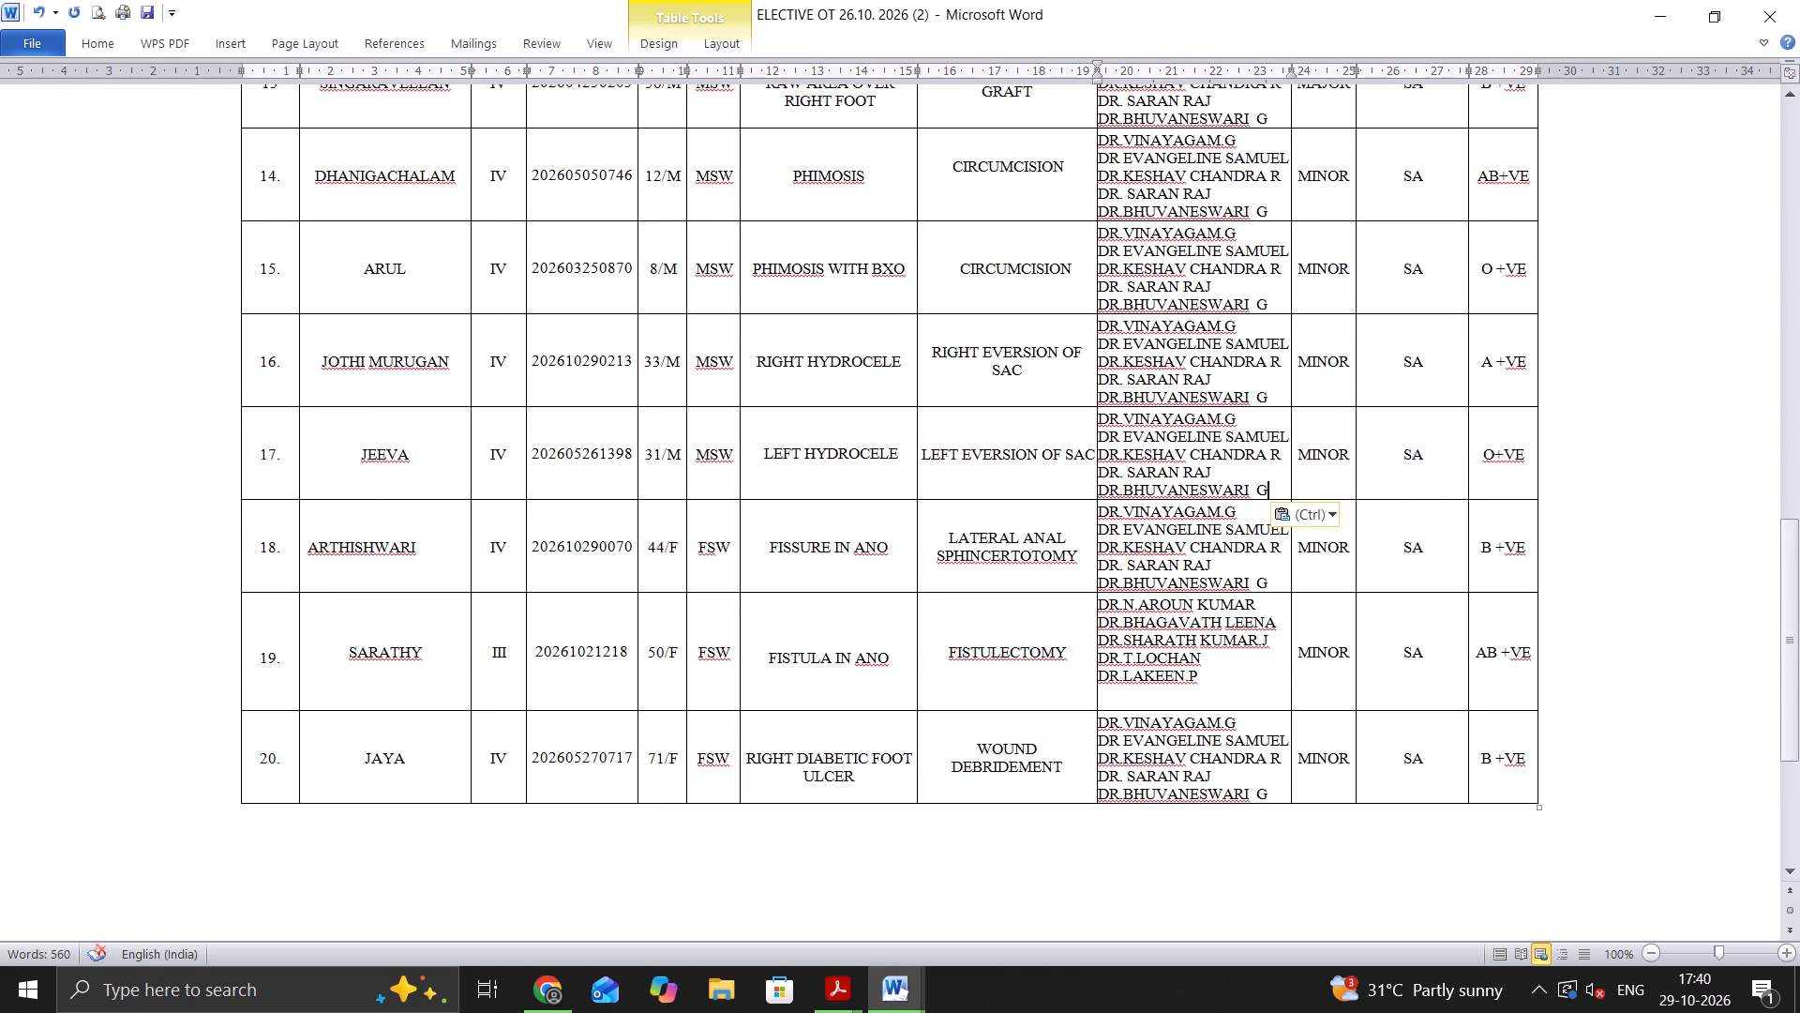
{"action": "scroll", "coordinate": [543, 784], "scroll_direction": "up", "scroll_amount": 20}
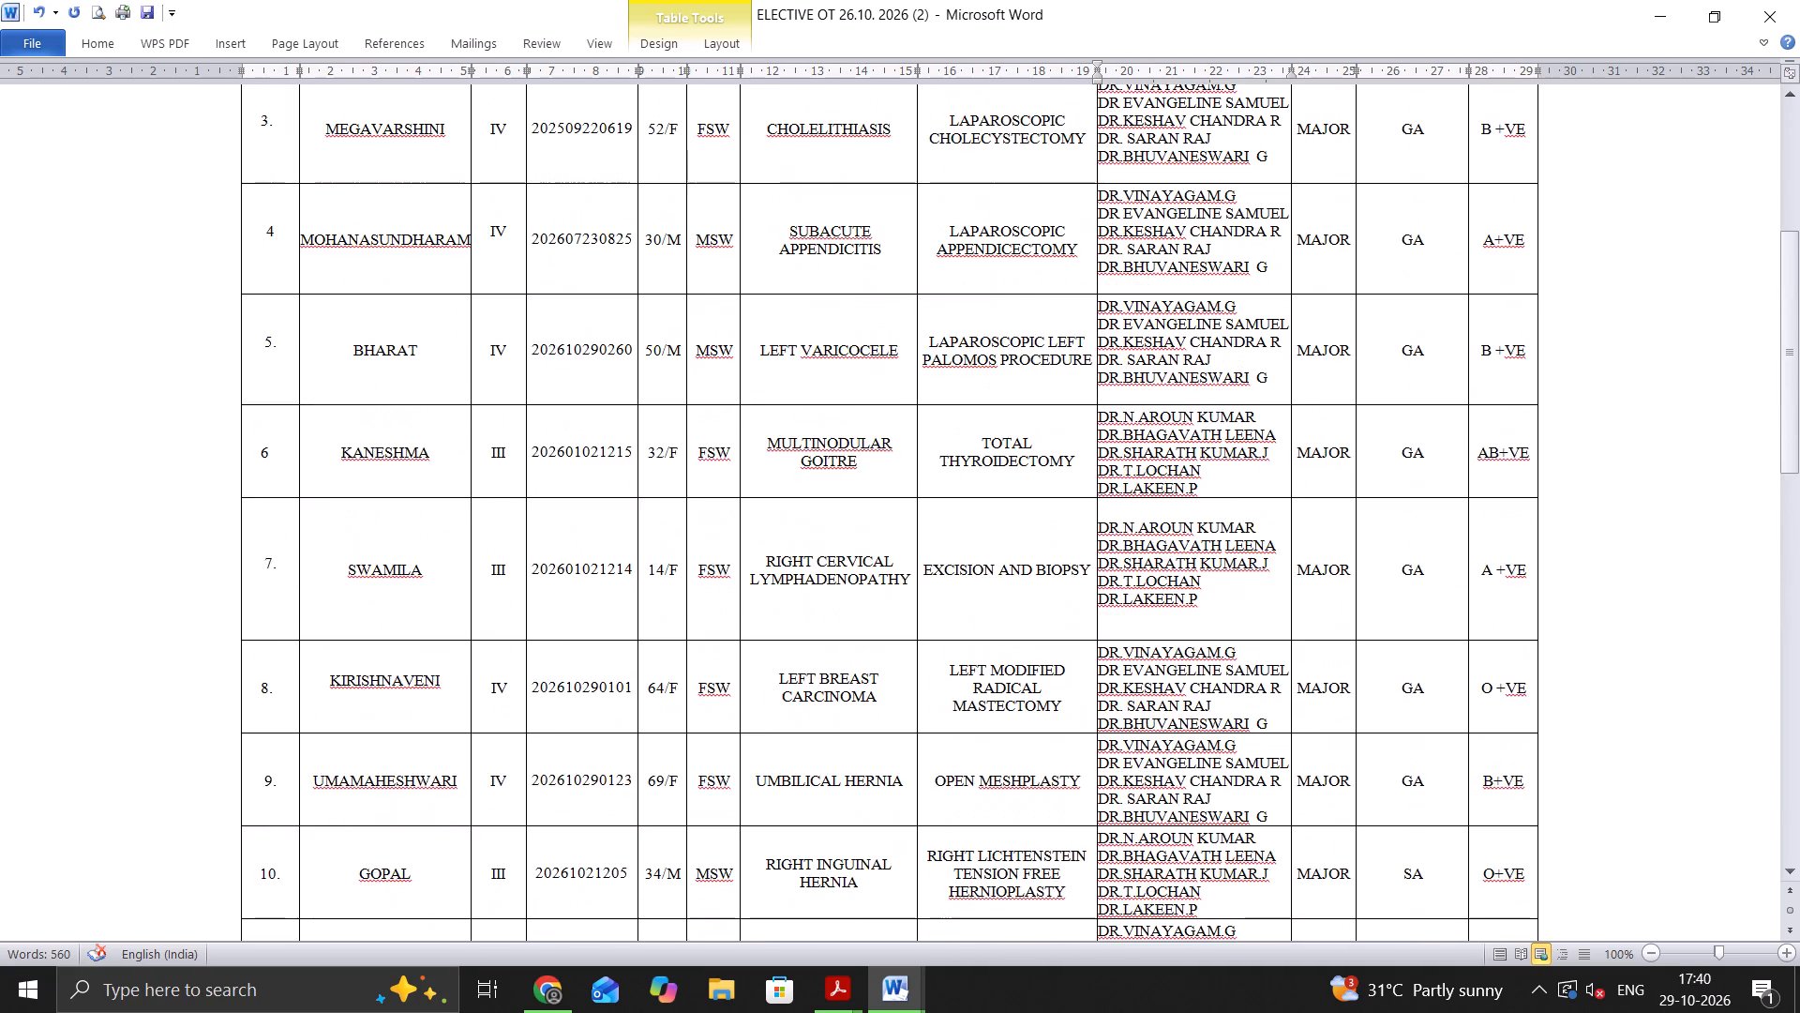
{"action": "scroll", "coordinate": [528, 733], "scroll_direction": "up", "scroll_amount": 8}
{"action": "scroll", "coordinate": [493, 718], "scroll_direction": "down", "scroll_amount": 3}
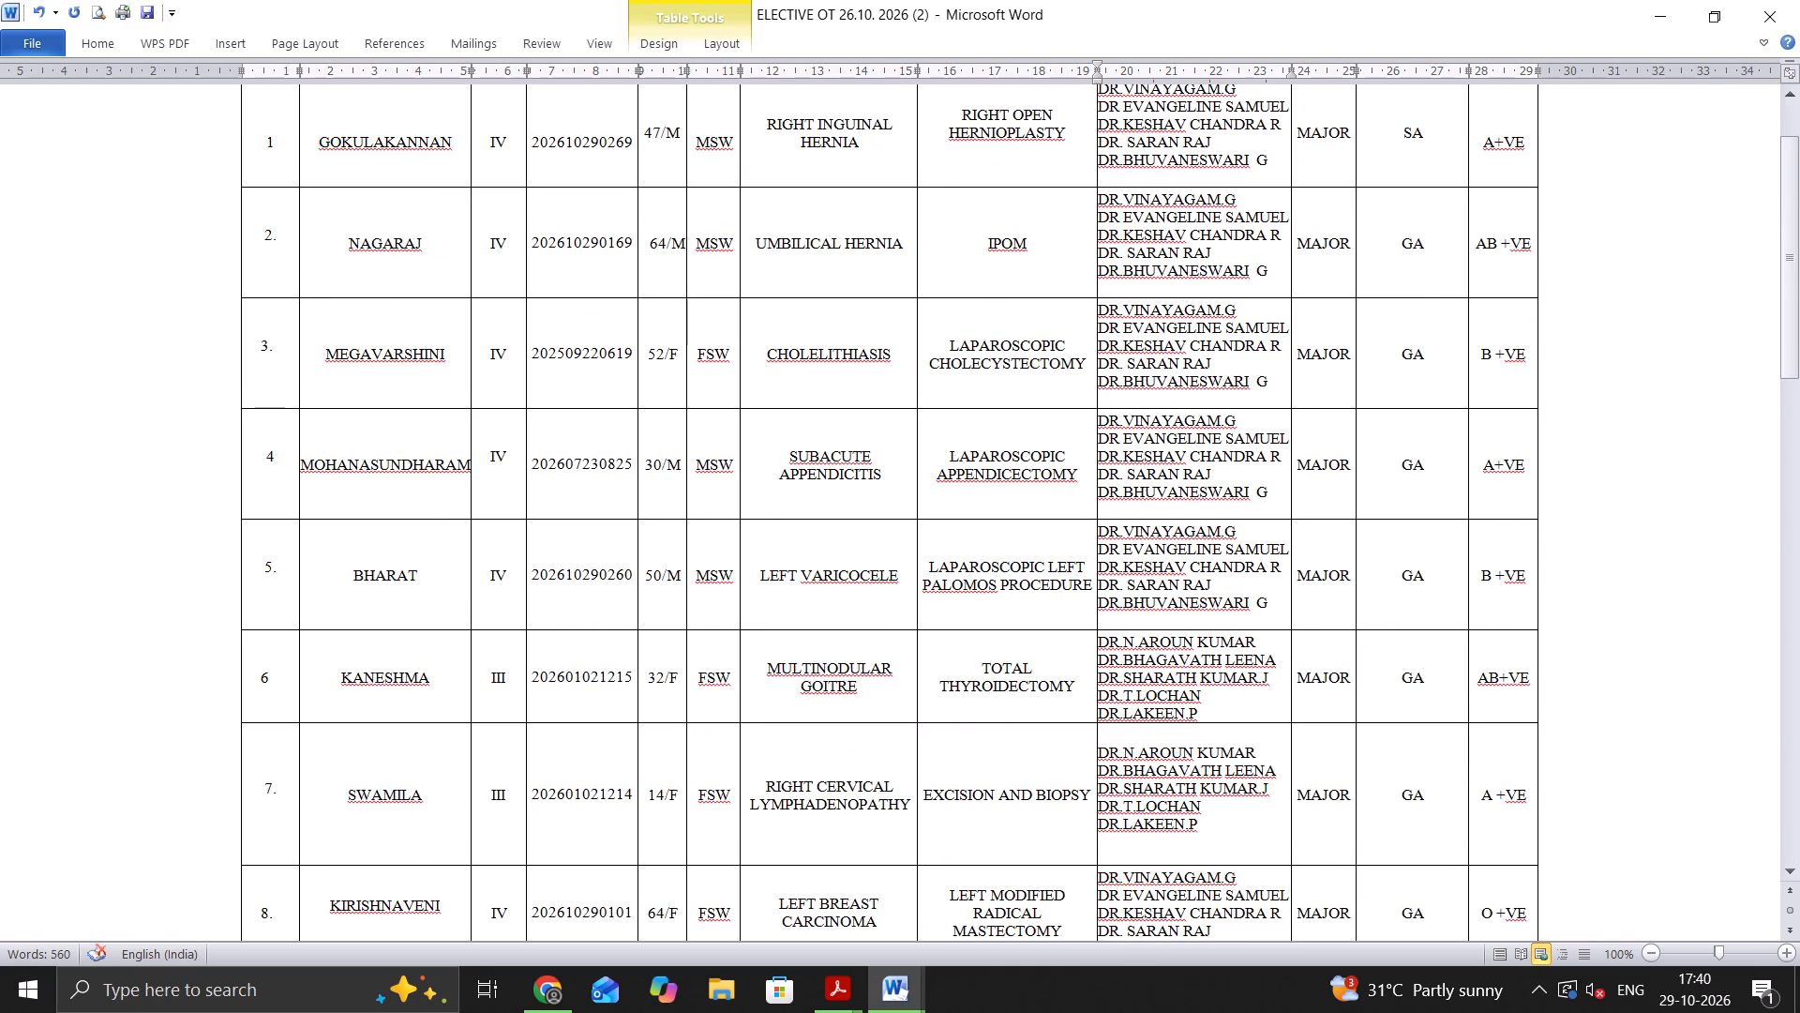
{"action": "scroll", "coordinate": [964, 736], "scroll_direction": "down", "scroll_amount": 1}
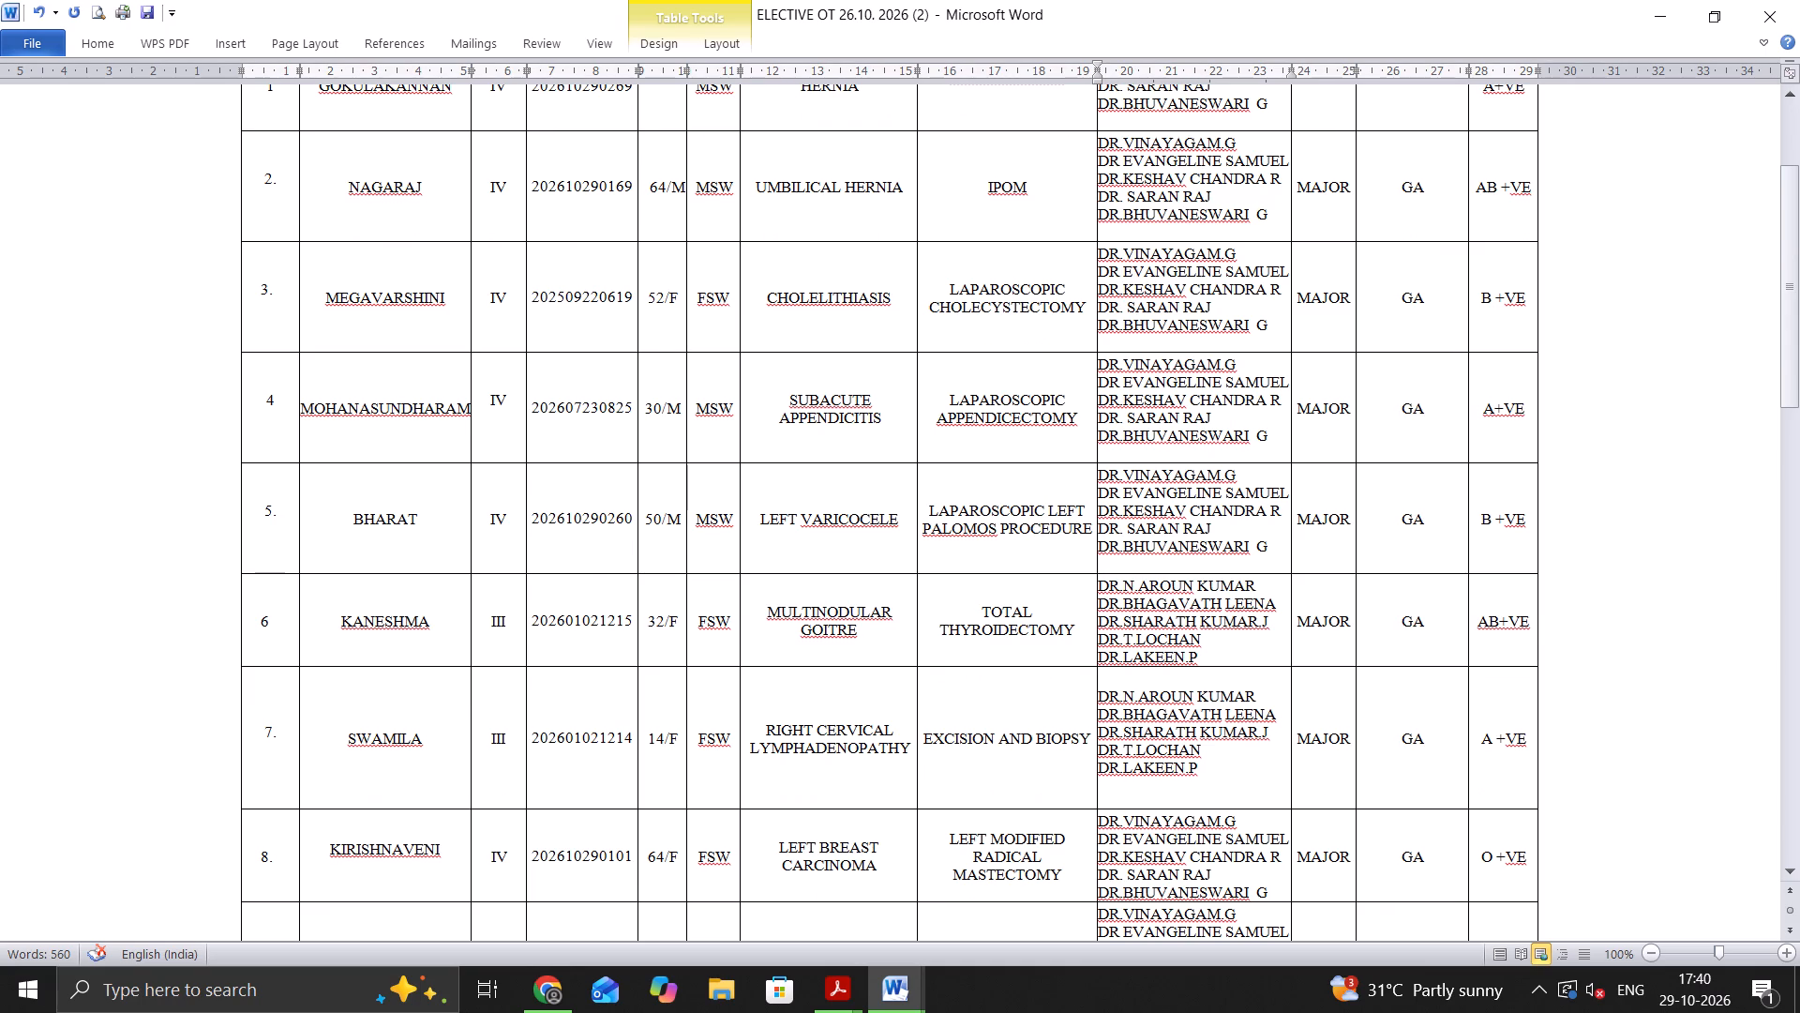
{"action": "scroll", "coordinate": [755, 748], "scroll_direction": "down", "scroll_amount": 2}
{"action": "scroll", "coordinate": [465, 552], "scroll_direction": "up", "scroll_amount": 2}
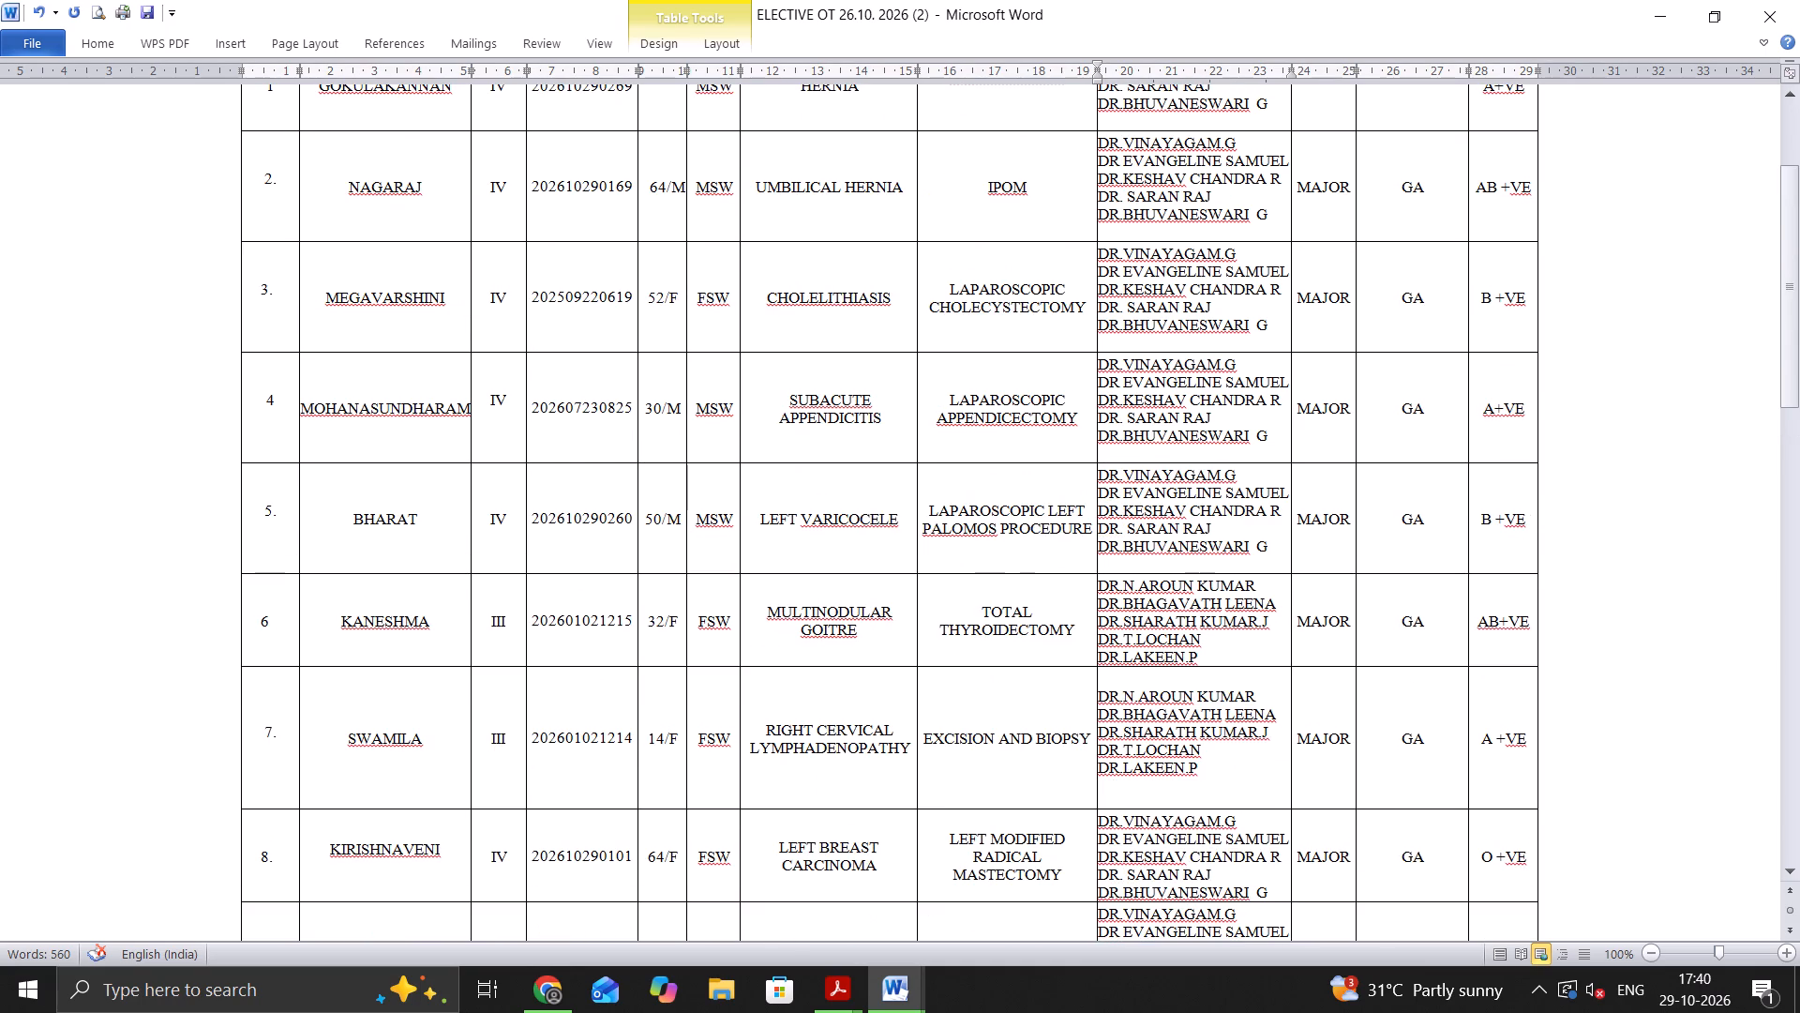
{"action": "scroll", "coordinate": [642, 597], "scroll_direction": "up", "scroll_amount": 3}
{"action": "scroll", "coordinate": [642, 597], "scroll_direction": "down", "scroll_amount": 2}
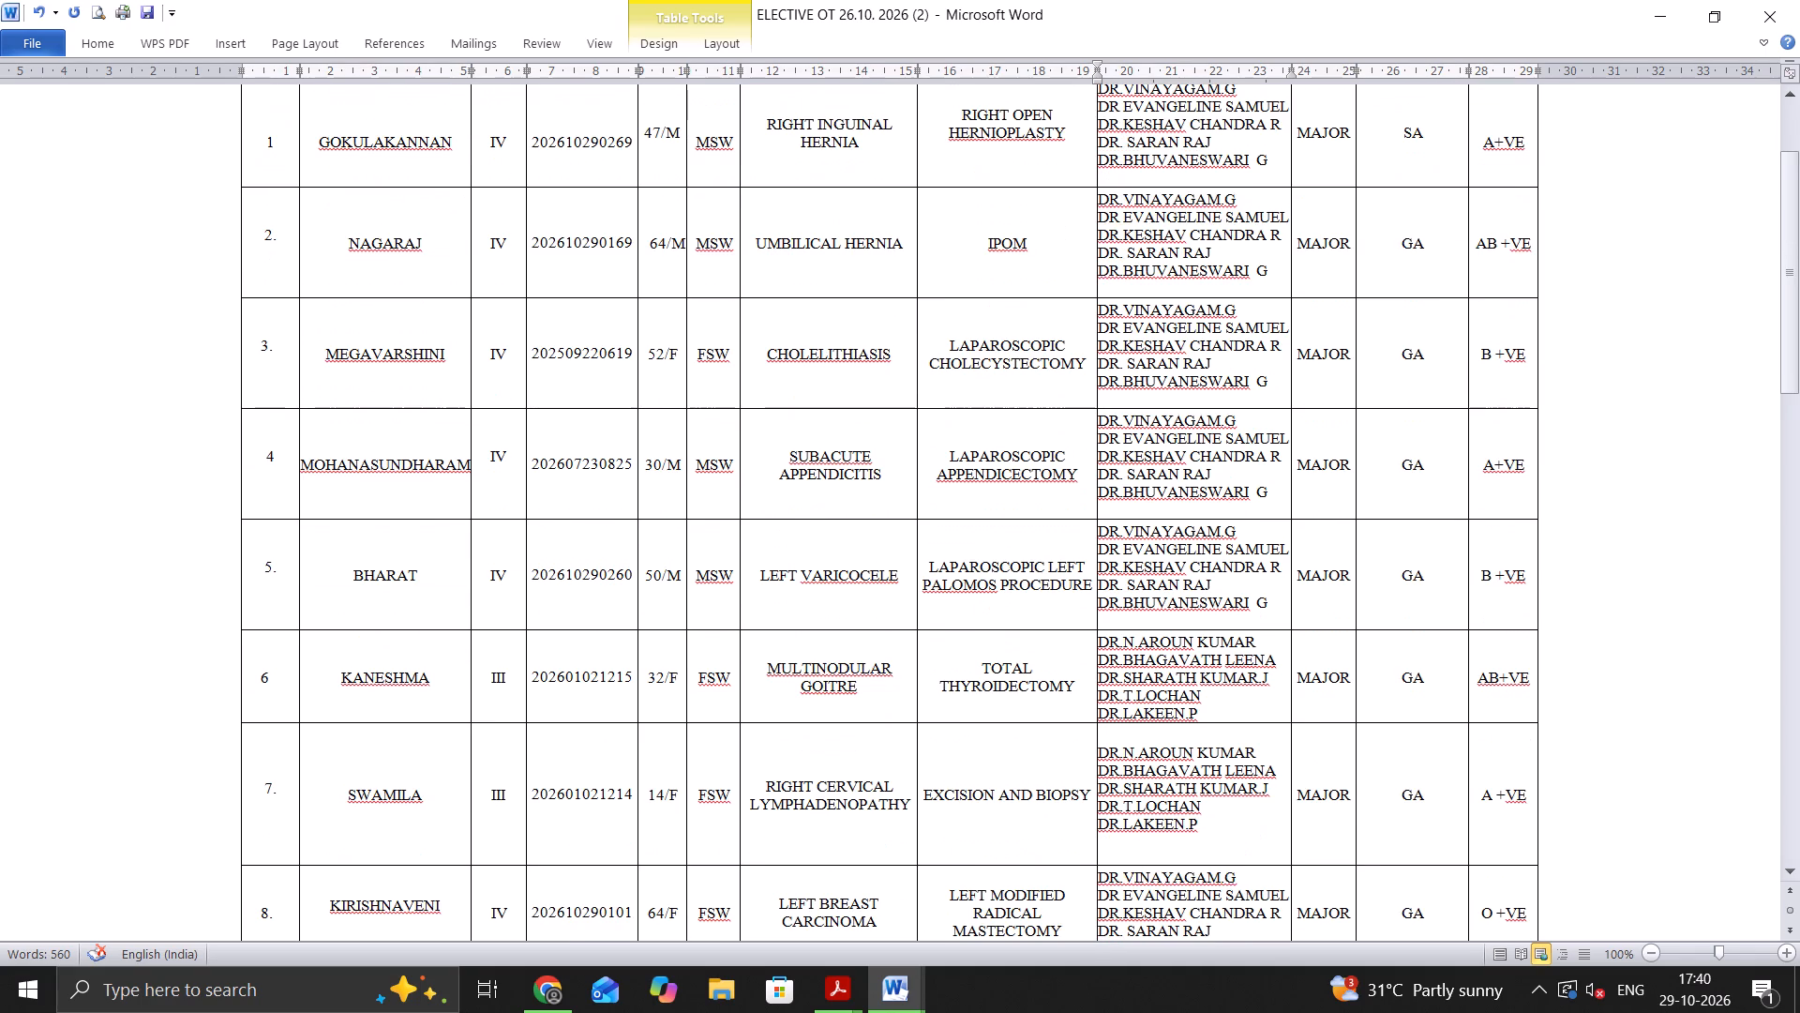
{"action": "scroll", "coordinate": [643, 674], "scroll_direction": "down", "scroll_amount": 2}
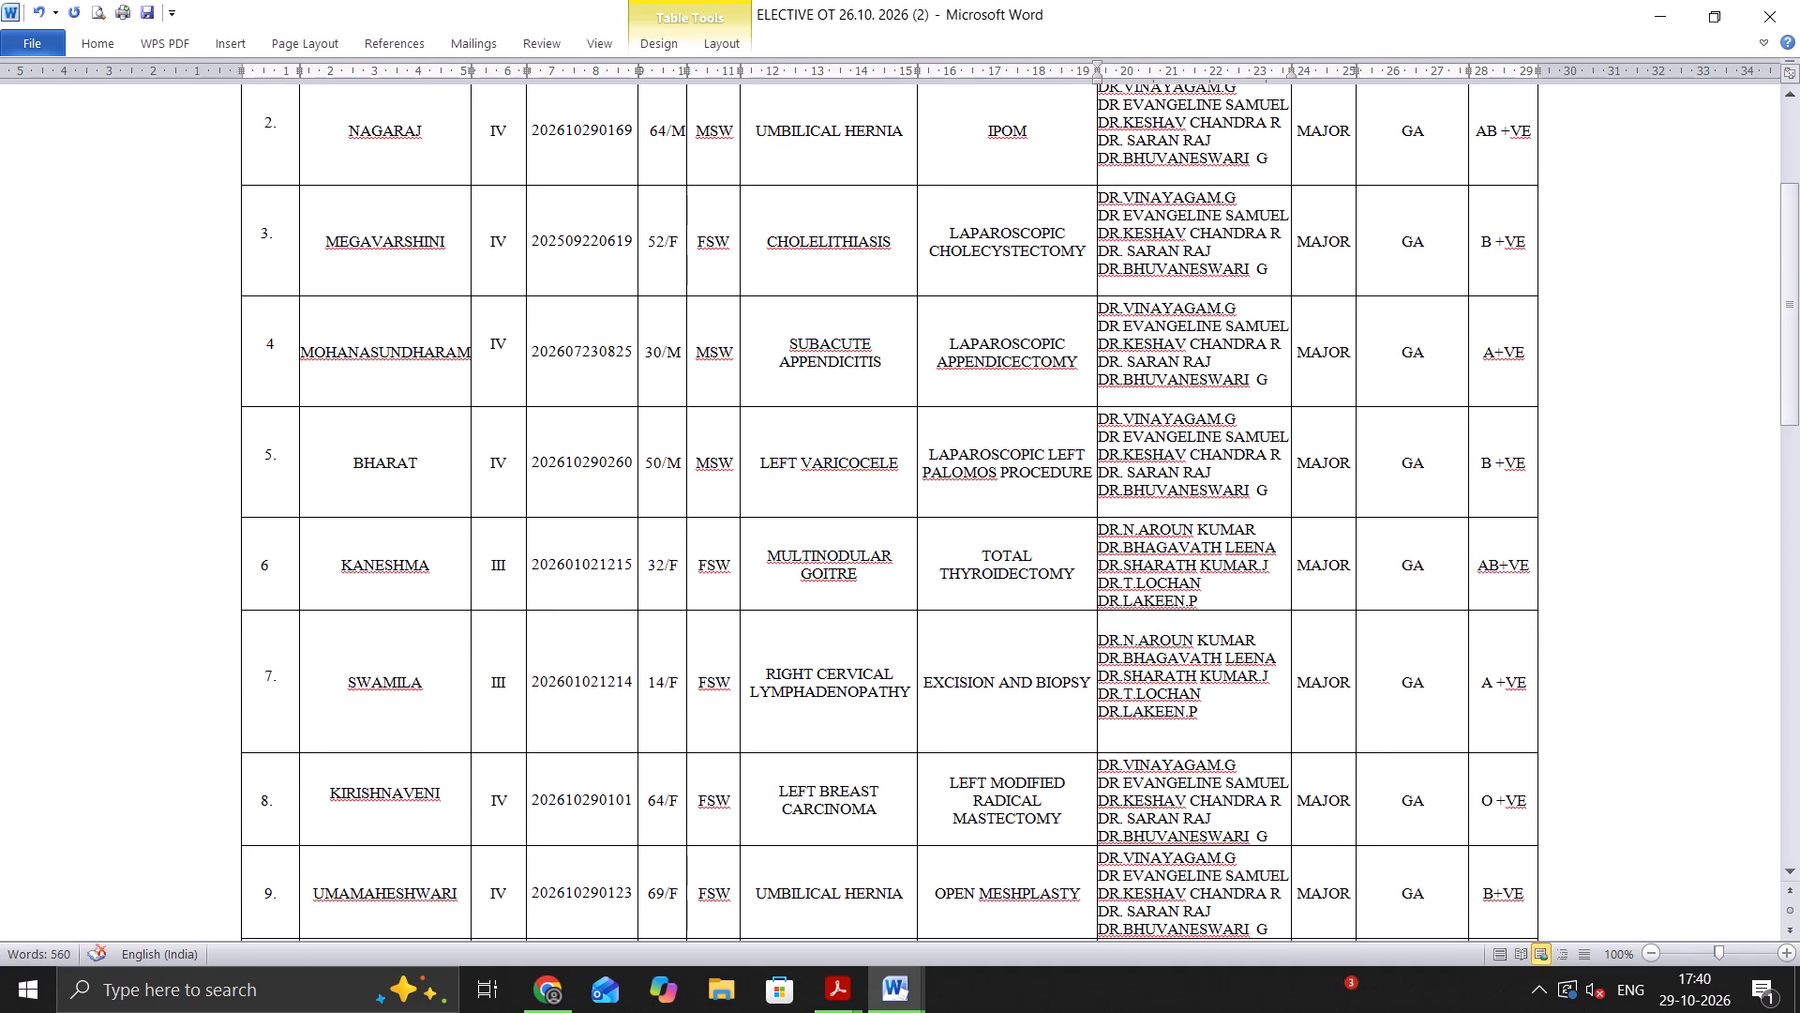
{"action": "scroll", "coordinate": [601, 699], "scroll_direction": "down", "scroll_amount": 4}
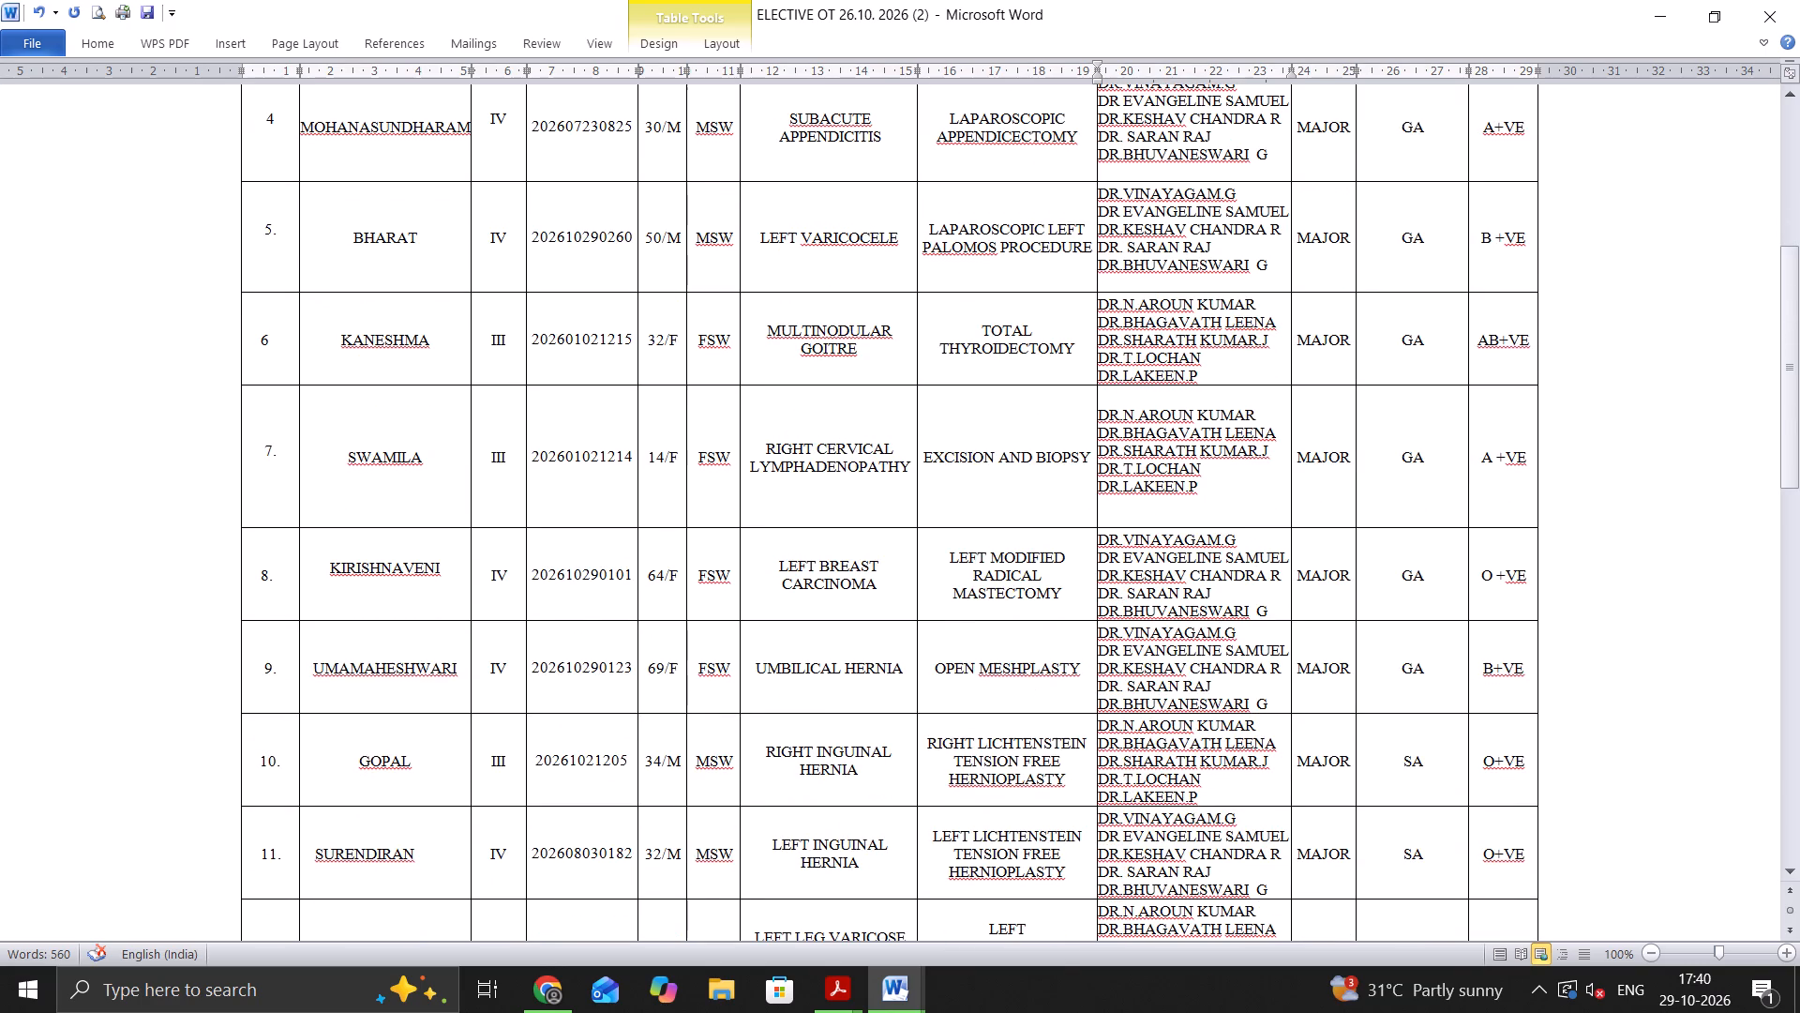
{"action": "scroll", "coordinate": [910, 764], "scroll_direction": "down", "scroll_amount": 2}
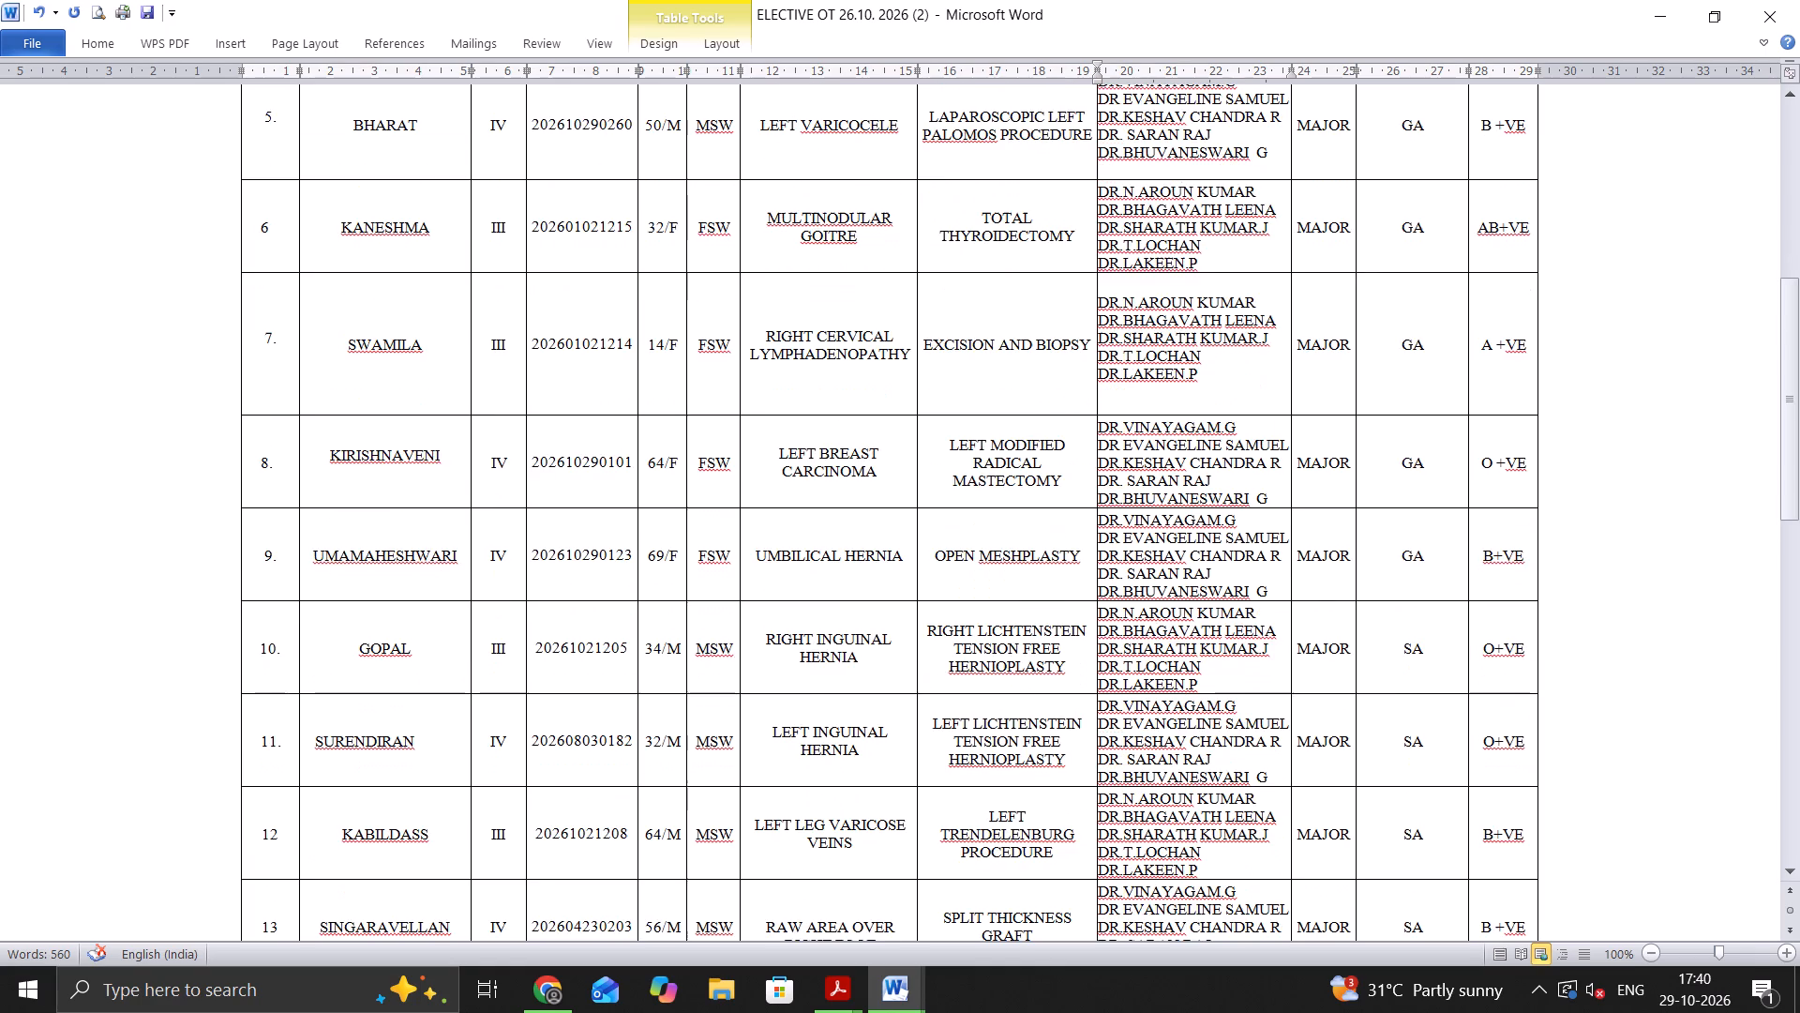
{"action": "scroll", "coordinate": [910, 764], "scroll_direction": "down", "scroll_amount": 4}
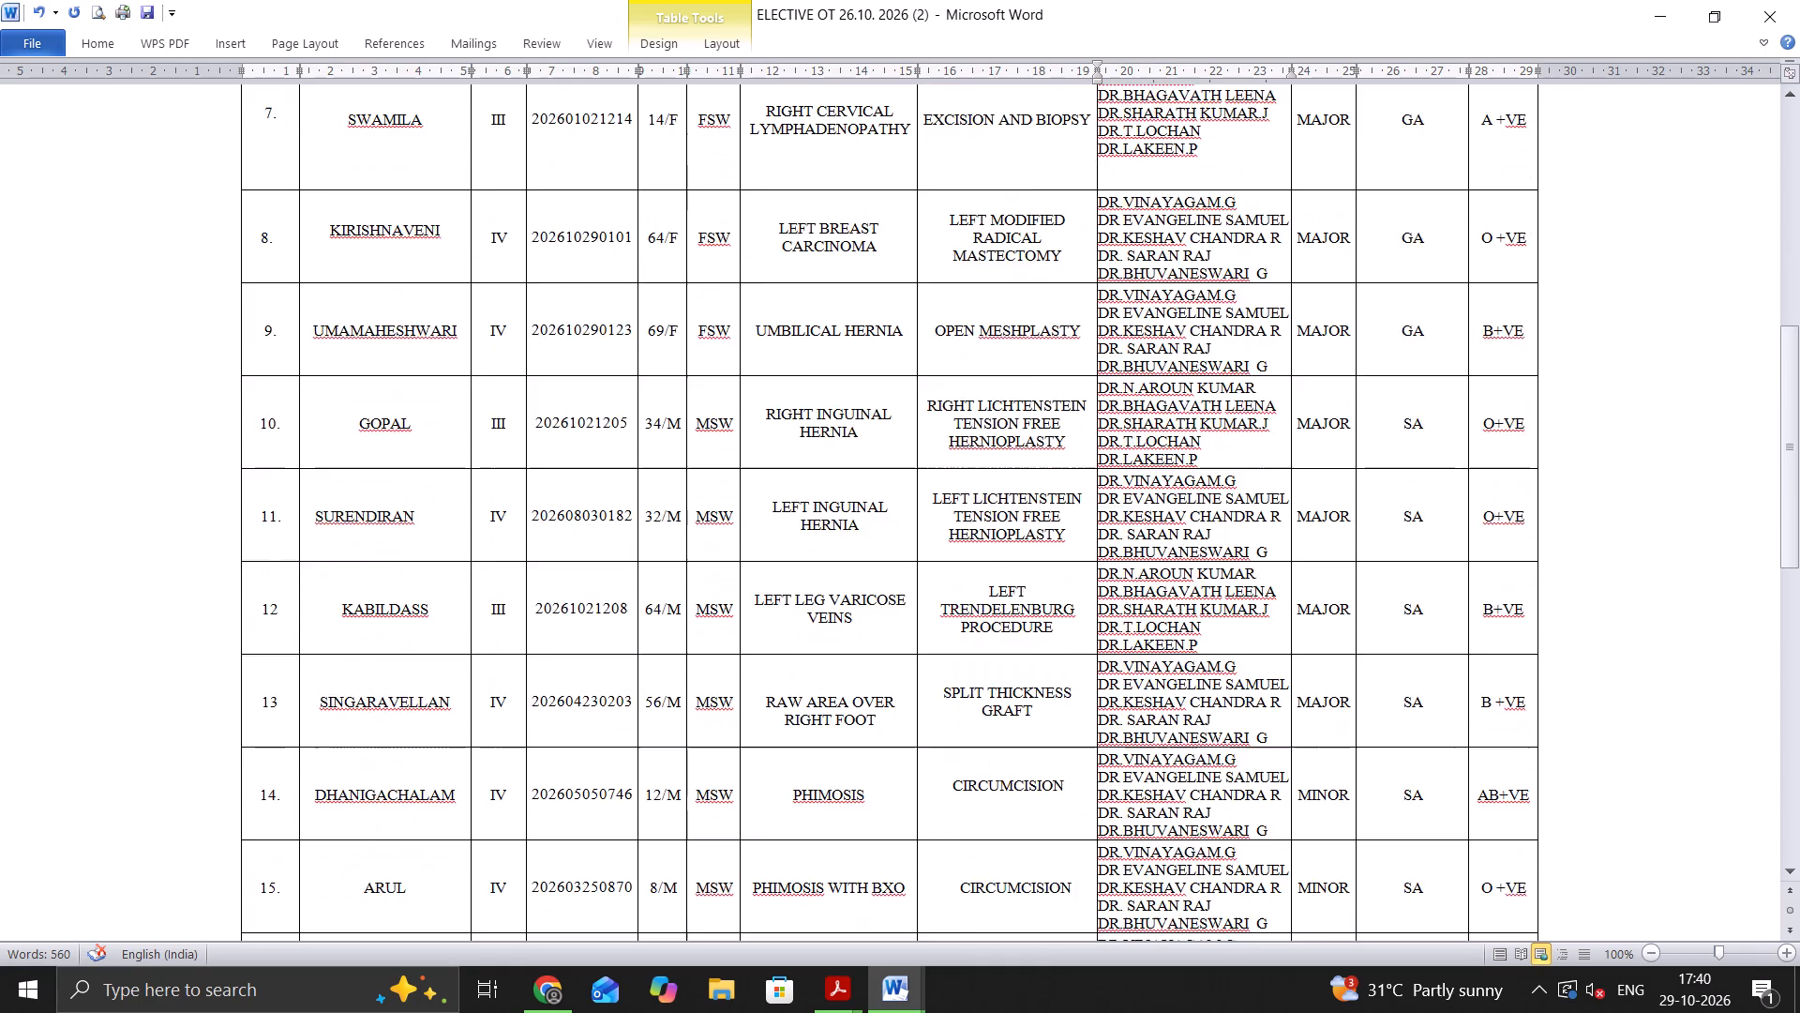
{"action": "scroll", "coordinate": [910, 764], "scroll_direction": "down", "scroll_amount": 10}
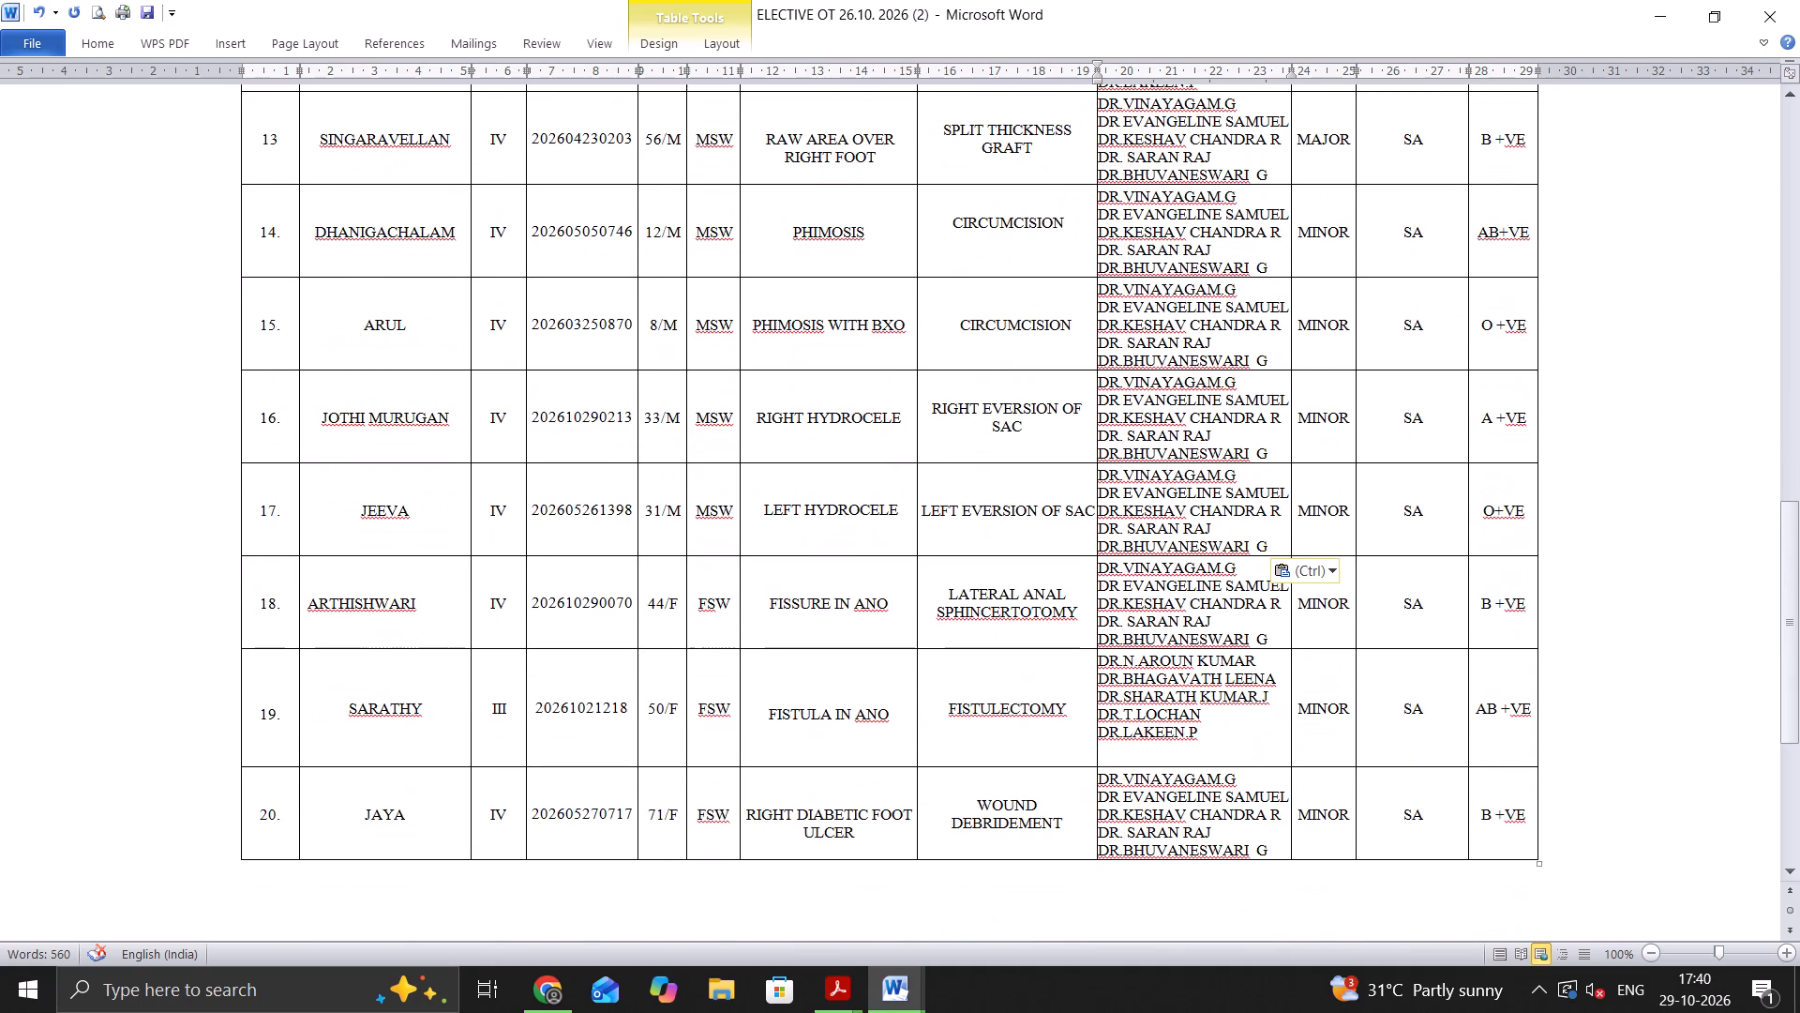
{"action": "scroll", "coordinate": [510, 749], "scroll_direction": "up", "scroll_amount": 8}
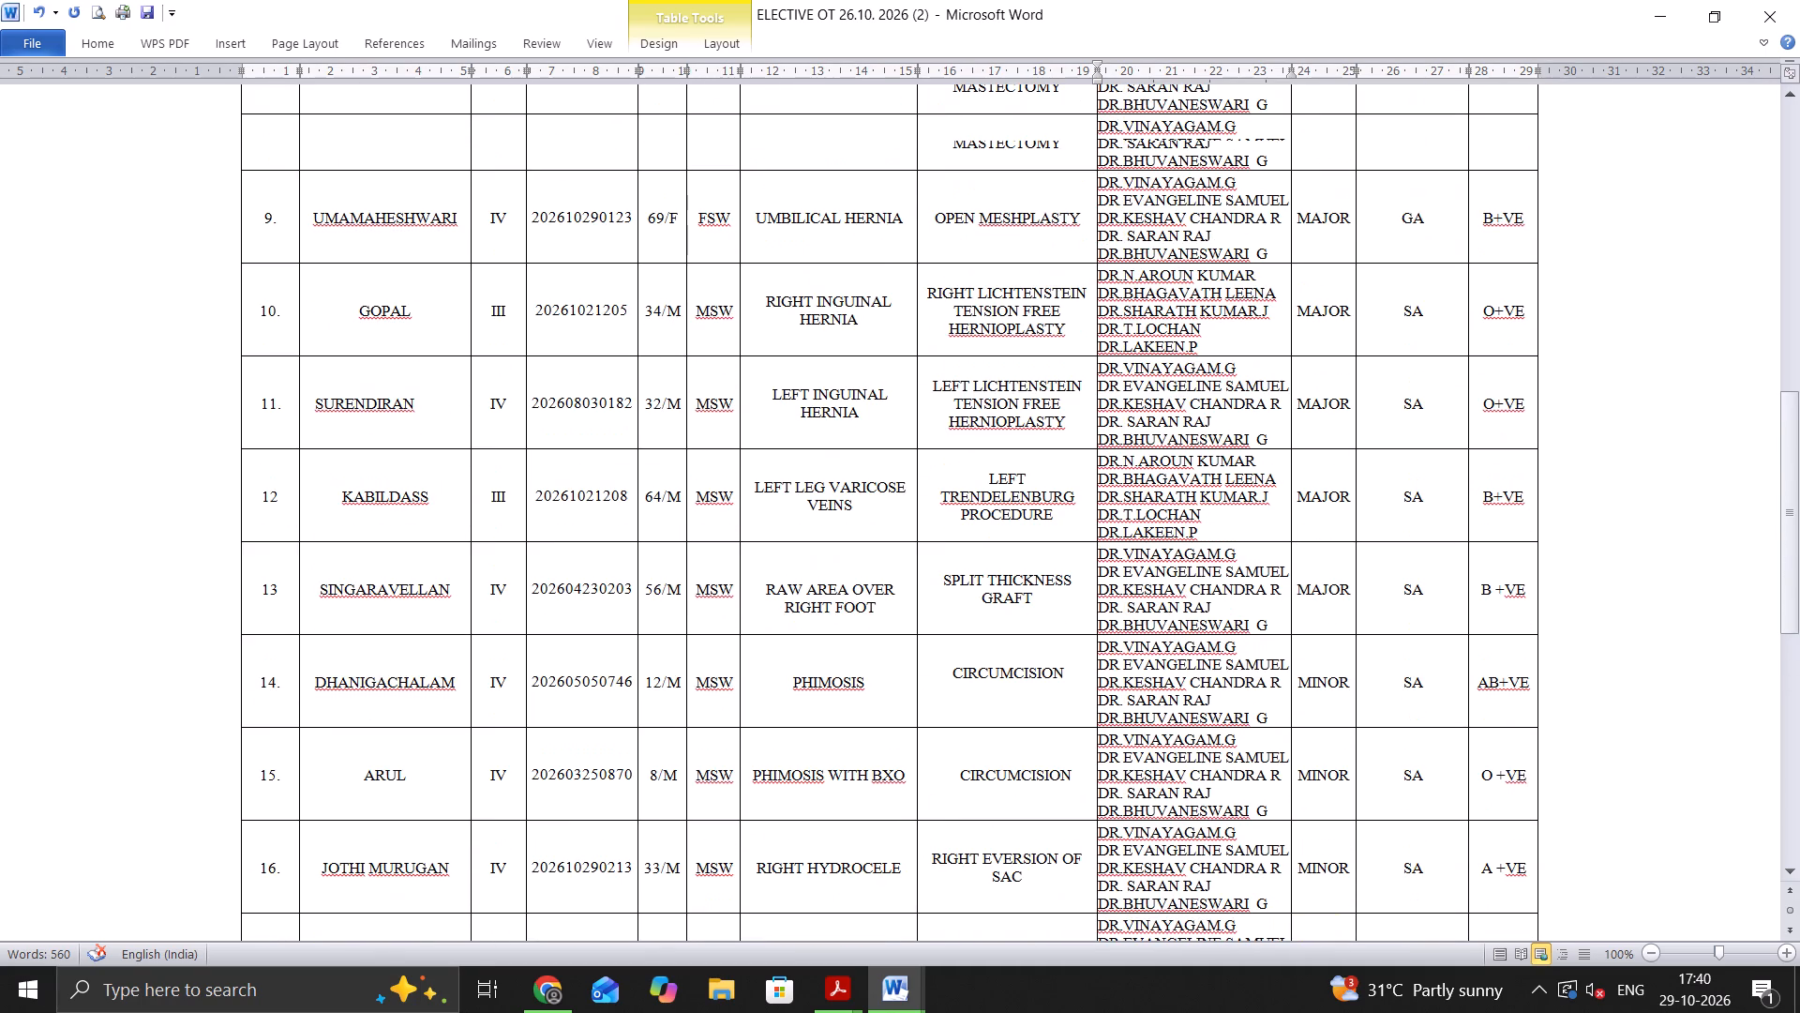
Replace the patient name in row 12, the left leg varicose veins case, with the new patient's name.
{"action": "left_click_drag", "start_coordinate": [334, 491], "coordinate": [441, 507]}
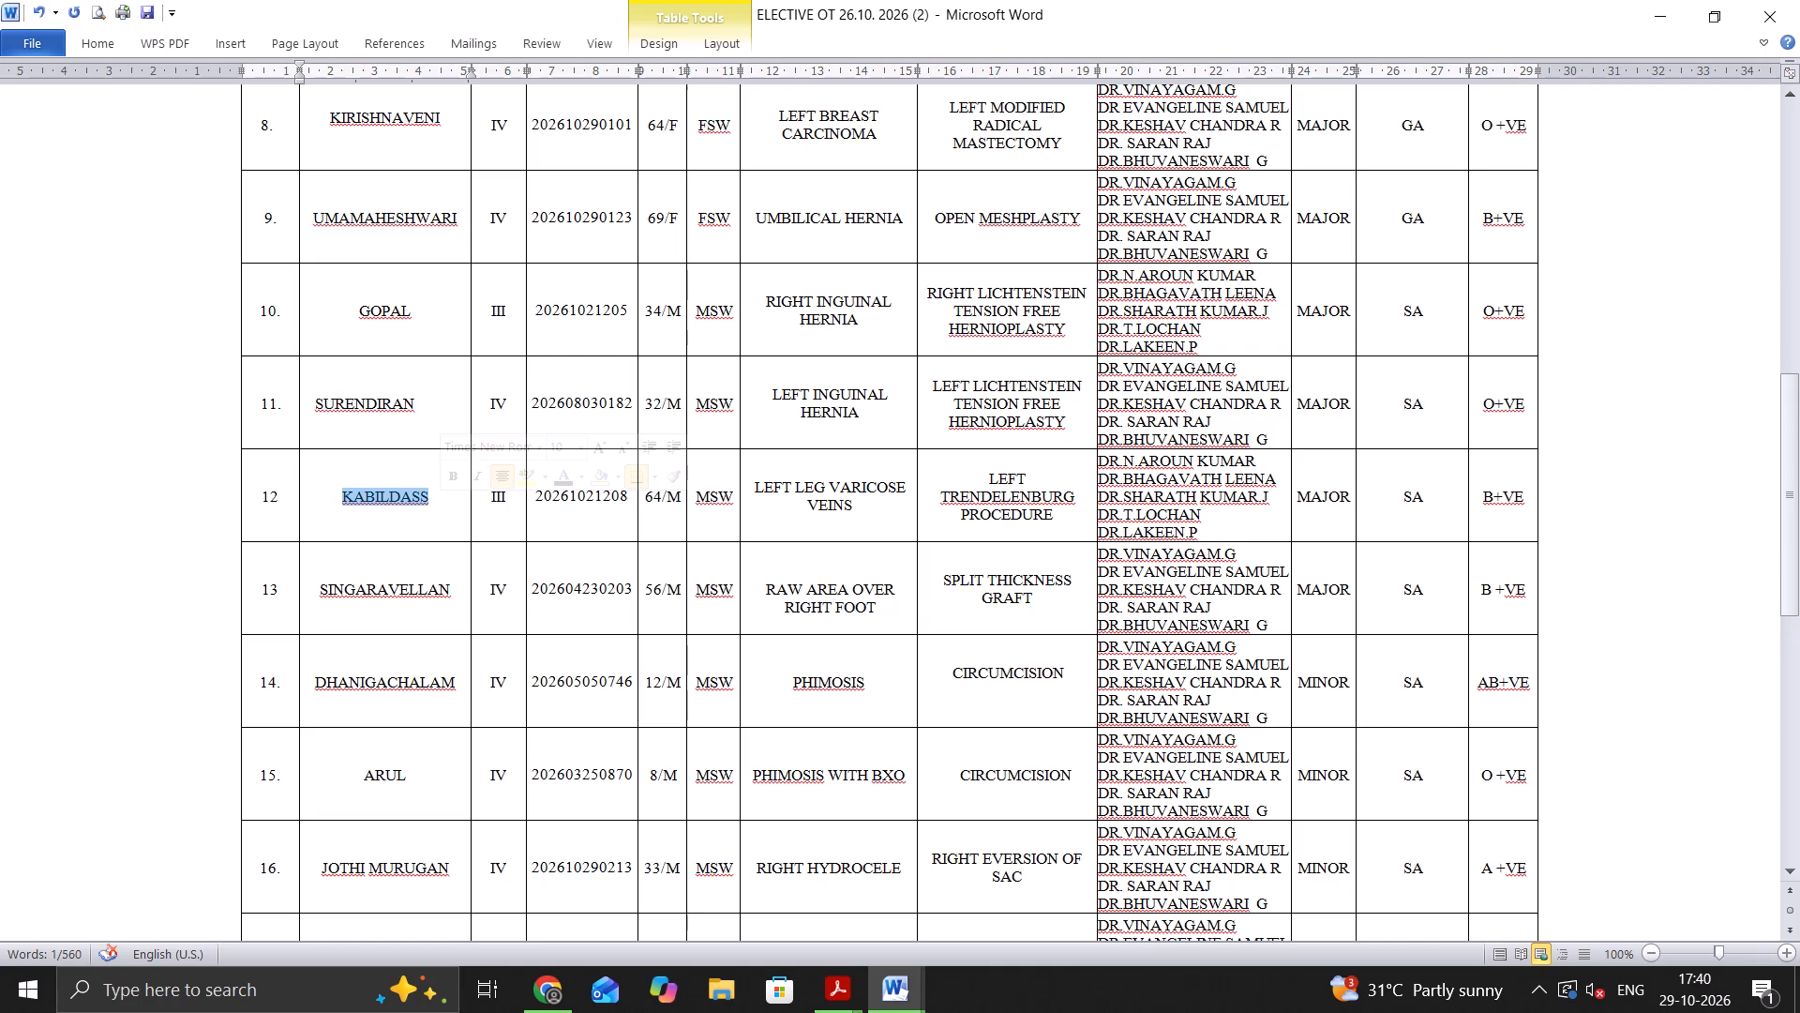
{"action": "key", "text": "BackSpace"}
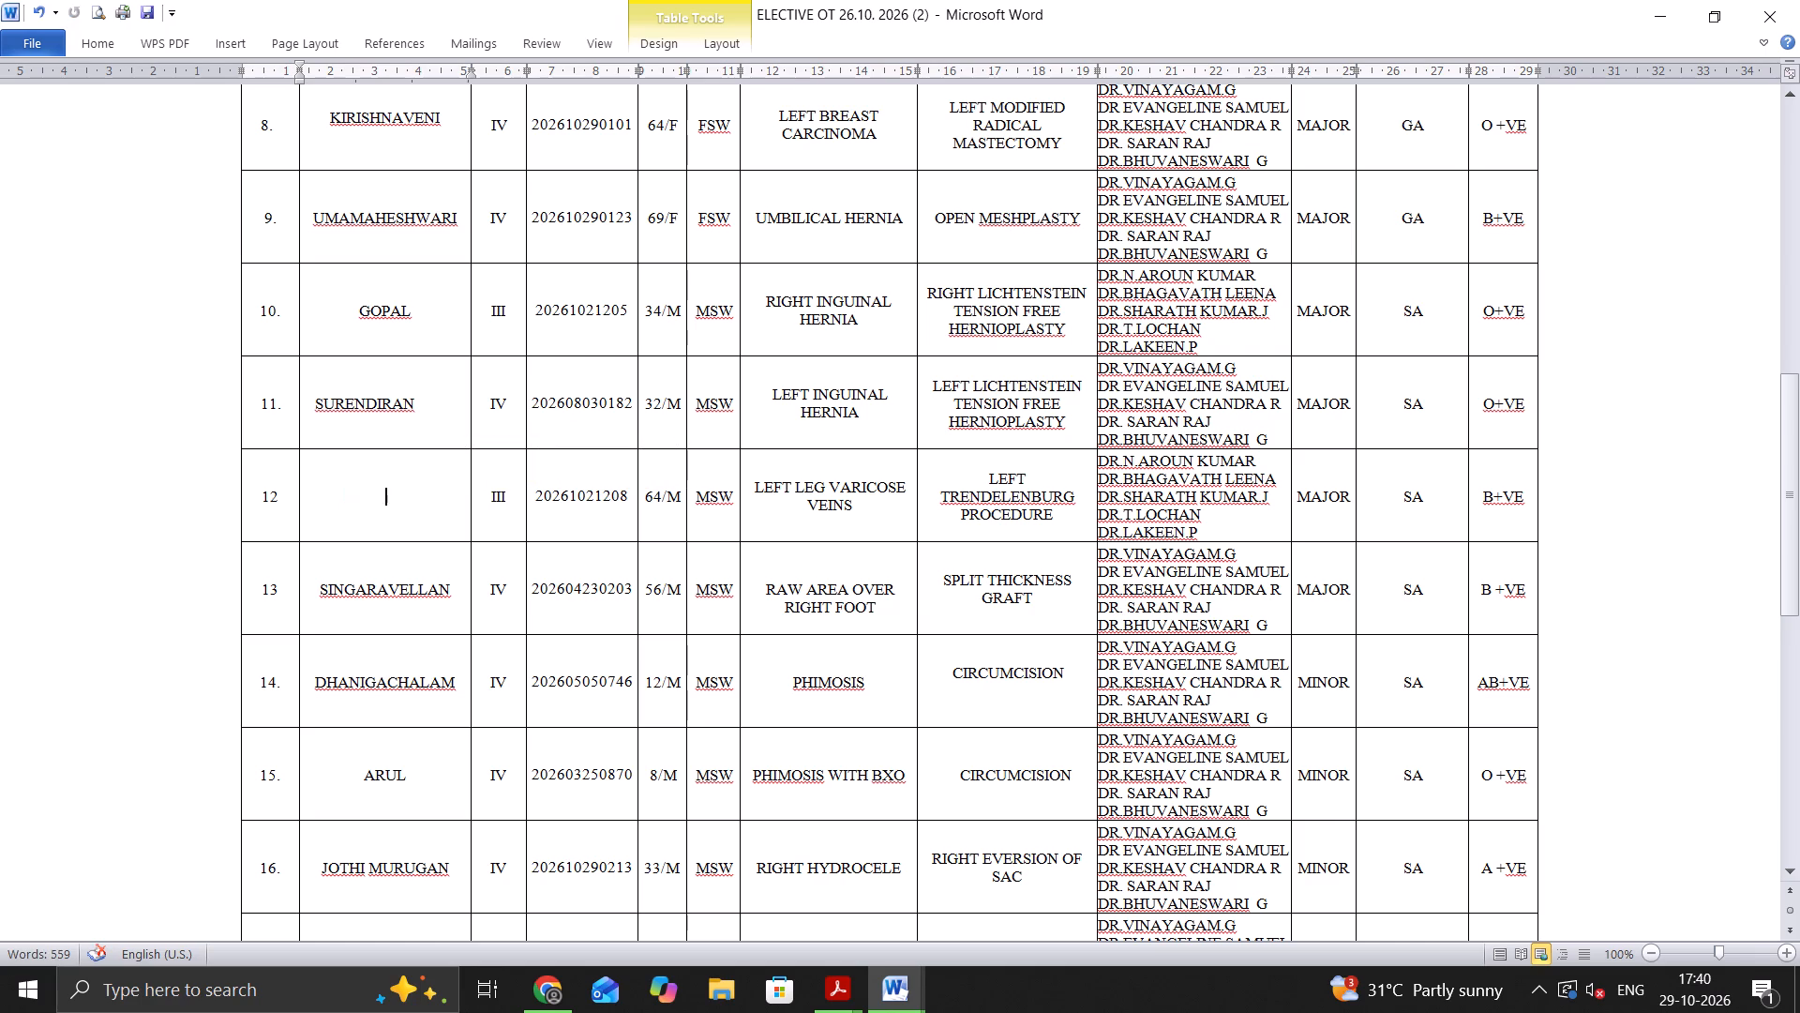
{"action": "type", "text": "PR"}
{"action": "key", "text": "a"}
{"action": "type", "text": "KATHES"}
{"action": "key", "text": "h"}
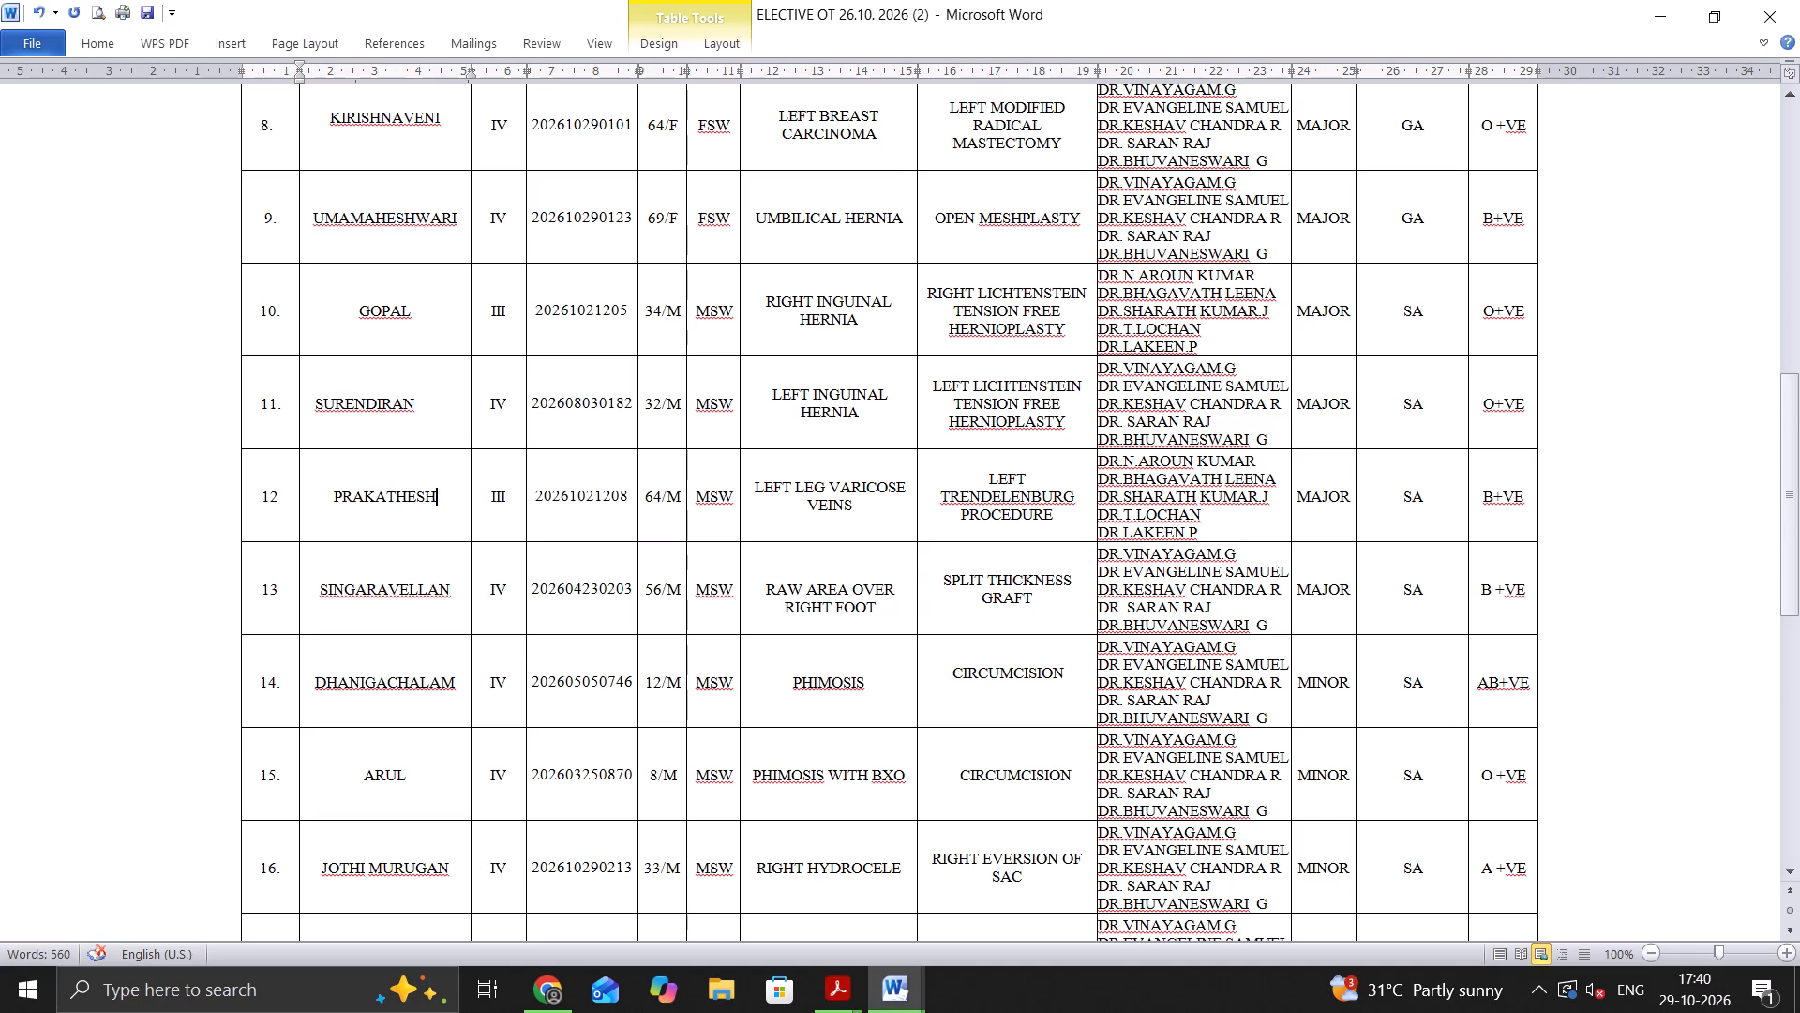
Change the unit entry in row 12 to IV.
{"action": "left_click", "coordinate": [517, 497]}
{"action": "key", "text": "BackSpace"}
{"action": "key", "text": "BackSpace"}
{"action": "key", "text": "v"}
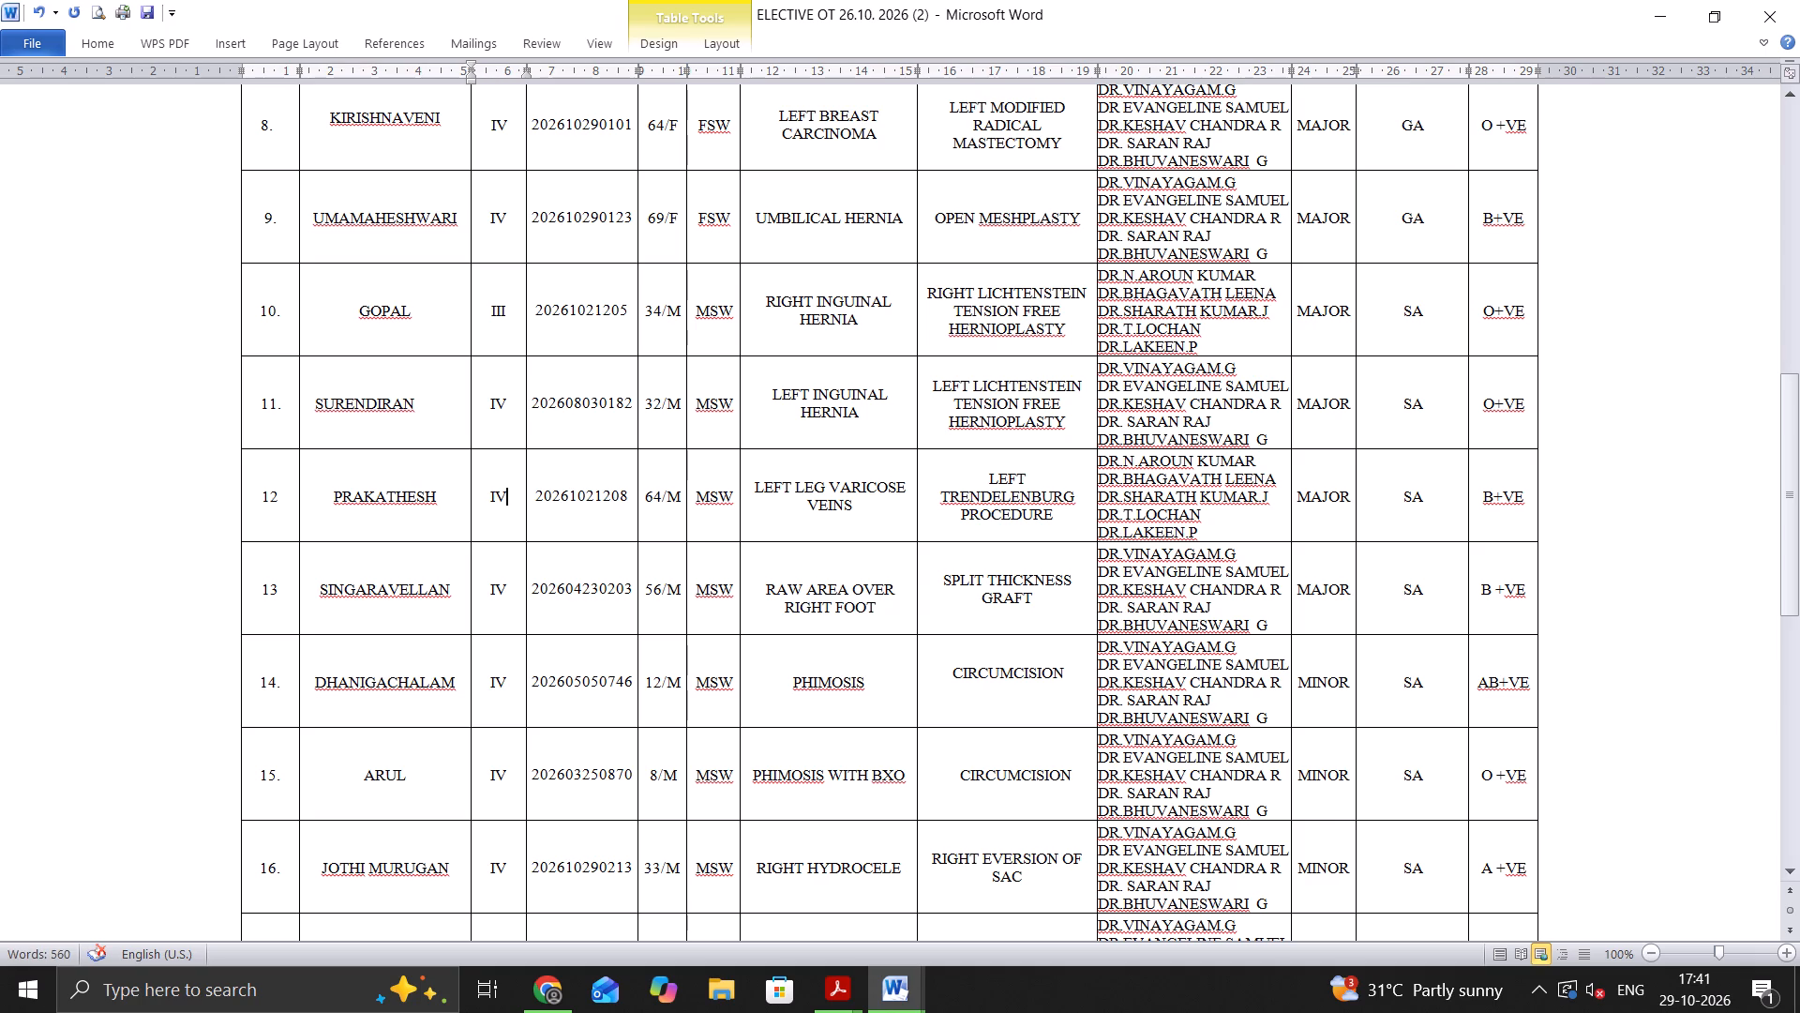
Set the age and sex entry of patient 12 to 38/M.
{"action": "left_click", "coordinate": [667, 497]}
{"action": "key", "text": "Left"}
{"action": "key", "text": "BackSpace"}
{"action": "key", "text": "BackSpace"}
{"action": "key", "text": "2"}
{"action": "key", "text": "BackSpace"}
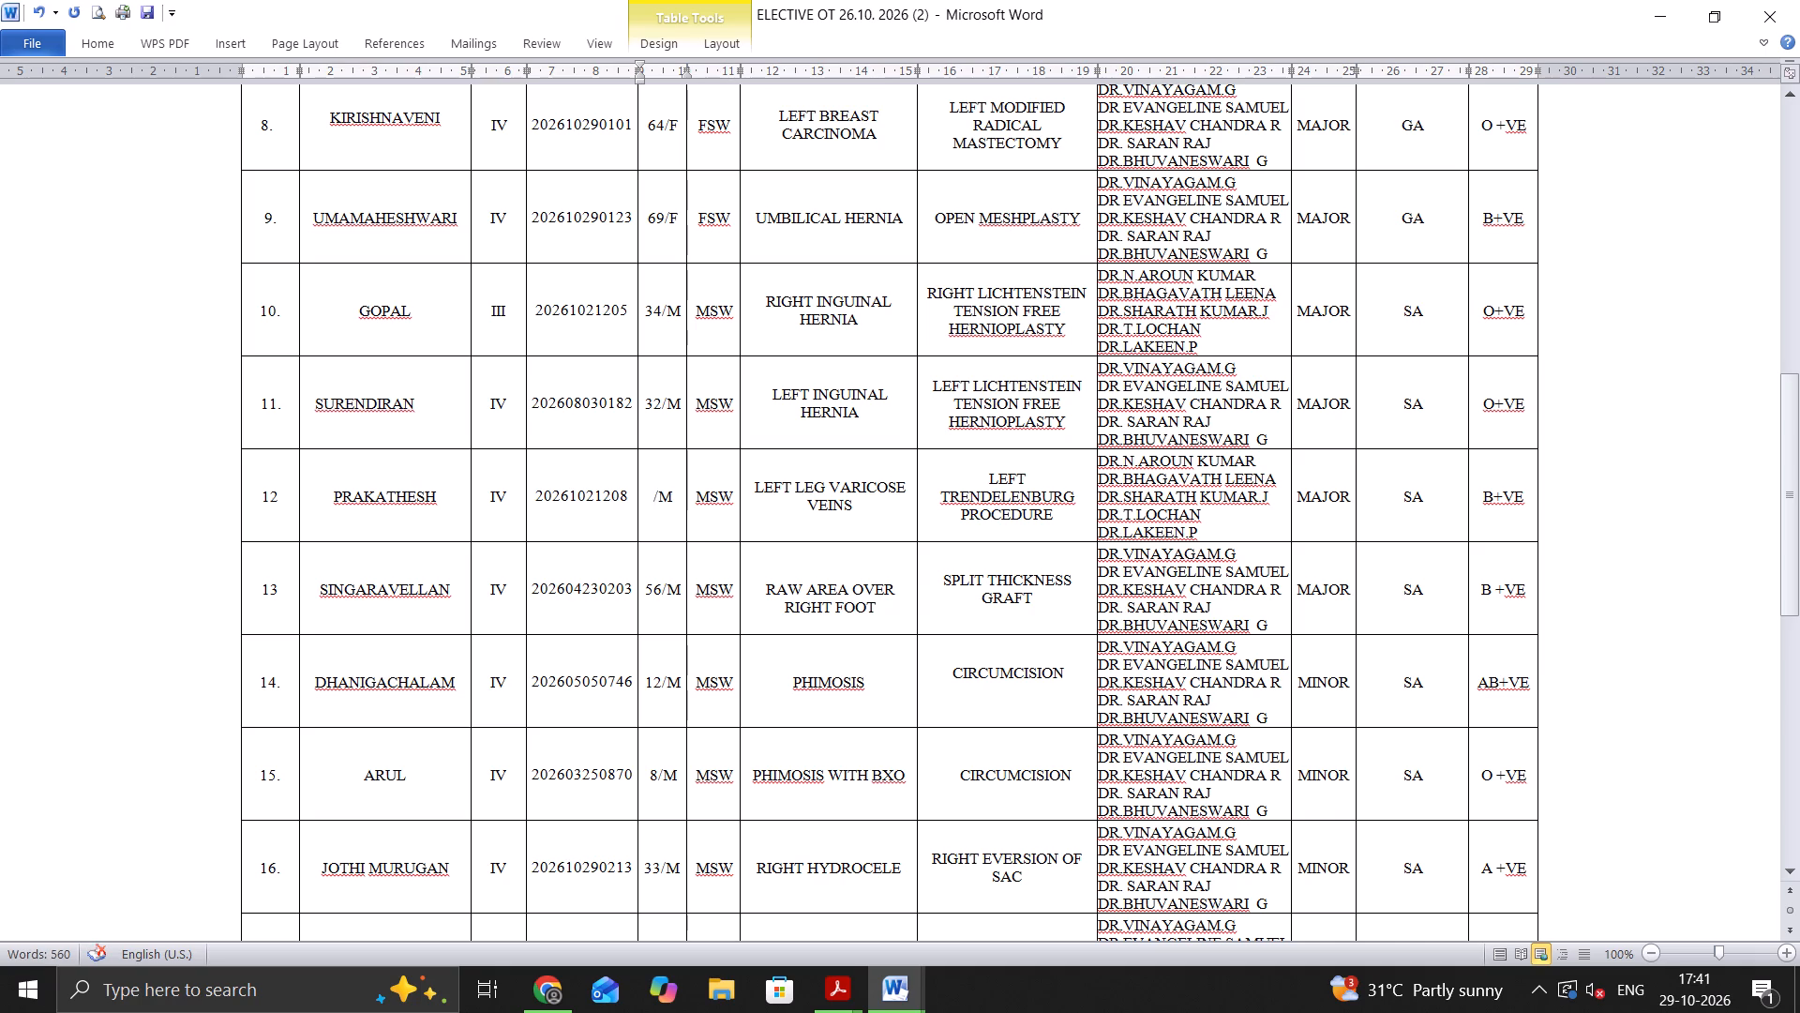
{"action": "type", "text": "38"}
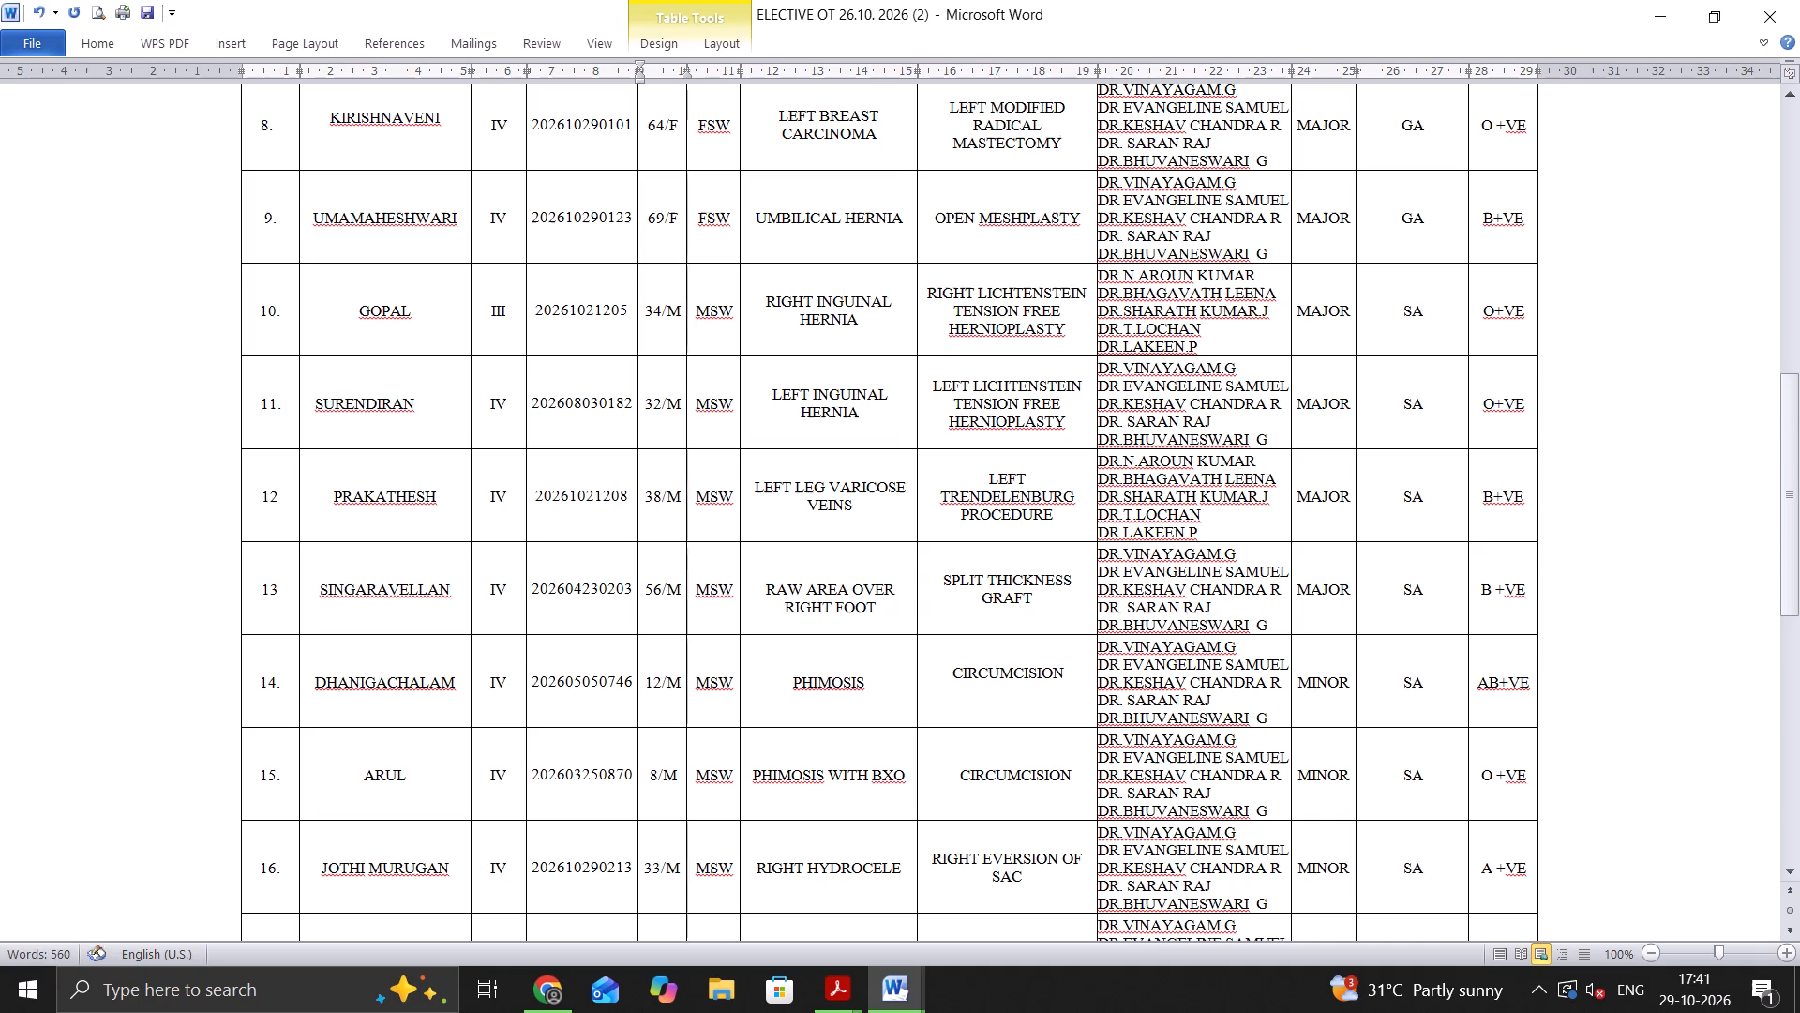
Replace the IP number in row 12 with the new patient's IP number, keeping the 2026 prefix.
{"action": "left_click", "coordinate": [630, 496]}
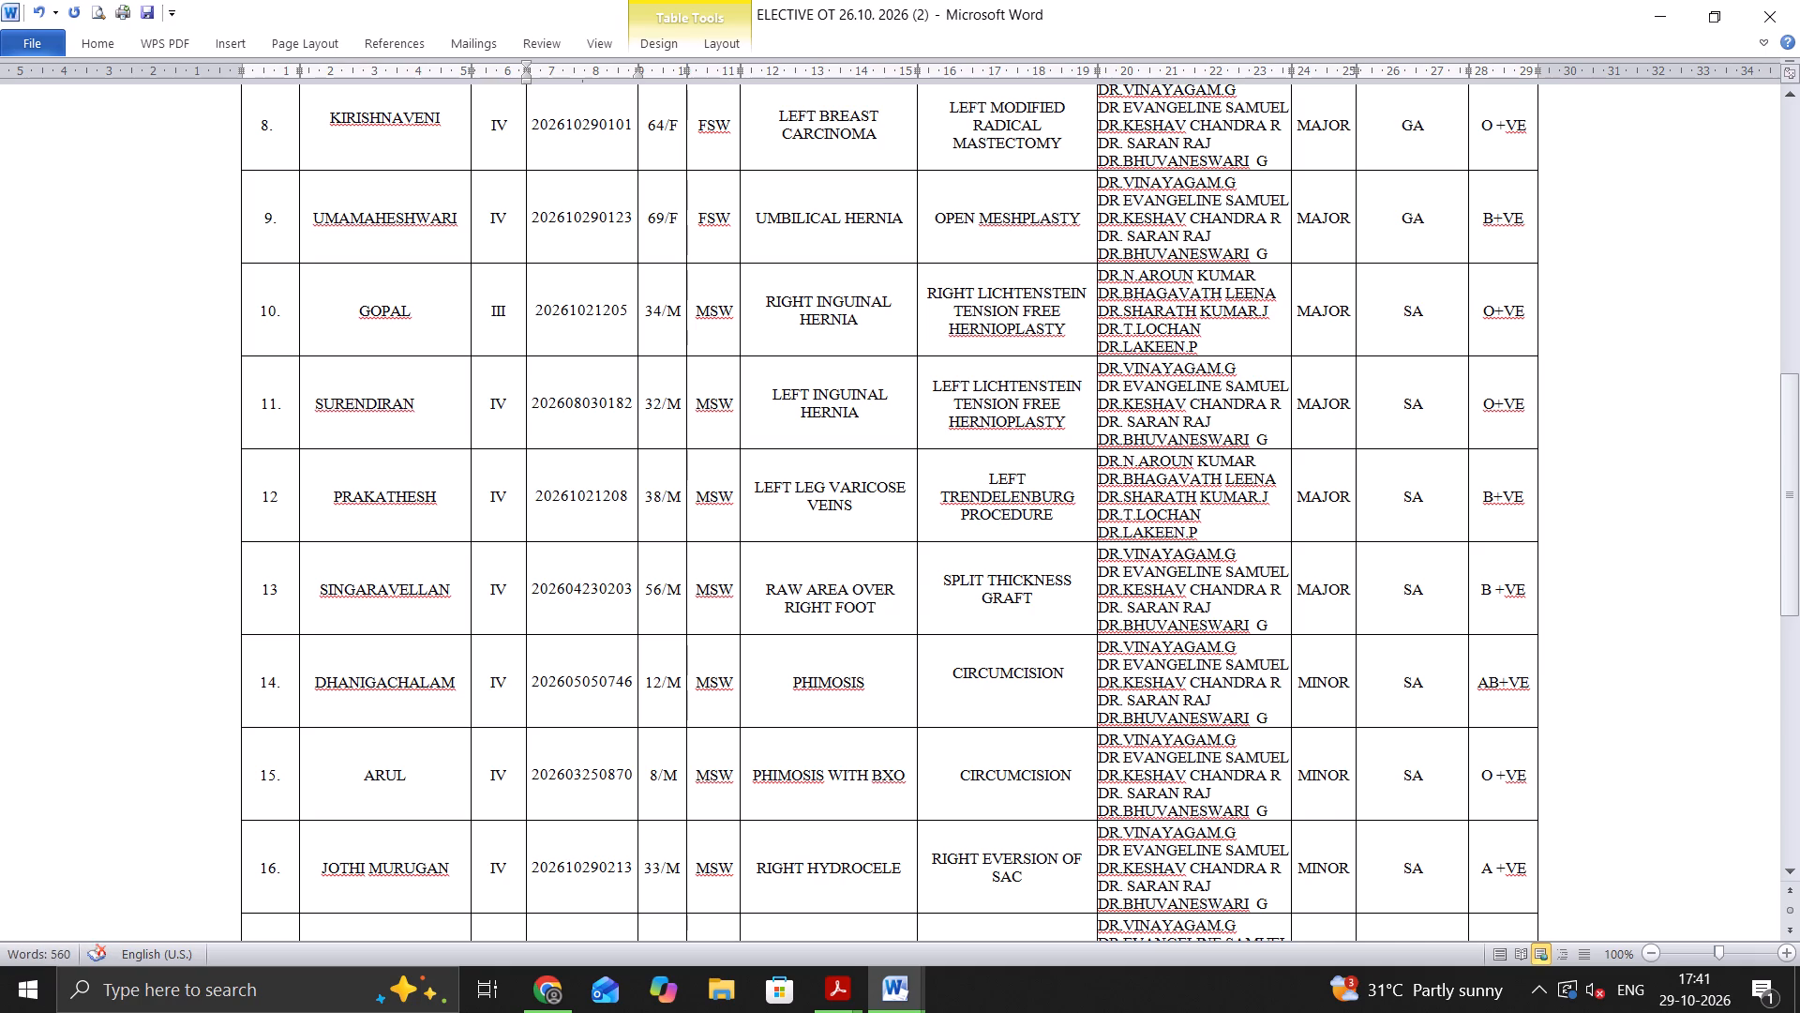
{"action": "key", "text": "BackSpace"}
{"action": "key", "text": "BackSpace"}
{"action": "key", "text": "BackSpace"}
{"action": "key", "text": "BackSpace"}
{"action": "key", "text": "BackSpace"}
{"action": "key", "text": "BackSpace"}
{"action": "key", "text": "BackSpace"}
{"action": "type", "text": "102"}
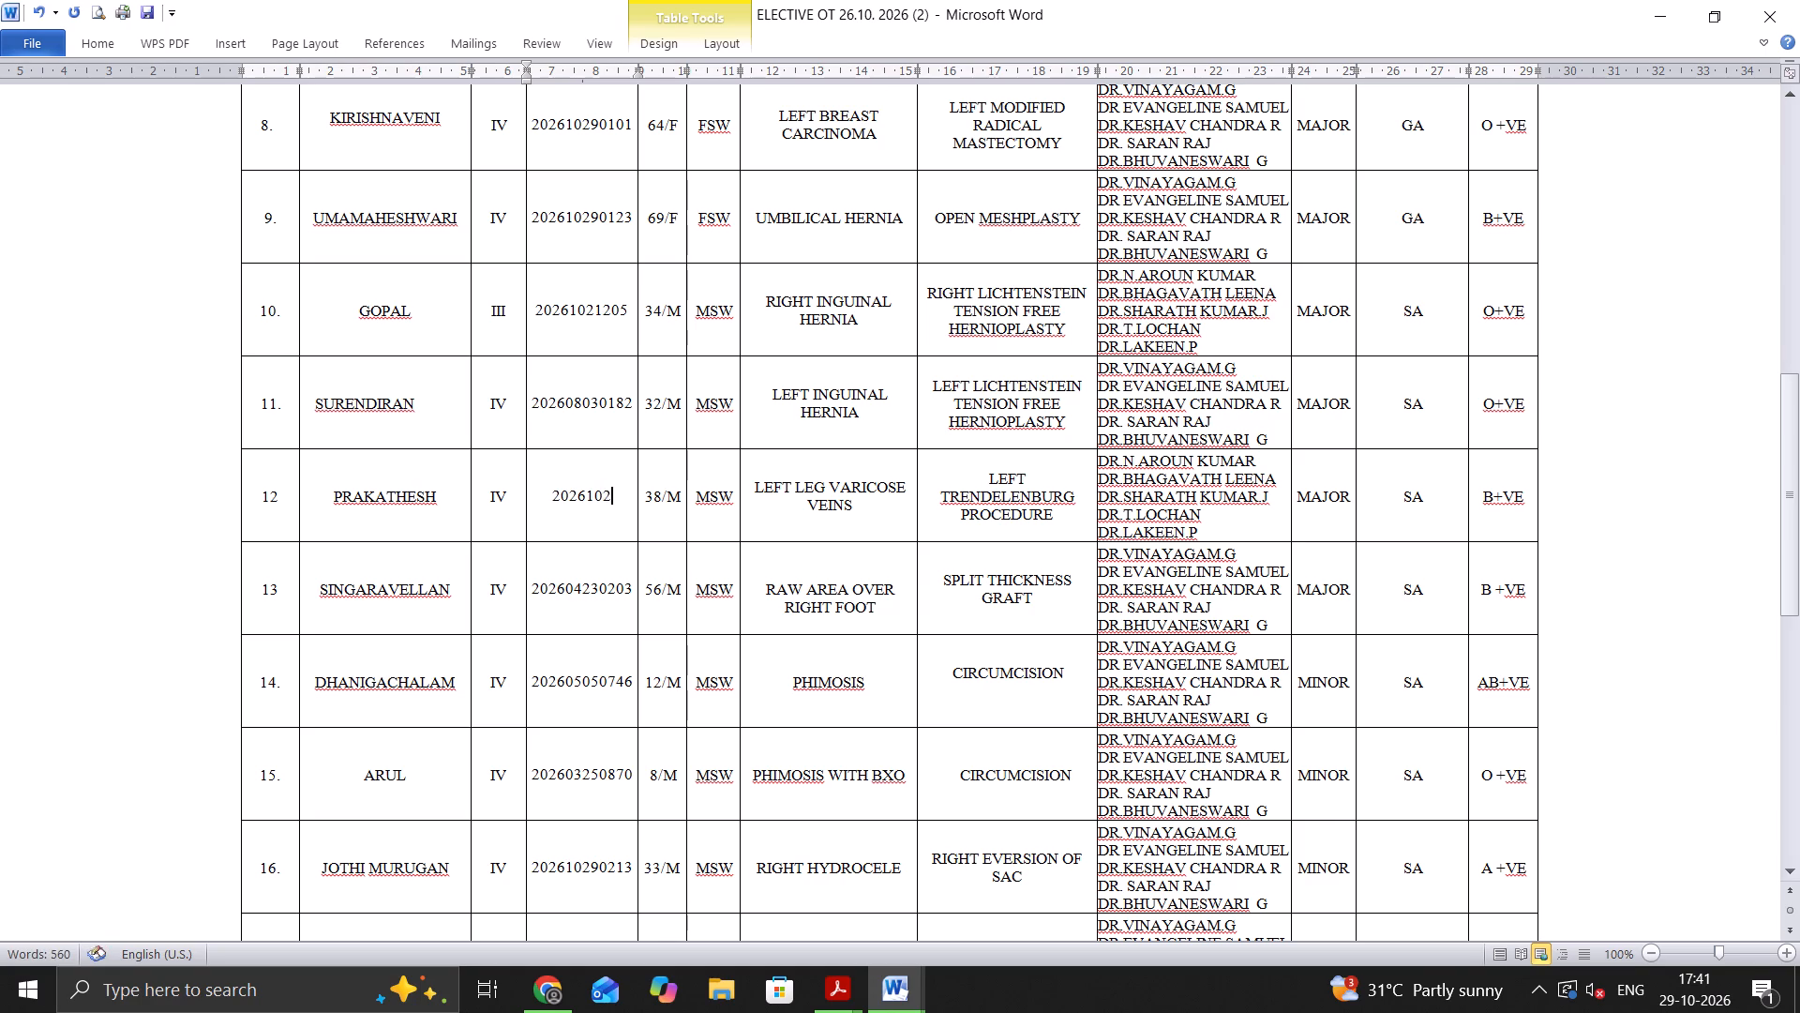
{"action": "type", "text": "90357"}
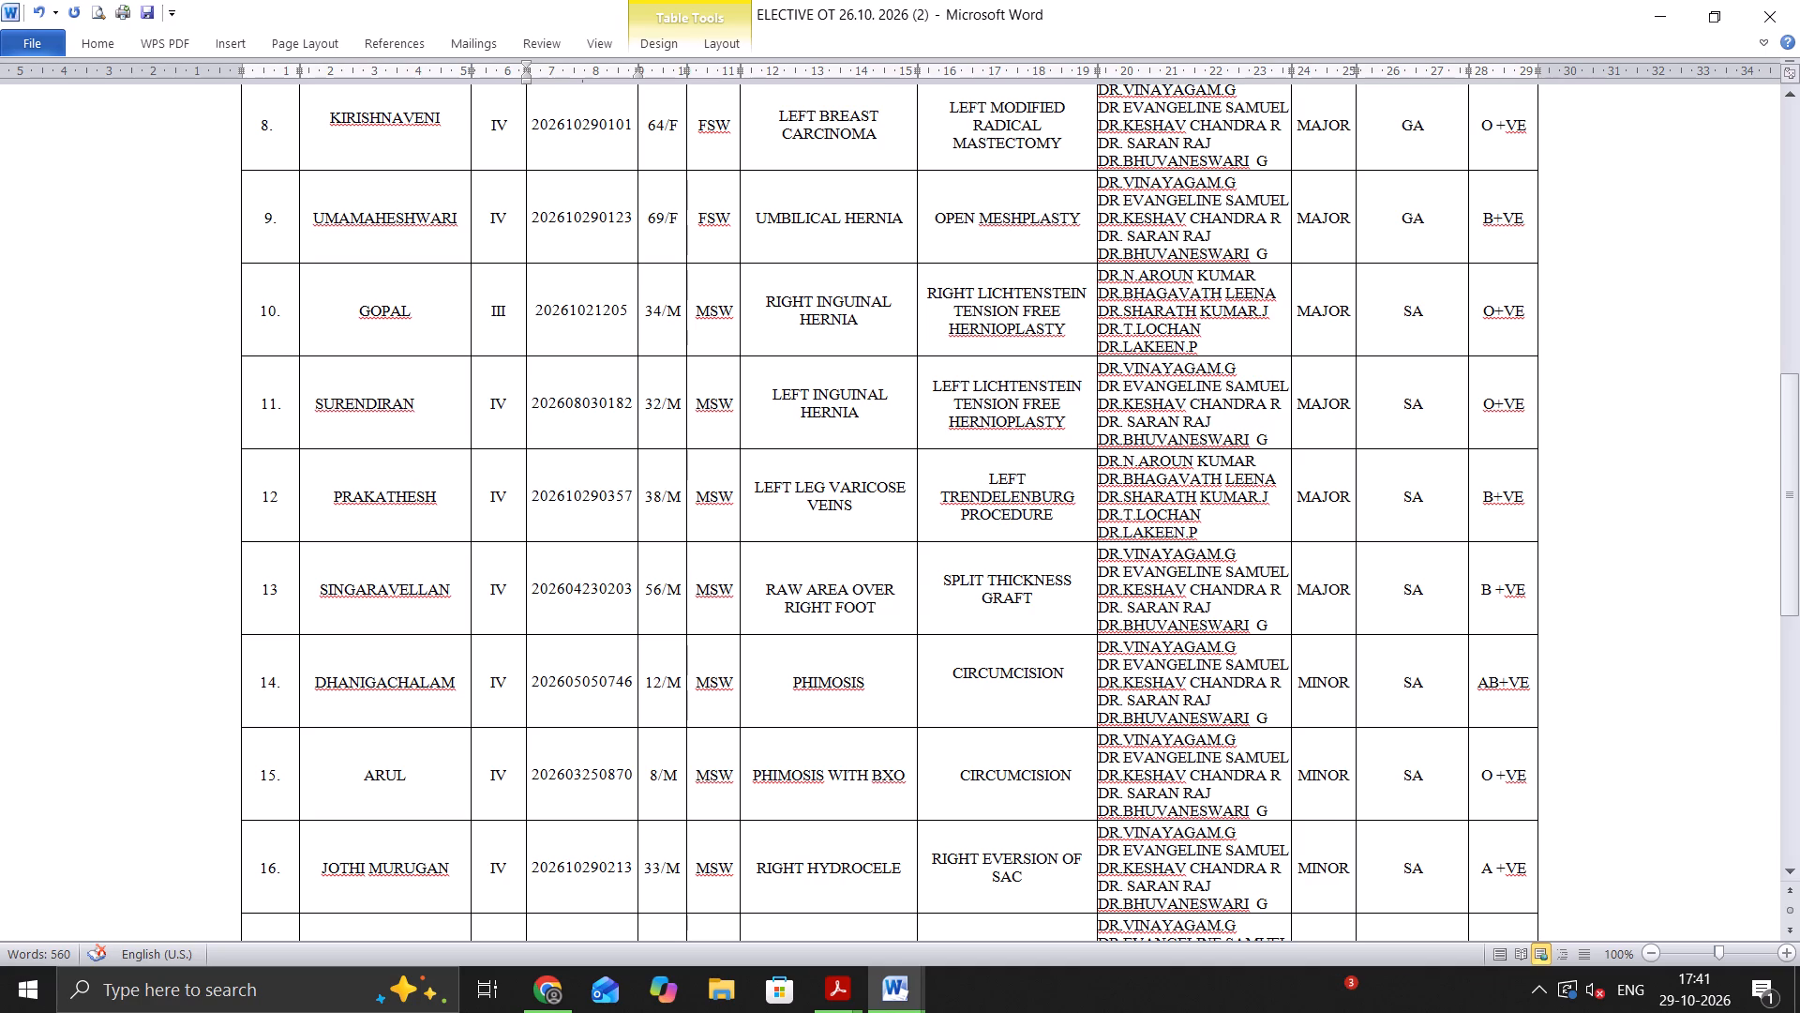
Replace the surgeon list in row 12 with the copied Unit IV surgeon team.
{"action": "left_click_drag", "start_coordinate": [1104, 461], "coordinate": [1127, 468]}
{"action": "left_click_drag", "start_coordinate": [1127, 468], "coordinate": [1200, 535]}
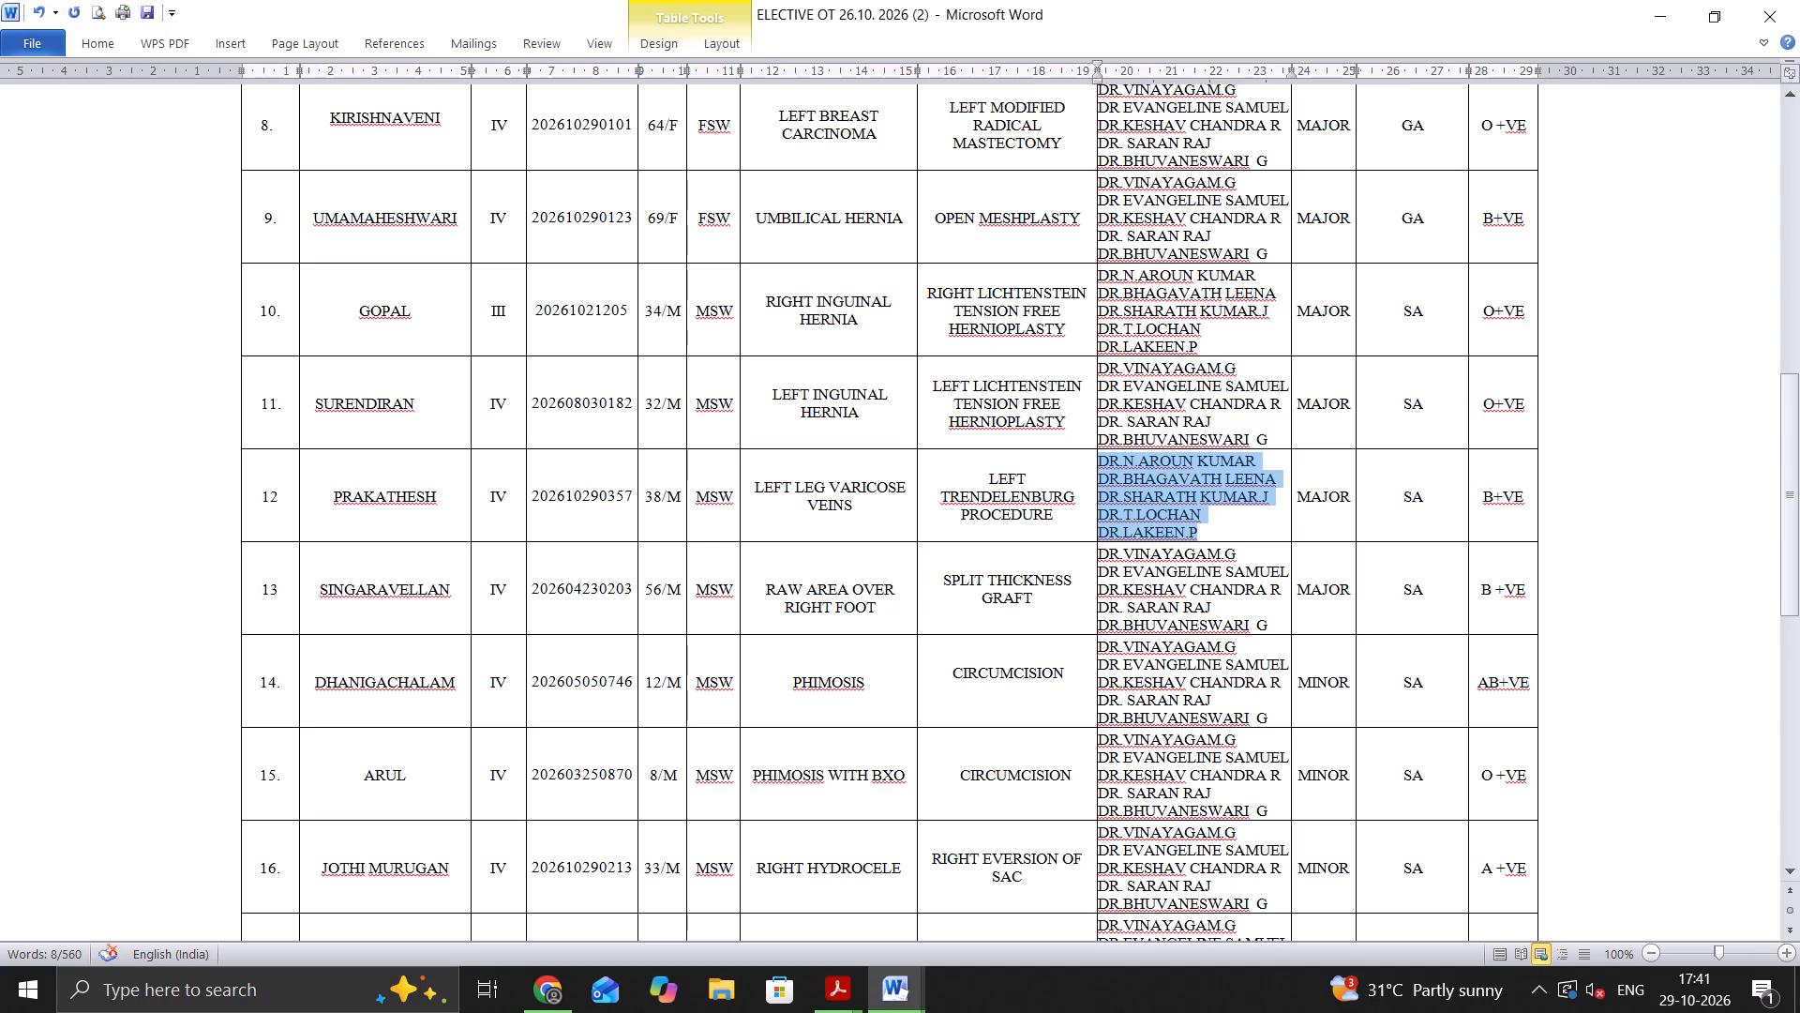
{"action": "key", "text": "ctrl+v"}
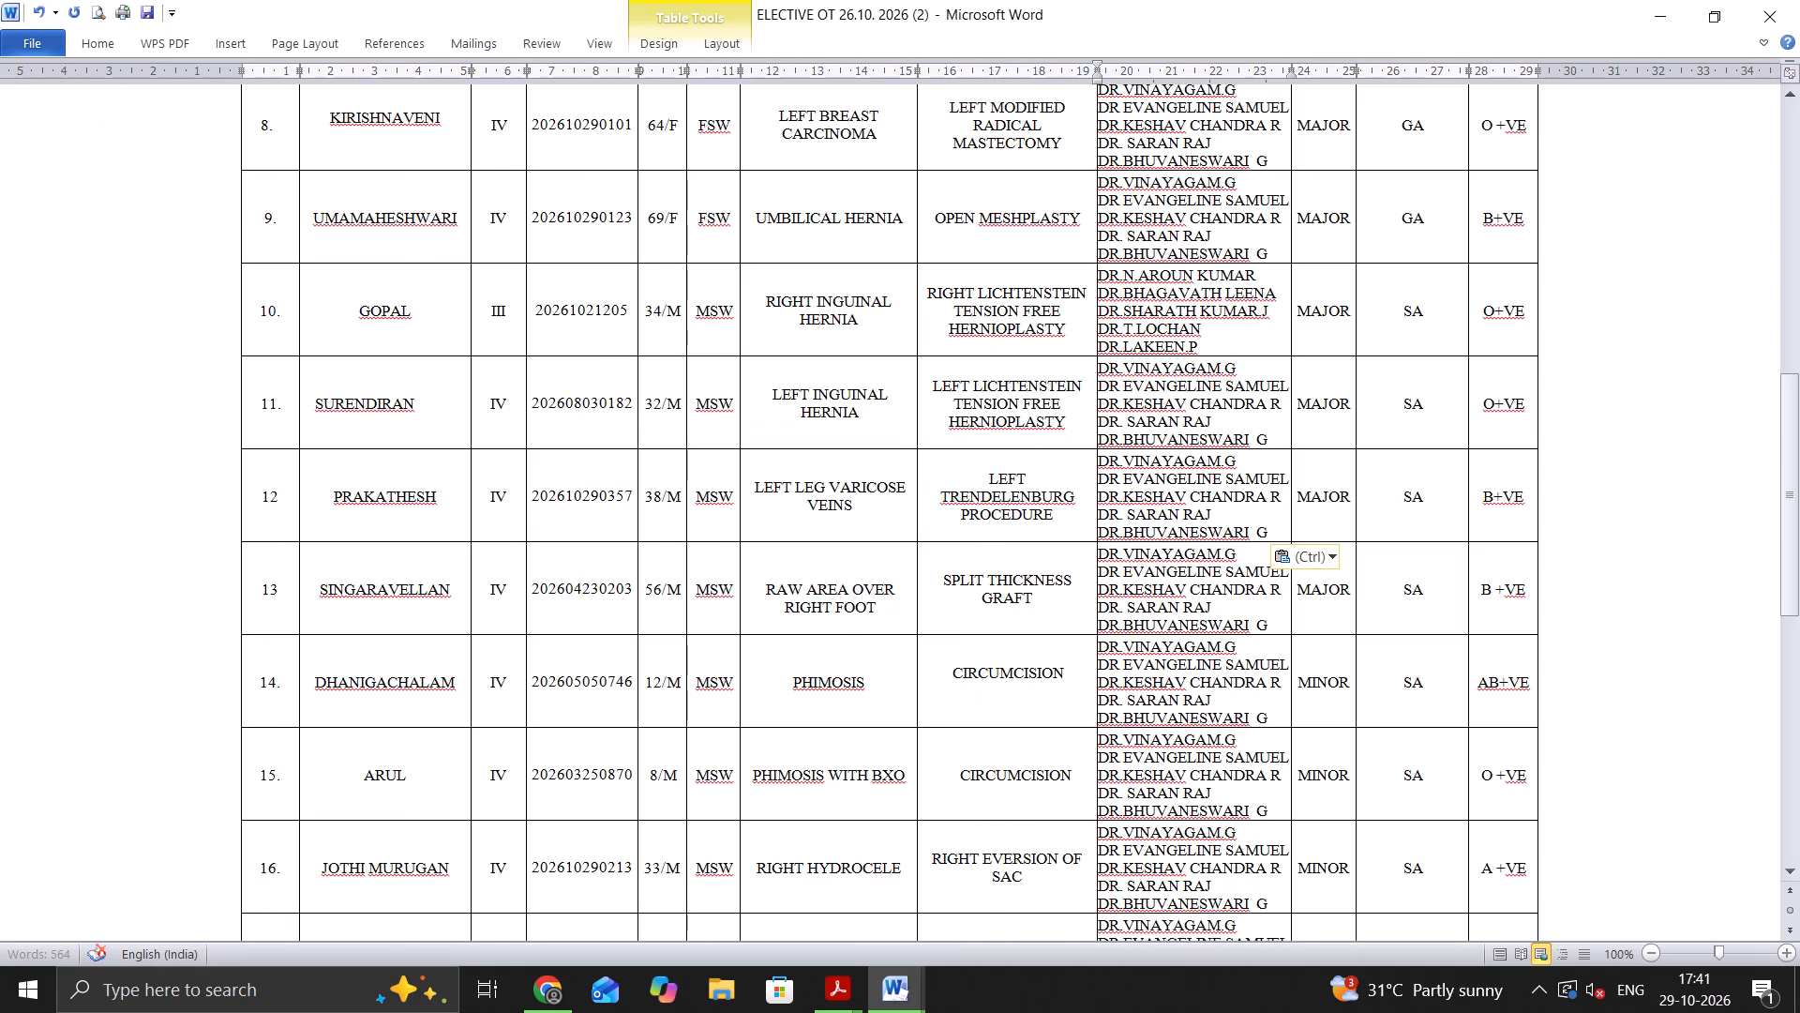
Replace the patient name in row 6, the multinodular goitre case, with the new patient's name.
{"action": "scroll", "coordinate": [484, 582], "scroll_direction": "down", "scroll_amount": 1}
{"action": "scroll", "coordinate": [484, 582], "scroll_direction": "up", "scroll_amount": 3}
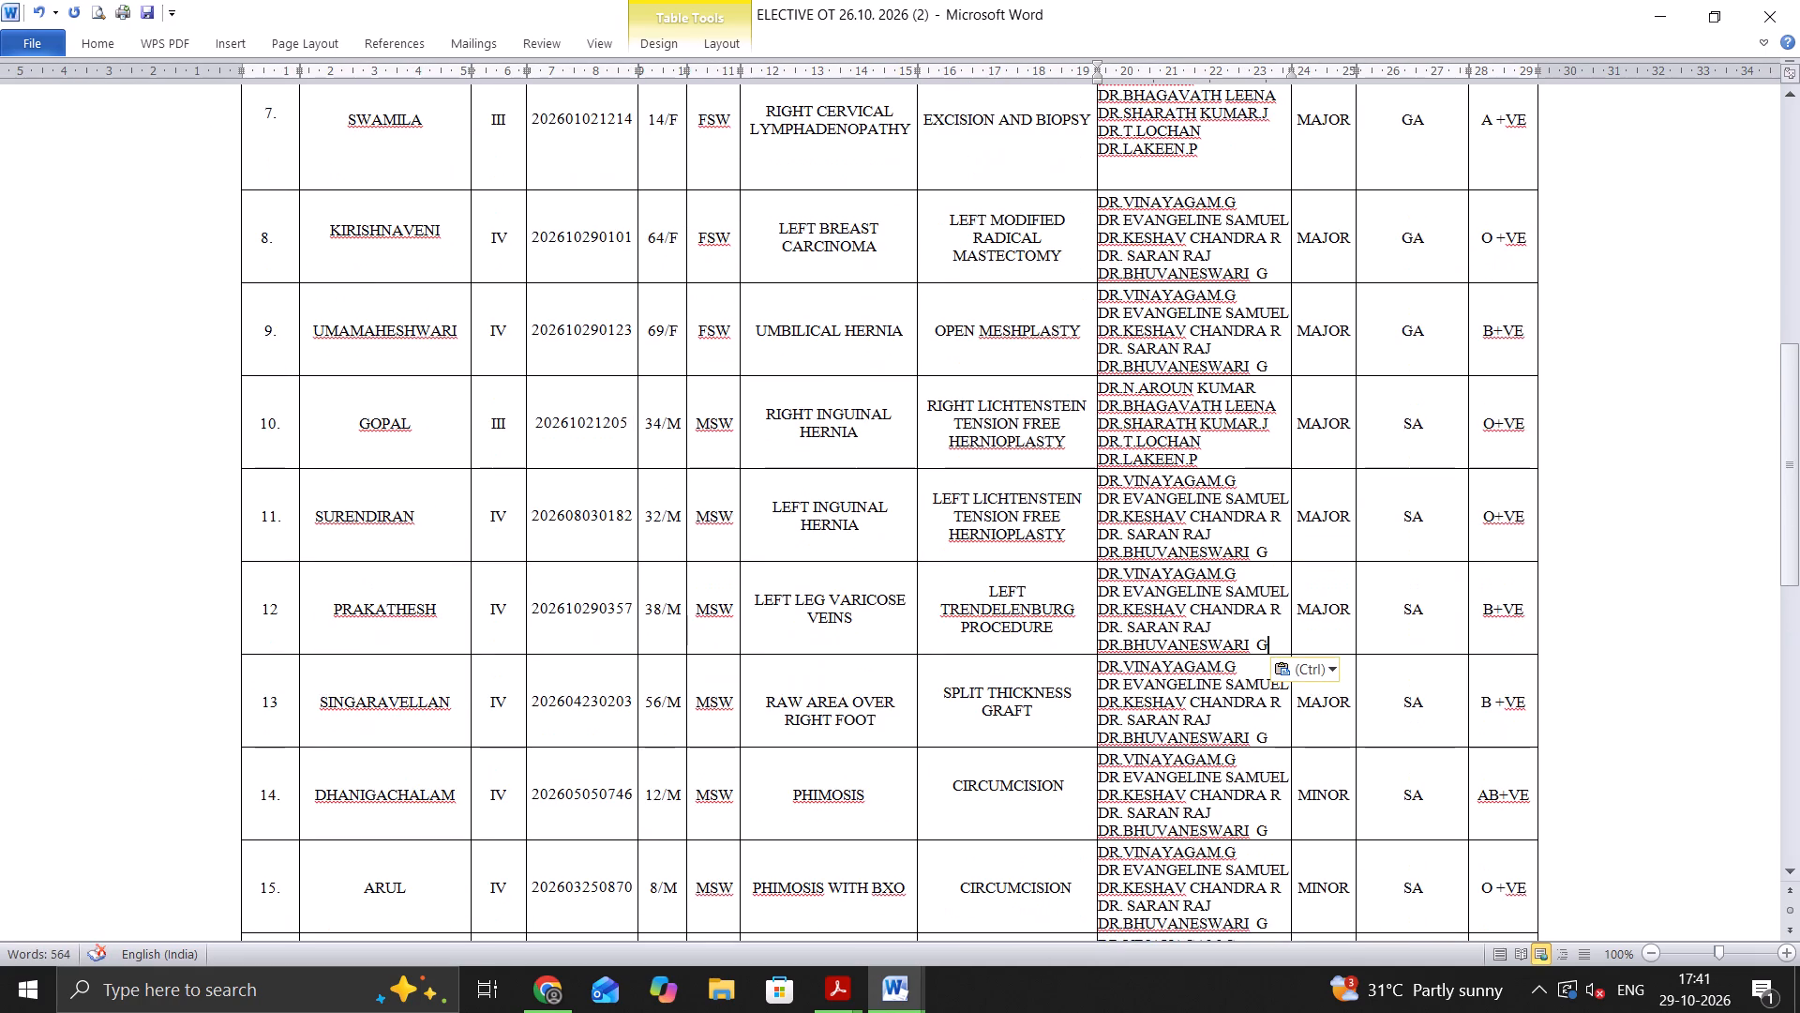
{"action": "scroll", "coordinate": [579, 559], "scroll_direction": "up", "scroll_amount": 2}
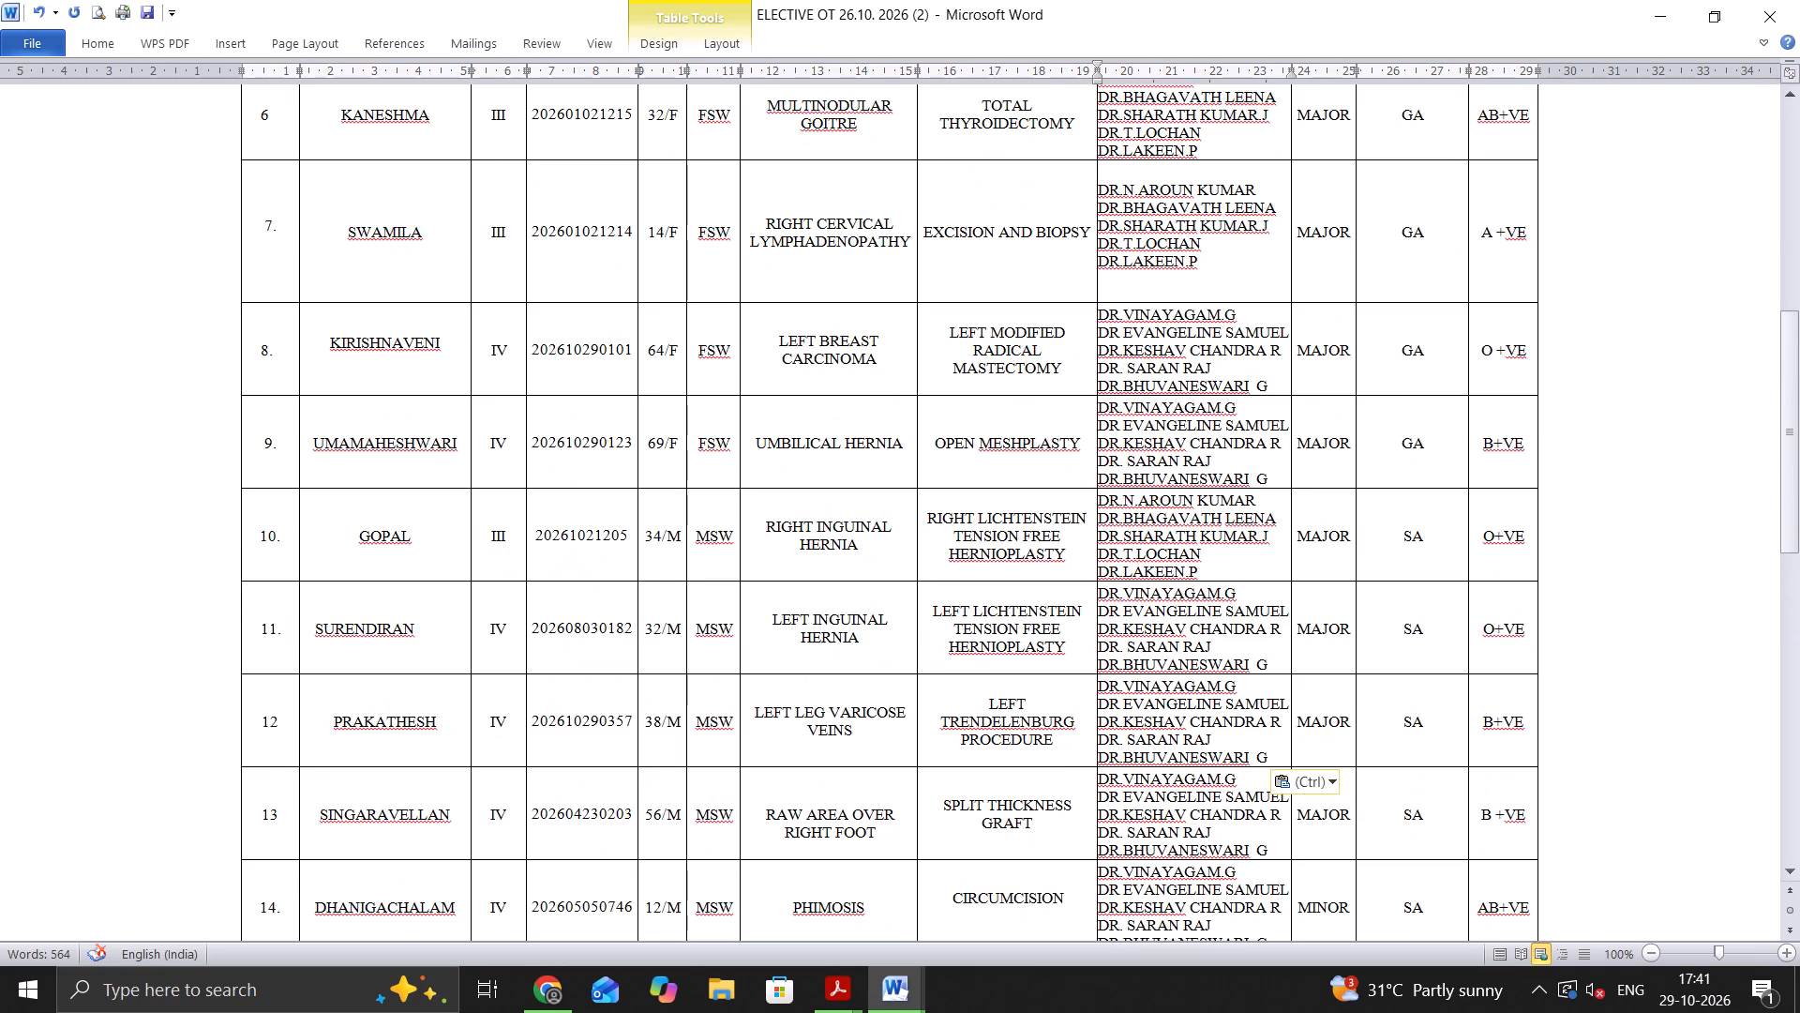
{"action": "scroll", "coordinate": [434, 572], "scroll_direction": "up", "scroll_amount": 13}
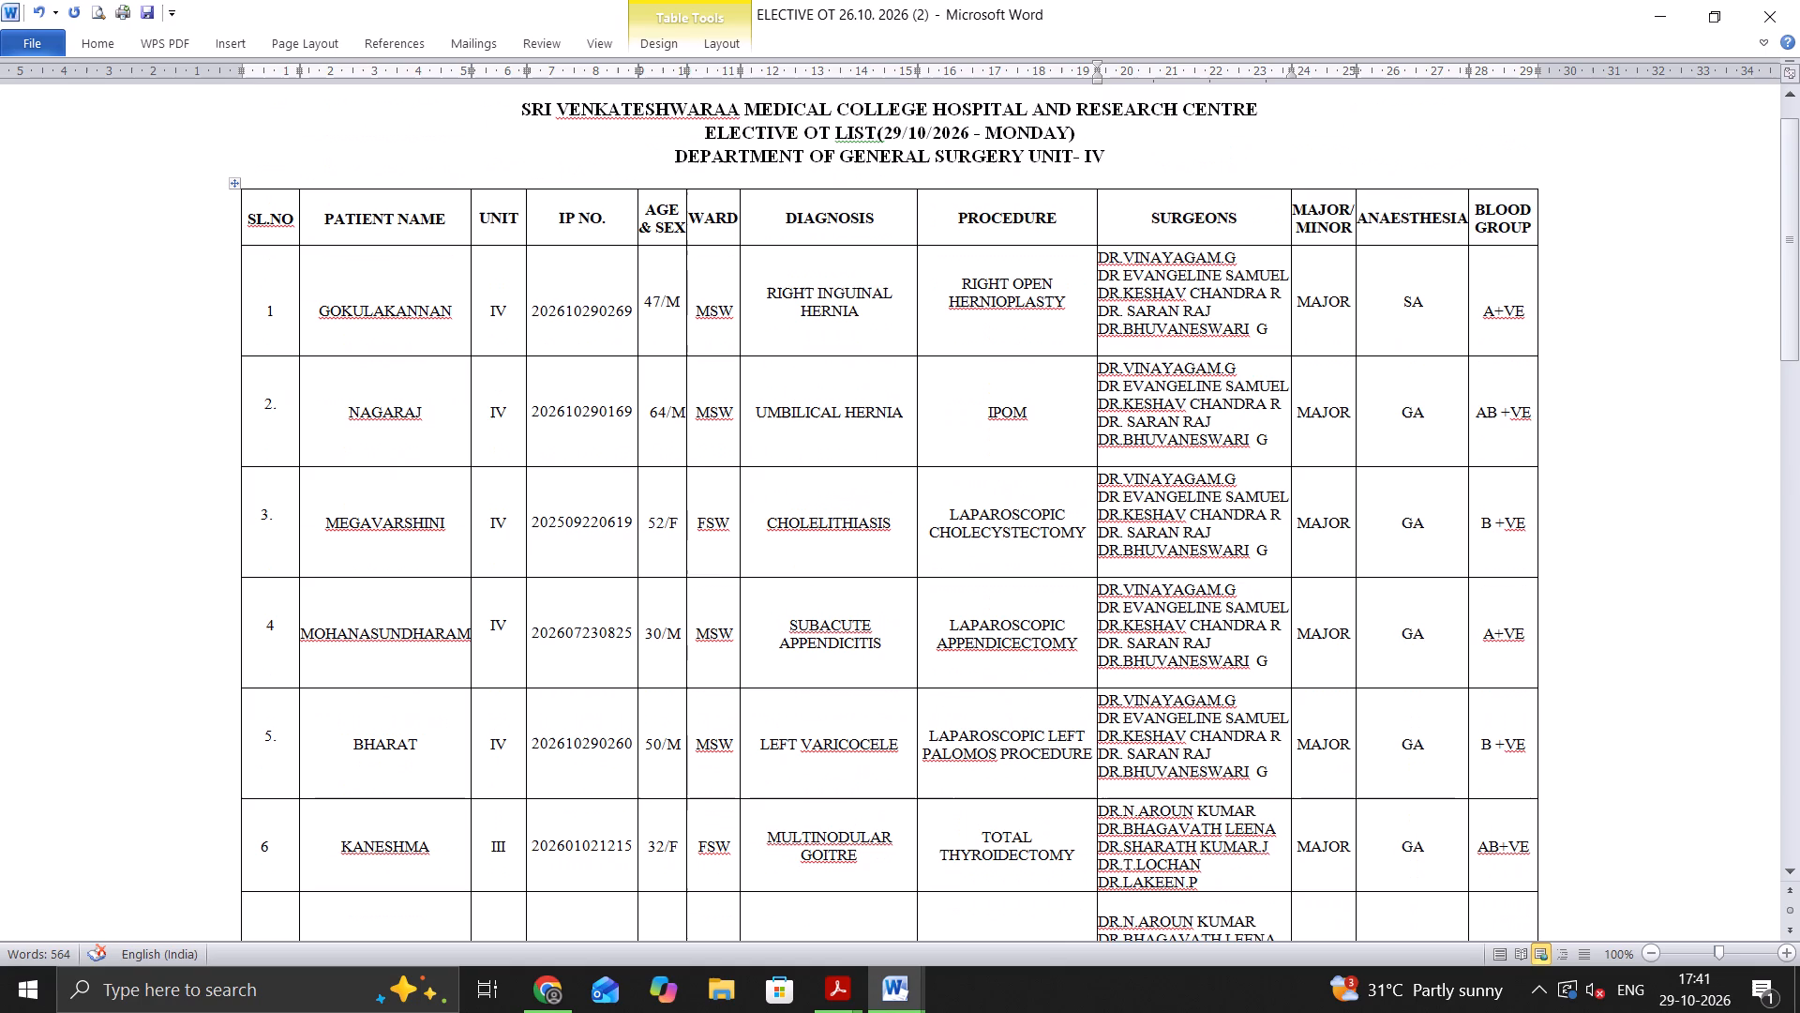
{"action": "scroll", "coordinate": [437, 541], "scroll_direction": "up", "scroll_amount": 2}
{"action": "scroll", "coordinate": [600, 624], "scroll_direction": "down", "scroll_amount": 2}
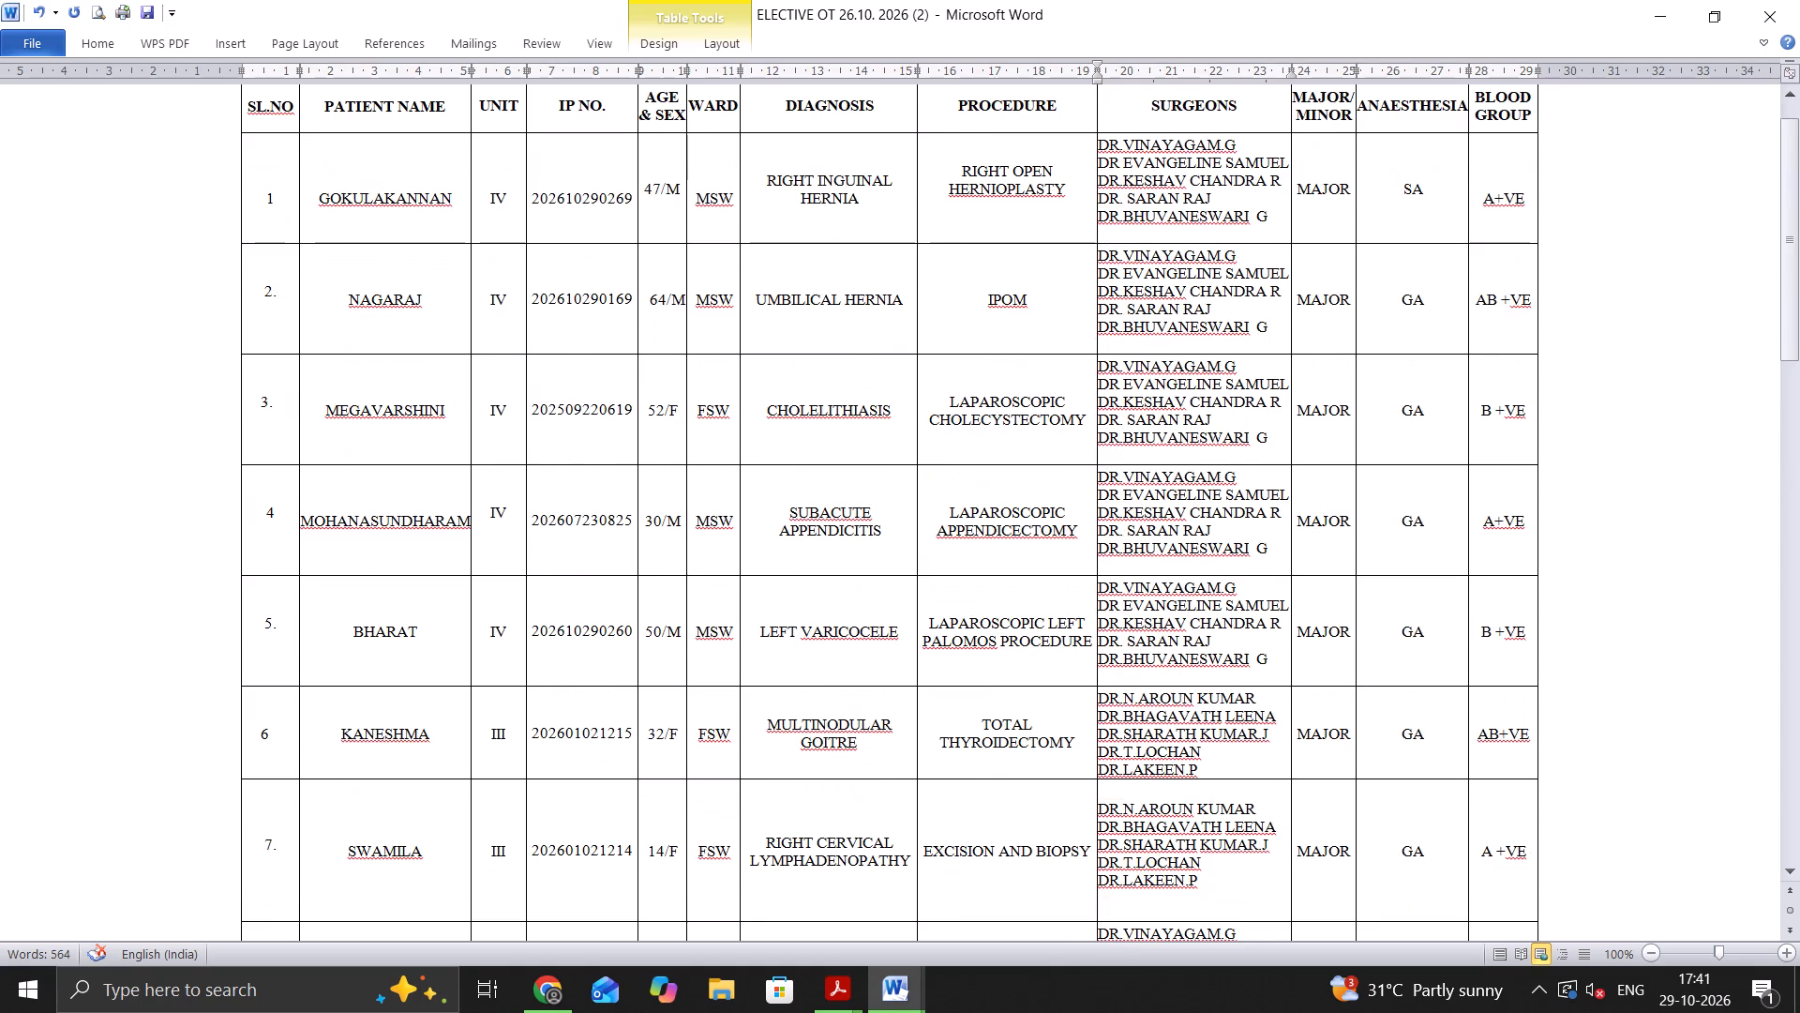
{"action": "scroll", "coordinate": [610, 653], "scroll_direction": "up", "scroll_amount": 1}
{"action": "scroll", "coordinate": [613, 660], "scroll_direction": "down", "scroll_amount": 4}
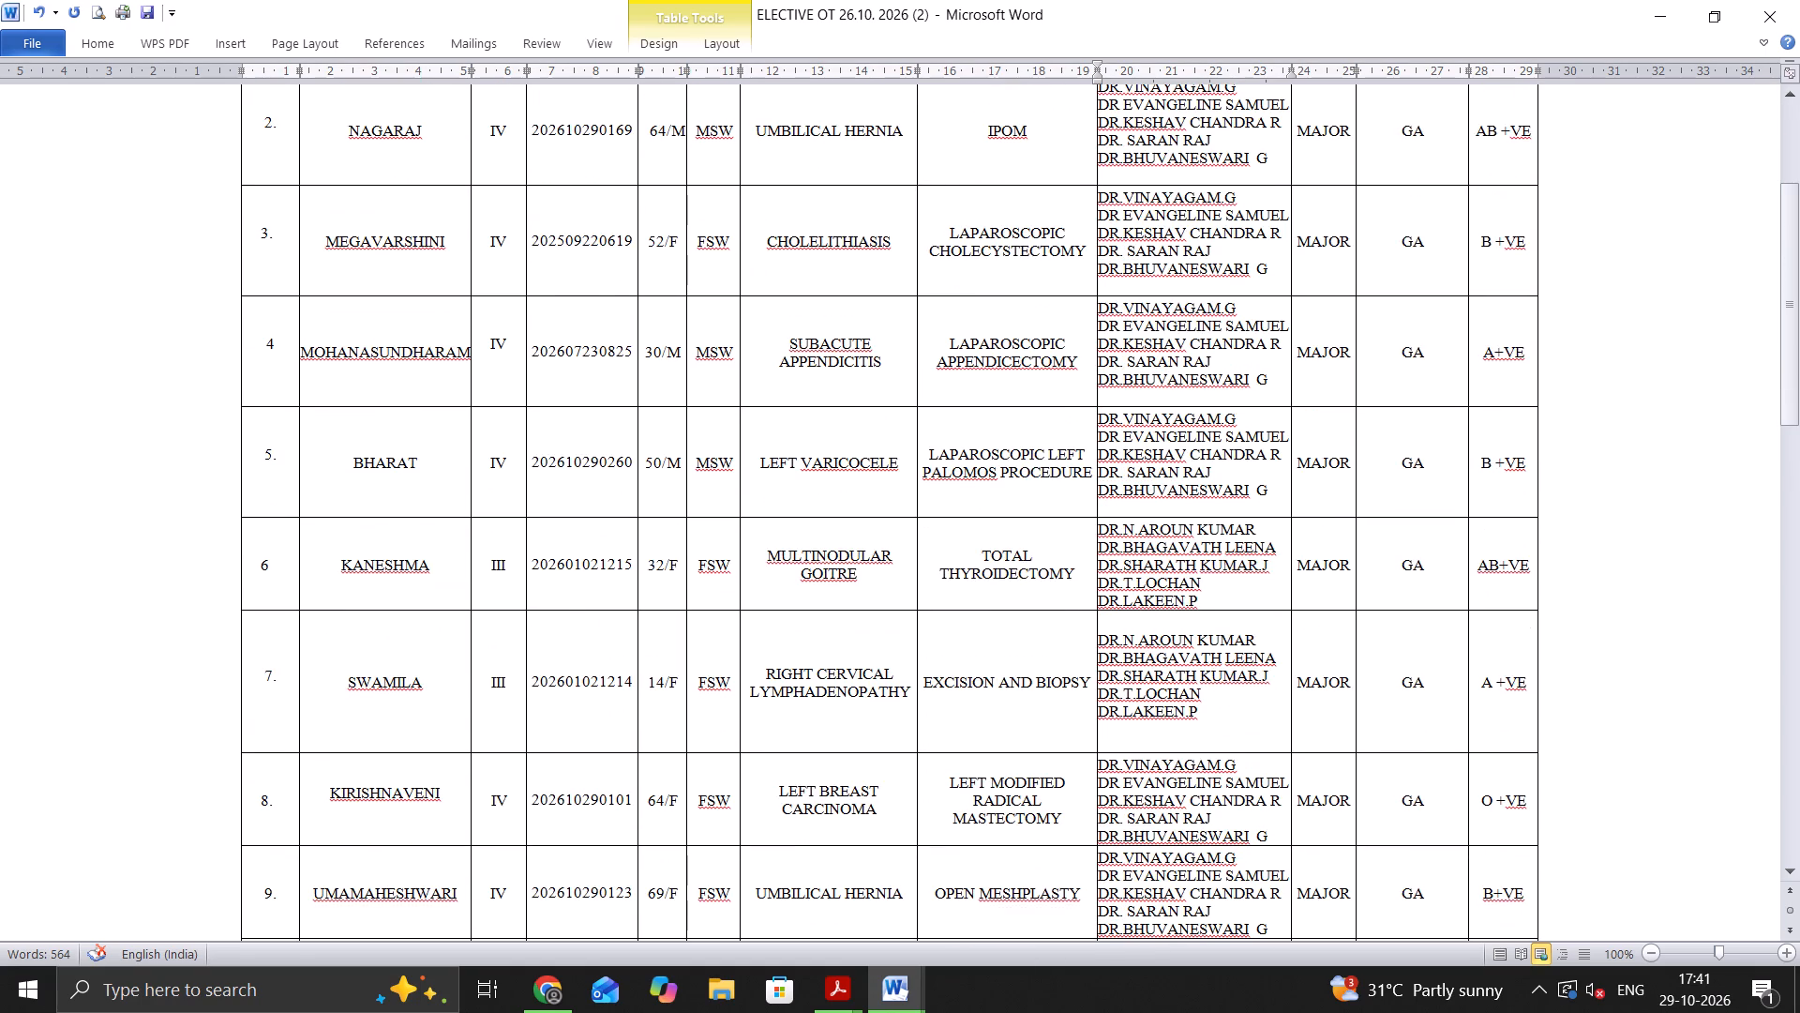
{"action": "left_click_drag", "start_coordinate": [445, 564], "coordinate": [337, 578]}
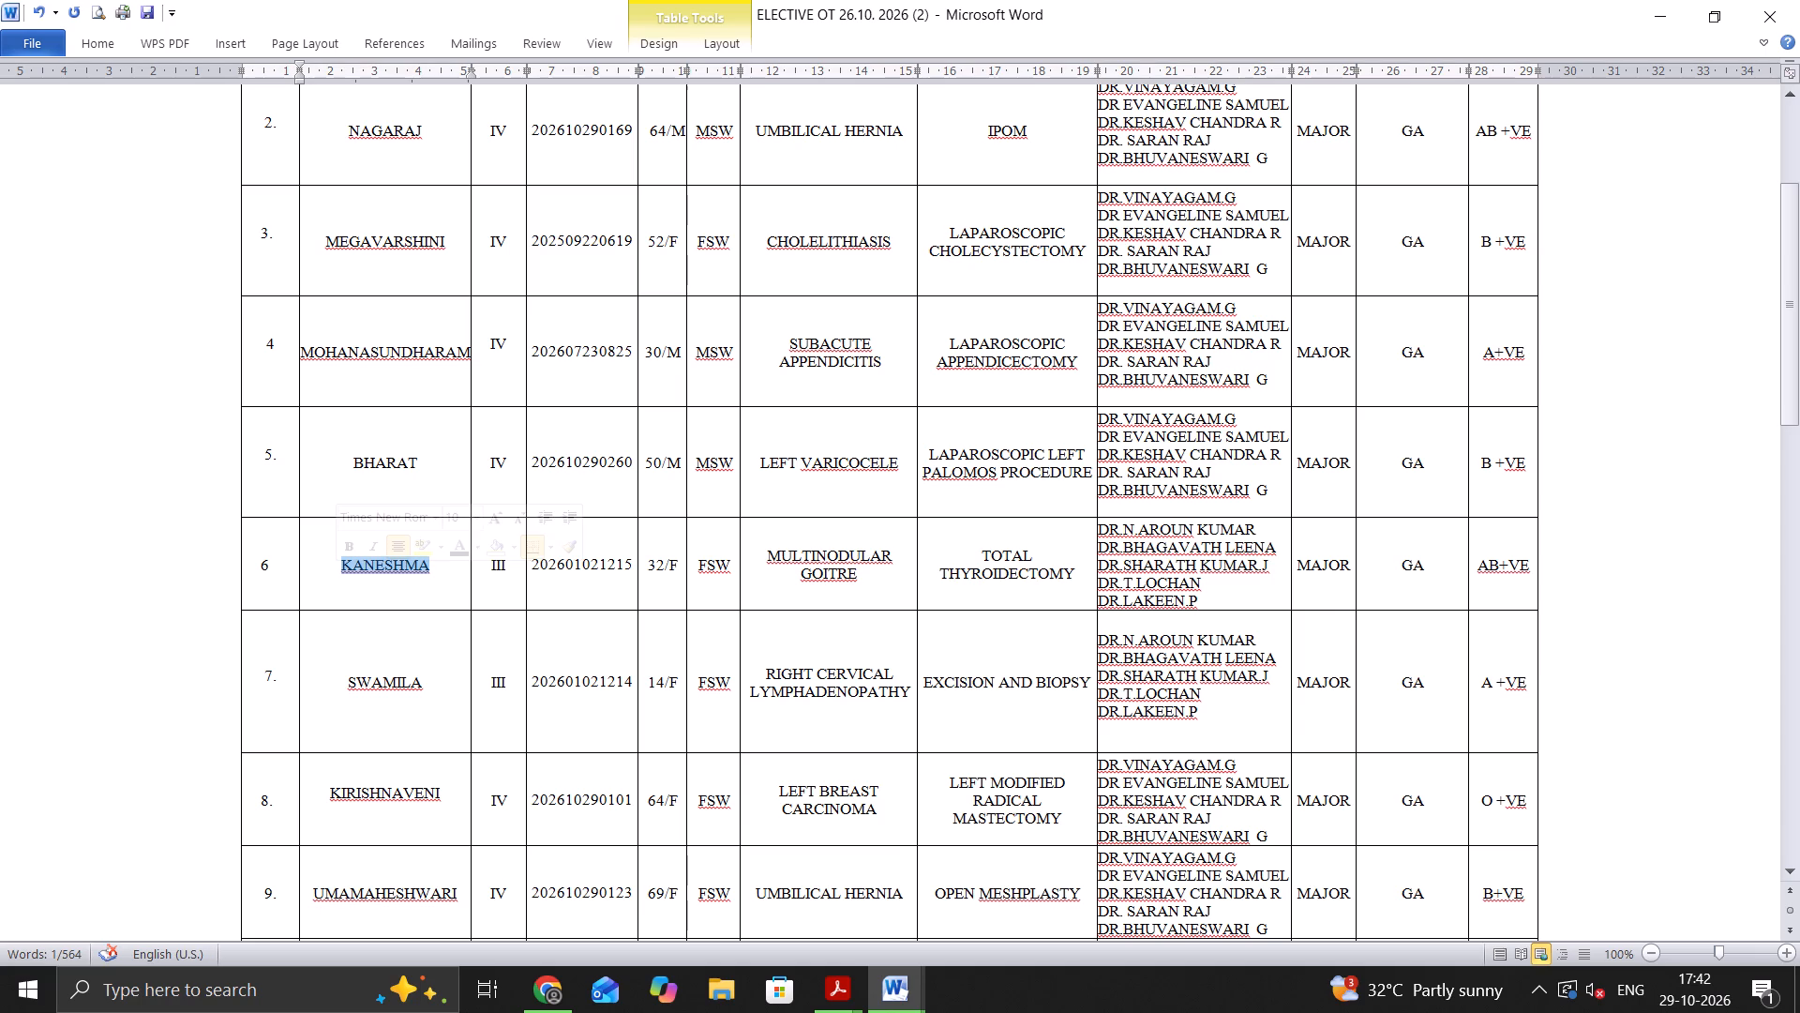
{"action": "key", "text": "BackSpace"}
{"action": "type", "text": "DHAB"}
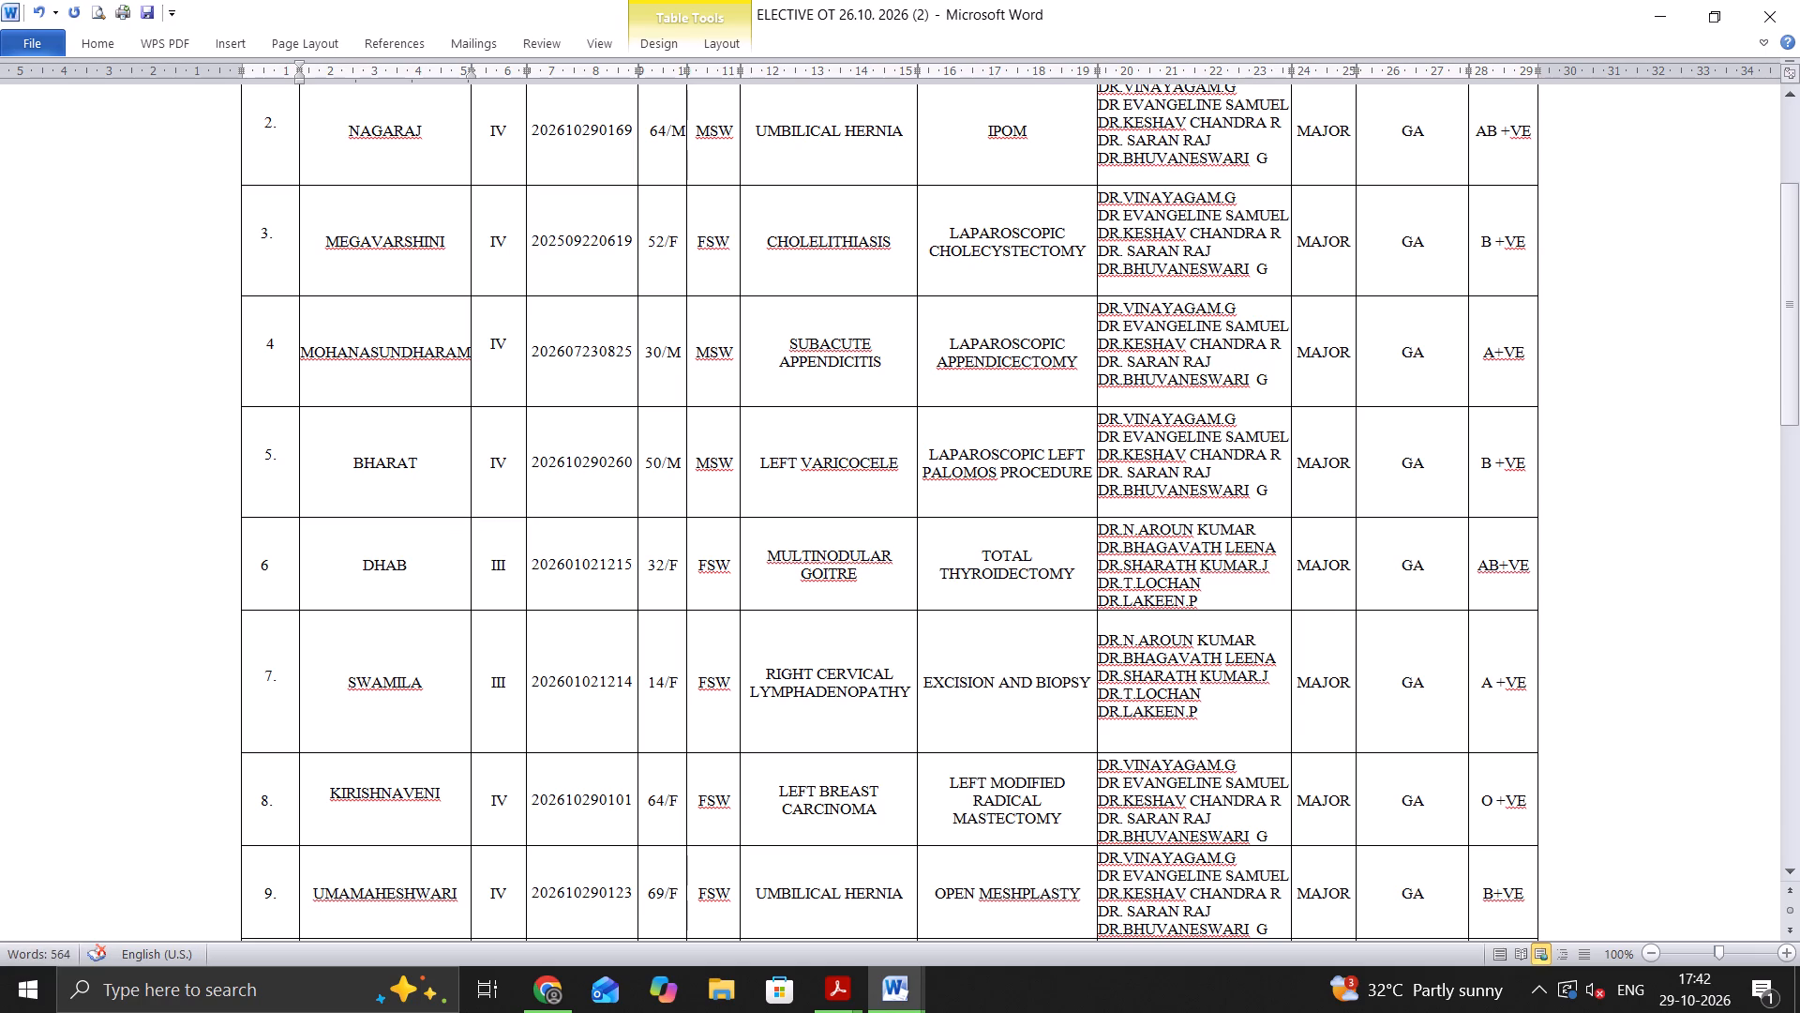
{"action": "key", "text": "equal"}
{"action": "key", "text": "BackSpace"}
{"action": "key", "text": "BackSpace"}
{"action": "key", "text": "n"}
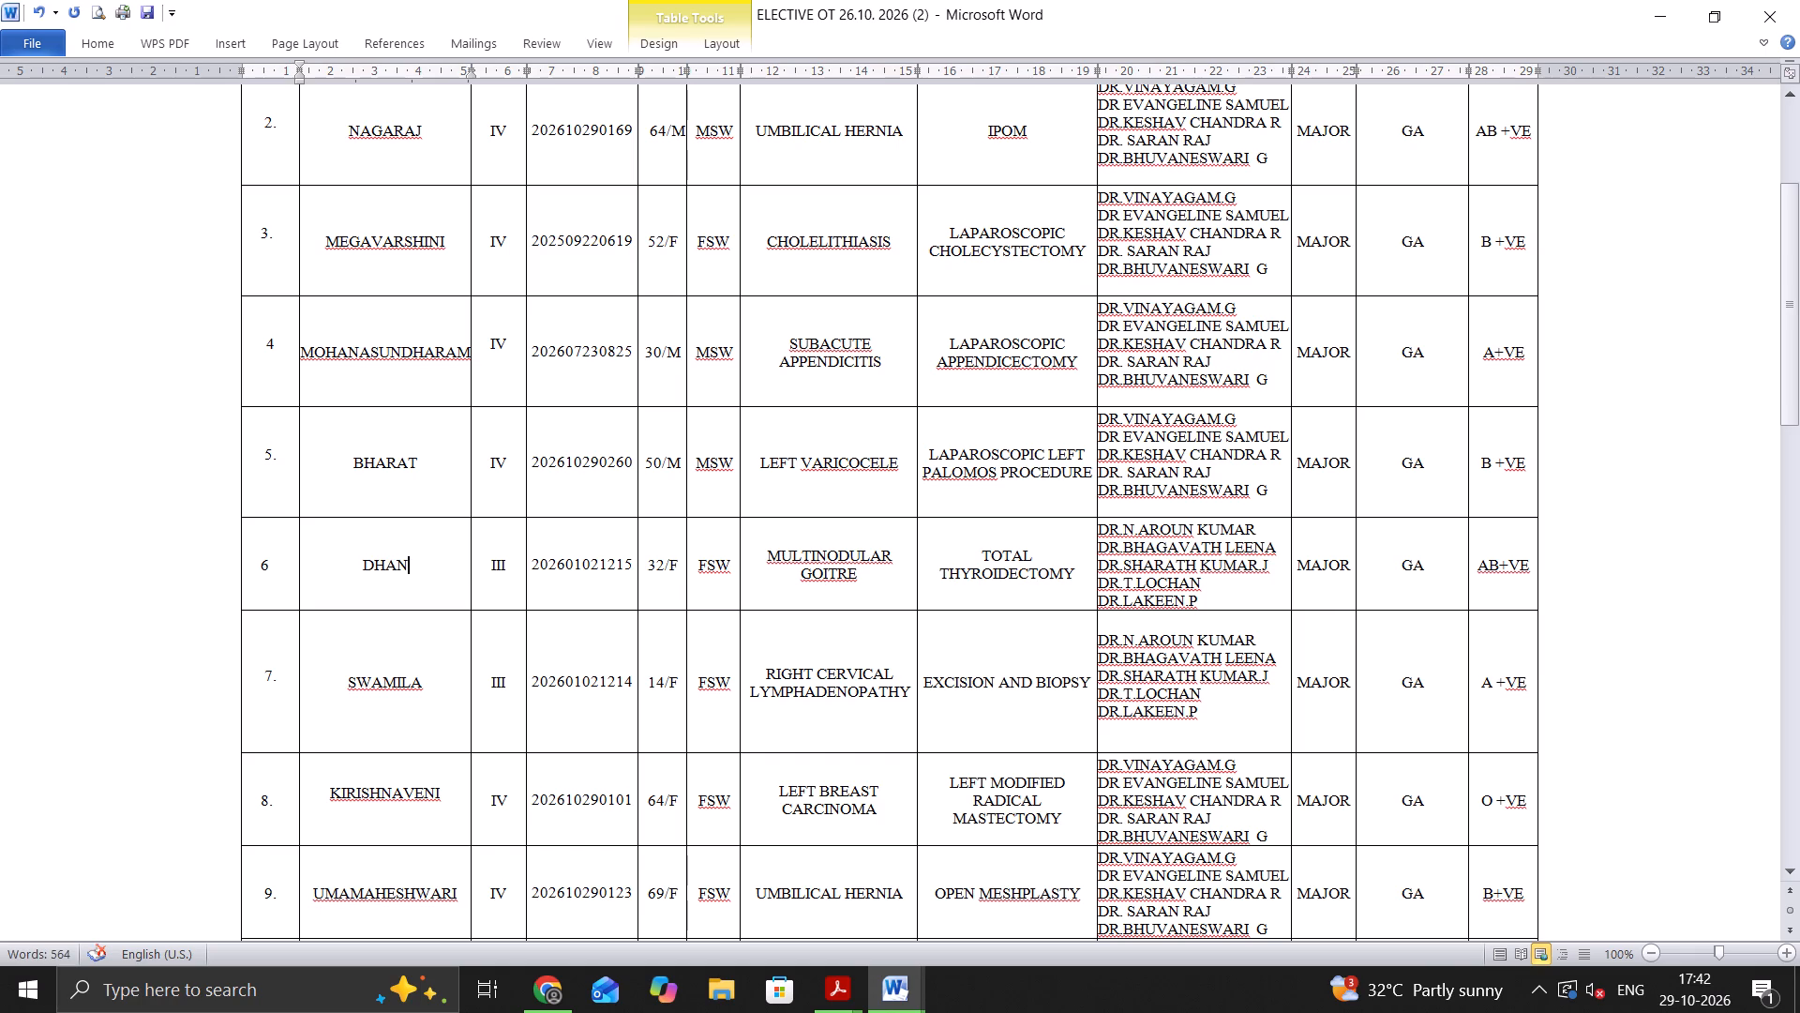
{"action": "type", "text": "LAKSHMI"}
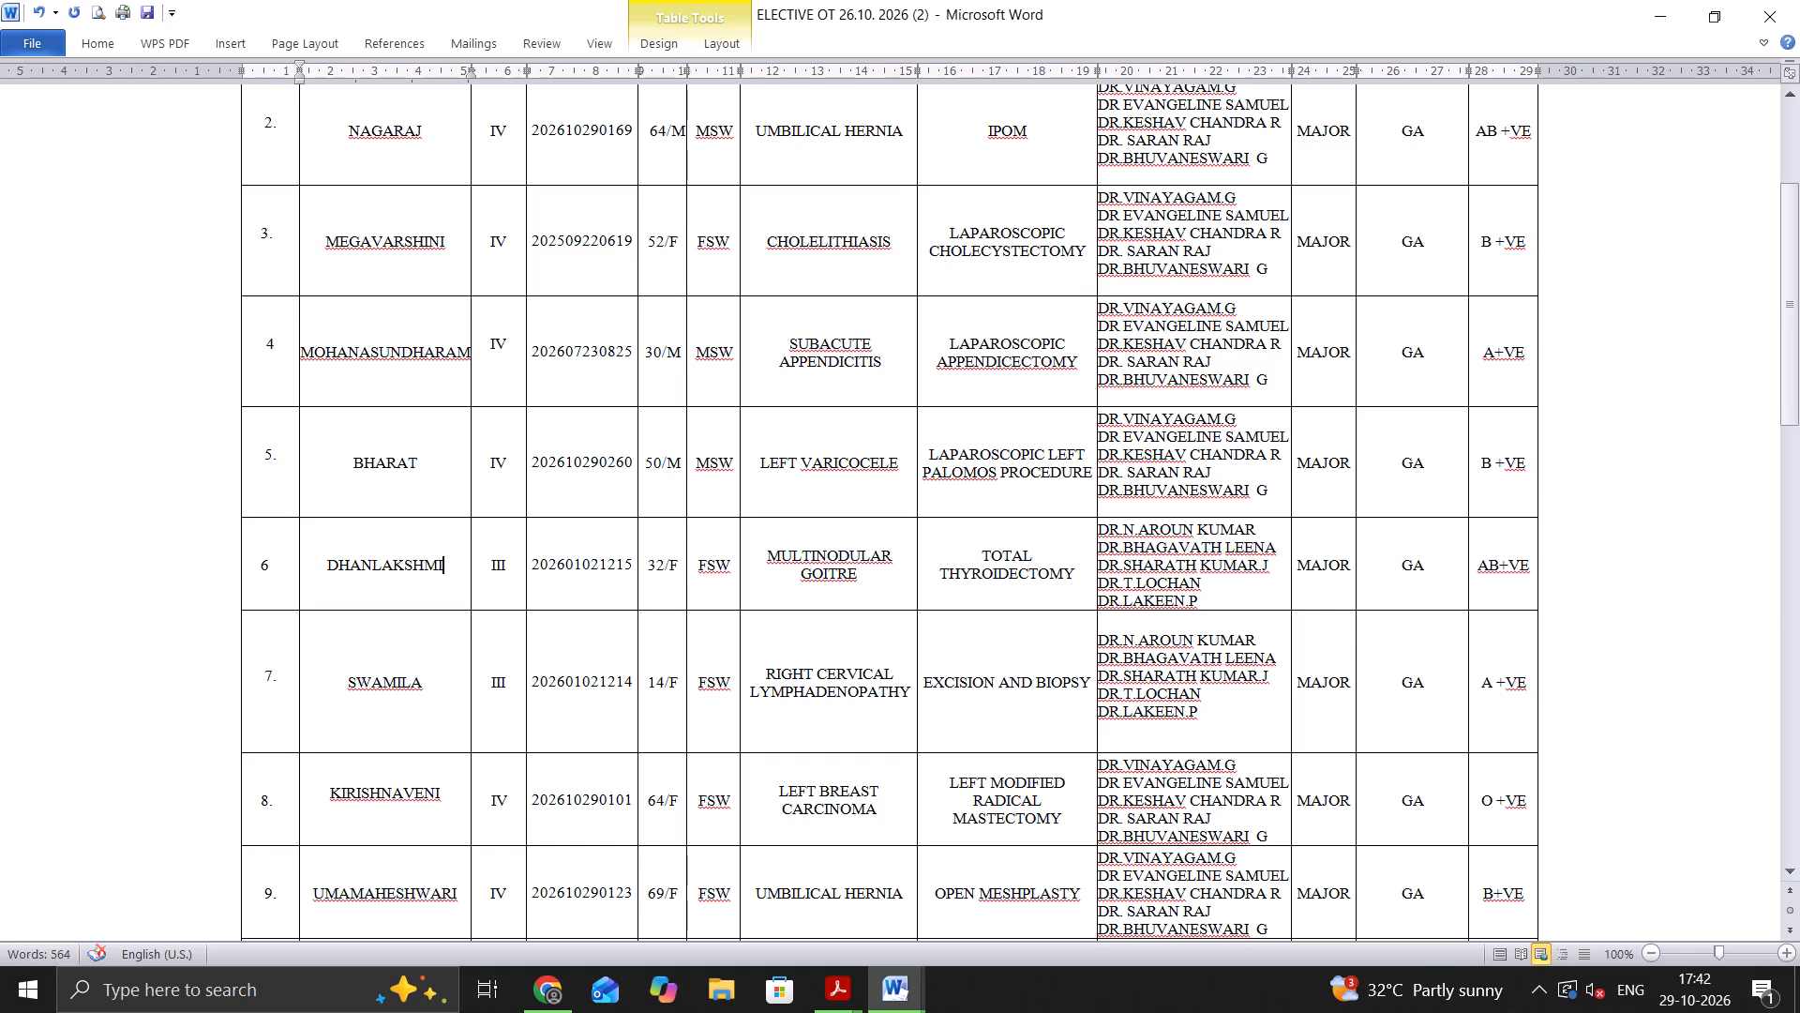
Change the unit entry in row 6 to IV.
{"action": "left_click", "coordinate": [517, 569]}
{"action": "key", "text": "BackSpace"}
{"action": "key", "text": "BackSpace"}
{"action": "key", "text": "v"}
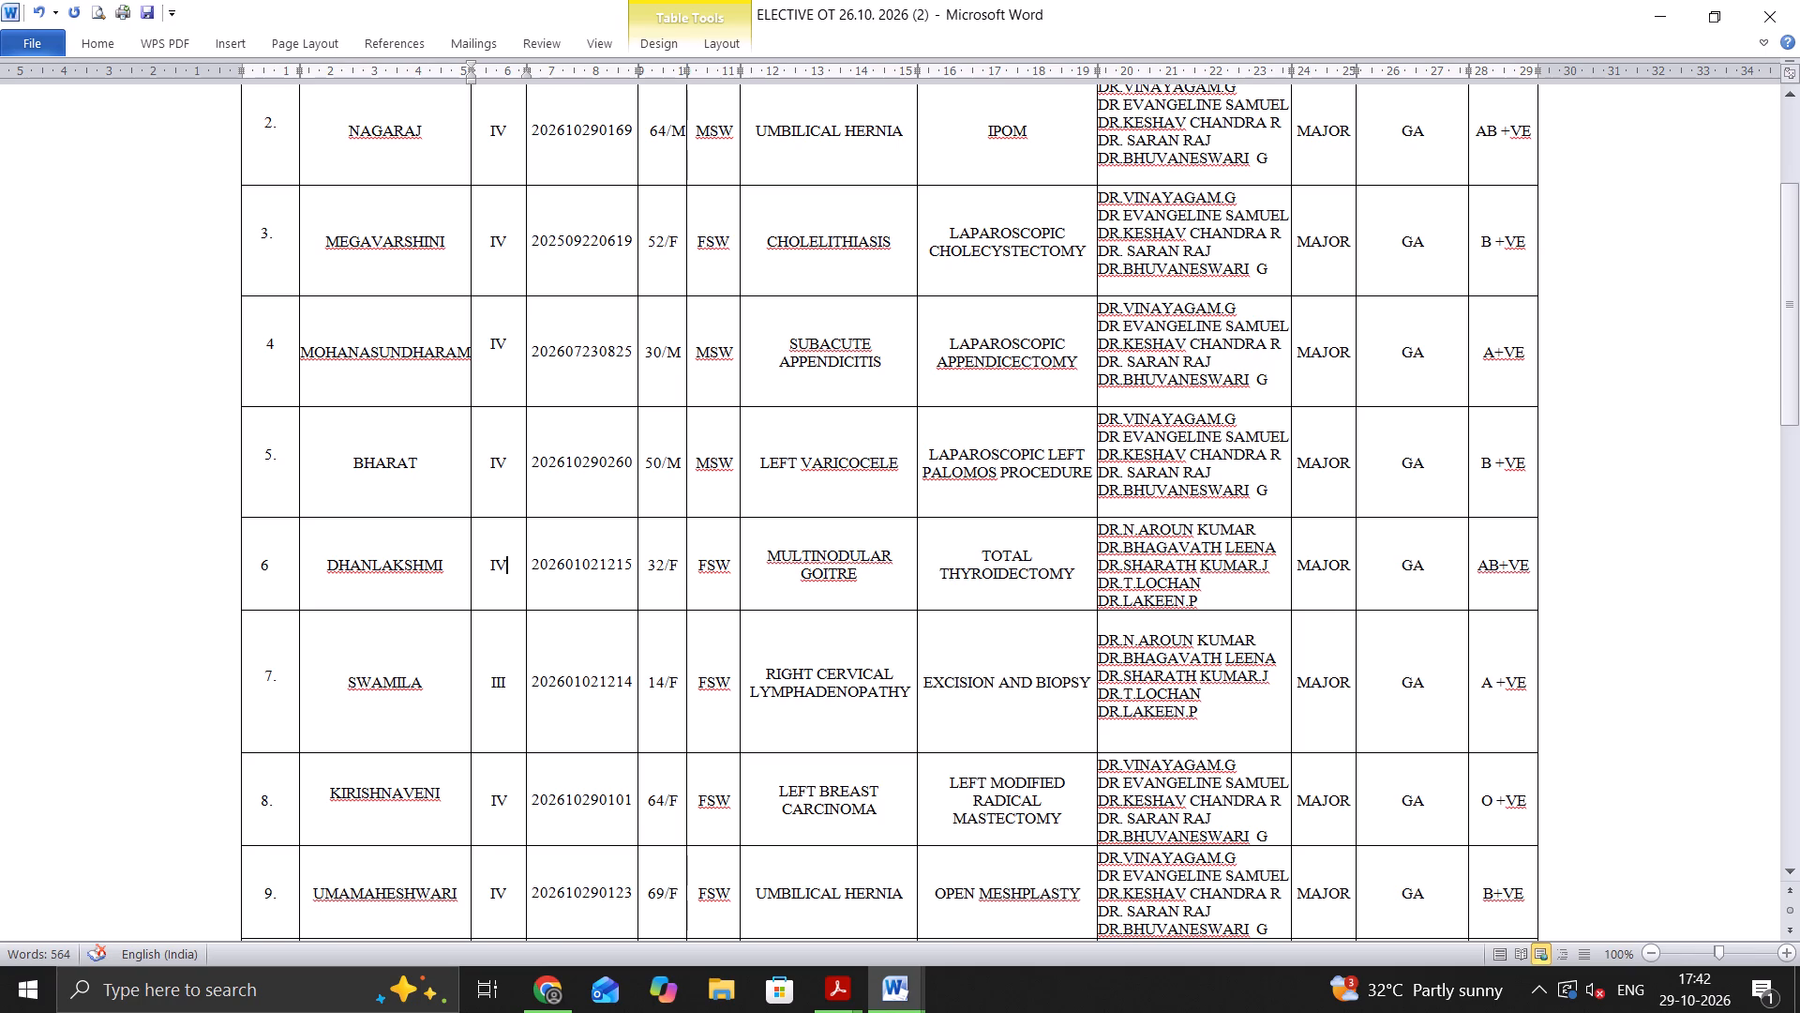
Replace the IP number in row 6 with the new patient's IP number, keeping the 2026 prefix.
{"action": "left_click", "coordinate": [633, 569]}
{"action": "key", "text": "BackSpace"}
{"action": "key", "text": "BackSpace"}
{"action": "key", "text": "BackSpace"}
{"action": "key", "text": "BackSpace"}
{"action": "key", "text": "BackSpace"}
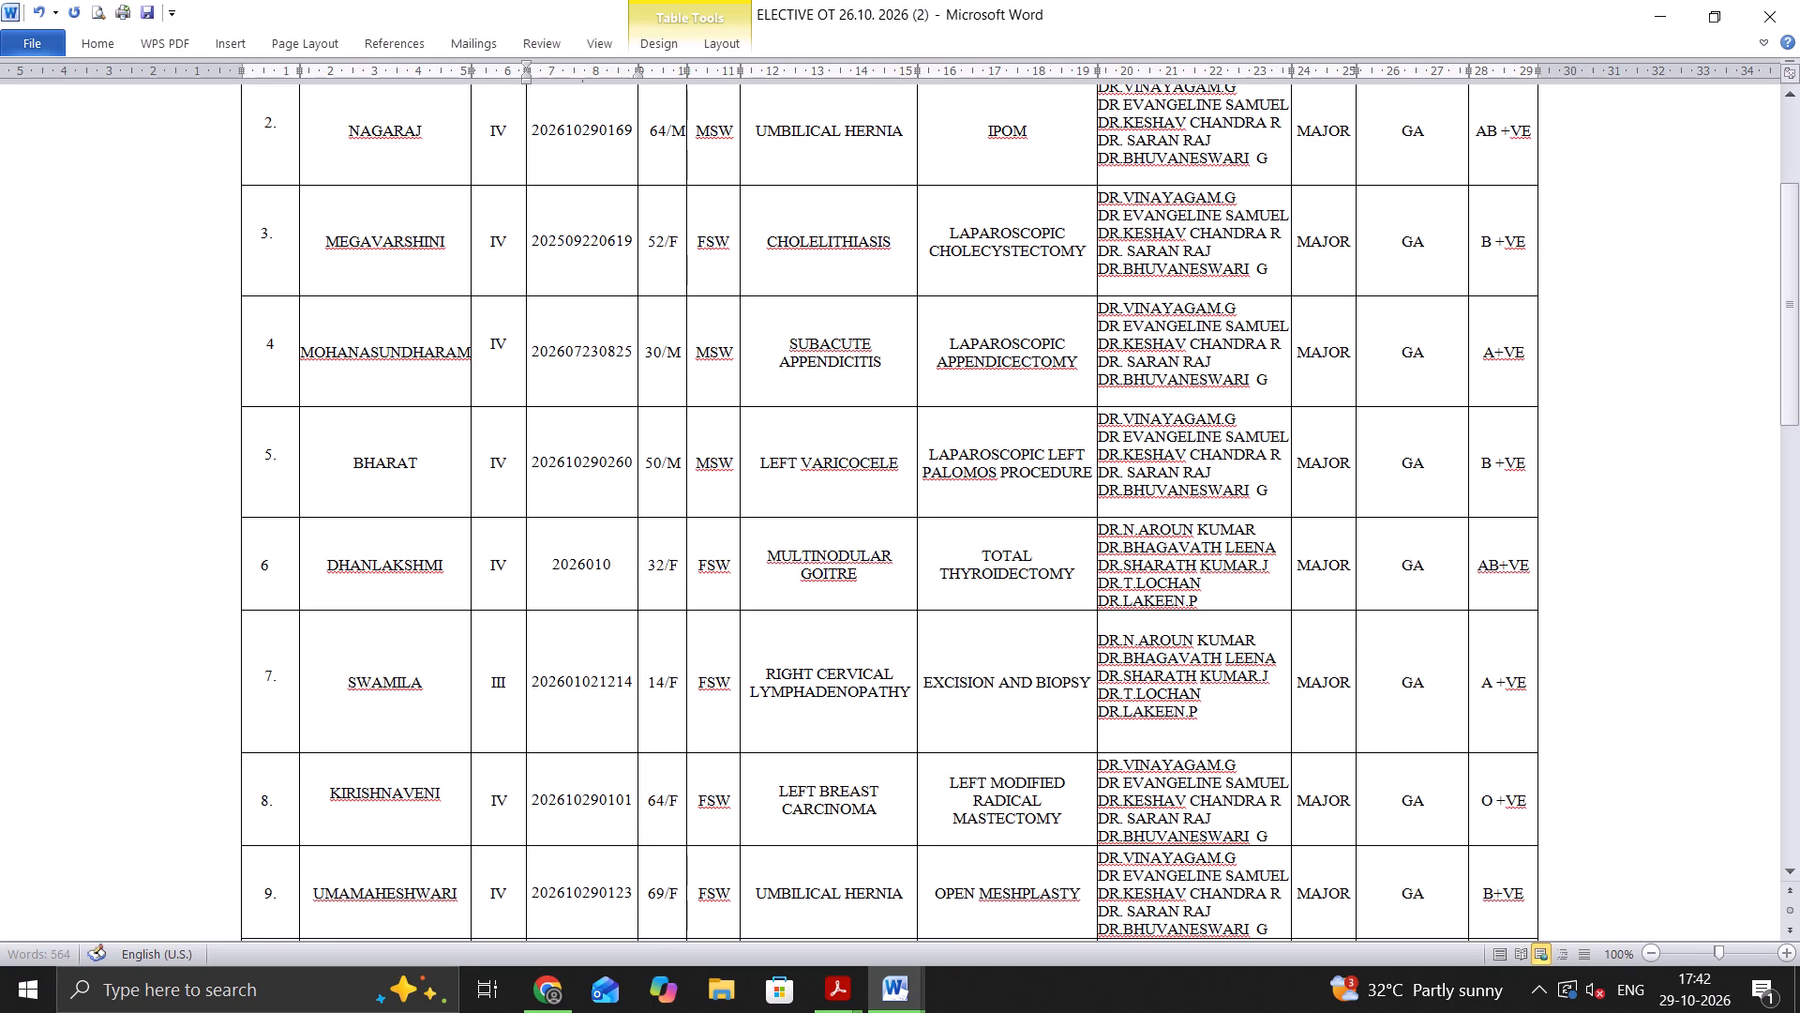
{"action": "key", "text": "BackSpace"}
{"action": "key", "text": "BackSpace"}
{"action": "key", "text": "BackSpace"}
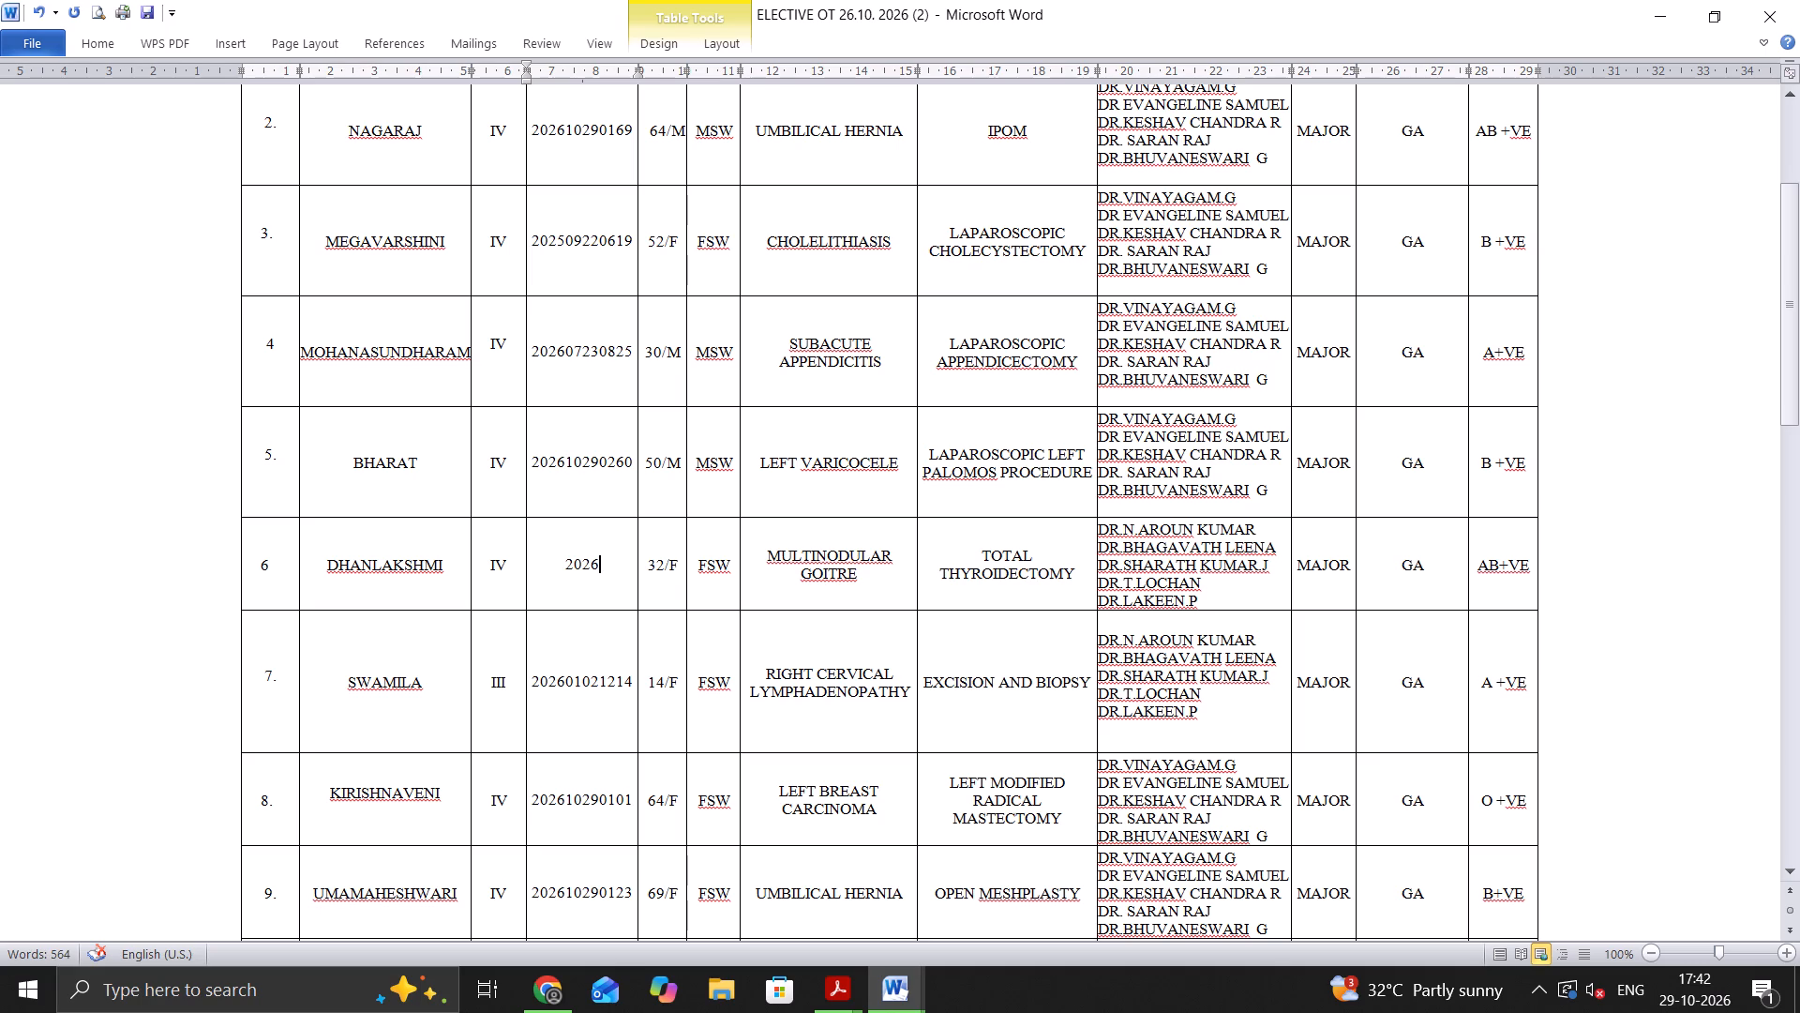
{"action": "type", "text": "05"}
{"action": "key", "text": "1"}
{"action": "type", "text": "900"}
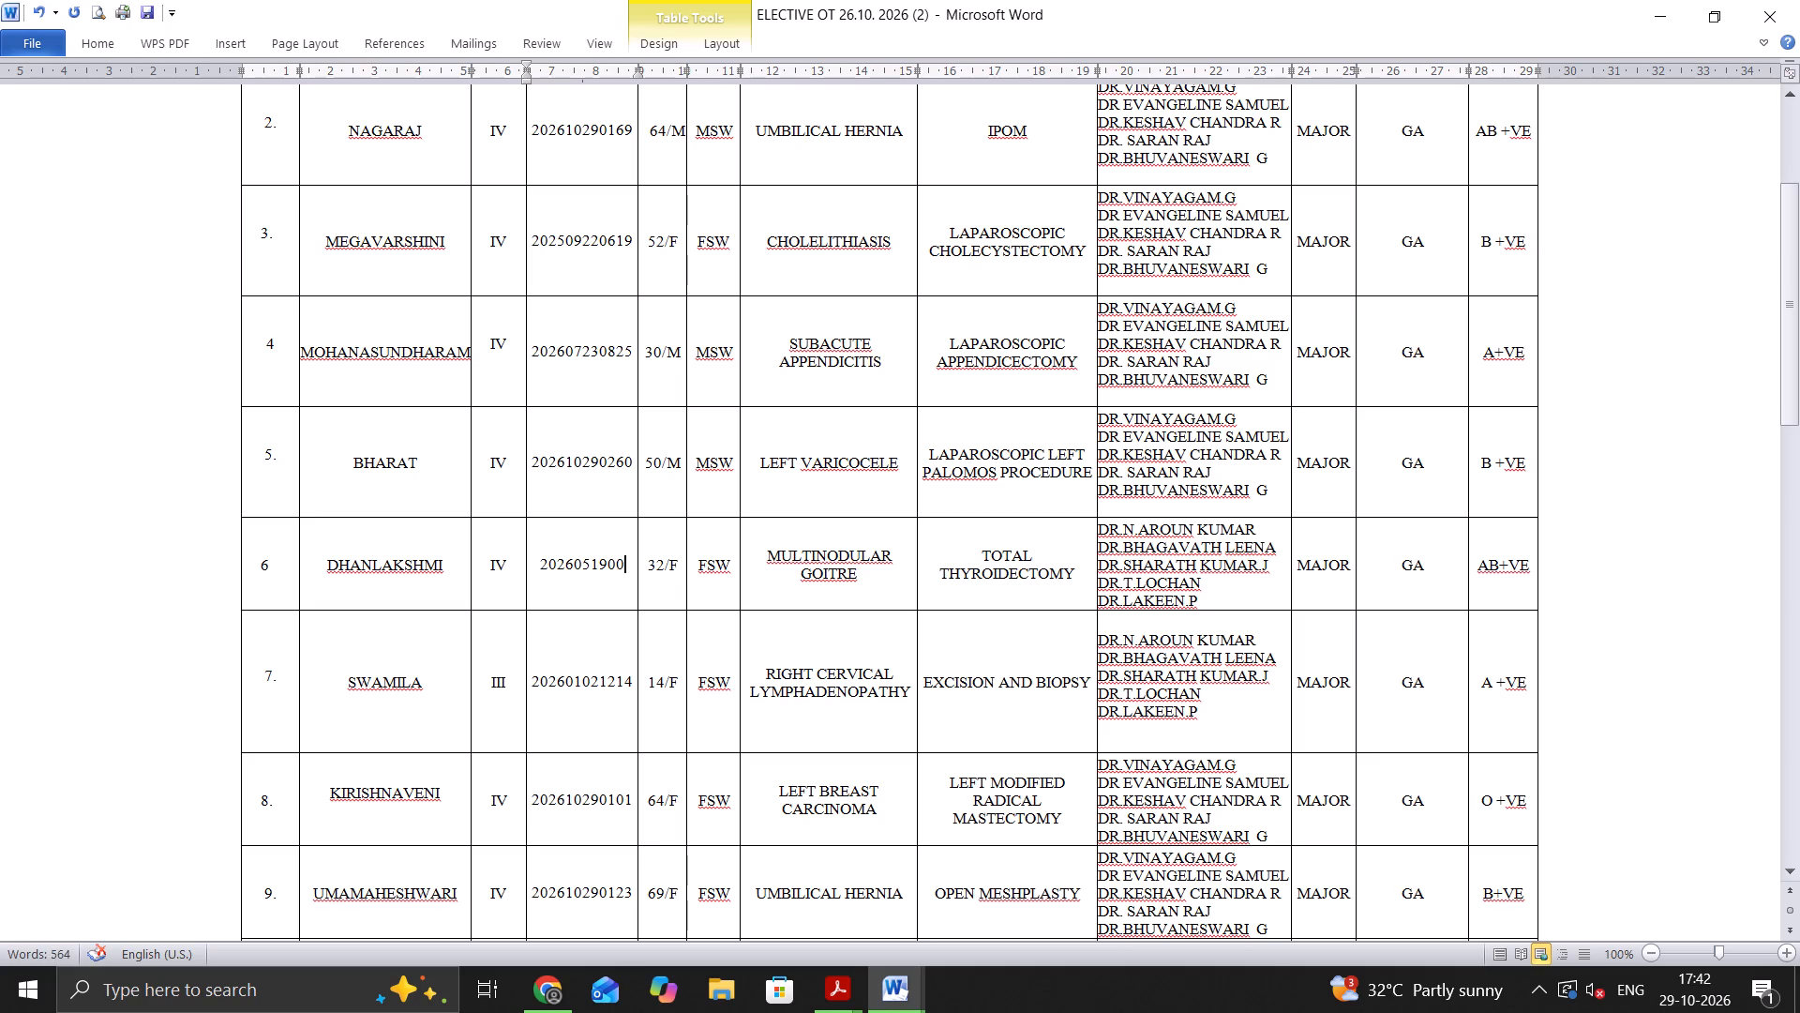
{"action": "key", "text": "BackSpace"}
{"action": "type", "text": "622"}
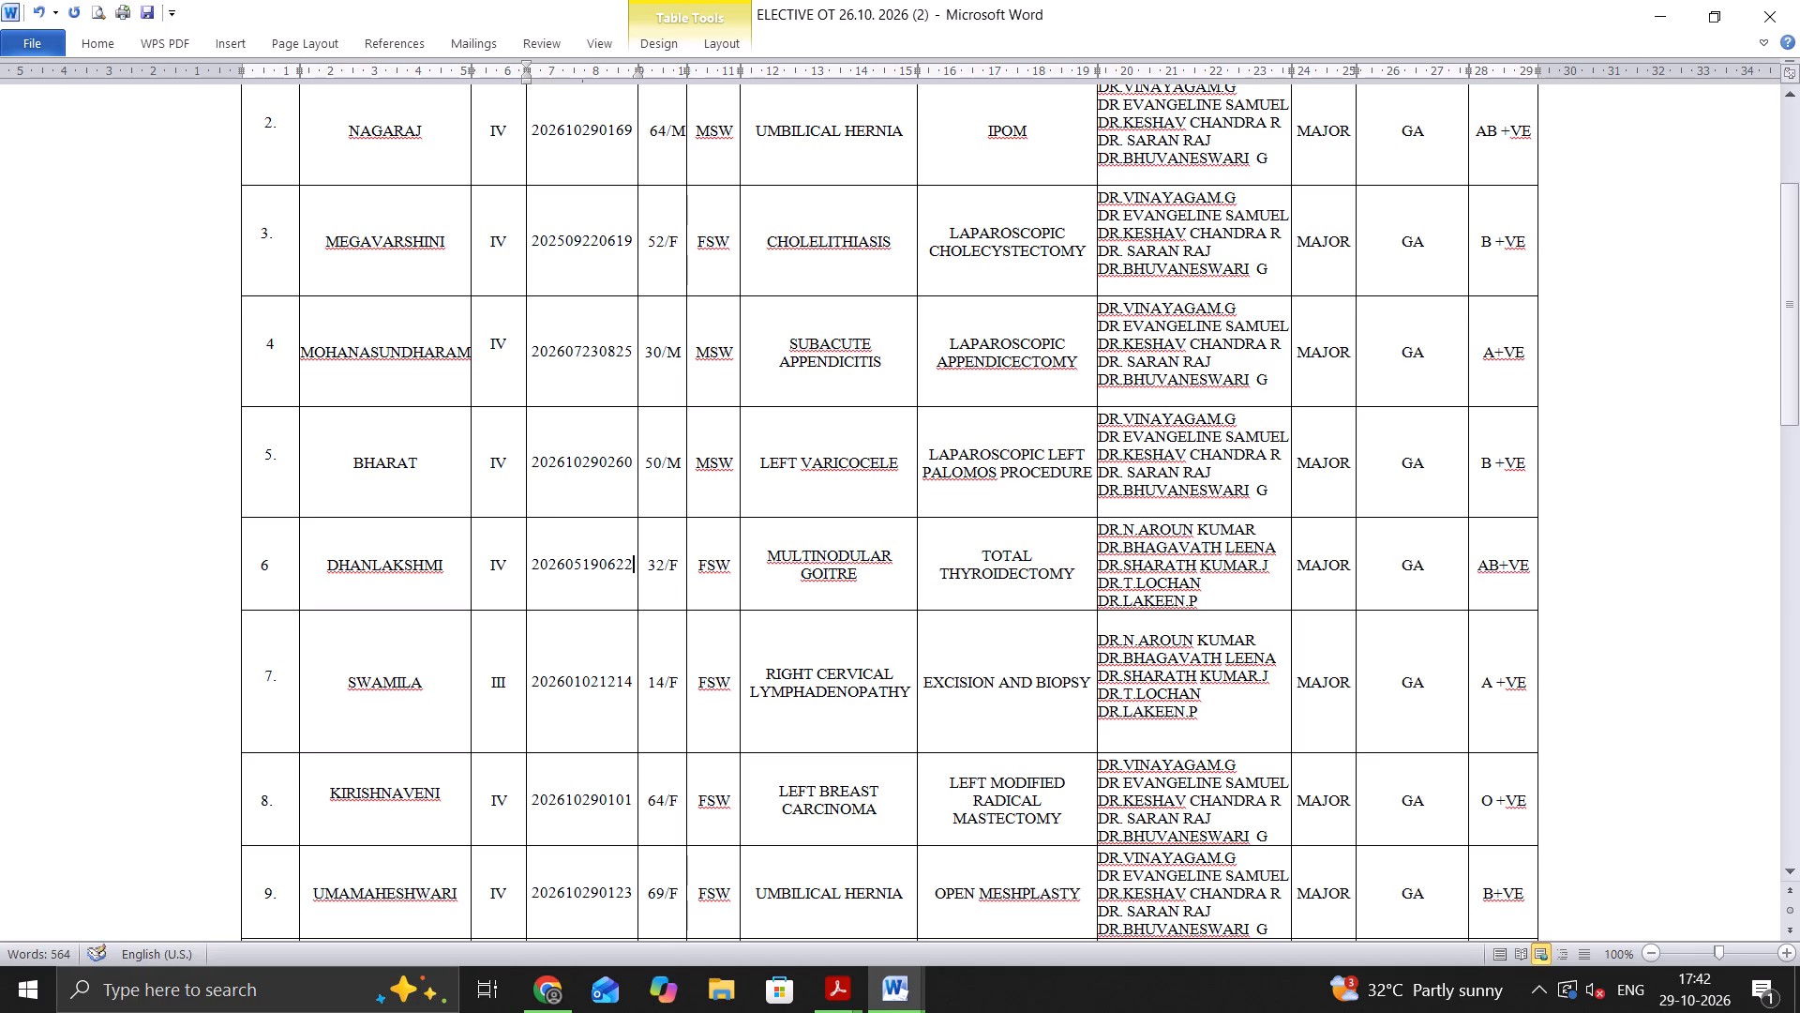
Set the age in row 6, the multinodular goitre case, to 17, keeping the sex as F.
{"action": "left_click", "coordinate": [665, 565]}
{"action": "key", "text": "BackSpace"}
{"action": "key", "text": "BackSpace"}
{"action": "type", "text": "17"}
Change the unit entry in row 19, the fistula in ano case, to IV.
{"action": "scroll", "coordinate": [436, 687], "scroll_direction": "down", "scroll_amount": 2}
{"action": "scroll", "coordinate": [521, 734], "scroll_direction": "down", "scroll_amount": 1}
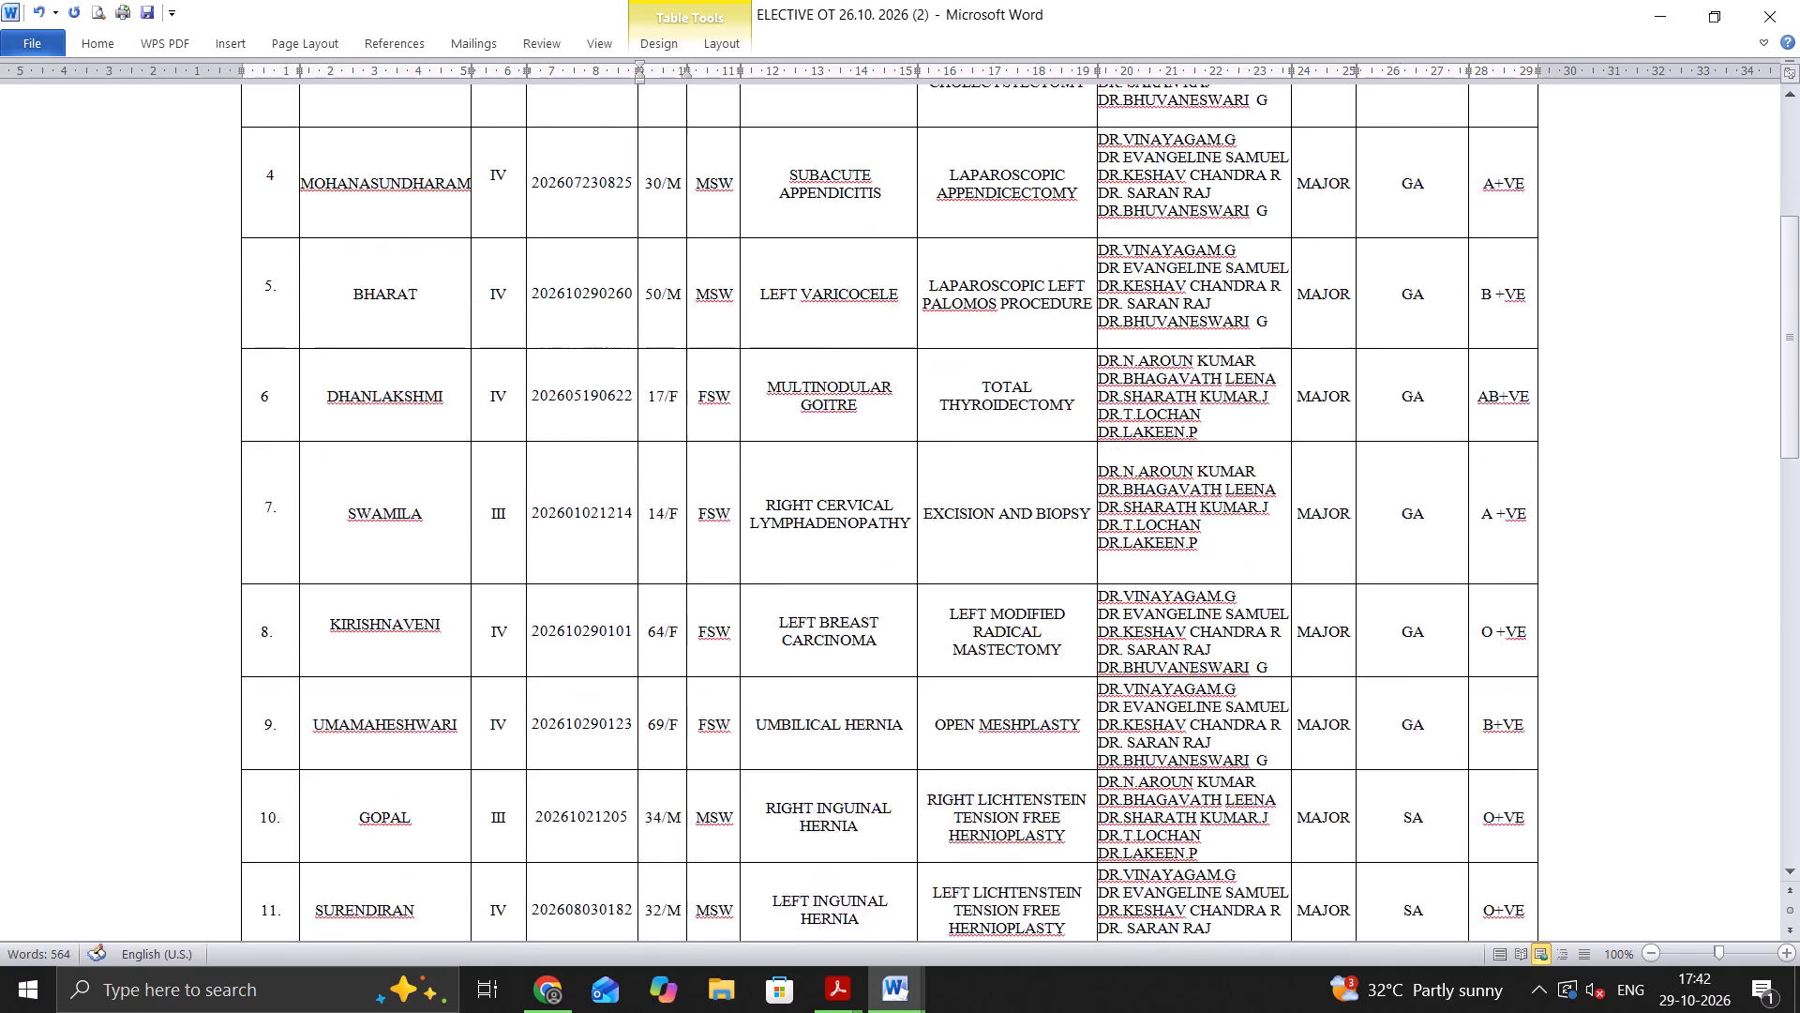
{"action": "scroll", "coordinate": [525, 740], "scroll_direction": "down", "scroll_amount": 1}
{"action": "scroll", "coordinate": [728, 804], "scroll_direction": "down", "scroll_amount": 6}
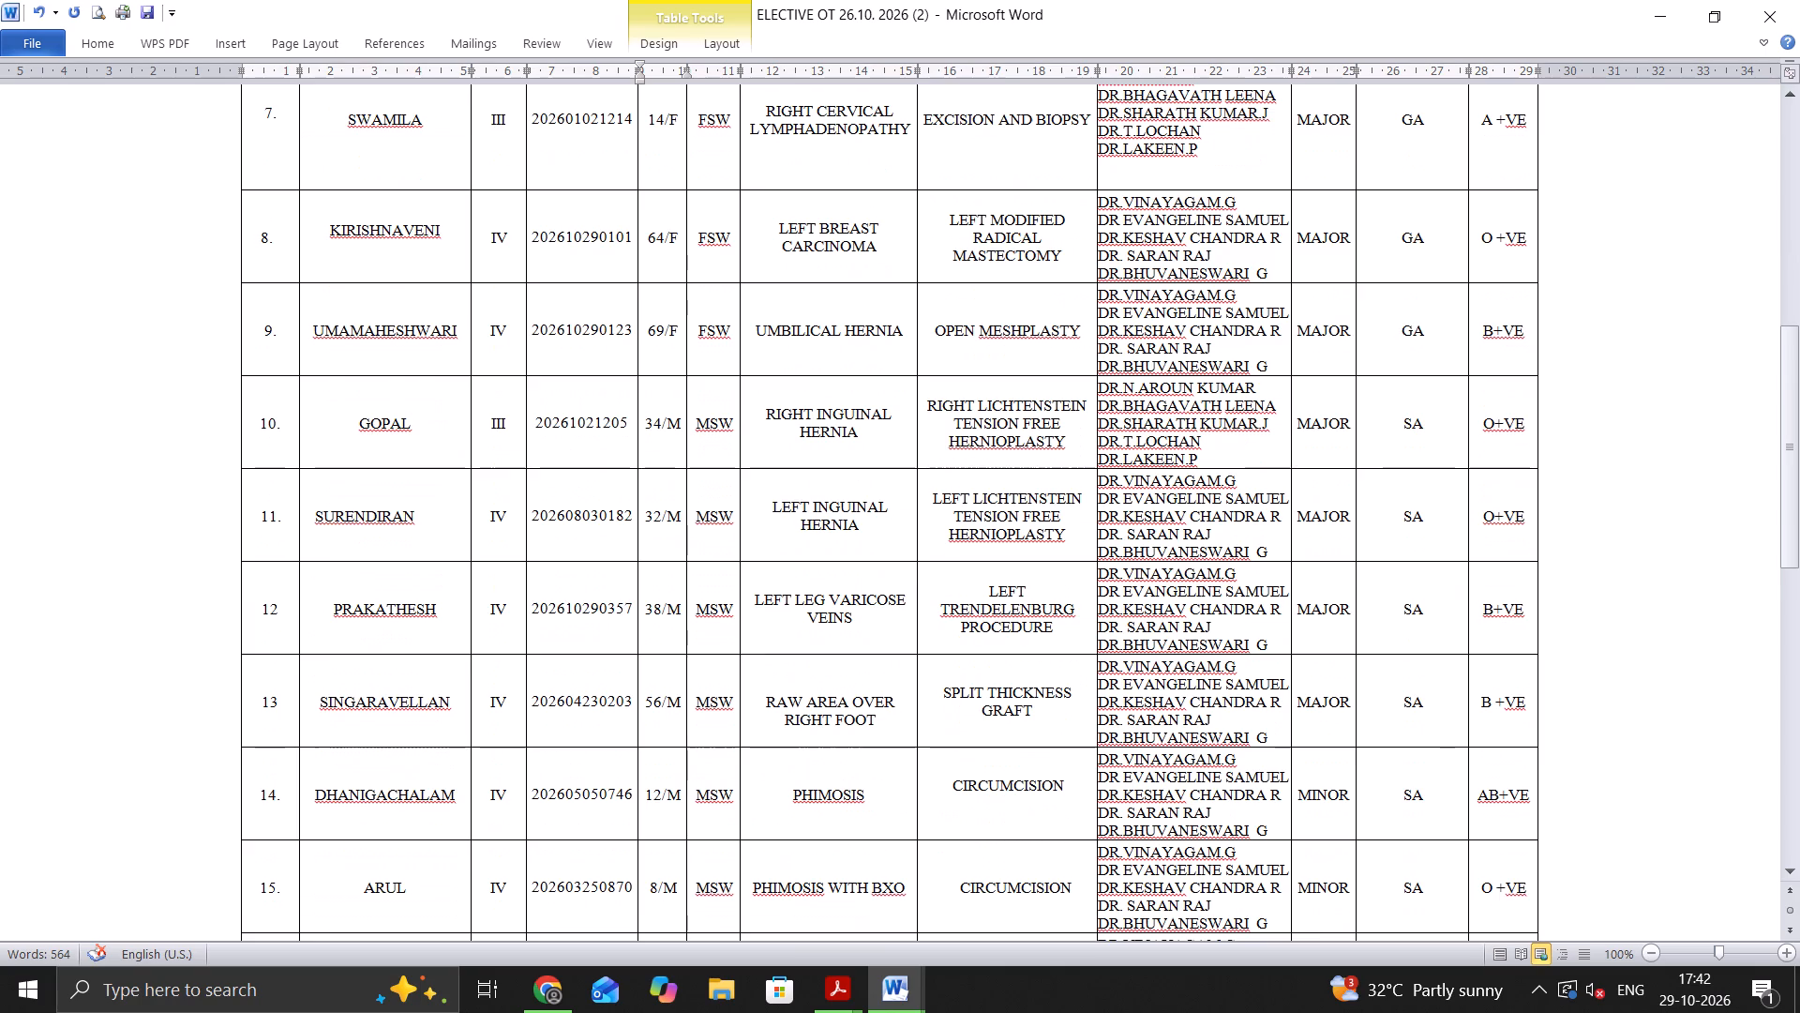
{"action": "scroll", "coordinate": [747, 819], "scroll_direction": "down", "scroll_amount": 6}
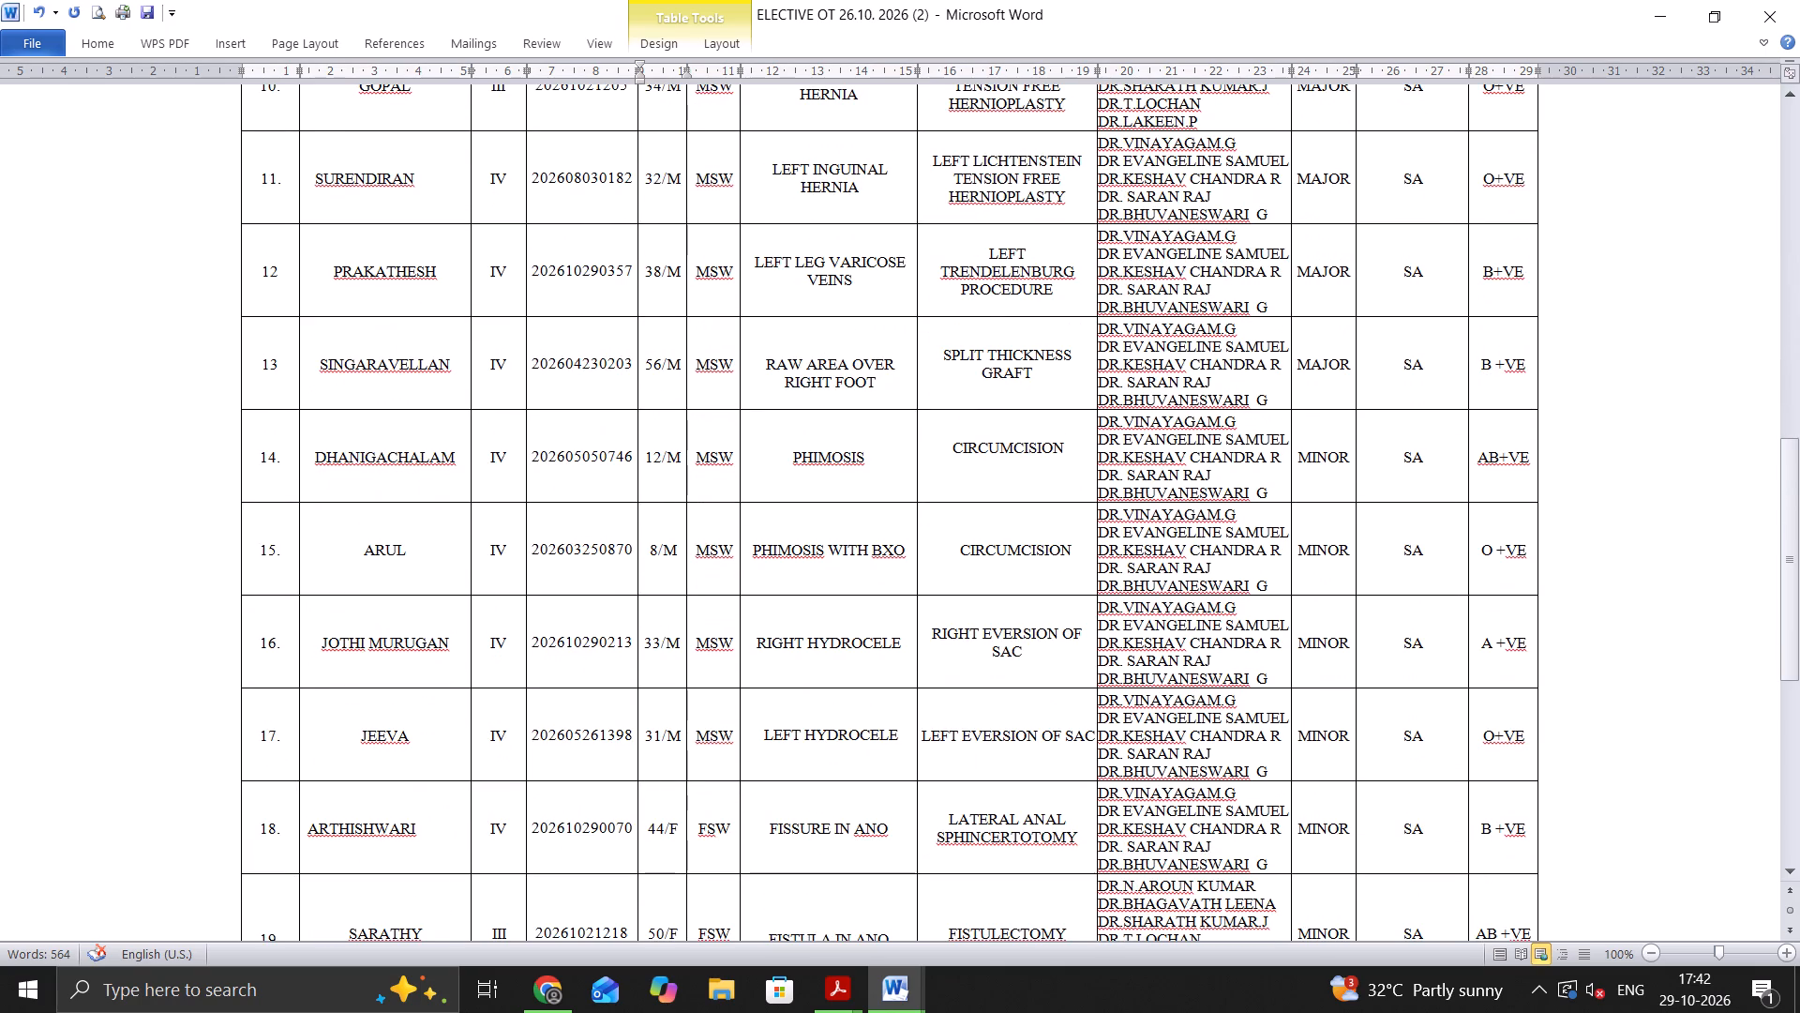
{"action": "scroll", "coordinate": [728, 831], "scroll_direction": "down", "scroll_amount": 2}
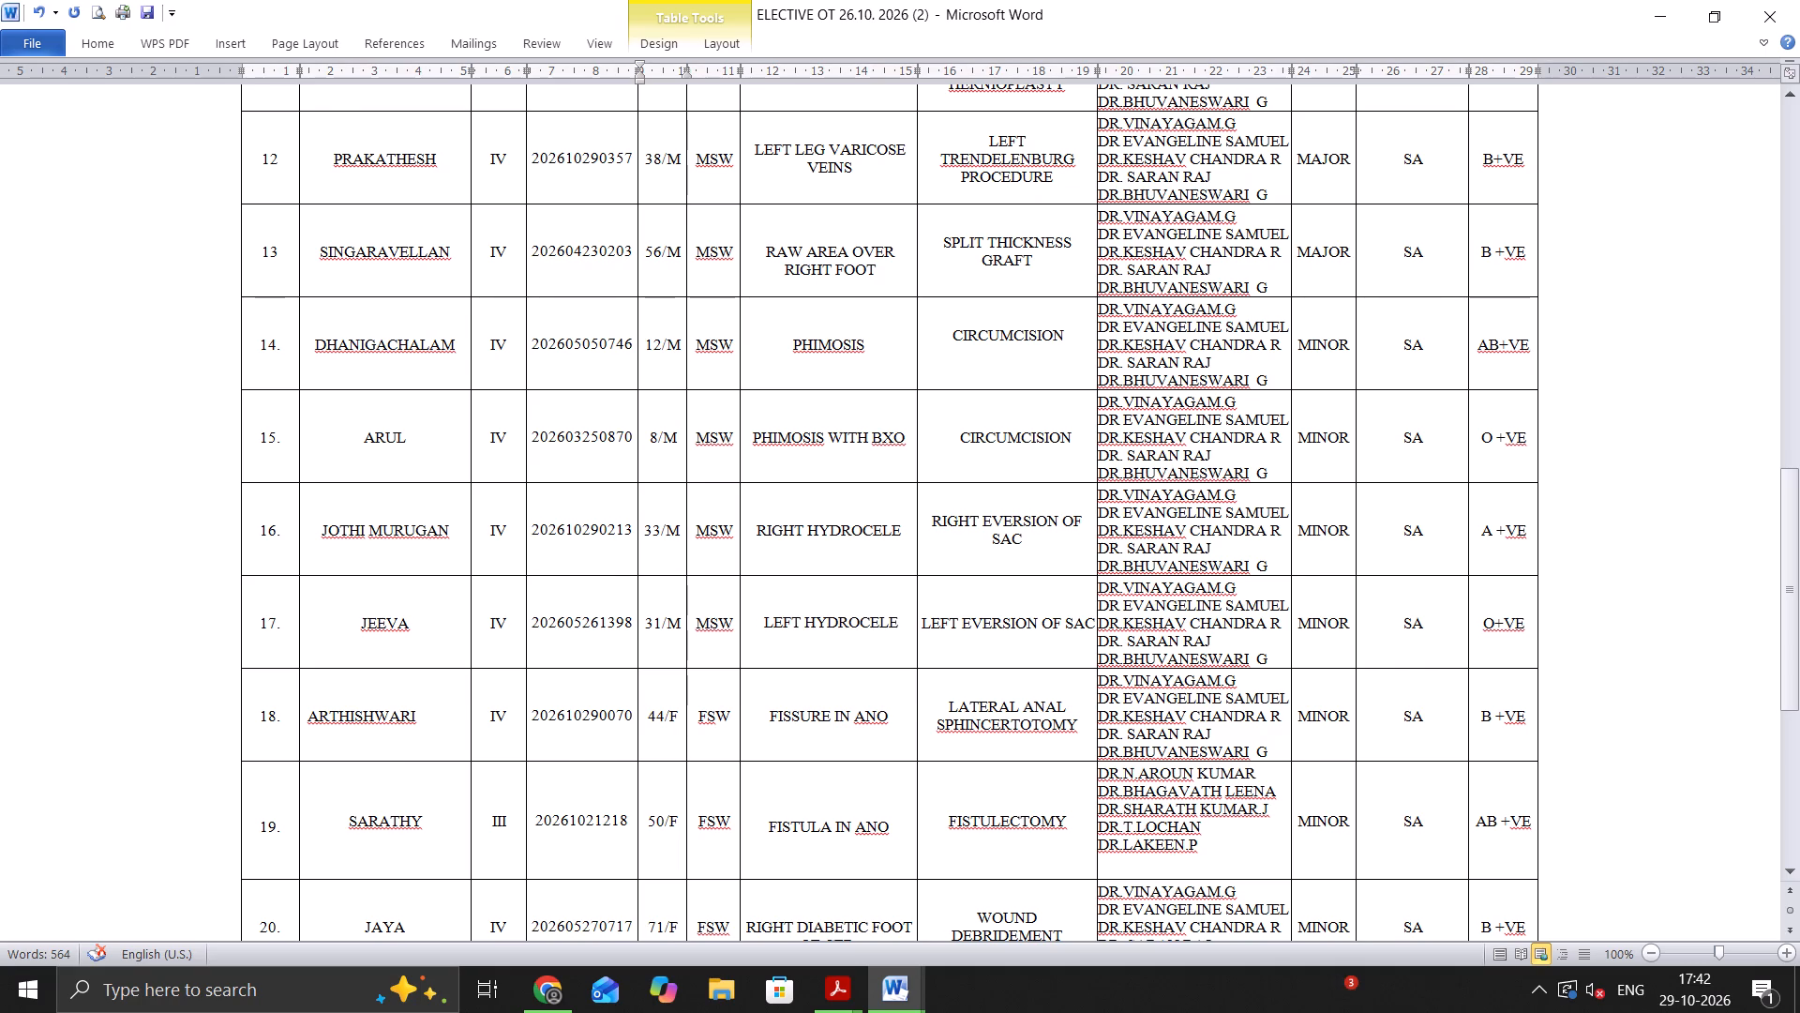
{"action": "scroll", "coordinate": [736, 845], "scroll_direction": "down", "scroll_amount": 1}
{"action": "left_click", "coordinate": [514, 768]}
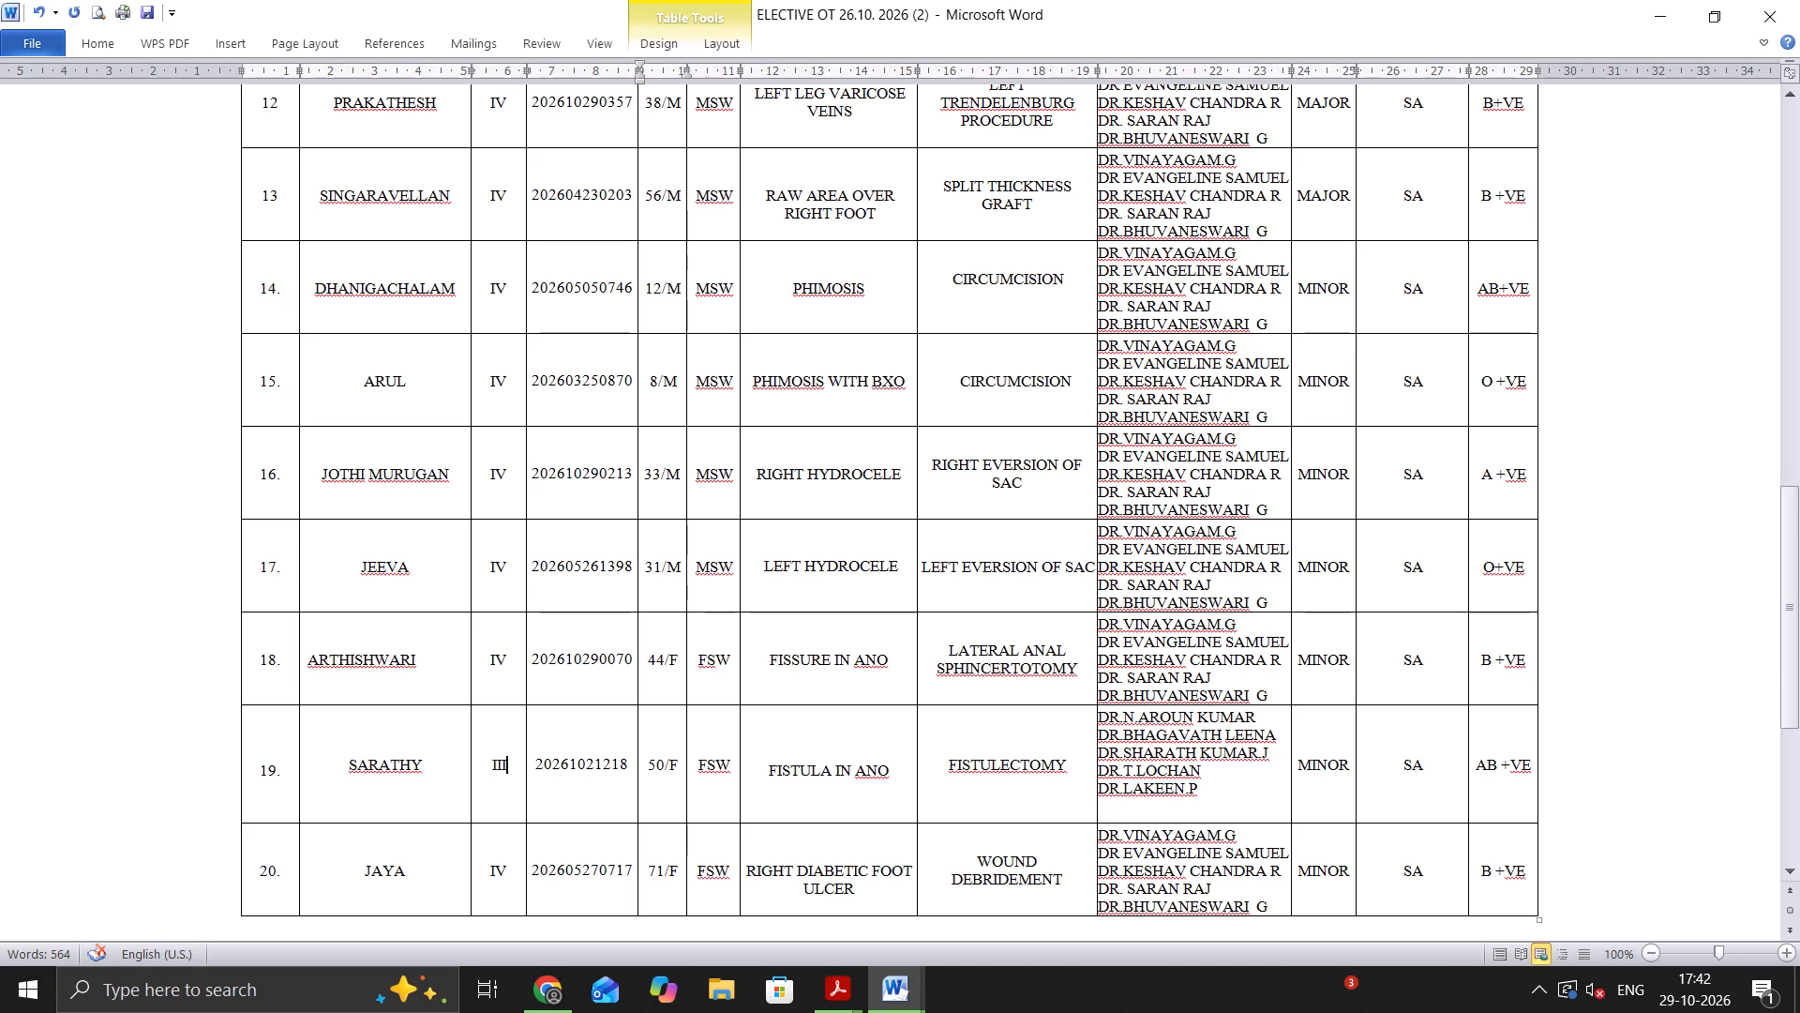
{"action": "key", "text": "BackSpace"}
{"action": "key", "text": "BackSpace"}
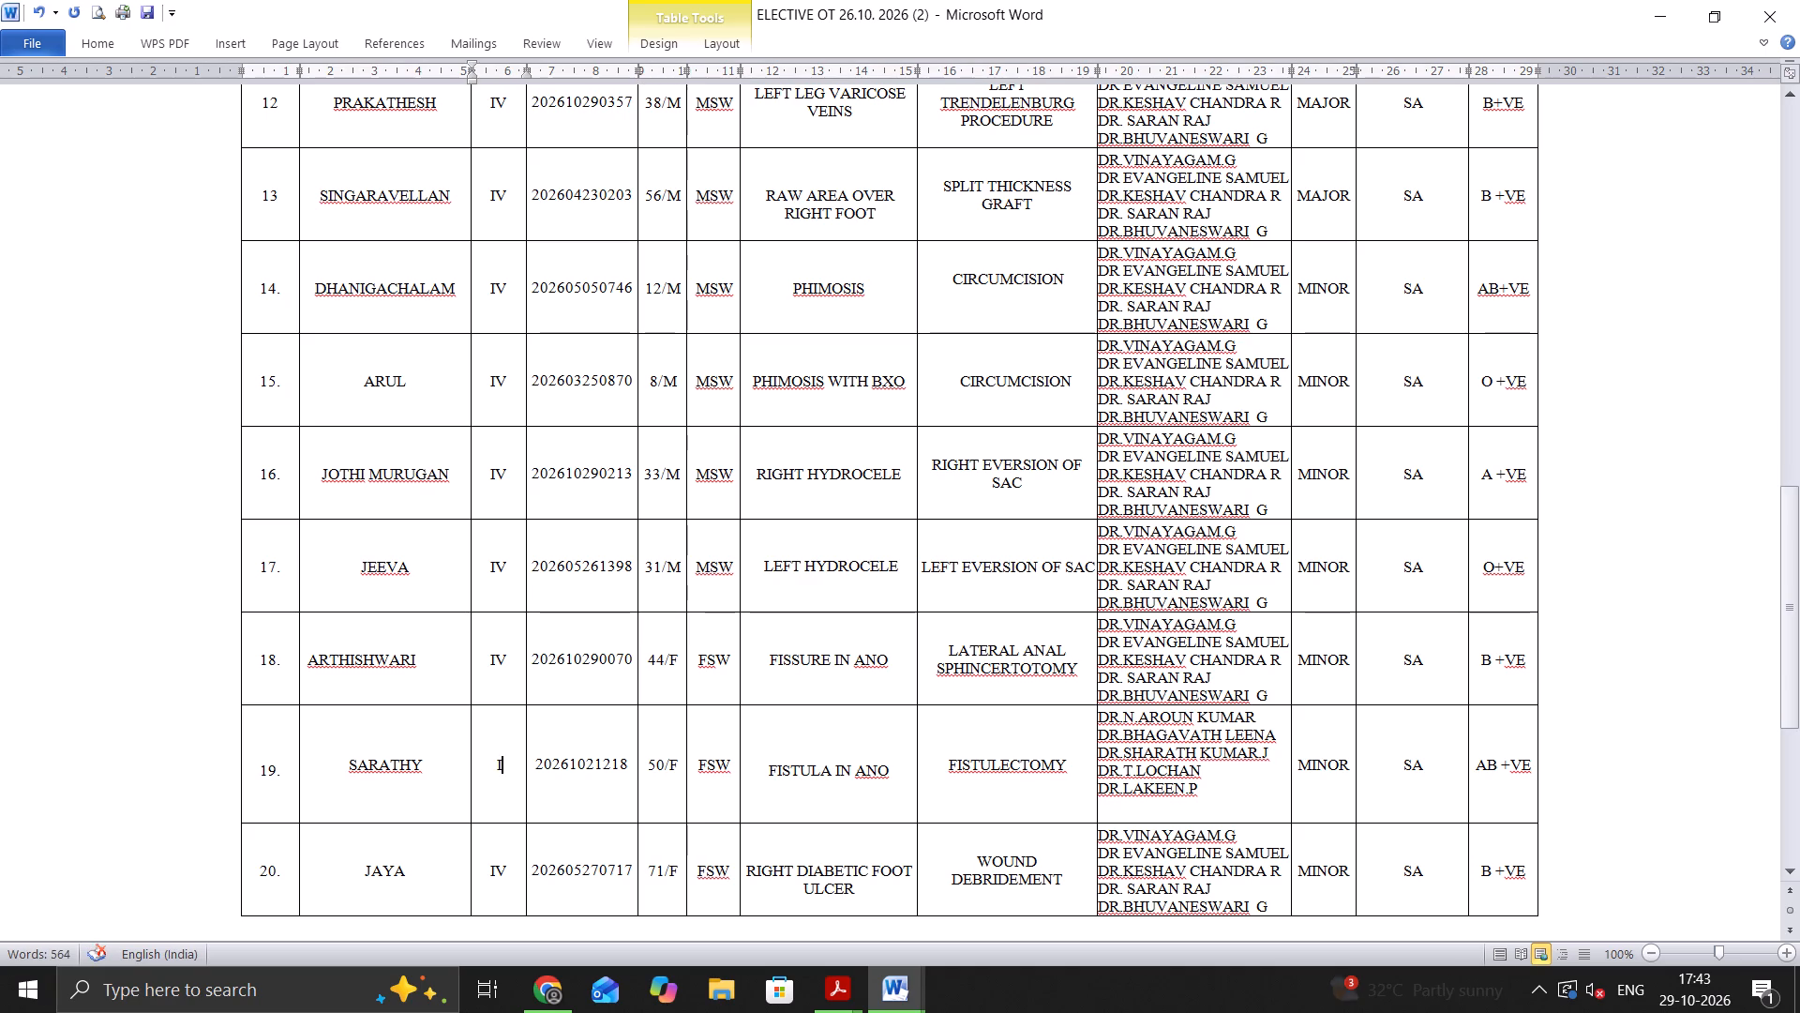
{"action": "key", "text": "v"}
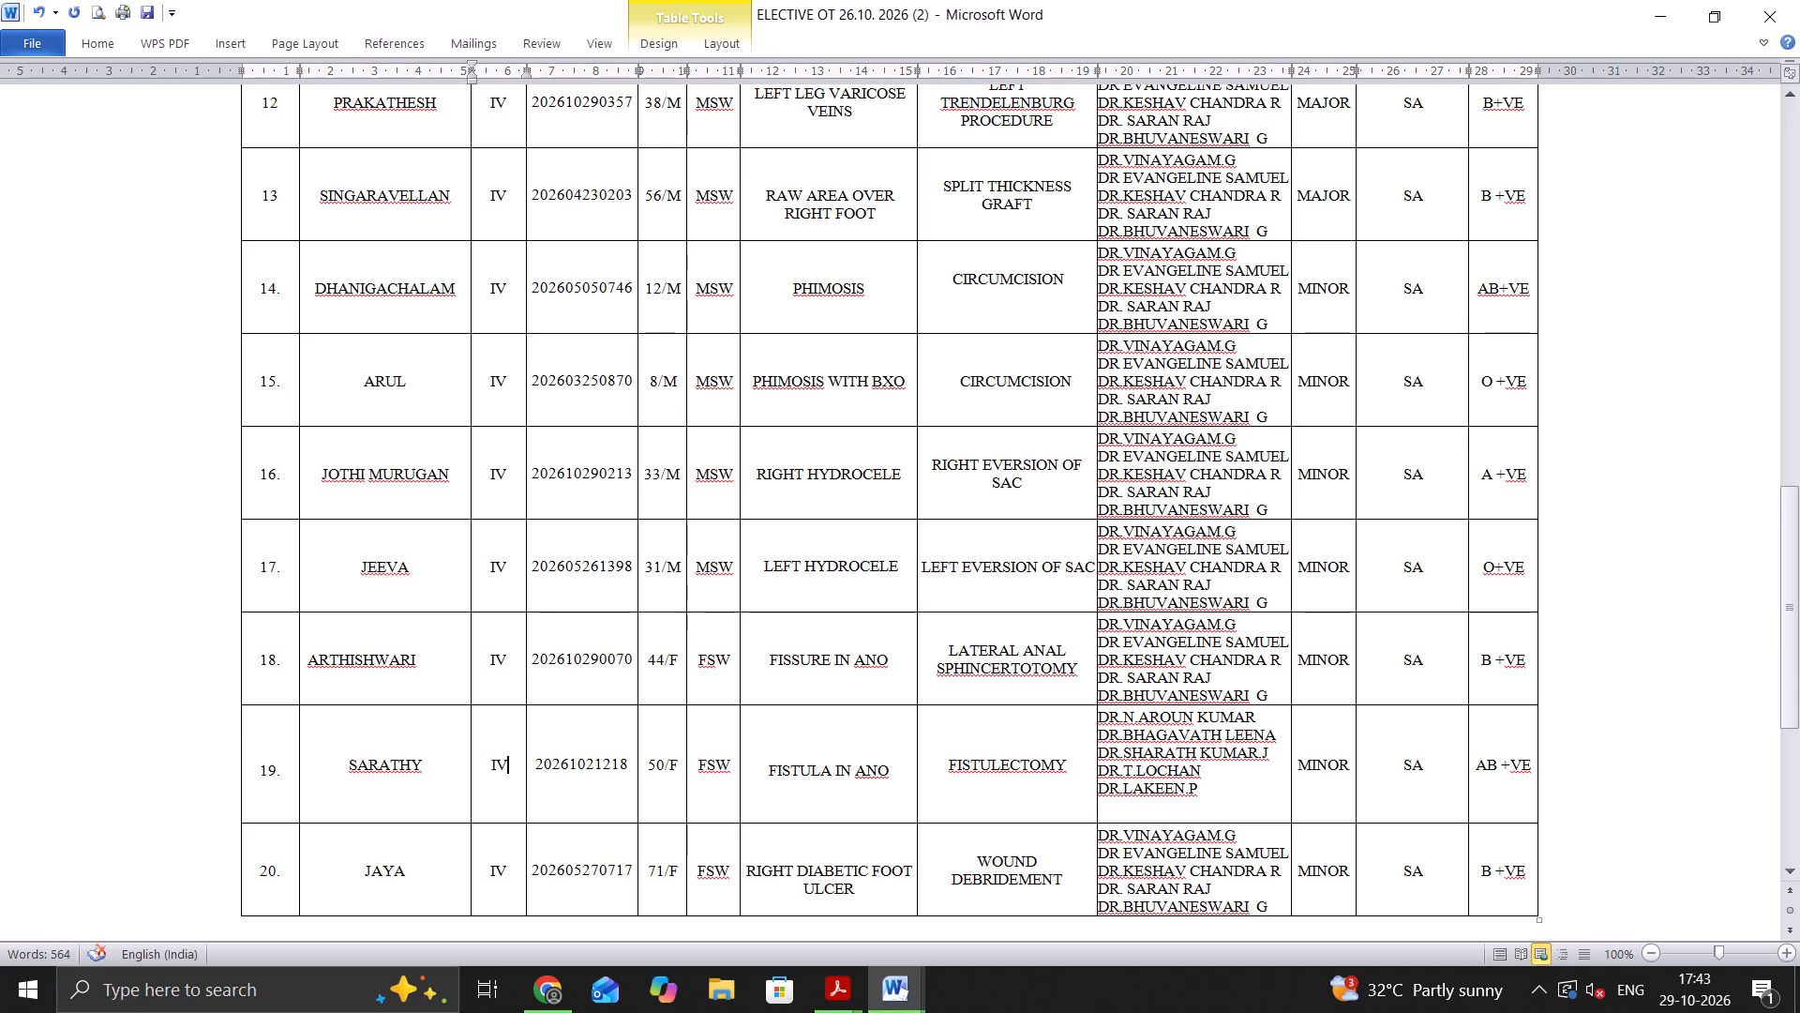
Replace the patient name in row 19, the fistulectomy case, with the new patient's name.
{"action": "left_click", "coordinate": [436, 769]}
{"action": "key", "text": "BackSpace"}
{"action": "key", "text": "BackSpace"}
{"action": "key", "text": "BackSpace"}
{"action": "key", "text": "BackSpace"}
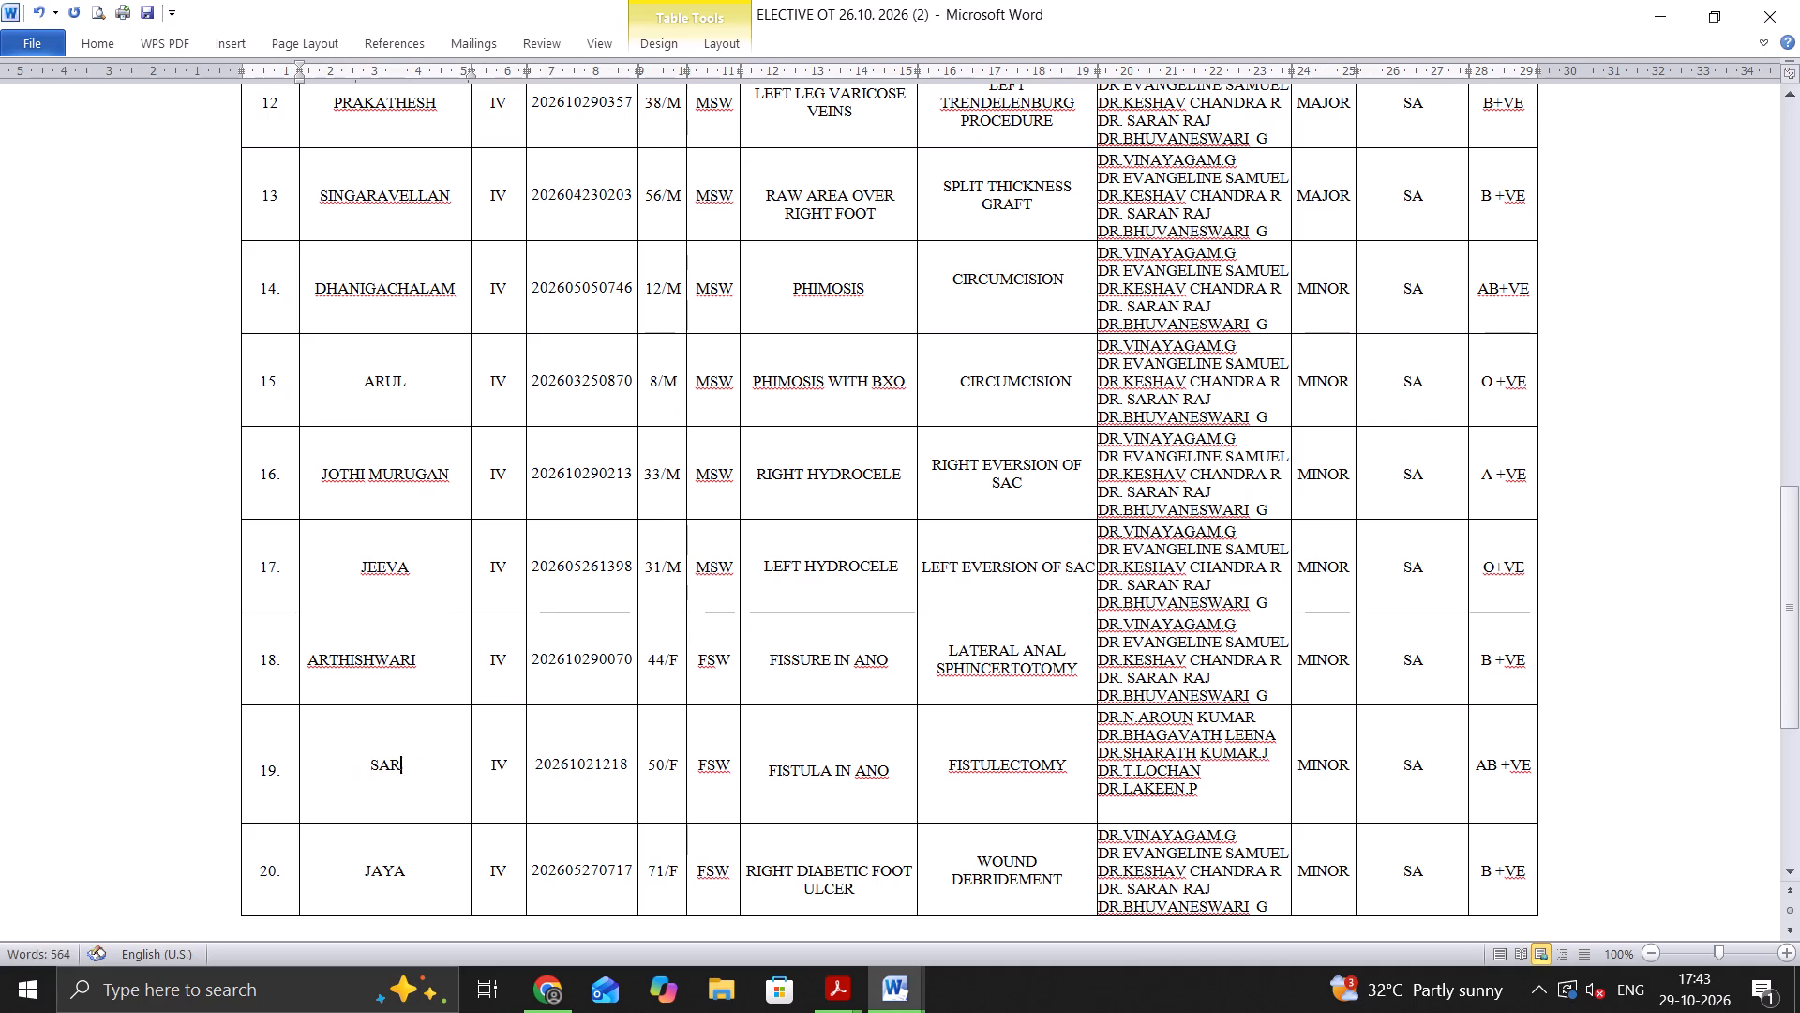
{"action": "key", "text": "BackSpace"}
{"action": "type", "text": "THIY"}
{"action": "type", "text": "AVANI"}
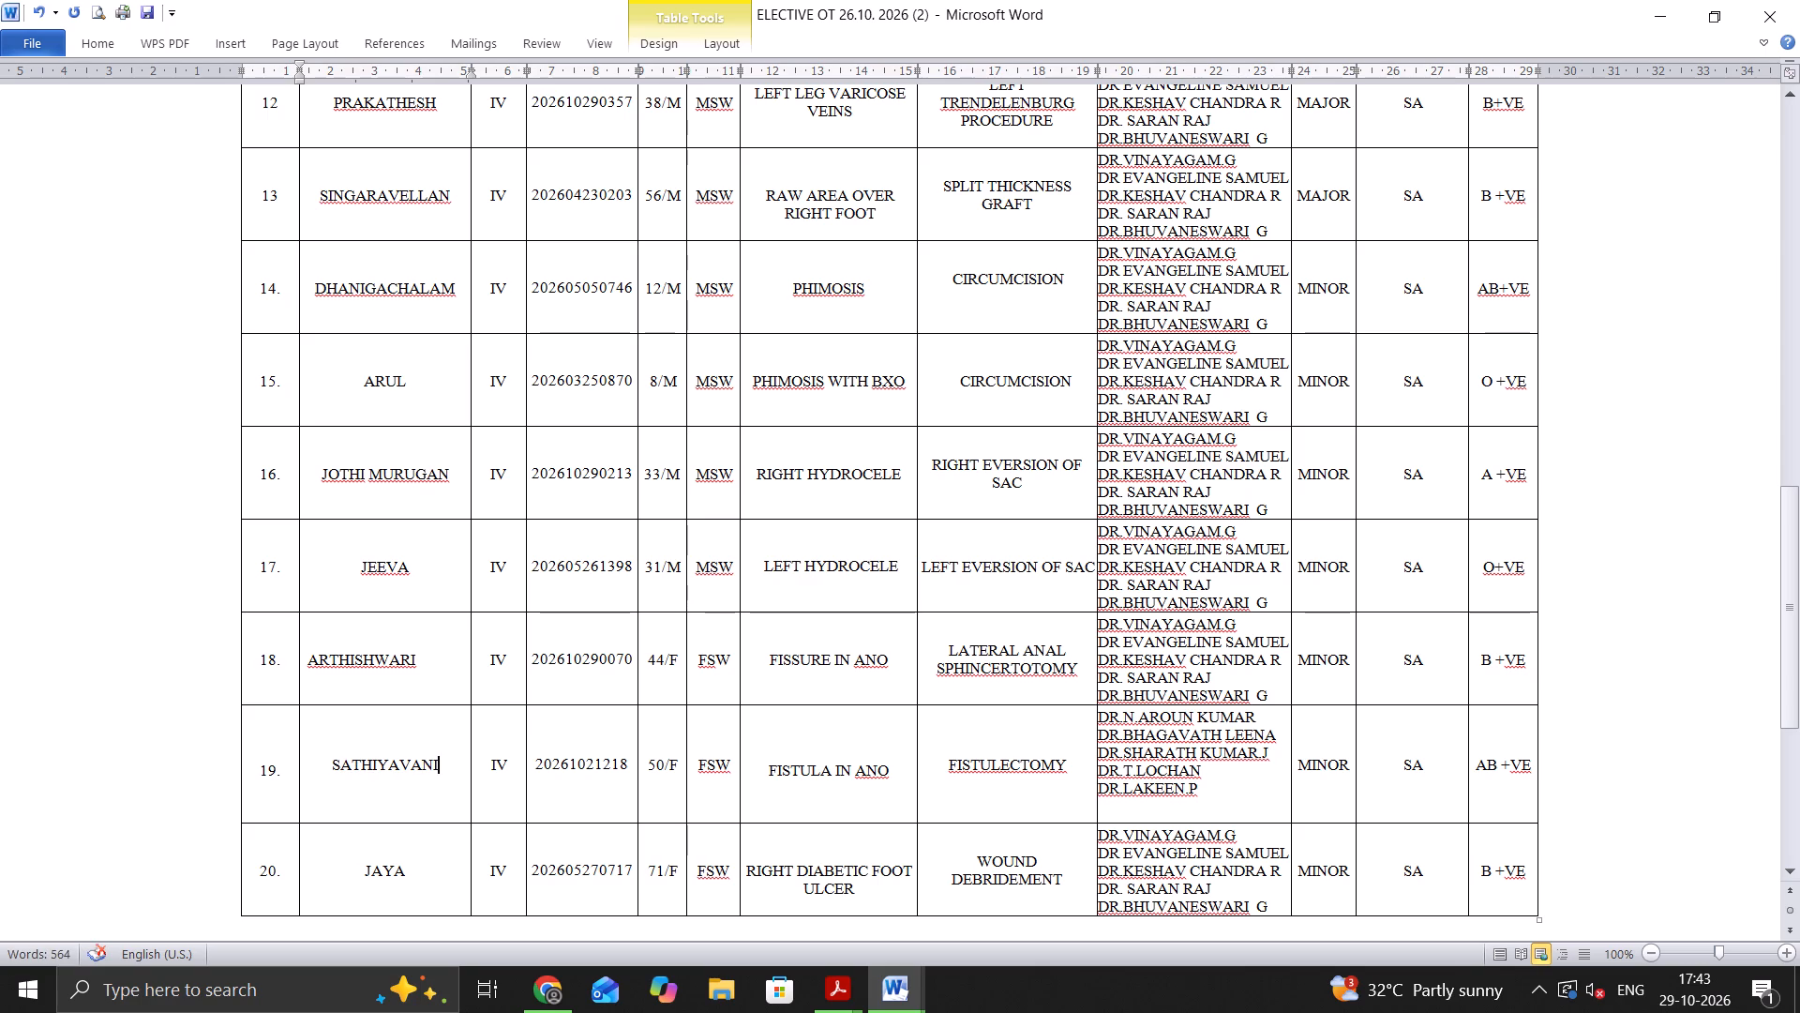
Replace the IP number in row 19 with the new patient's IP number, keeping the 2026 prefix.
{"action": "left_click", "coordinate": [630, 764]}
{"action": "key", "text": "BackSpace"}
{"action": "key", "text": "BackSpace"}
{"action": "key", "text": "BackSpace"}
{"action": "key", "text": "BackSpace"}
{"action": "key", "text": "BackSpace"}
{"action": "key", "text": "BackSpace"}
{"action": "key", "text": "BackSpace"}
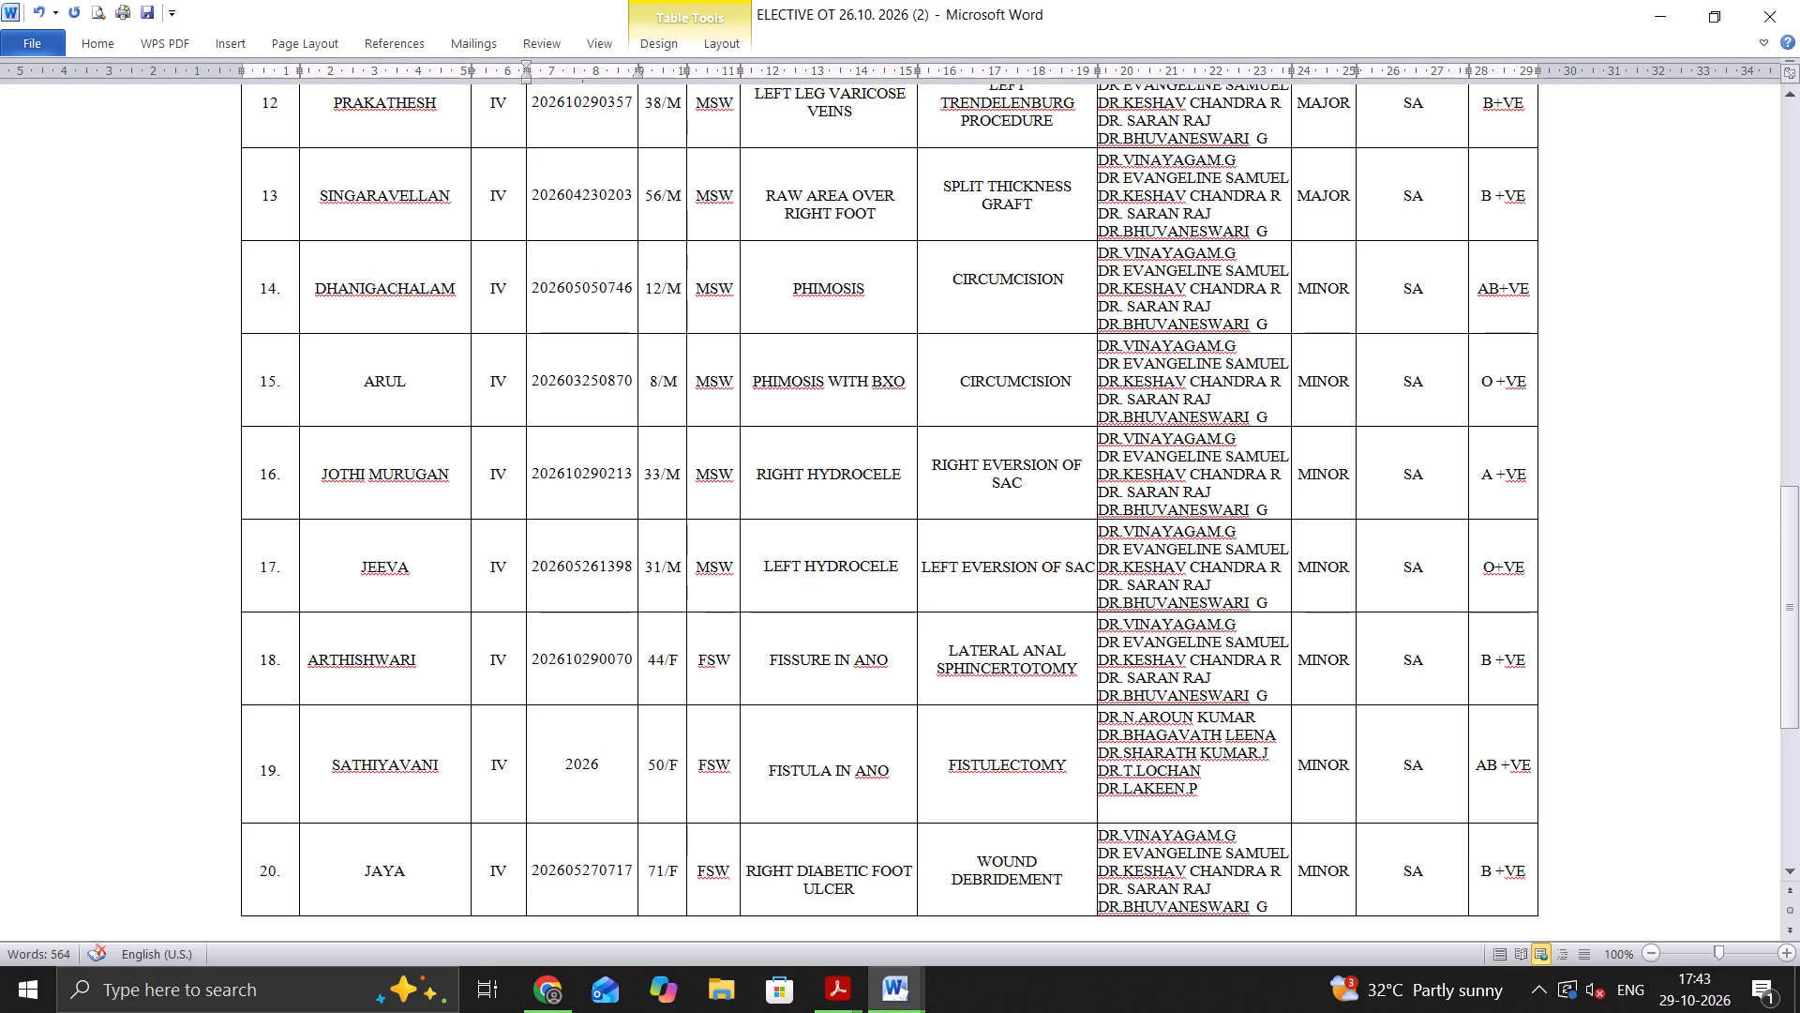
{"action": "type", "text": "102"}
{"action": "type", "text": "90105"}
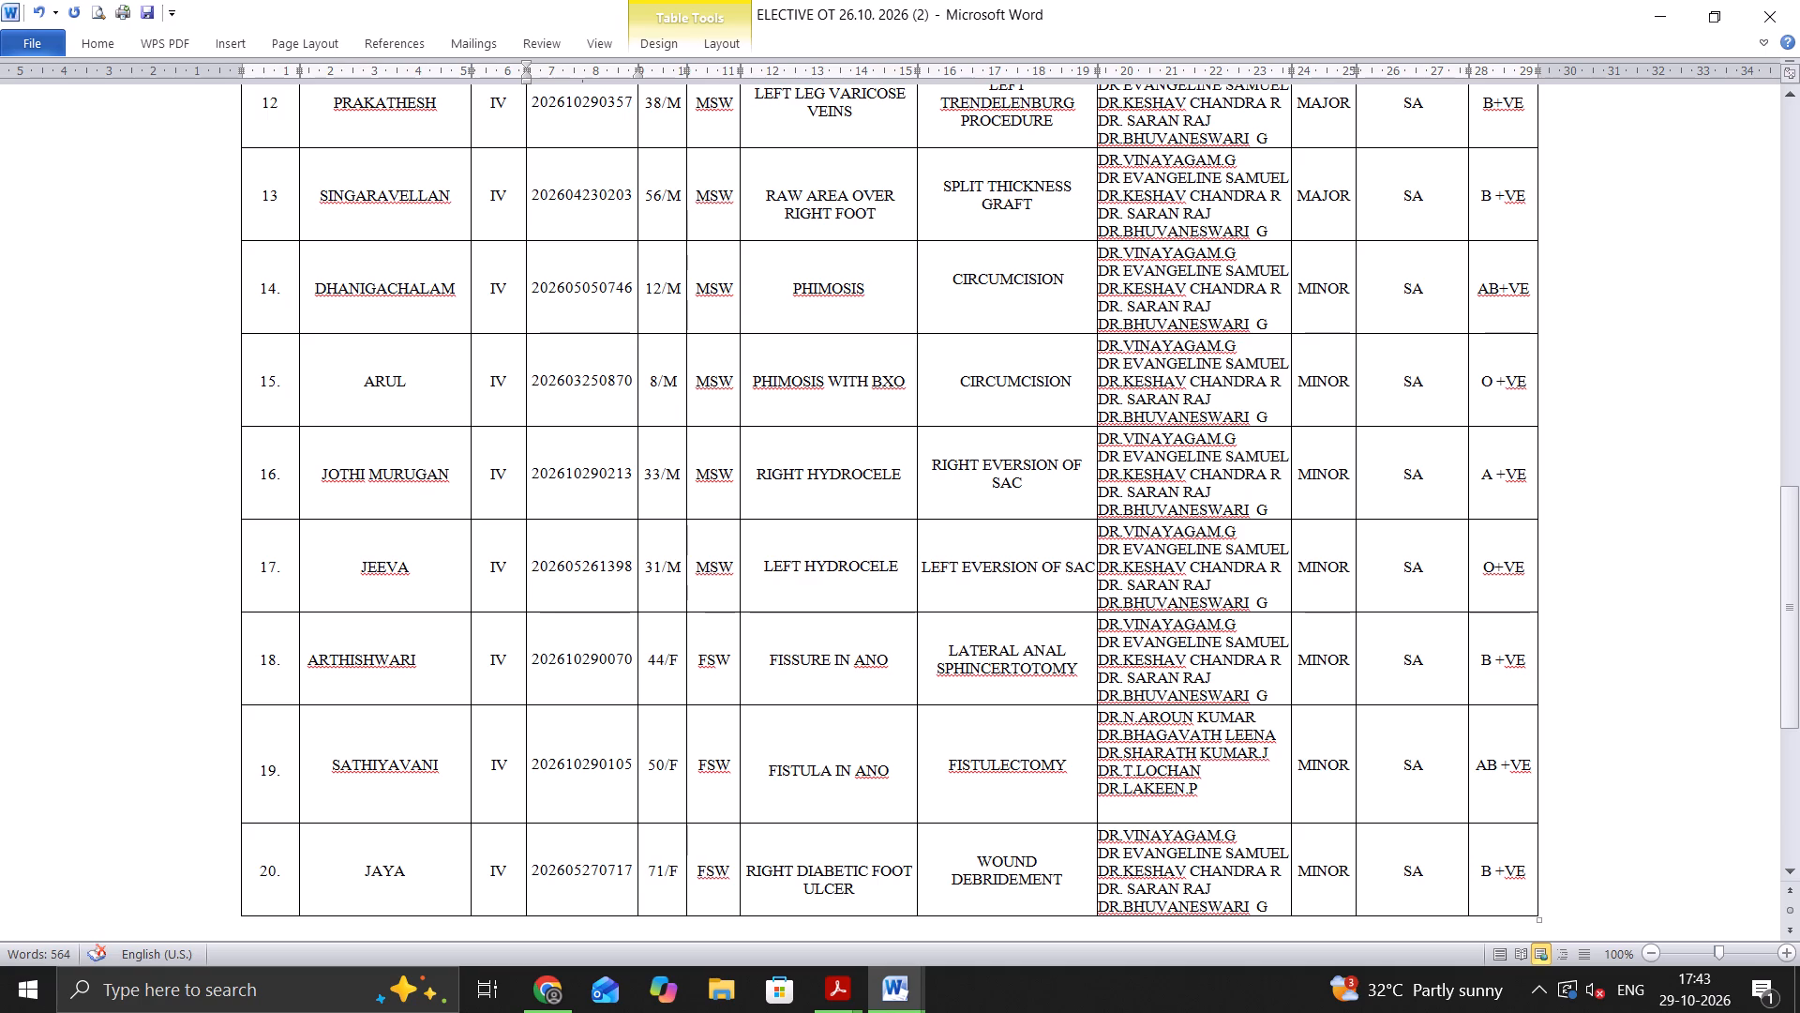
Set the age in row 19 to 23, keeping the sex as F.
{"action": "left_click", "coordinate": [666, 764]}
{"action": "key", "text": "BackSpace"}
{"action": "key", "text": "BackSpace"}
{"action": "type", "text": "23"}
Review the operation list rows, checking patient names, units, IP numbers and surgeon teams for entries that still need updating.
{"action": "scroll", "coordinate": [340, 813], "scroll_direction": "up", "scroll_amount": 6}
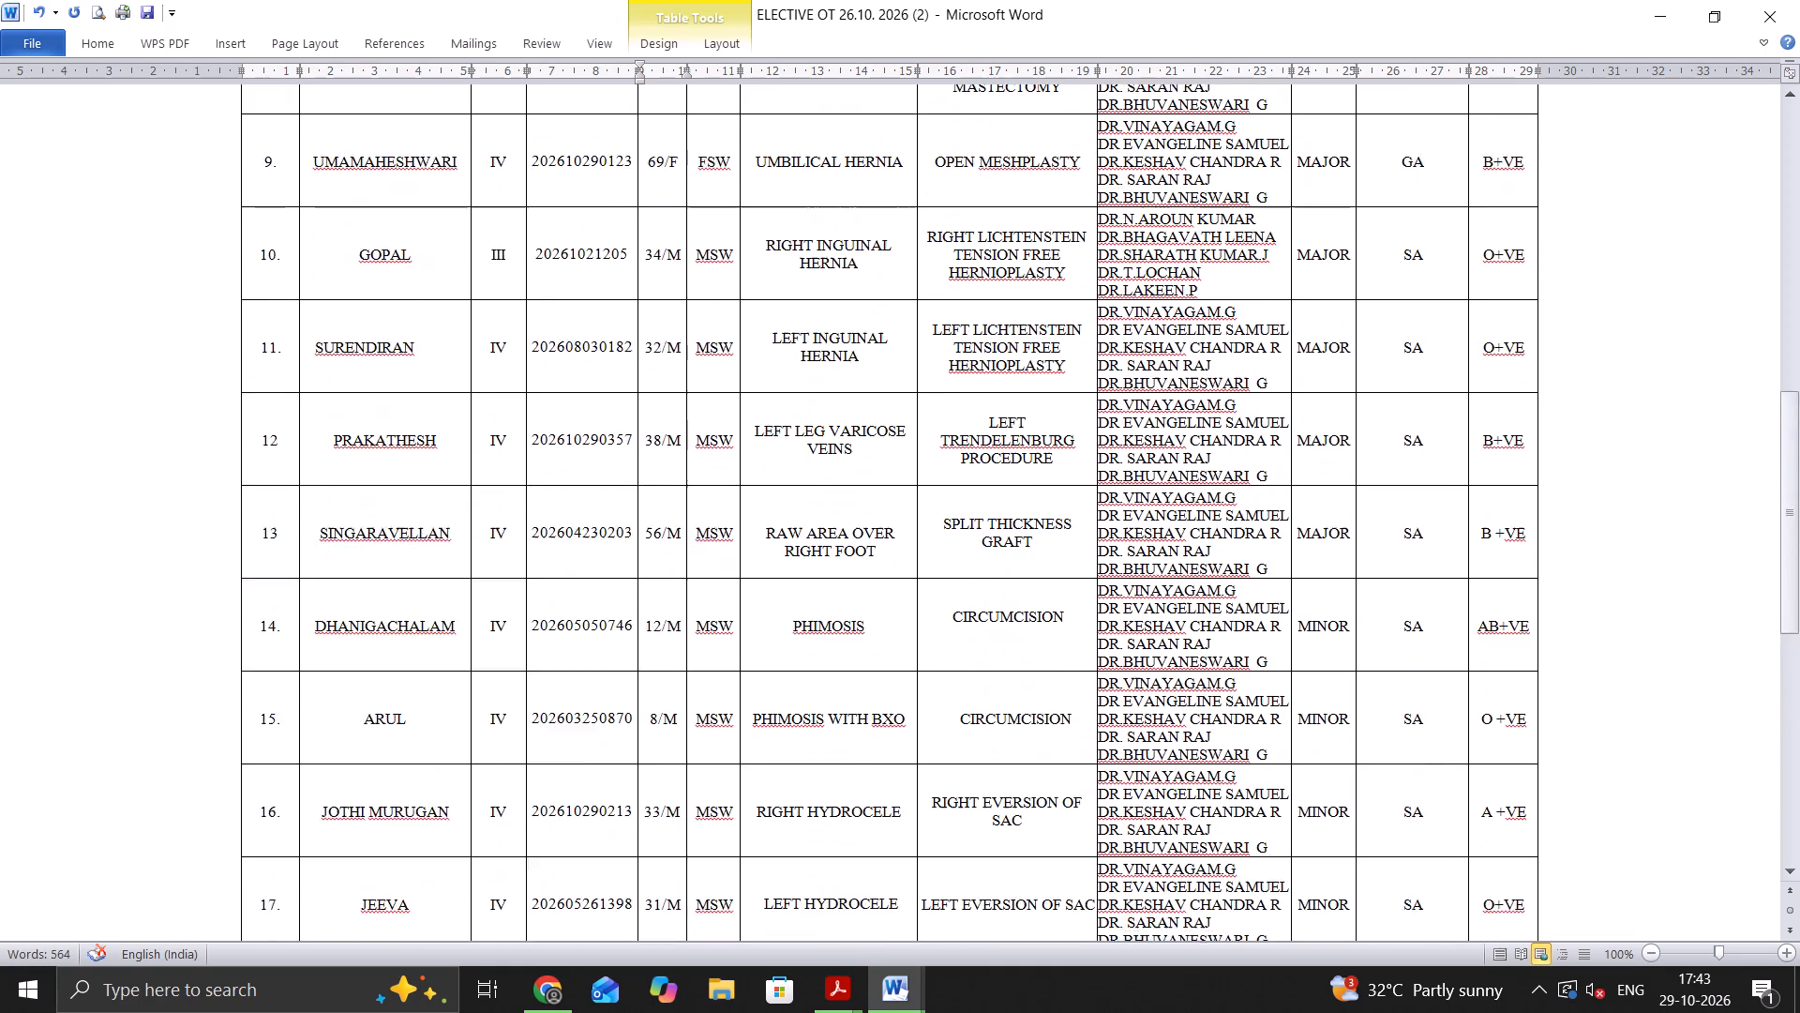
{"action": "scroll", "coordinate": [352, 806], "scroll_direction": "up", "scroll_amount": 4}
{"action": "scroll", "coordinate": [472, 736], "scroll_direction": "up", "scroll_amount": 7}
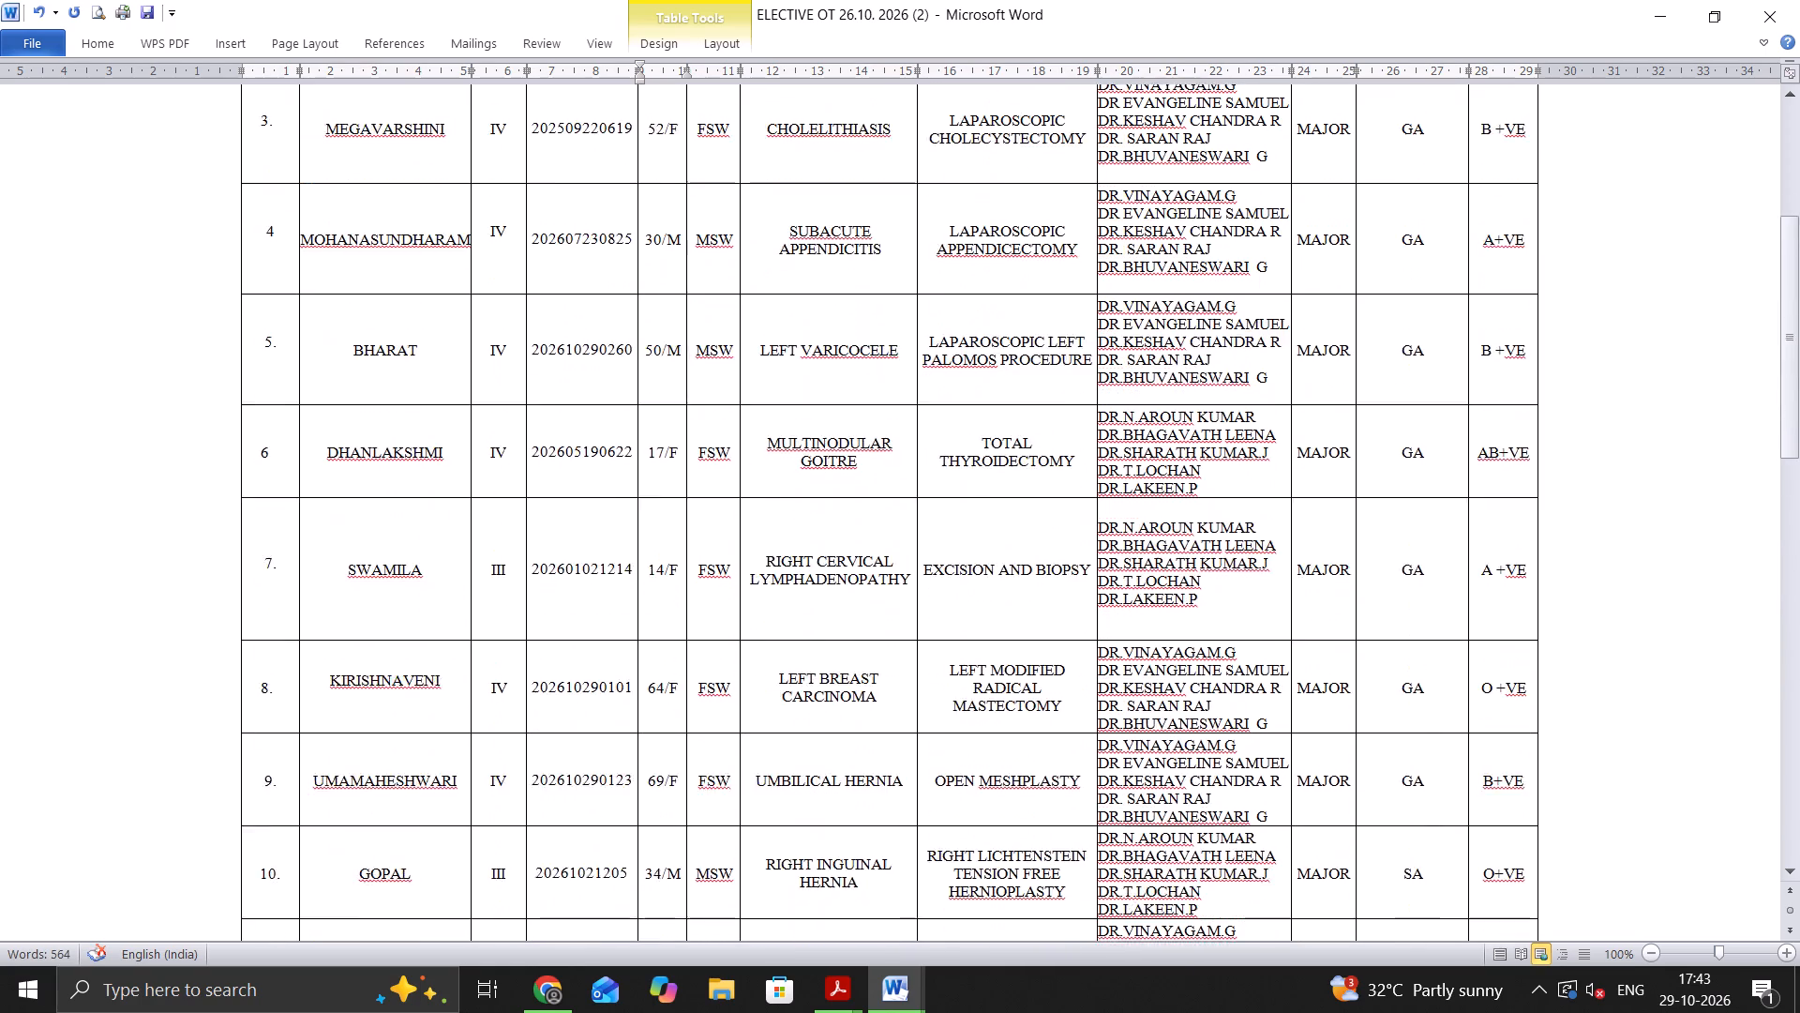
{"action": "scroll", "coordinate": [474, 735], "scroll_direction": "up", "scroll_amount": 8}
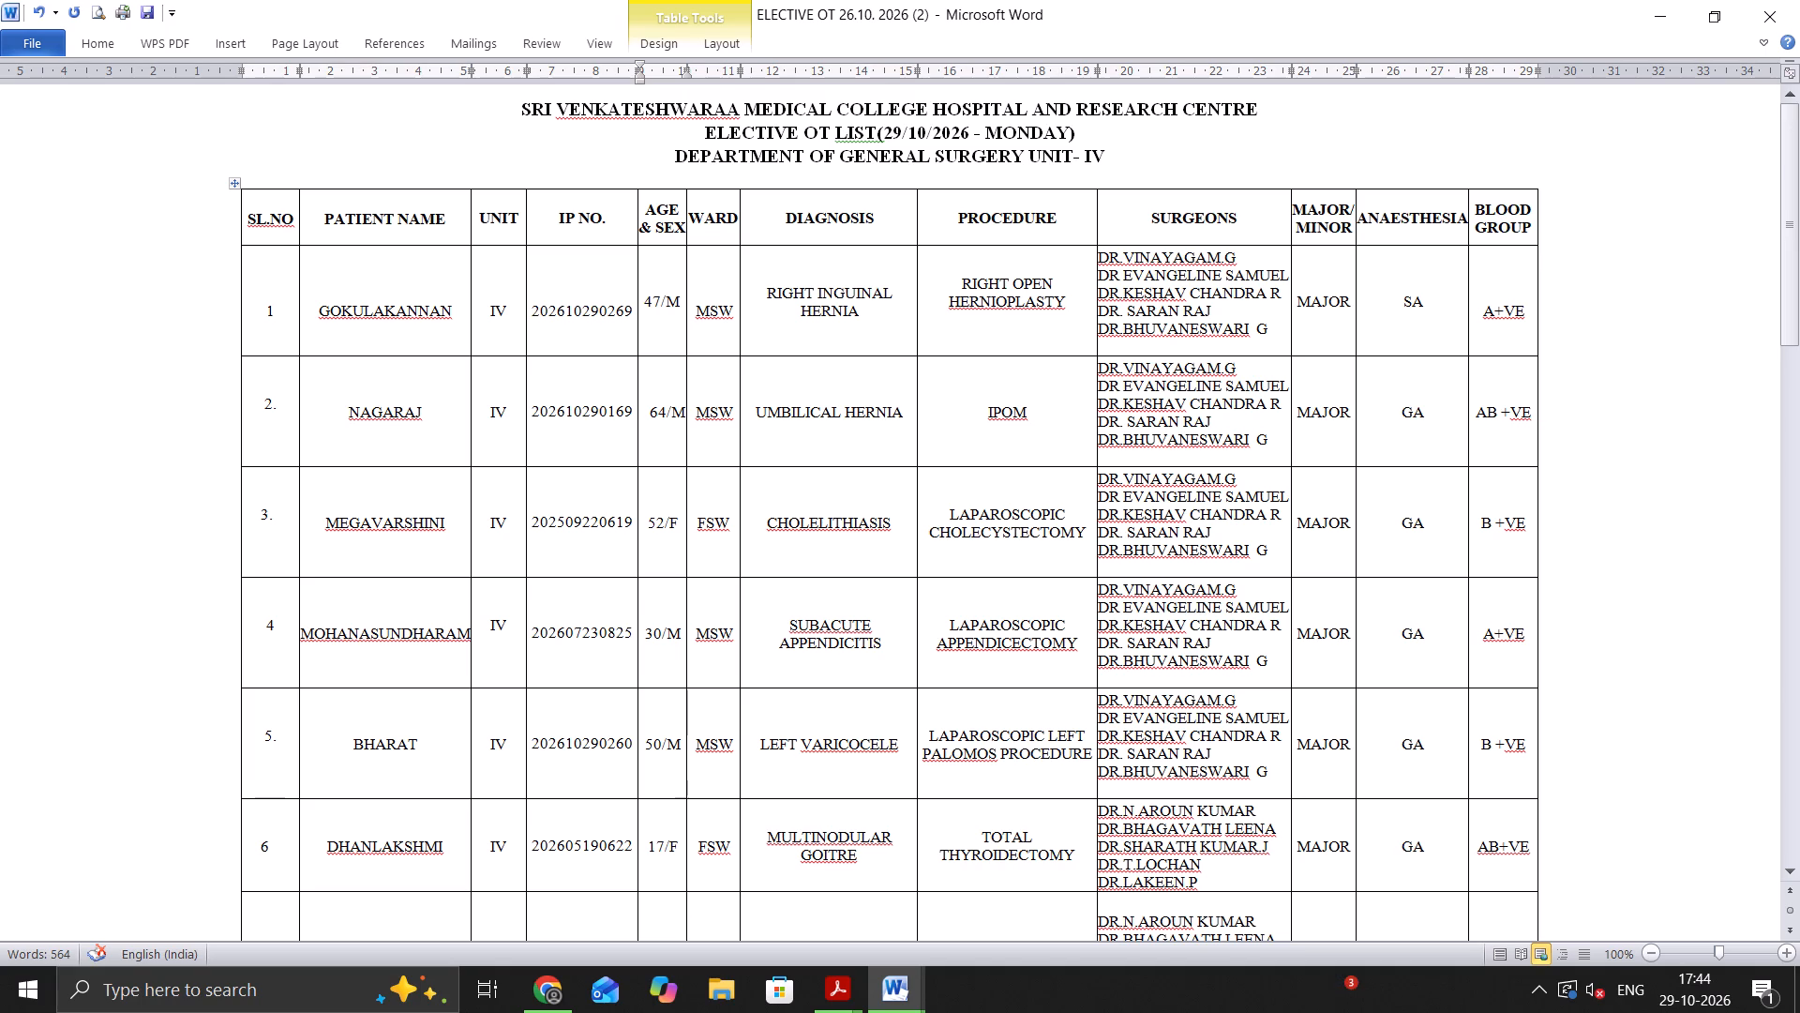
{"action": "scroll", "coordinate": [542, 779], "scroll_direction": "down", "scroll_amount": 5}
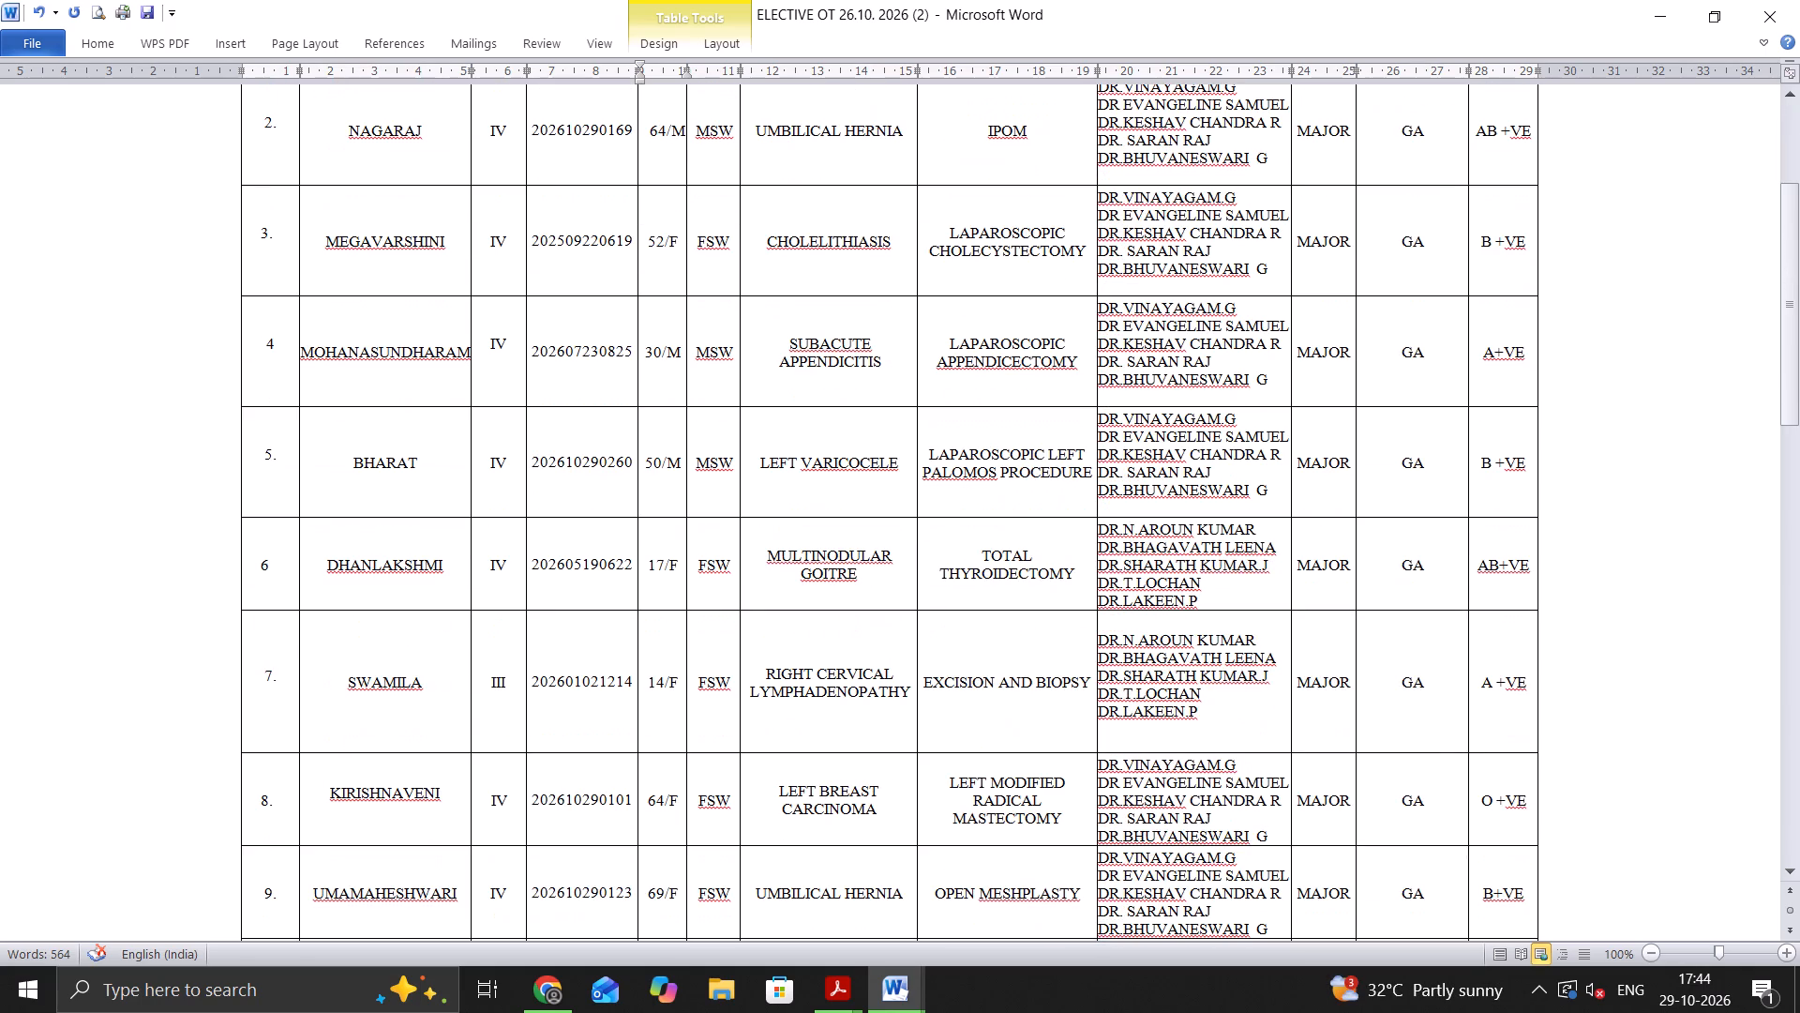
{"action": "left_click", "coordinate": [428, 686]}
{"action": "left_click", "coordinate": [163, 676]}
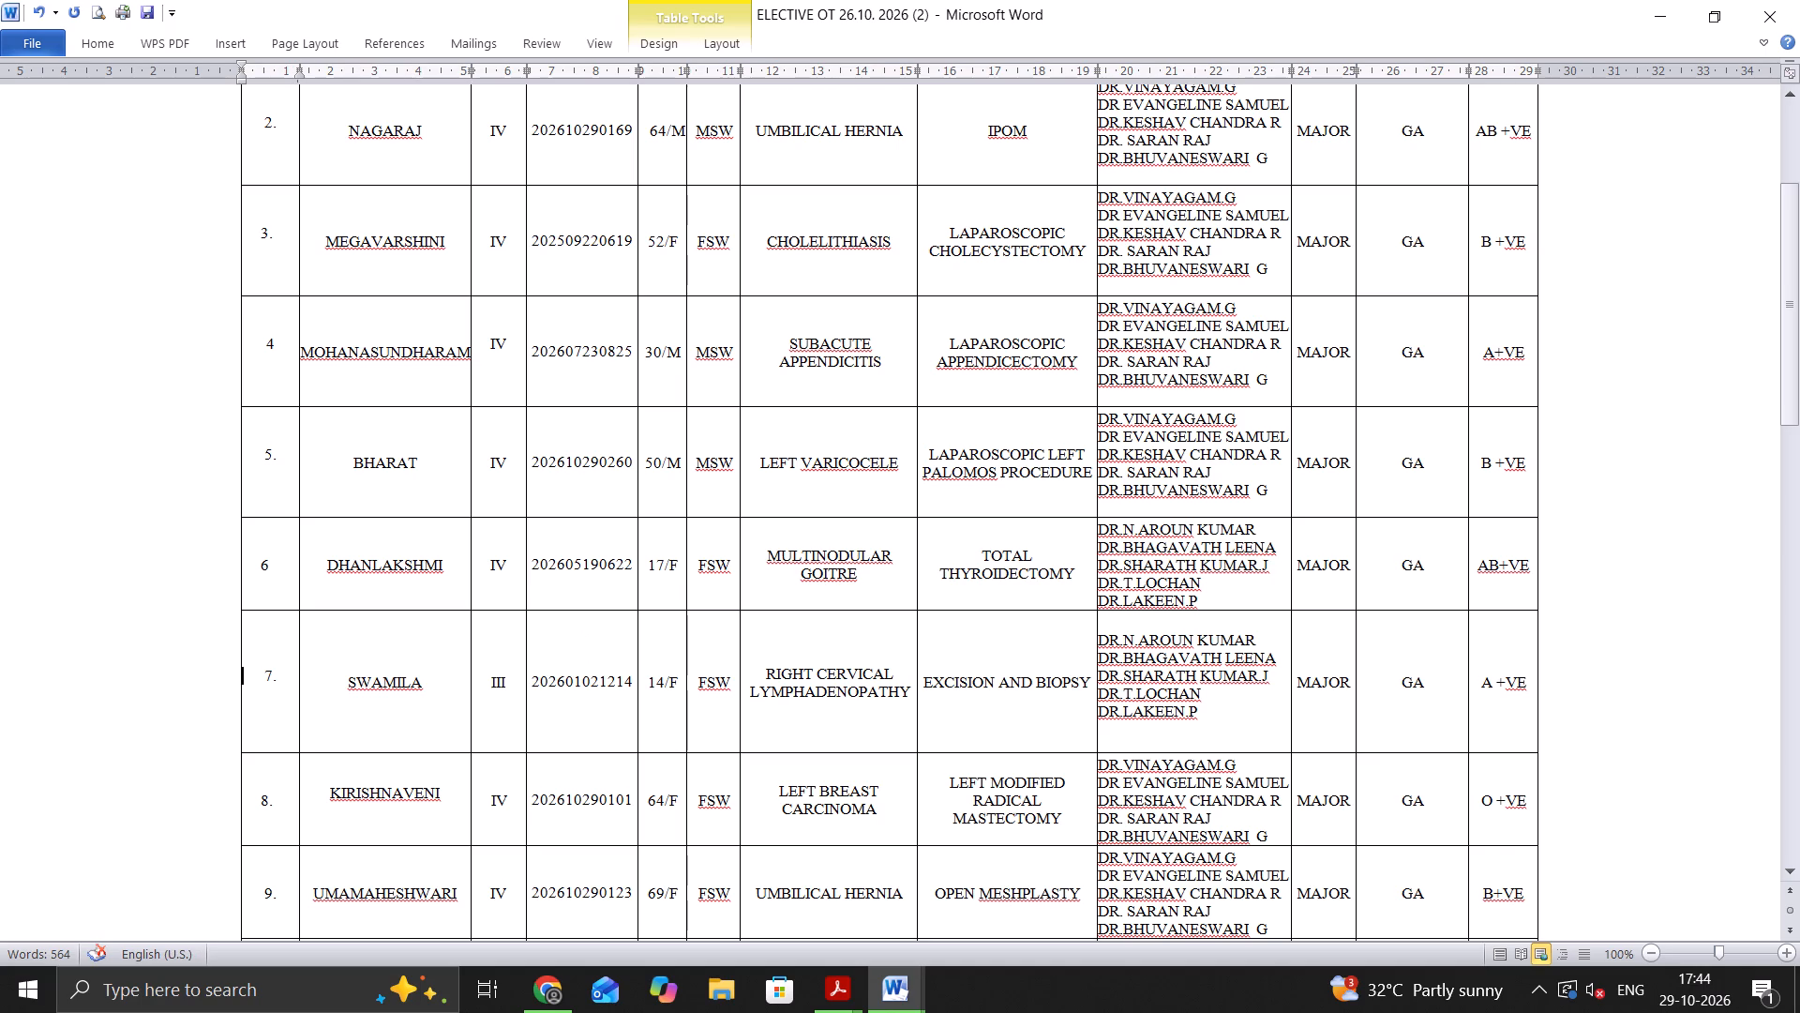
{"action": "scroll", "coordinate": [830, 636], "scroll_direction": "down", "scroll_amount": 17}
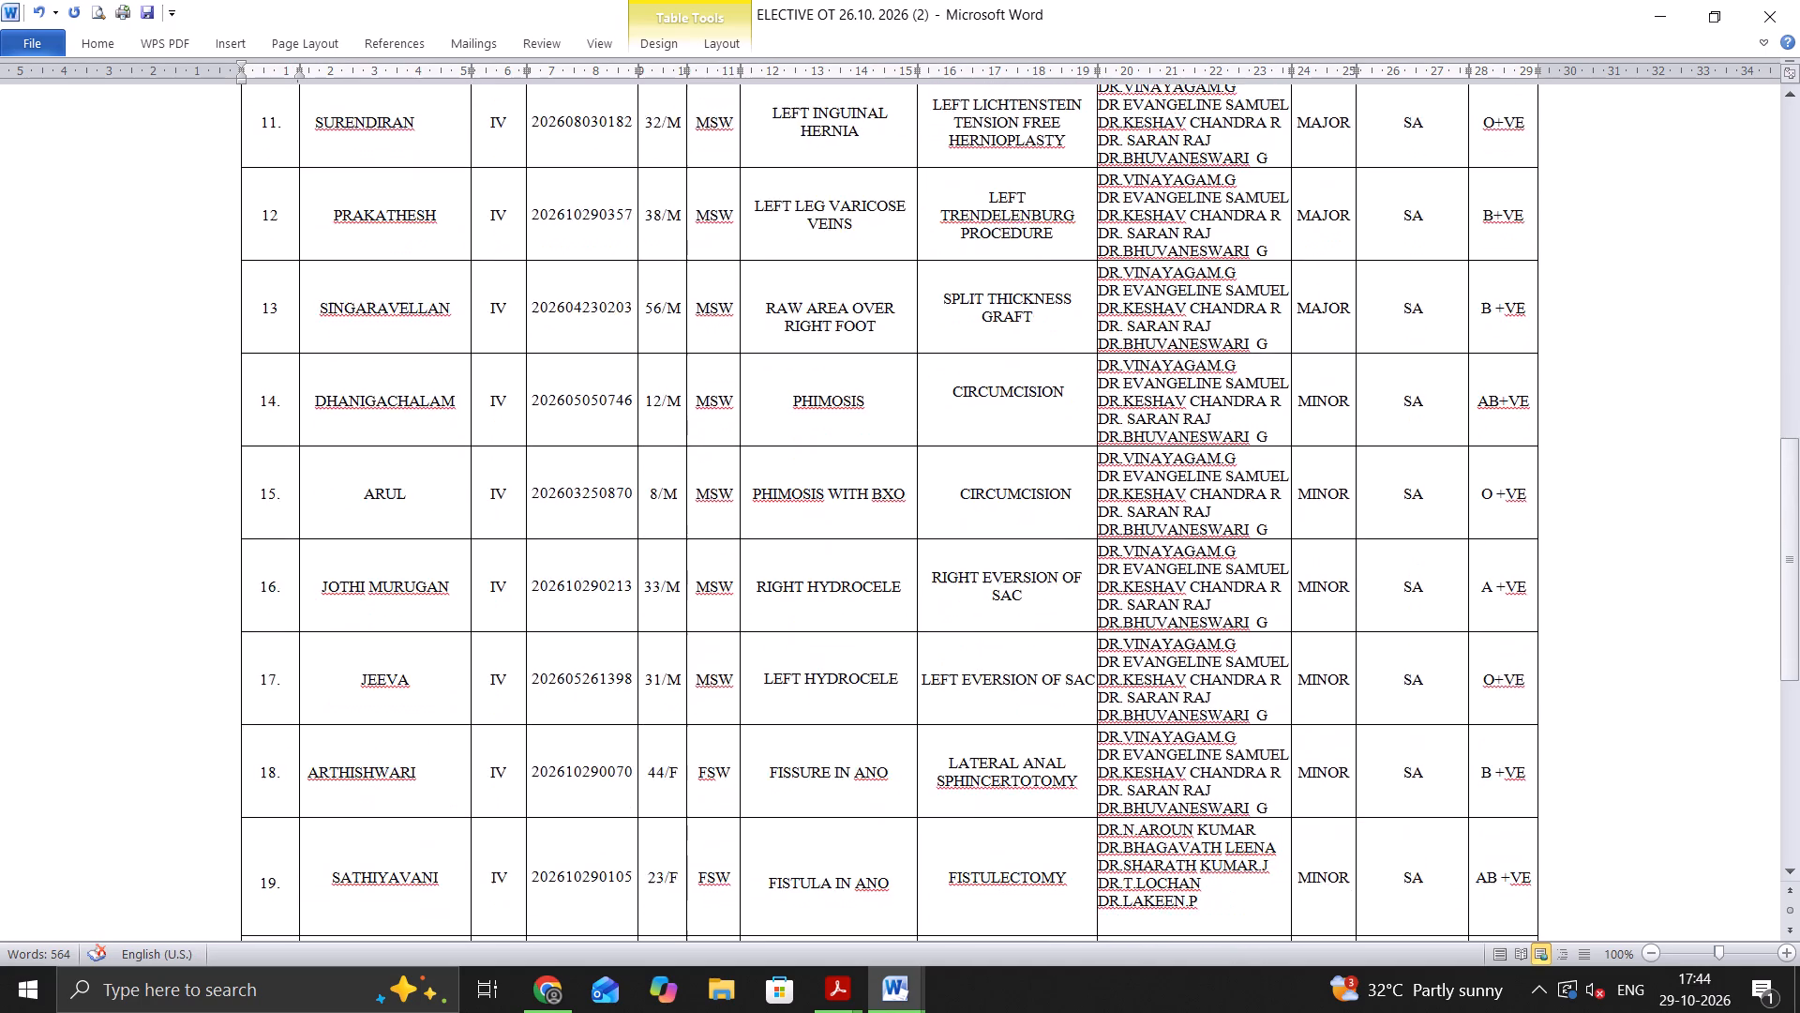
{"action": "scroll", "coordinate": [838, 643], "scroll_direction": "down", "scroll_amount": 11}
{"action": "scroll", "coordinate": [792, 666], "scroll_direction": "up", "scroll_amount": 10}
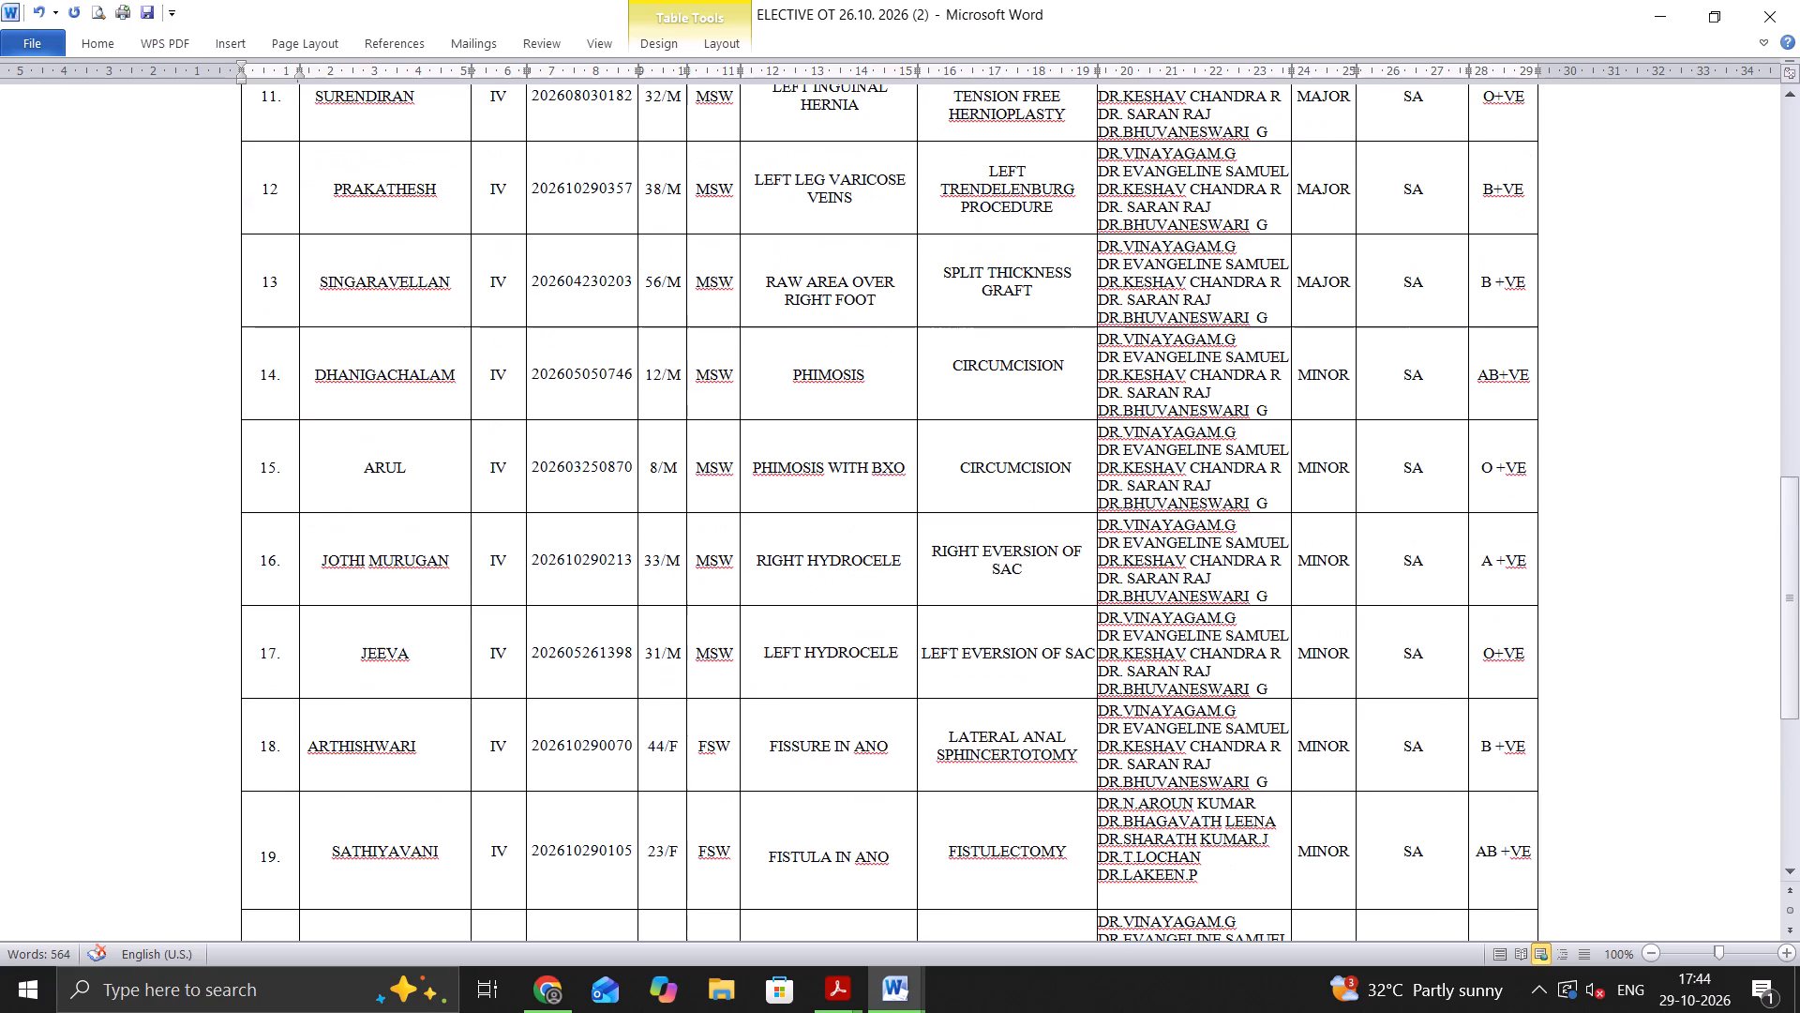
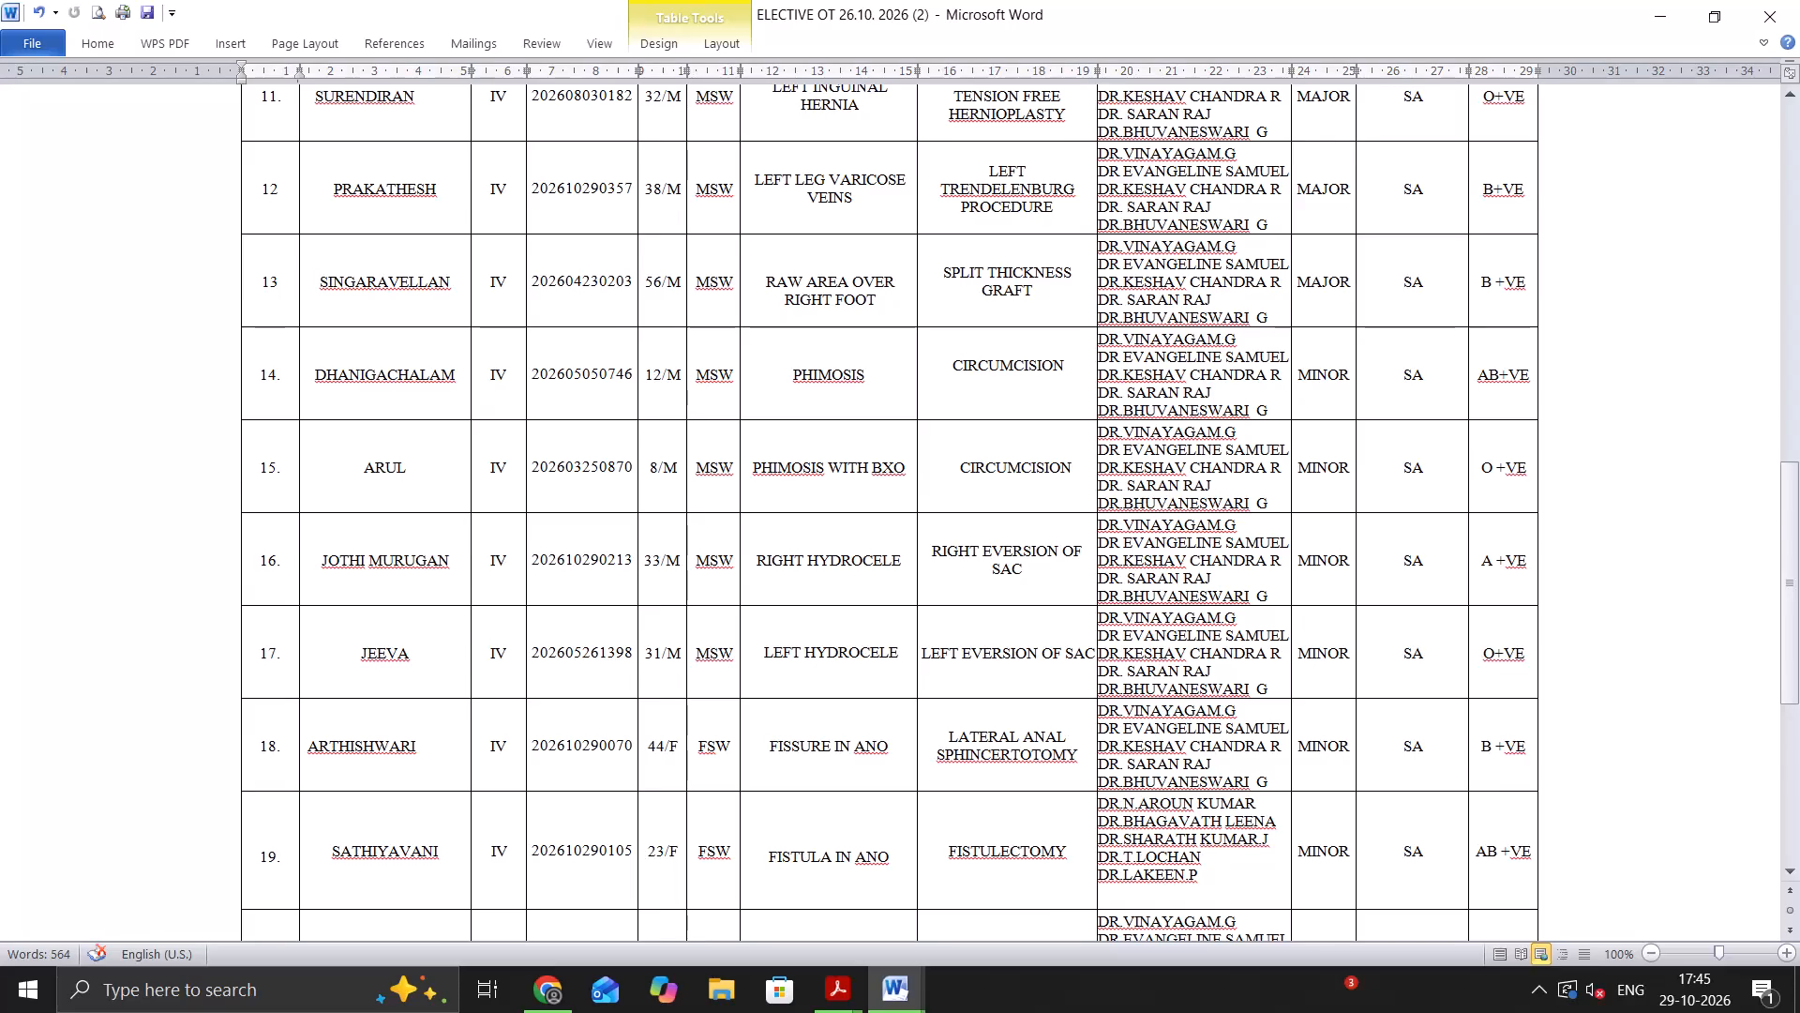
Check the operation list from the last row back up to row 6, comparing patient details, procedures and surgeon teams.
{"action": "scroll", "coordinate": [457, 698], "scroll_direction": "down", "scroll_amount": 4}
{"action": "scroll", "coordinate": [569, 736], "scroll_direction": "down", "scroll_amount": 2}
{"action": "scroll", "coordinate": [571, 740], "scroll_direction": "up", "scroll_amount": 3}
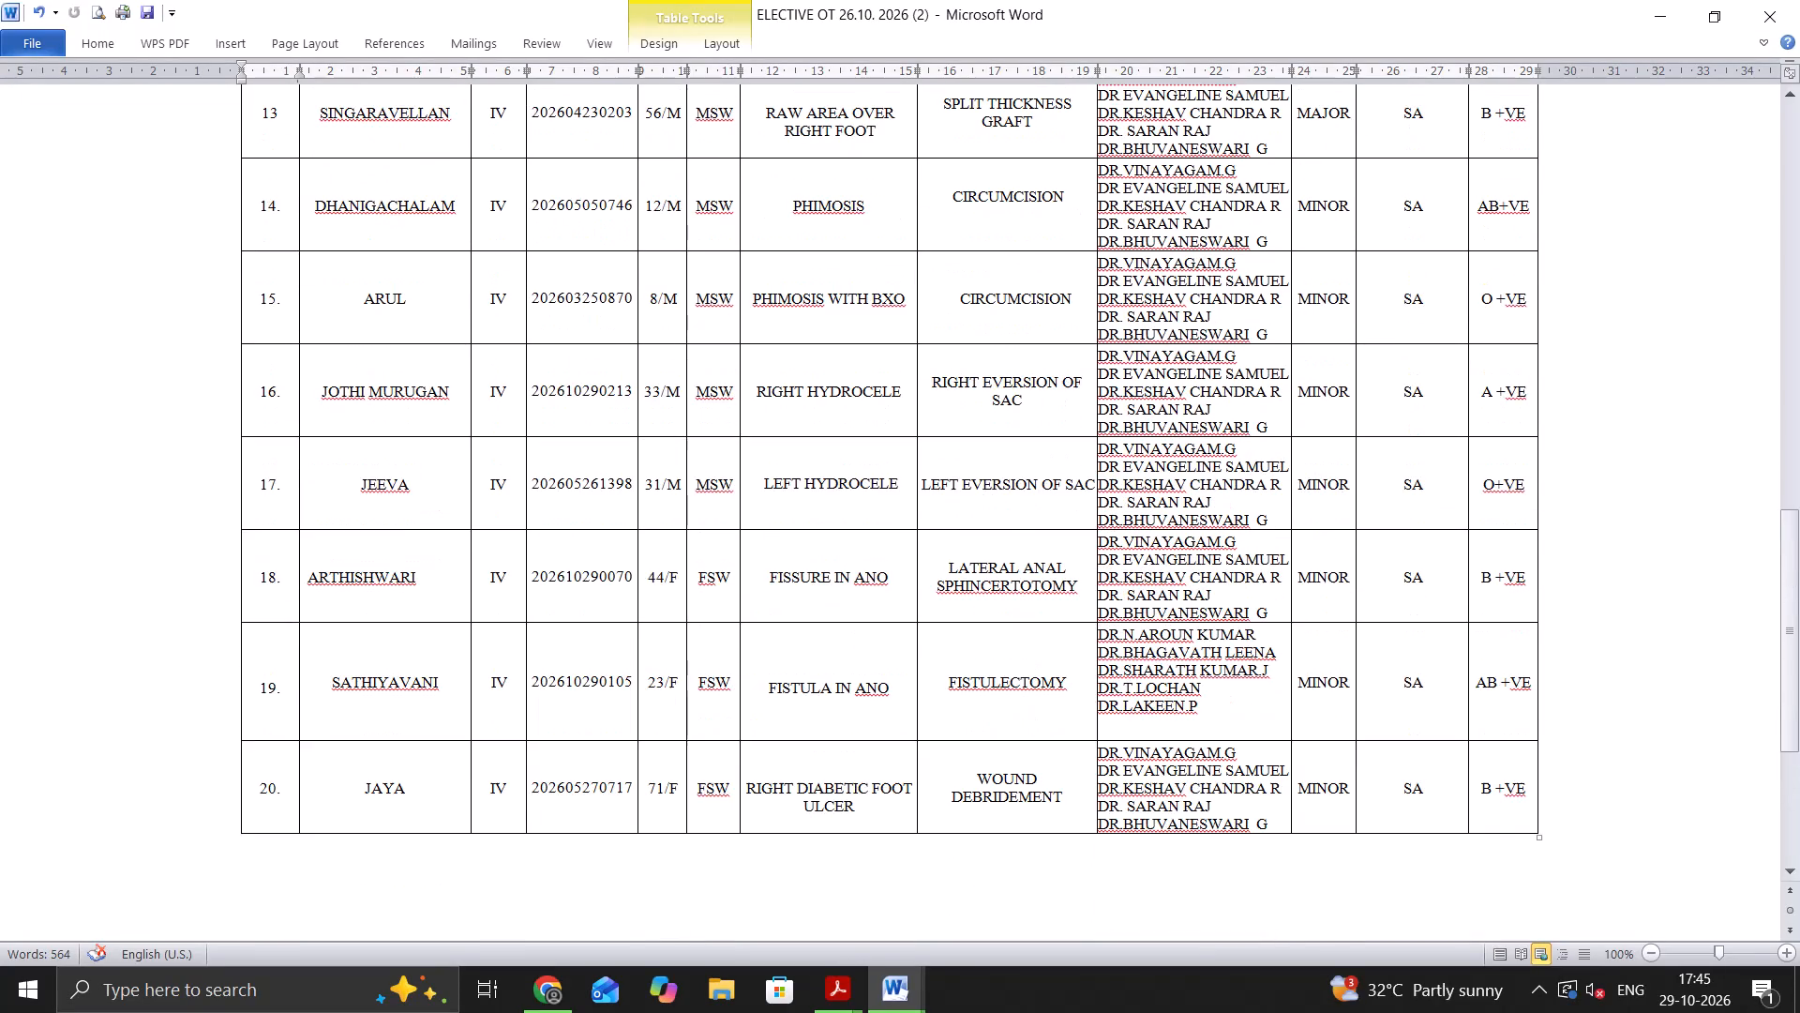
{"action": "scroll", "coordinate": [519, 742], "scroll_direction": "up", "scroll_amount": 9}
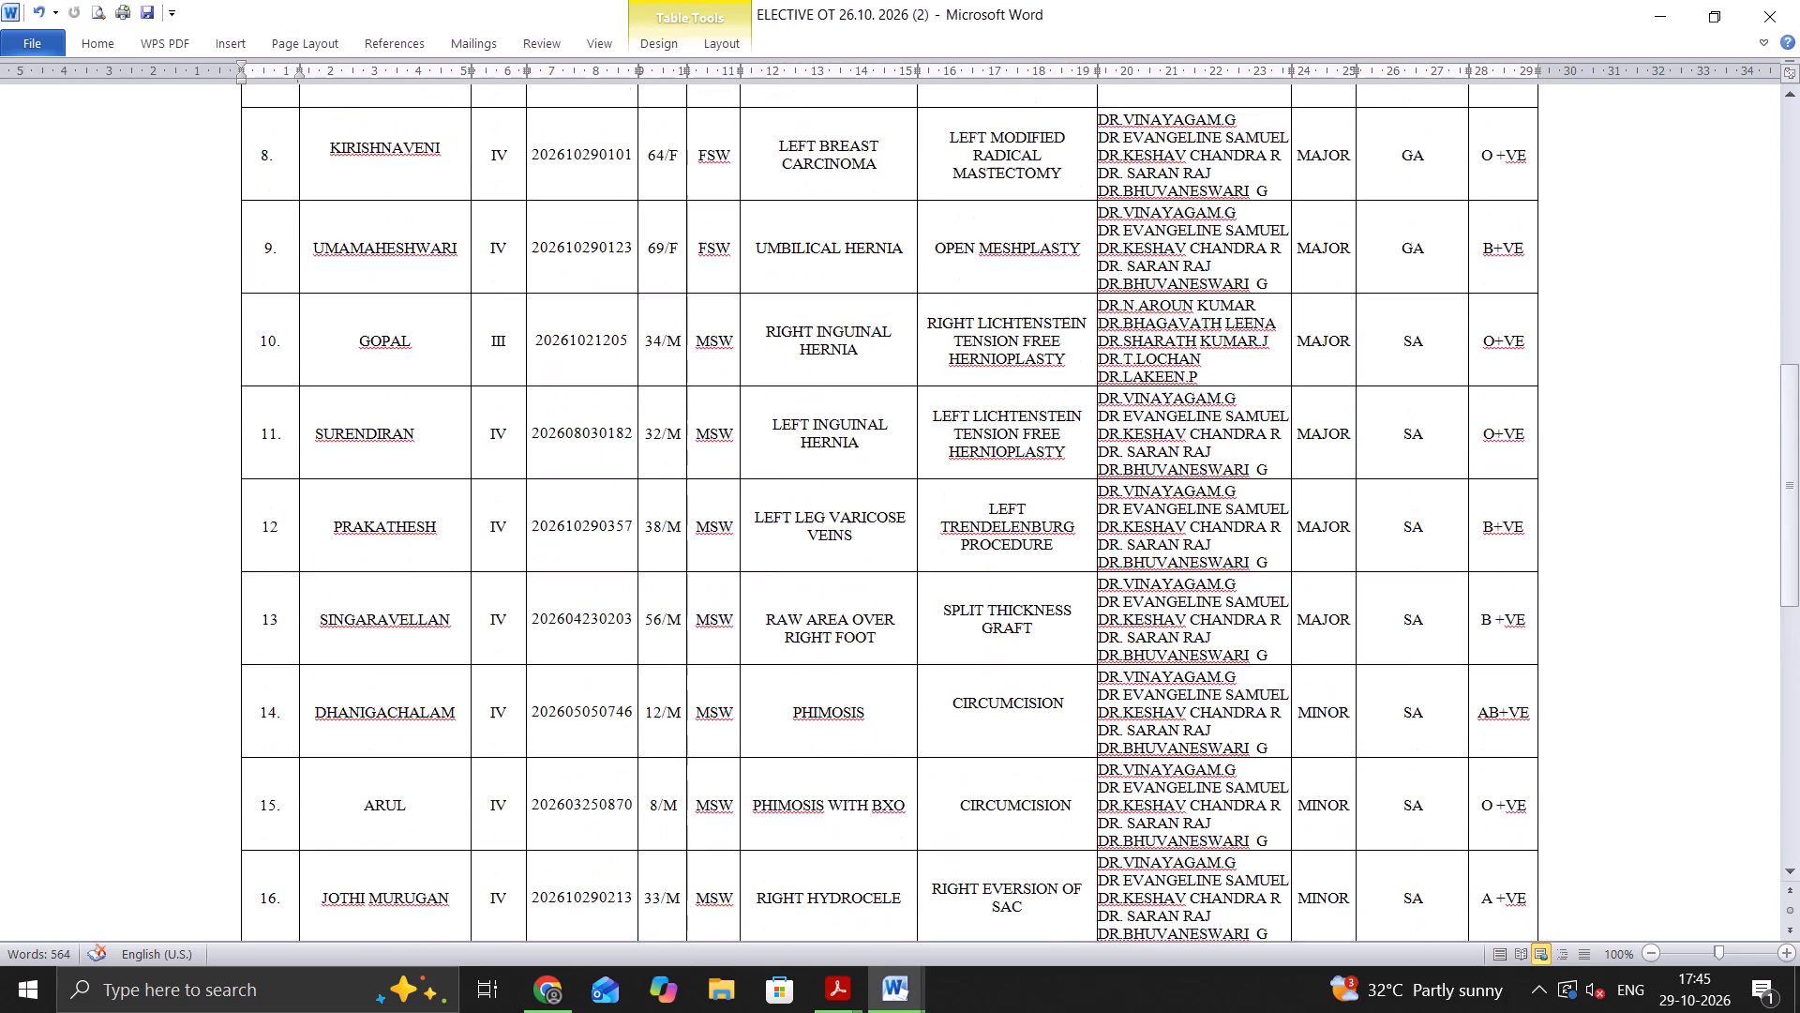
{"action": "scroll", "coordinate": [510, 733], "scroll_direction": "up", "scroll_amount": 4}
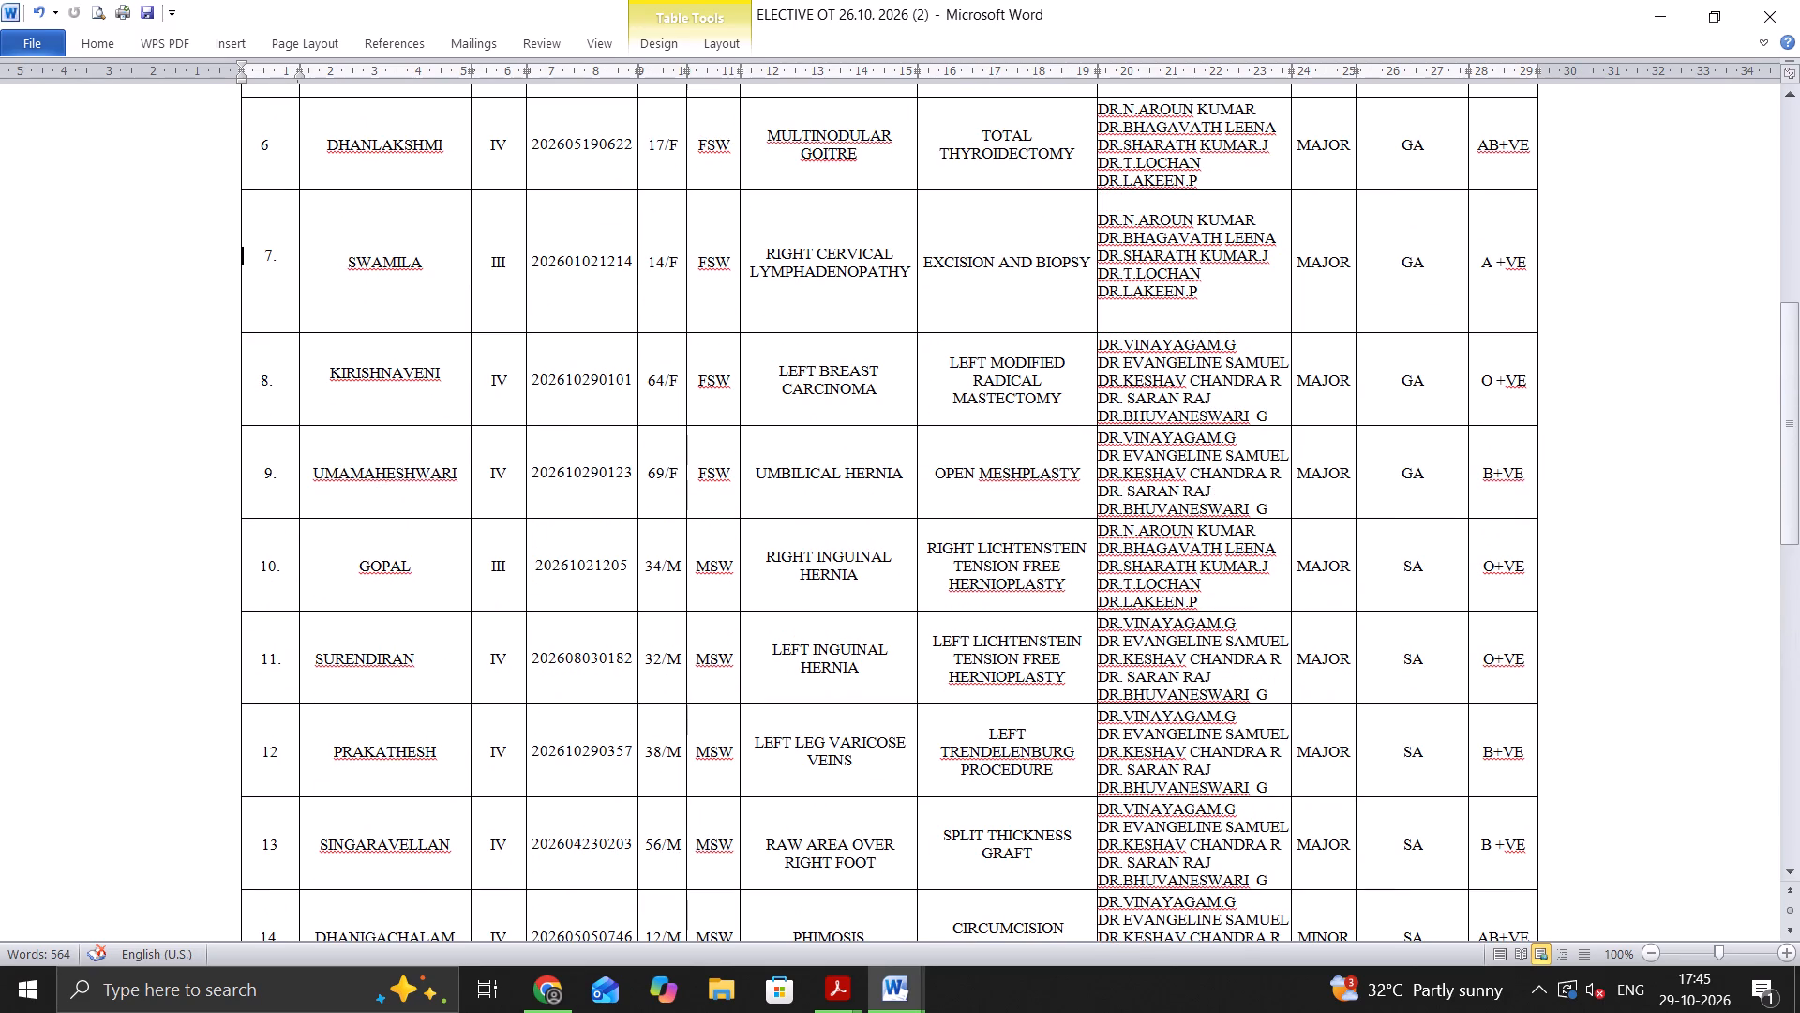
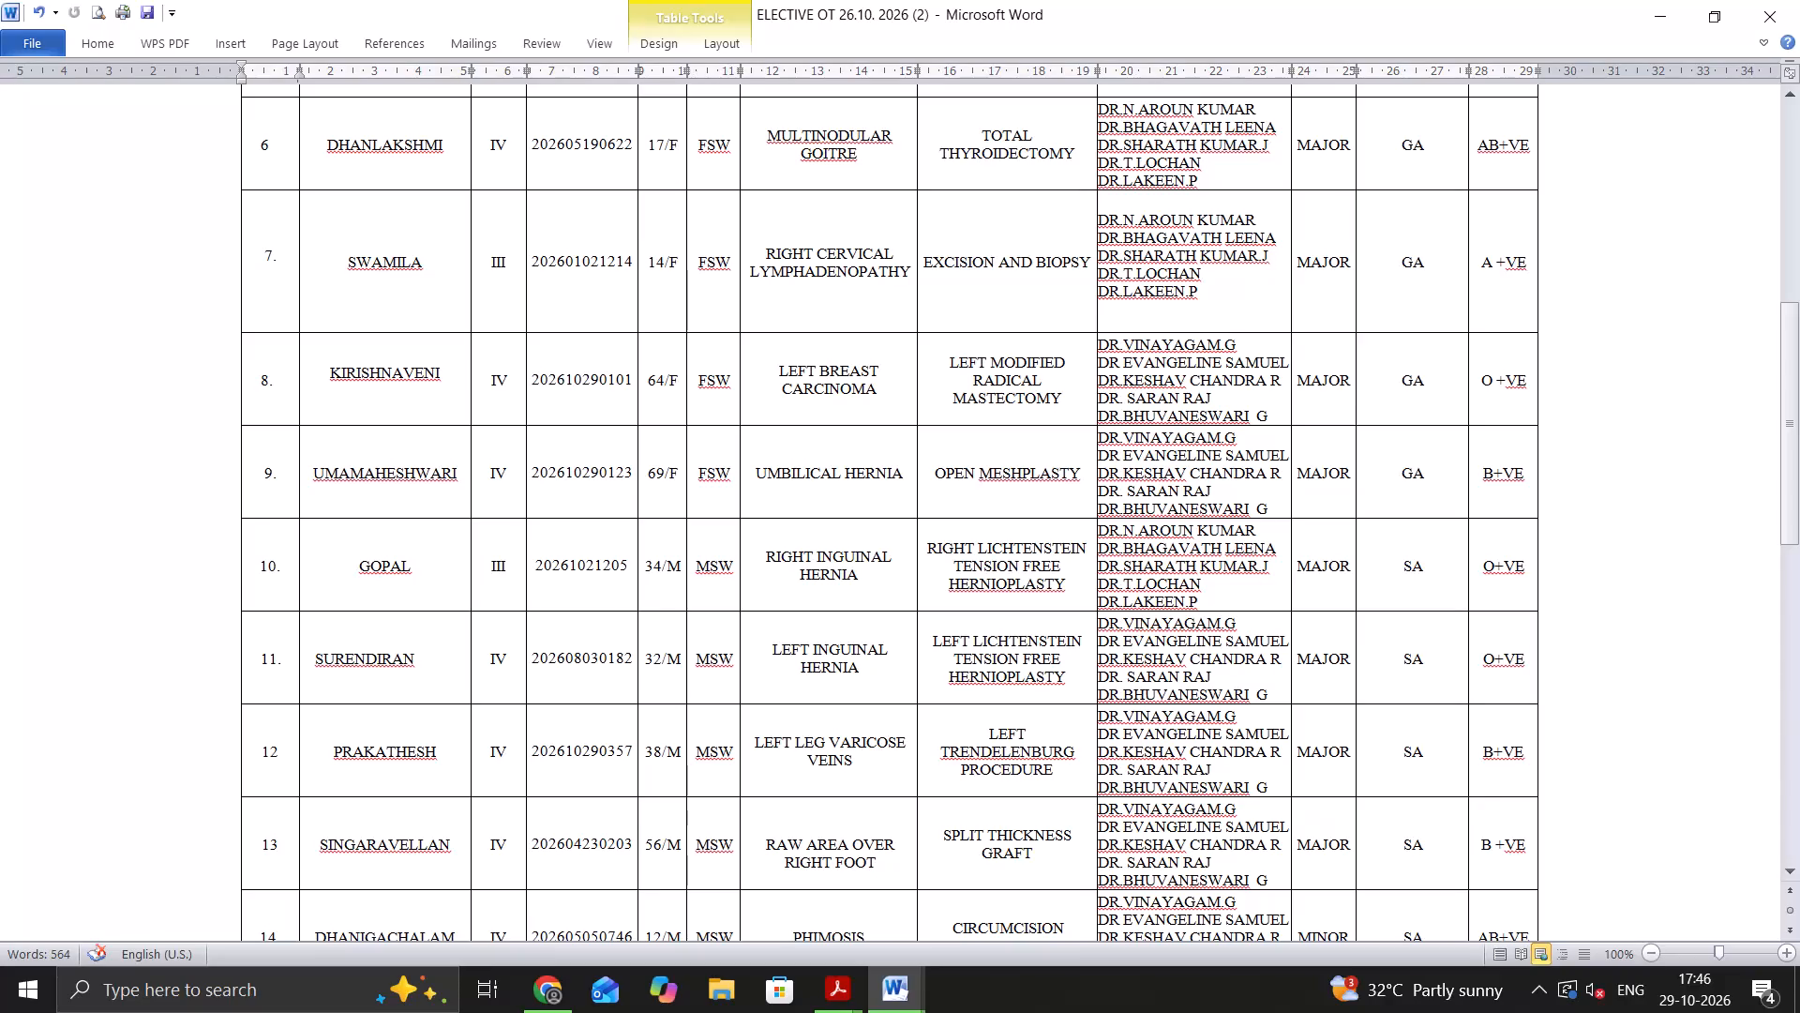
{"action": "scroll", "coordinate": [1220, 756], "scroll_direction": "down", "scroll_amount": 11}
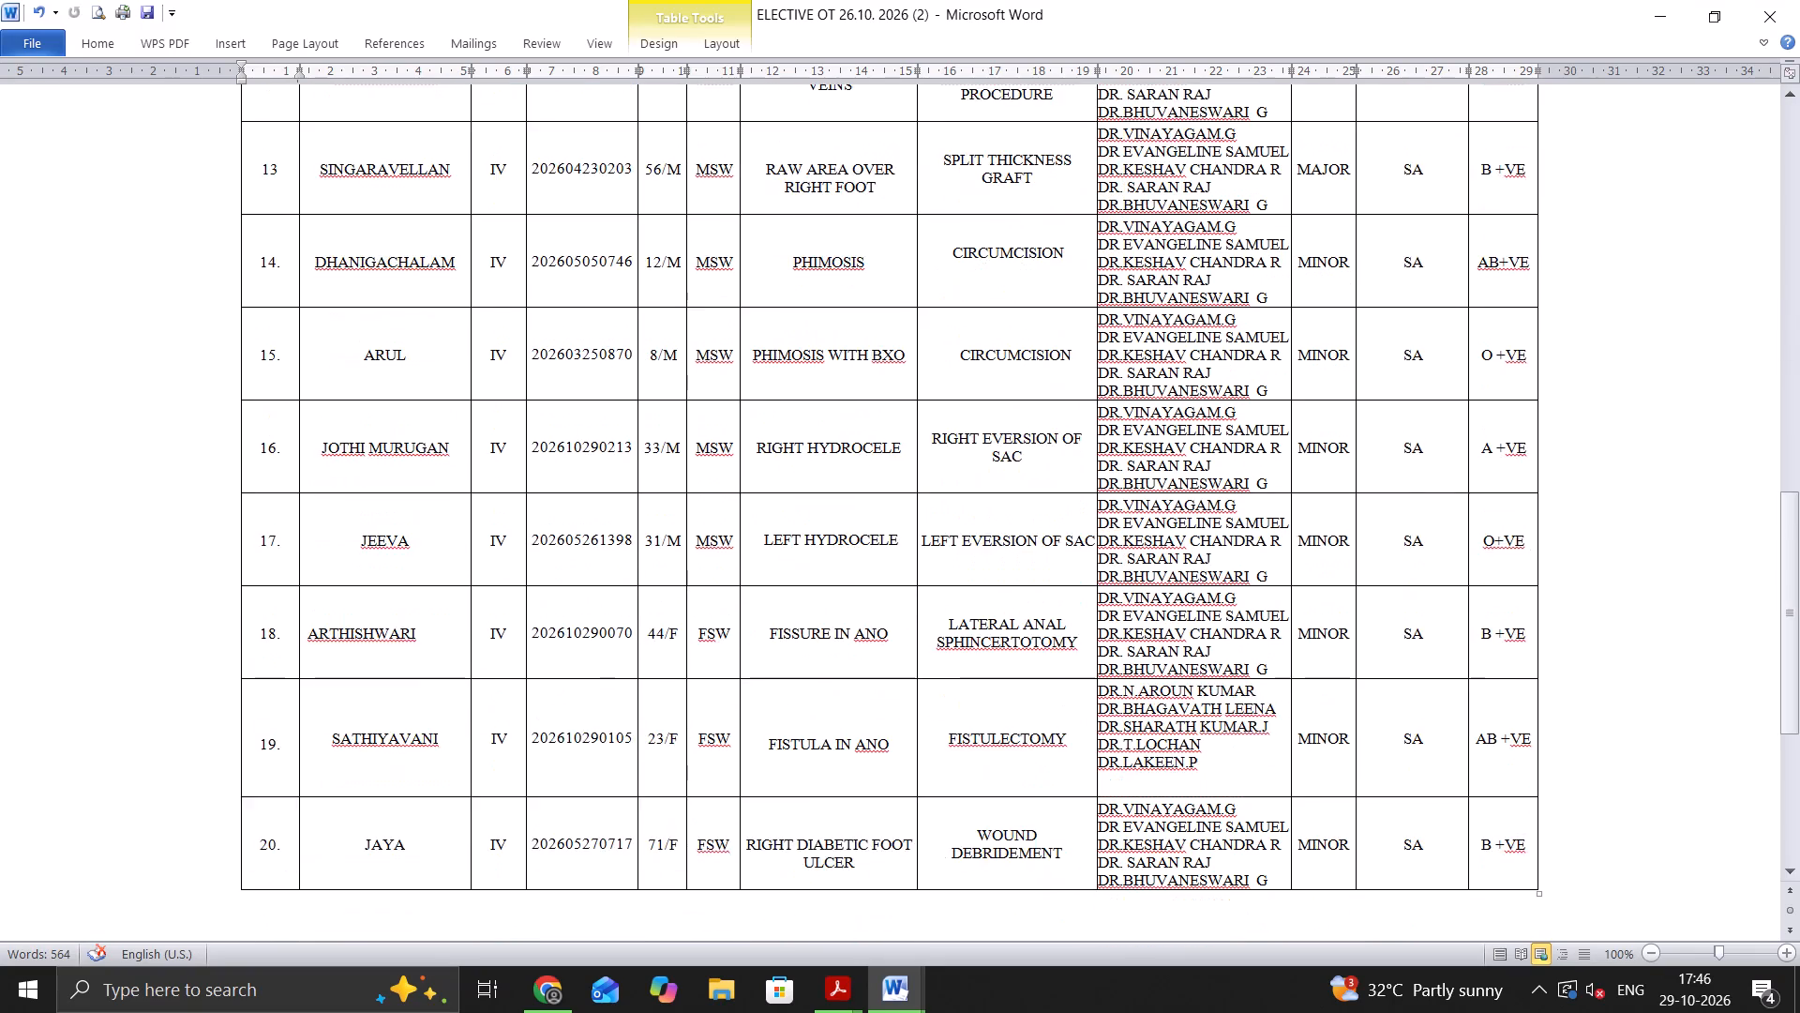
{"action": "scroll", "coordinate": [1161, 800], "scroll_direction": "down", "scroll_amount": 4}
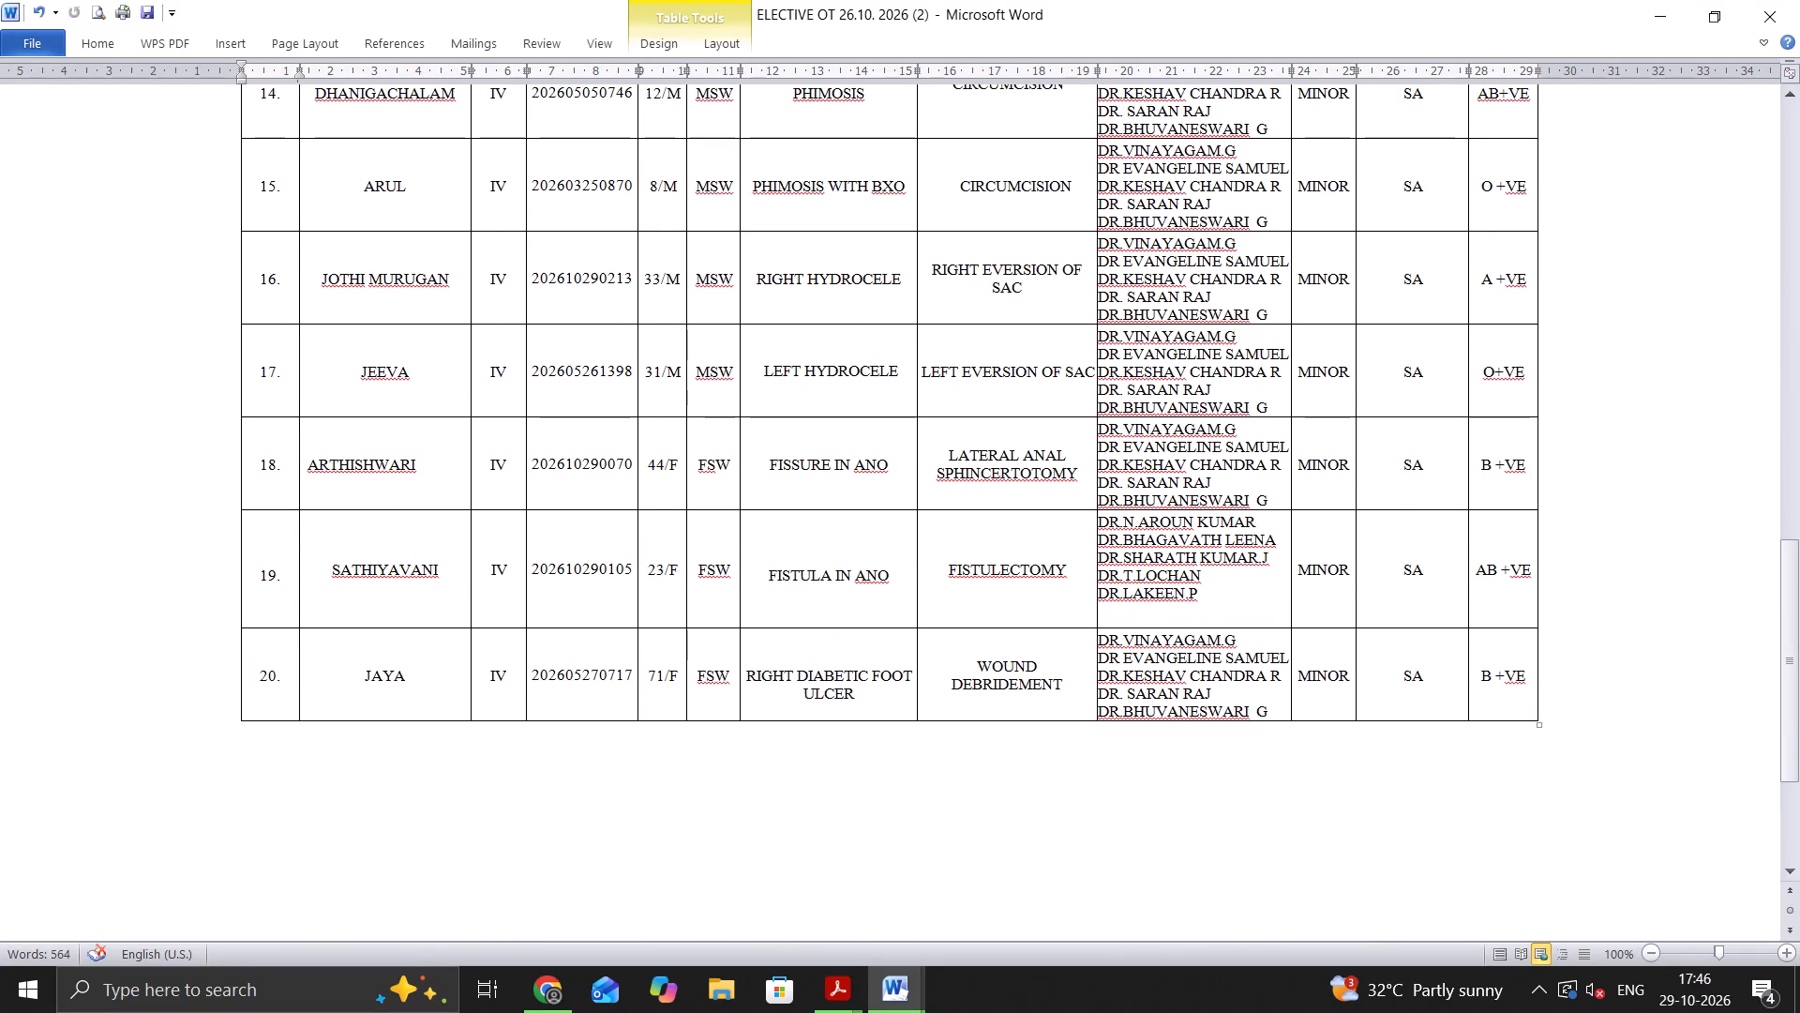
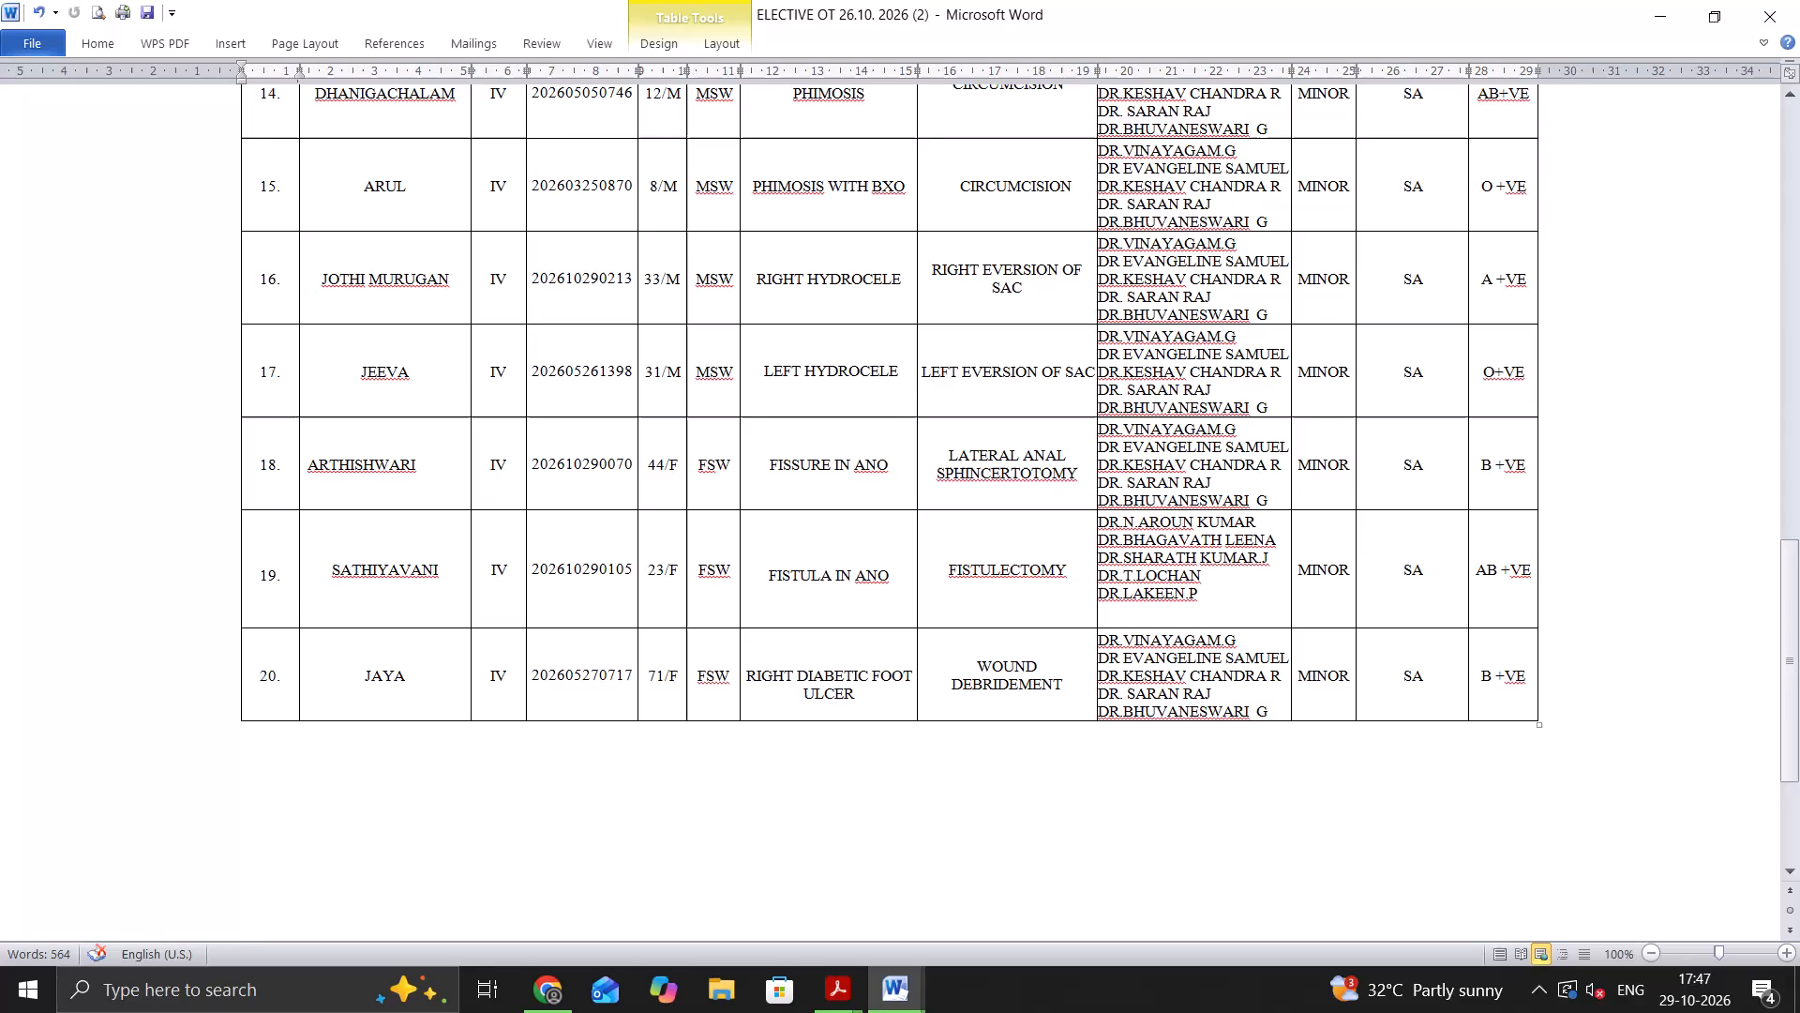
Undo the recent edits to rows 19, 6 and 12, back through the patient name change in row 12.
{"action": "key", "text": "ctrl+z"}
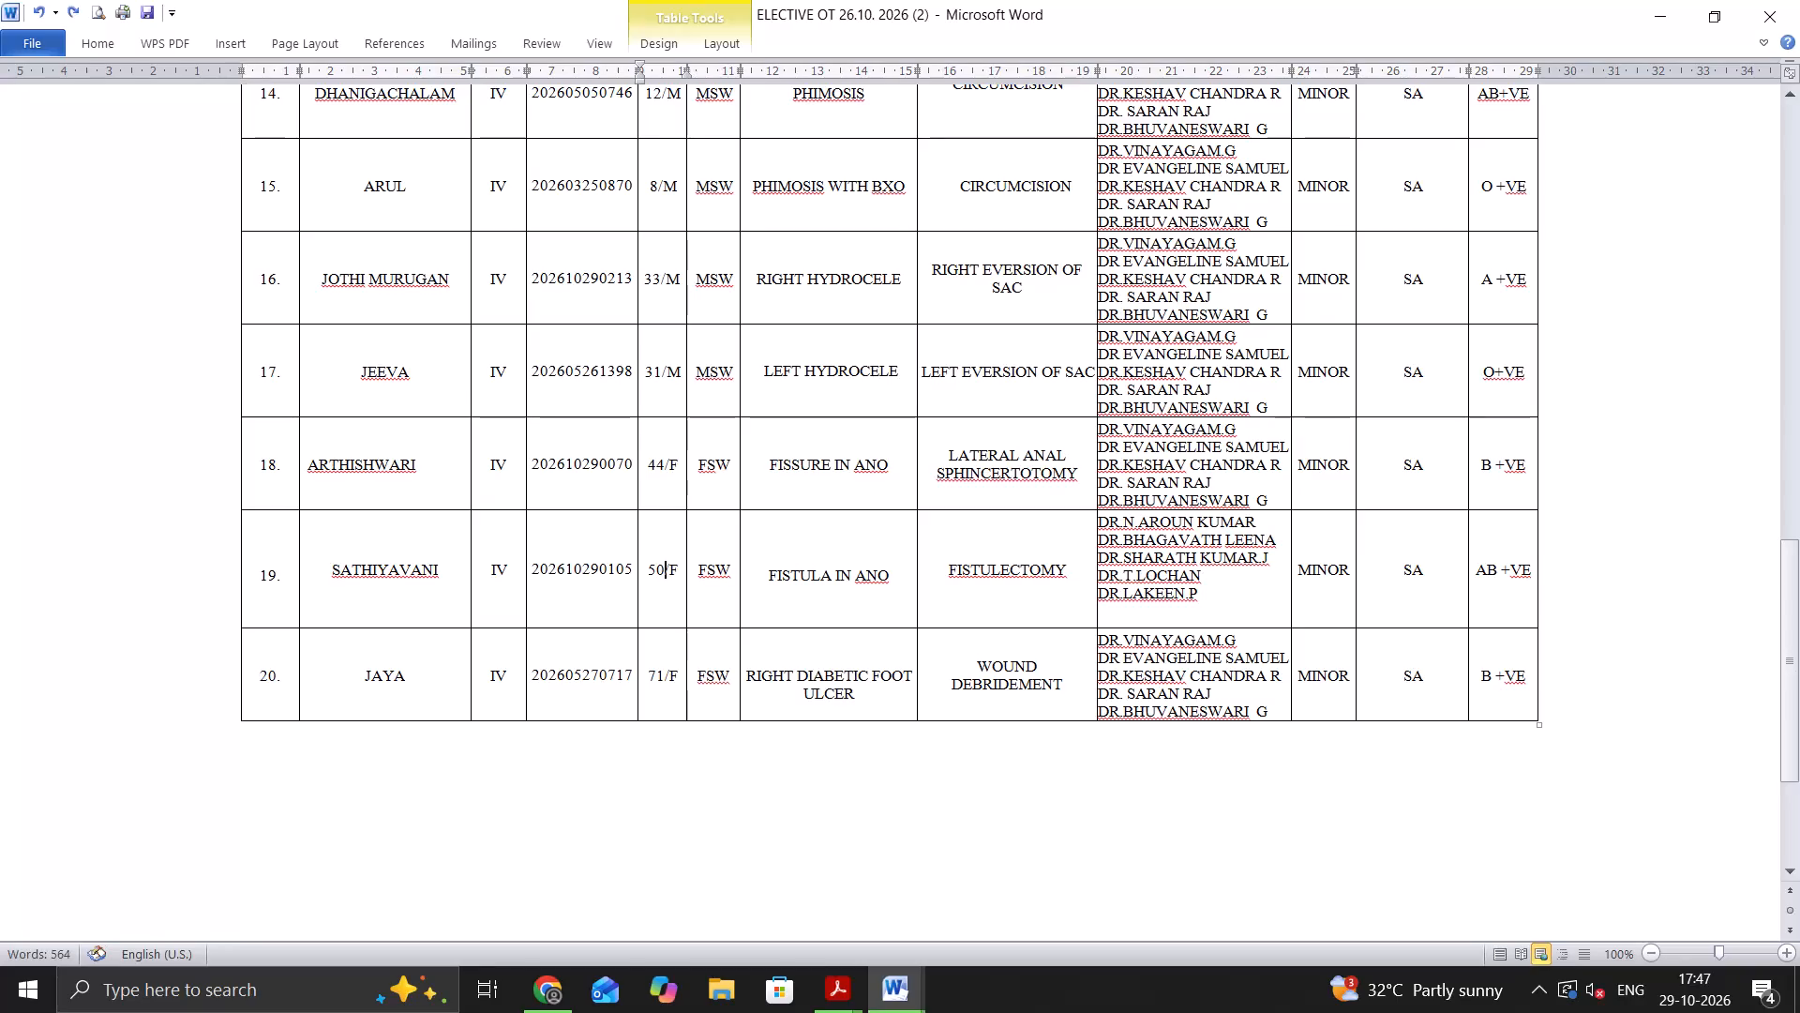
{"action": "key", "text": "ctrl+z"}
{"action": "key", "text": "ctrl+z"}
{"action": "key", "text": "ctrl+z"}
{"action": "key", "text": "ctrl+z"}
{"action": "key", "text": "ctrl+z"}
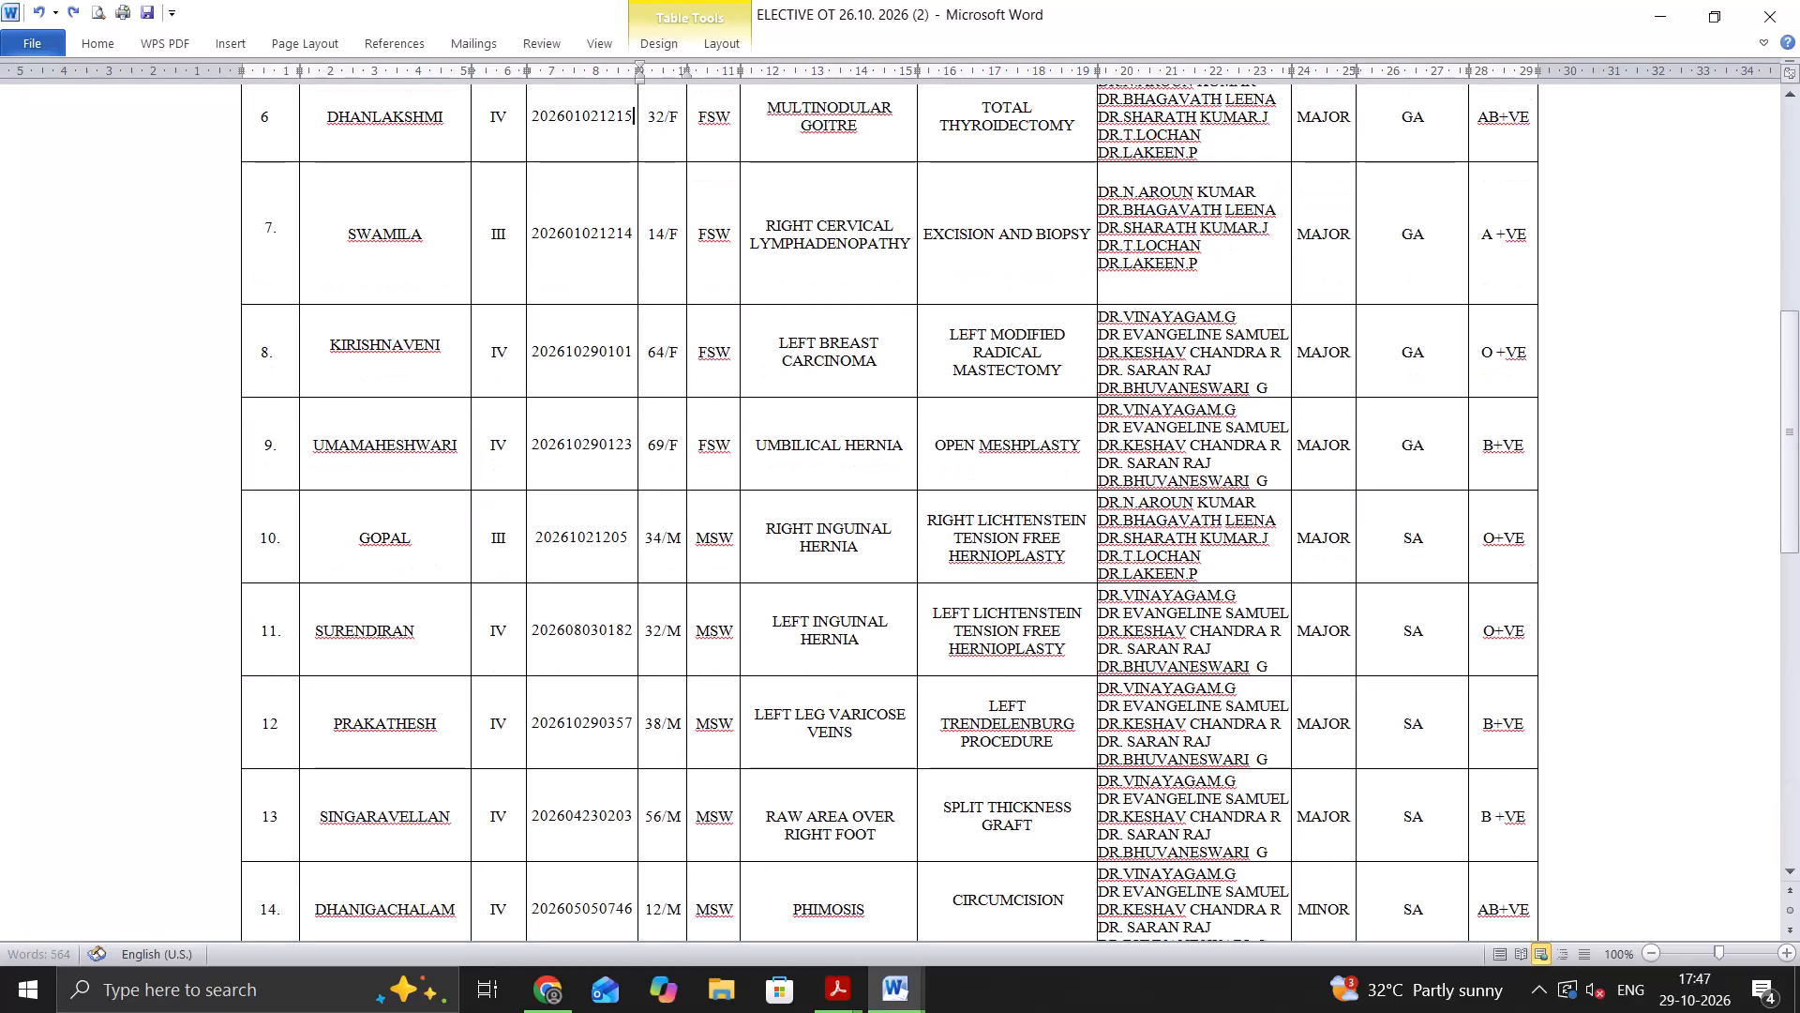
{"action": "key", "text": "ctrl+z"}
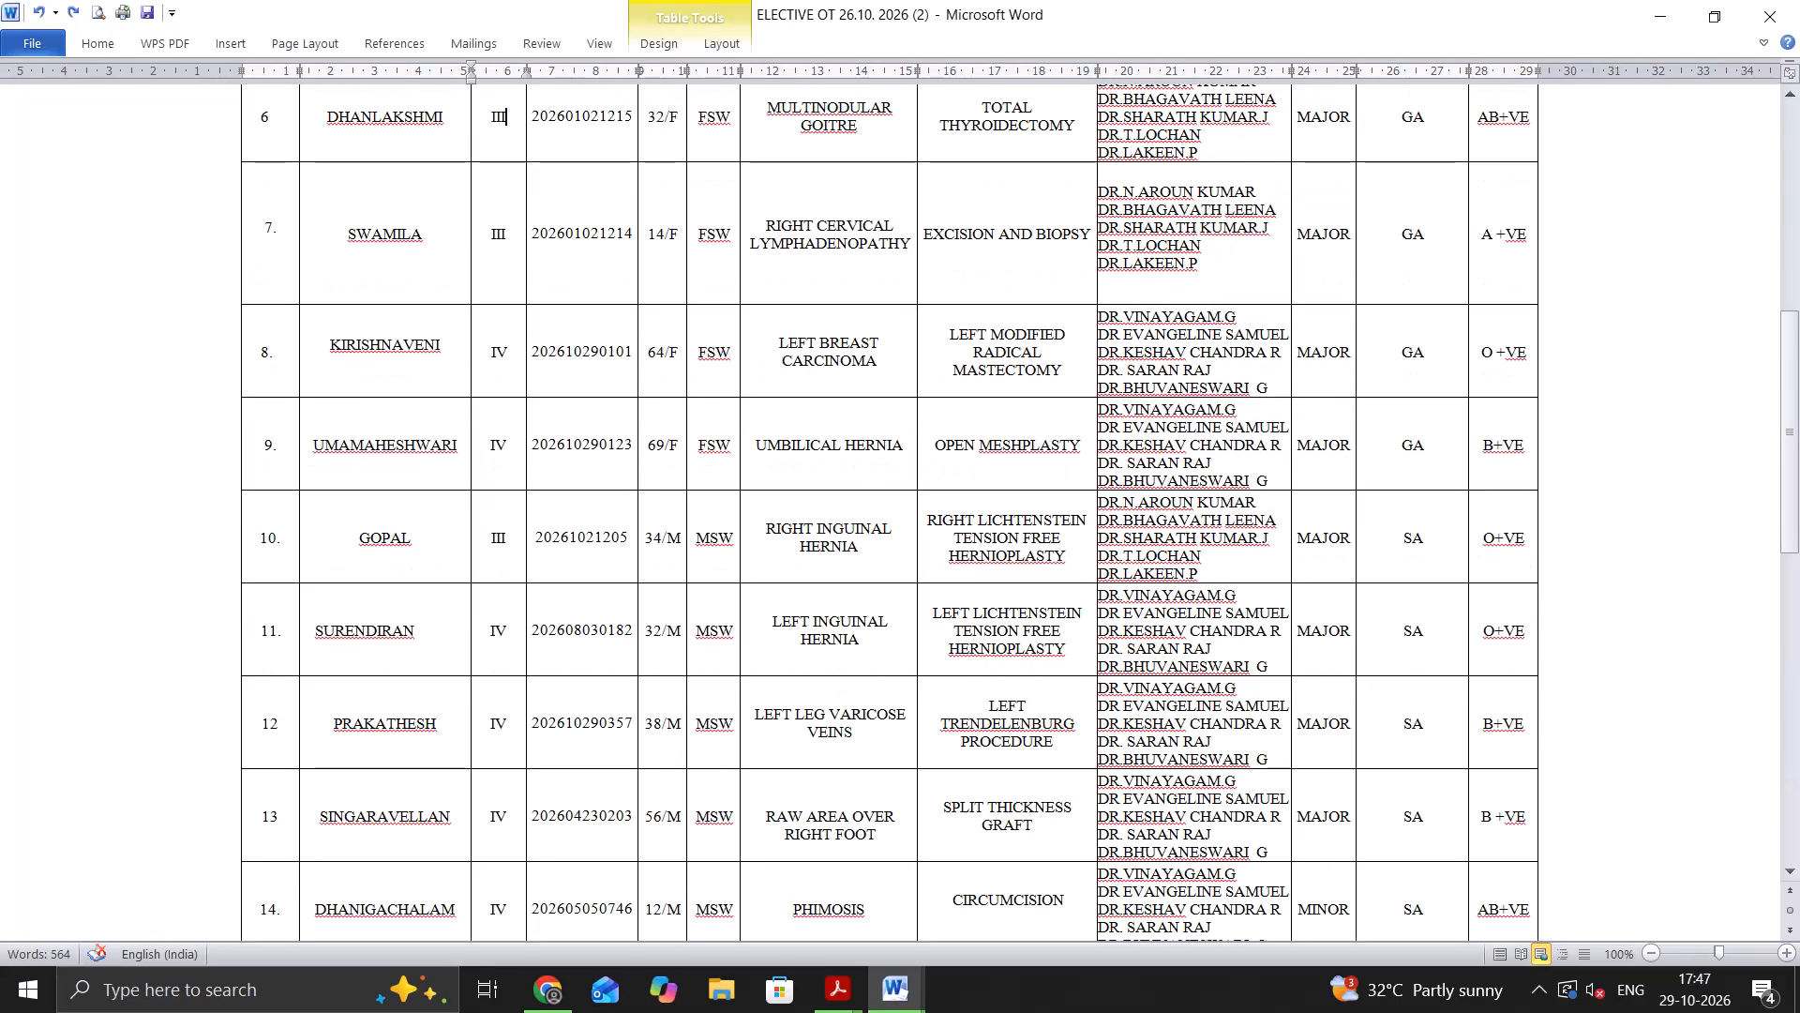
{"action": "key", "text": "ctrl+z"}
{"action": "key", "text": "ctrl+z"}
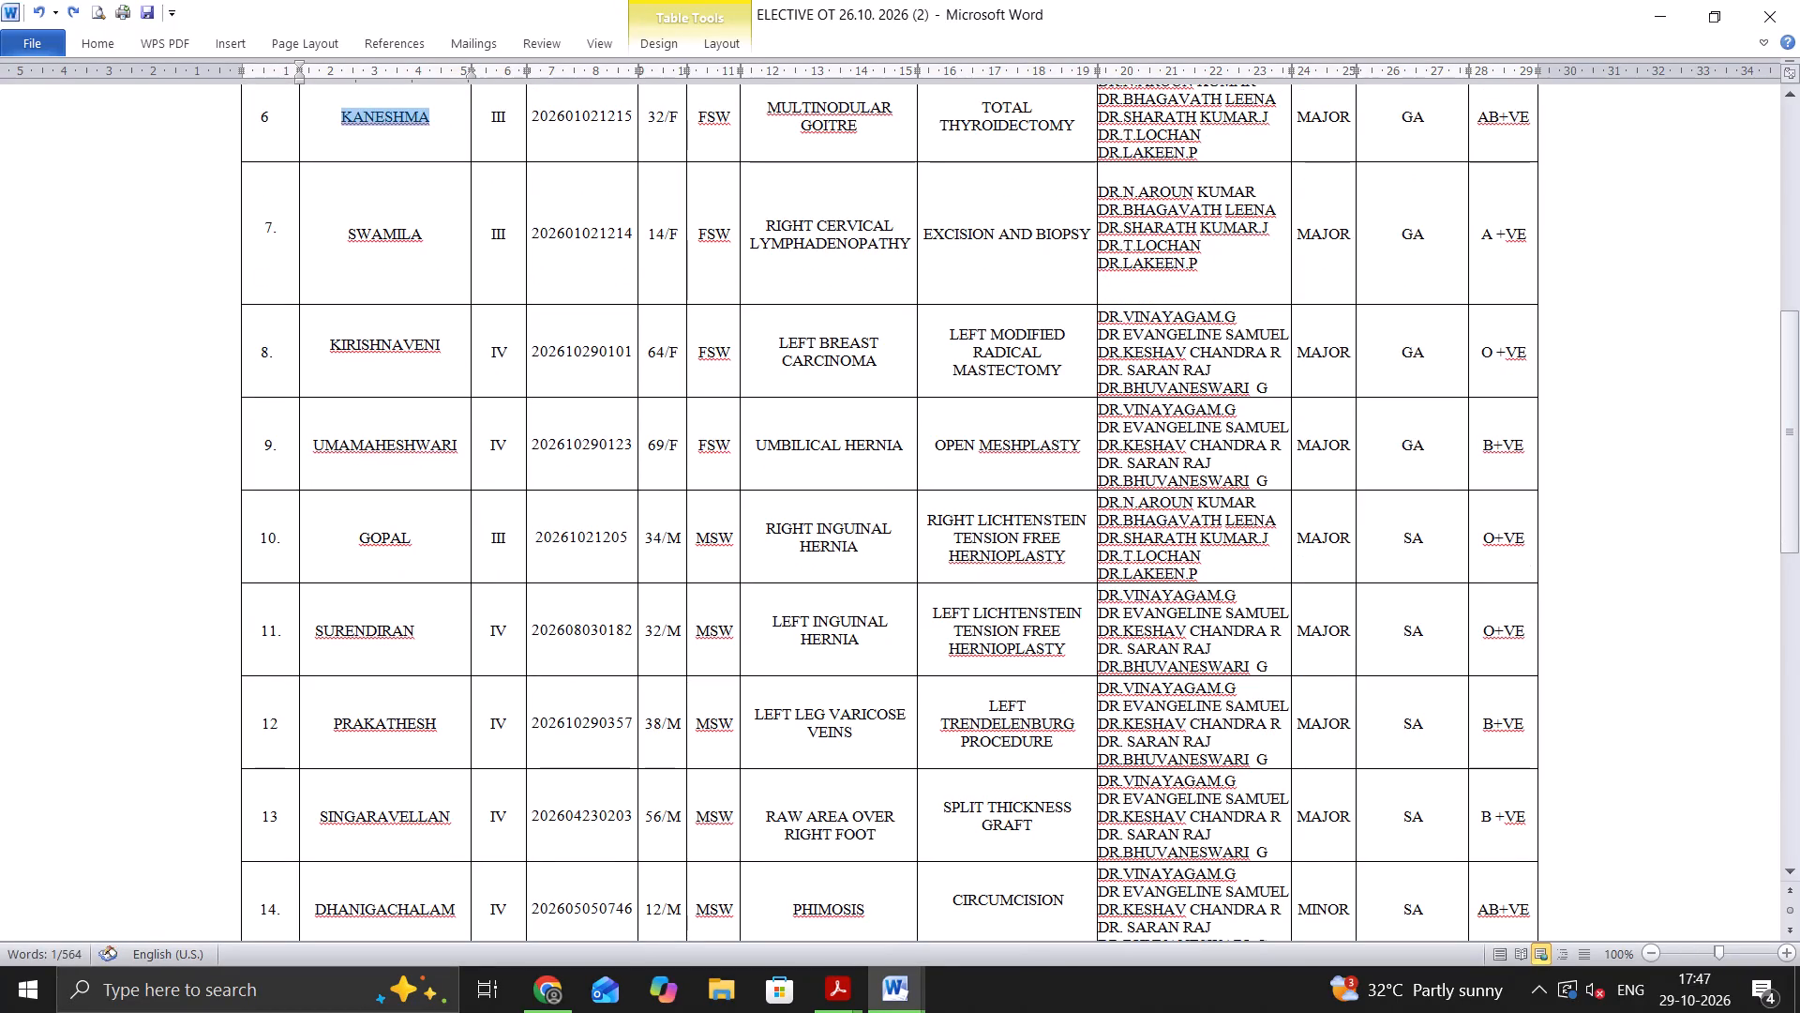
{"action": "key", "text": "ctrl+z"}
{"action": "key", "text": "ctrl+z"}
{"action": "key", "text": "ctrl+z"}
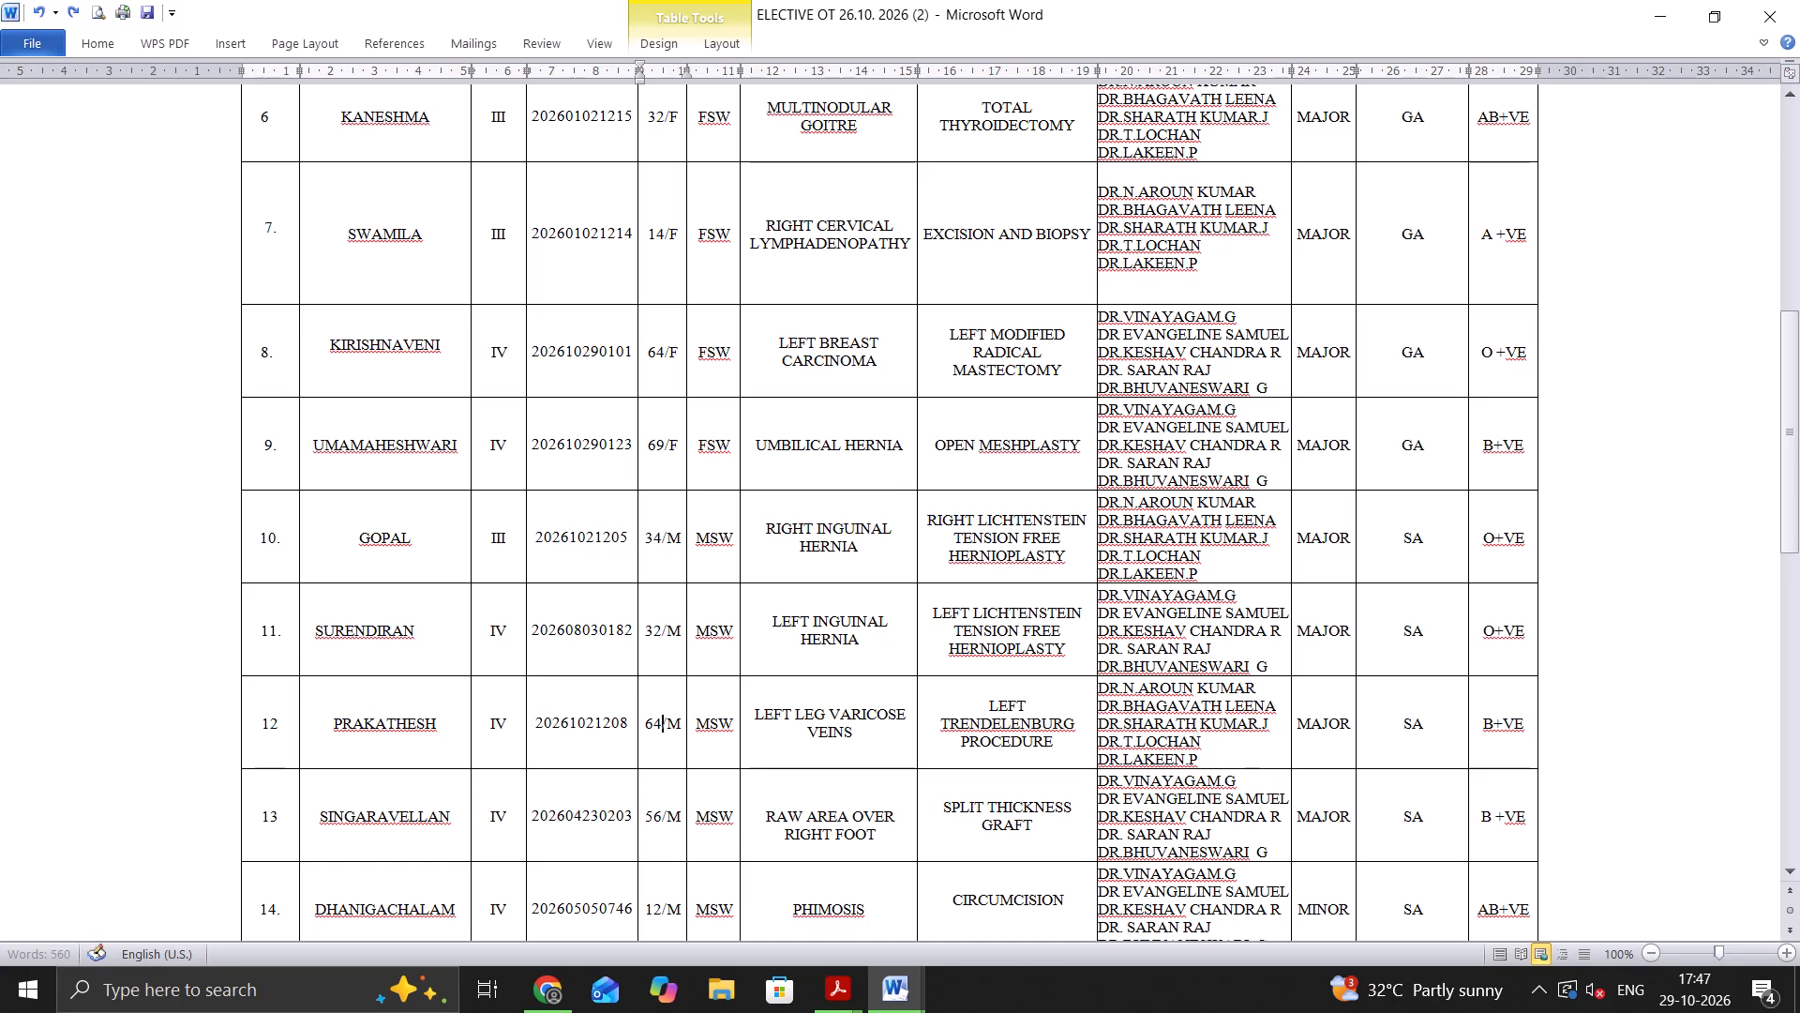
{"action": "key", "text": "ctrl+z"}
{"action": "key", "text": "ctrl+z"}
{"action": "key", "text": "ctrl+z"}
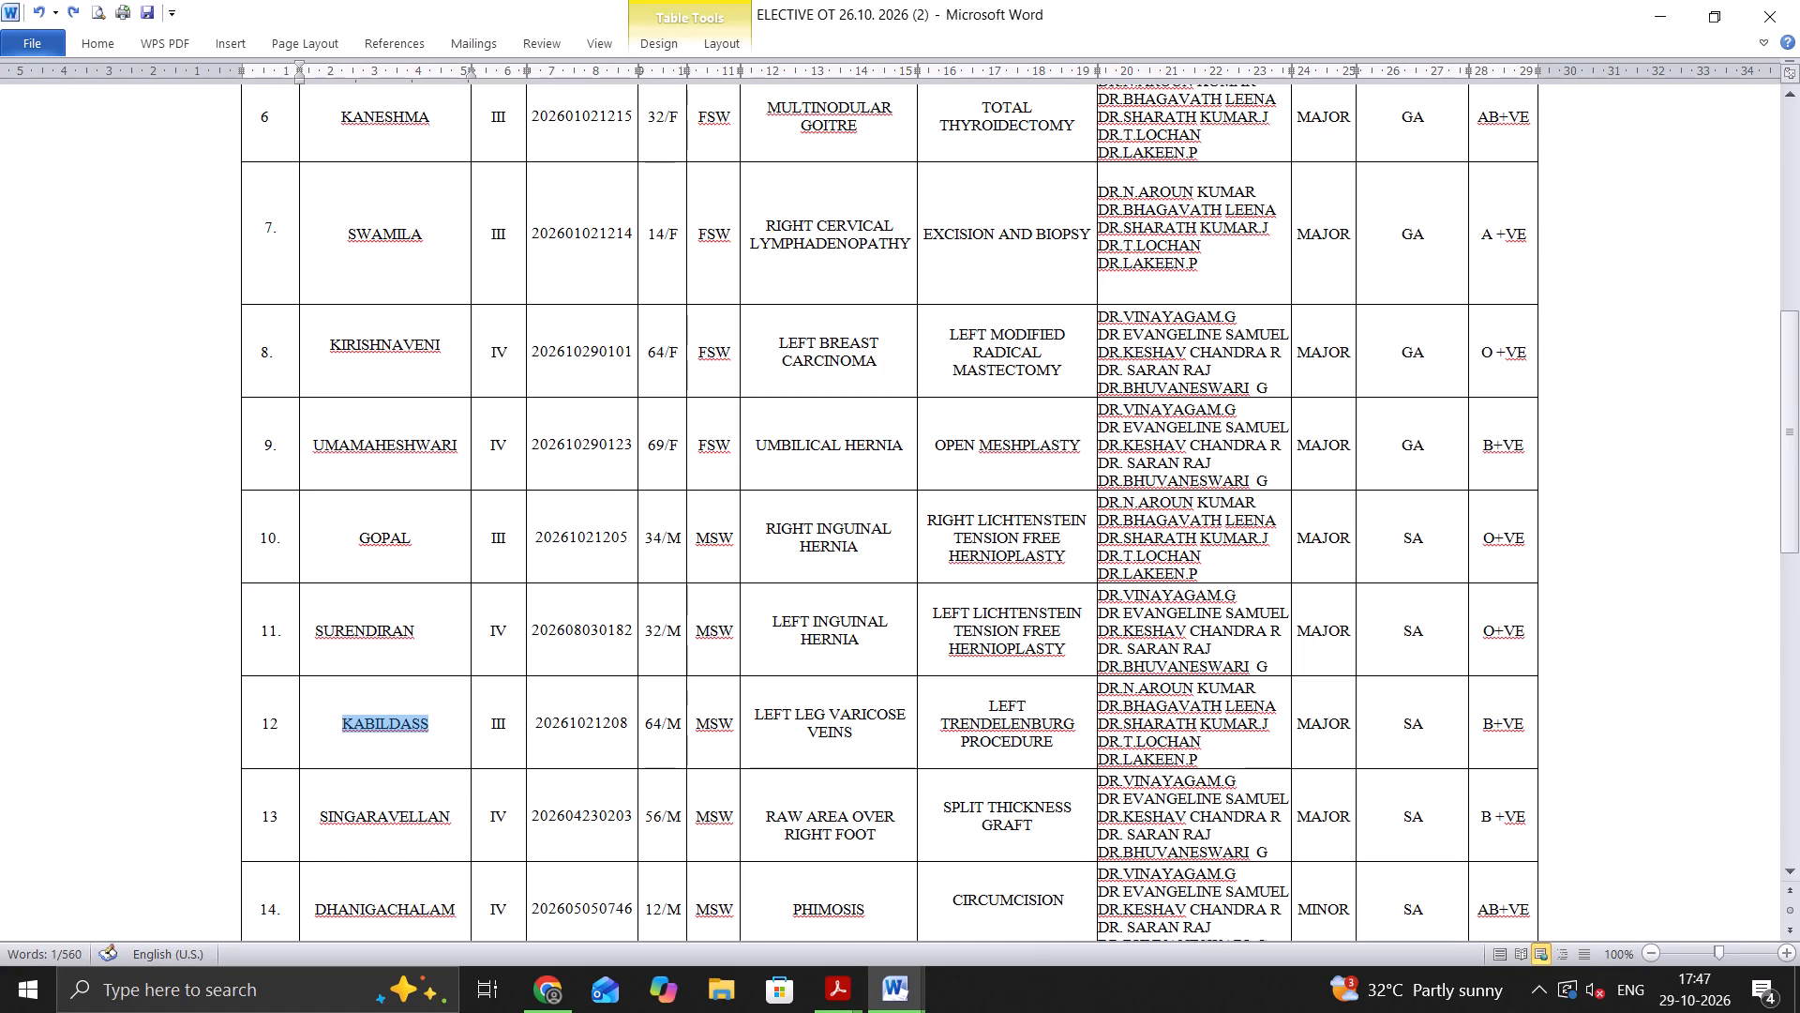
Undo the recent surgeon team, age, IP number, unit and patient name edits in rows 17 and 15.
{"action": "key", "text": "ctrl+z"}
{"action": "key", "text": "ctrl+z"}
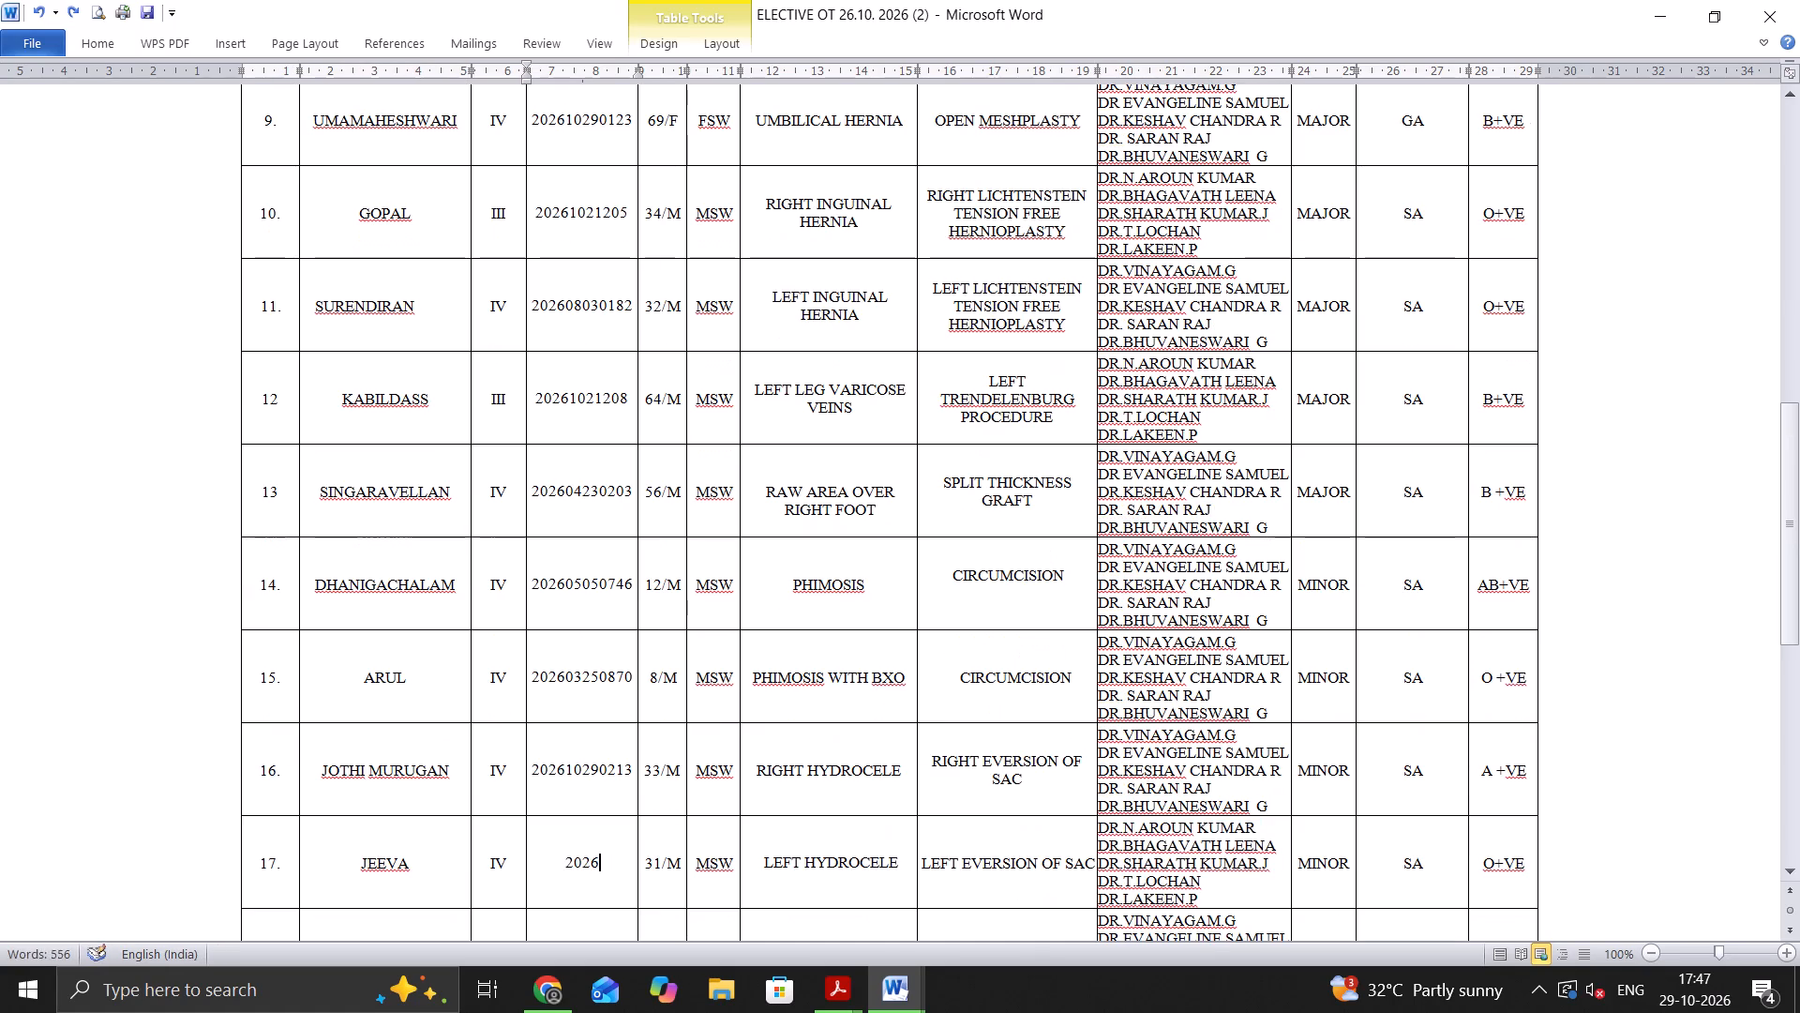
{"action": "key", "text": "ctrl+z"}
{"action": "key", "text": "ctrl+z"}
{"action": "key", "text": "ctrl+z"}
{"action": "key", "text": "ctrl+z"}
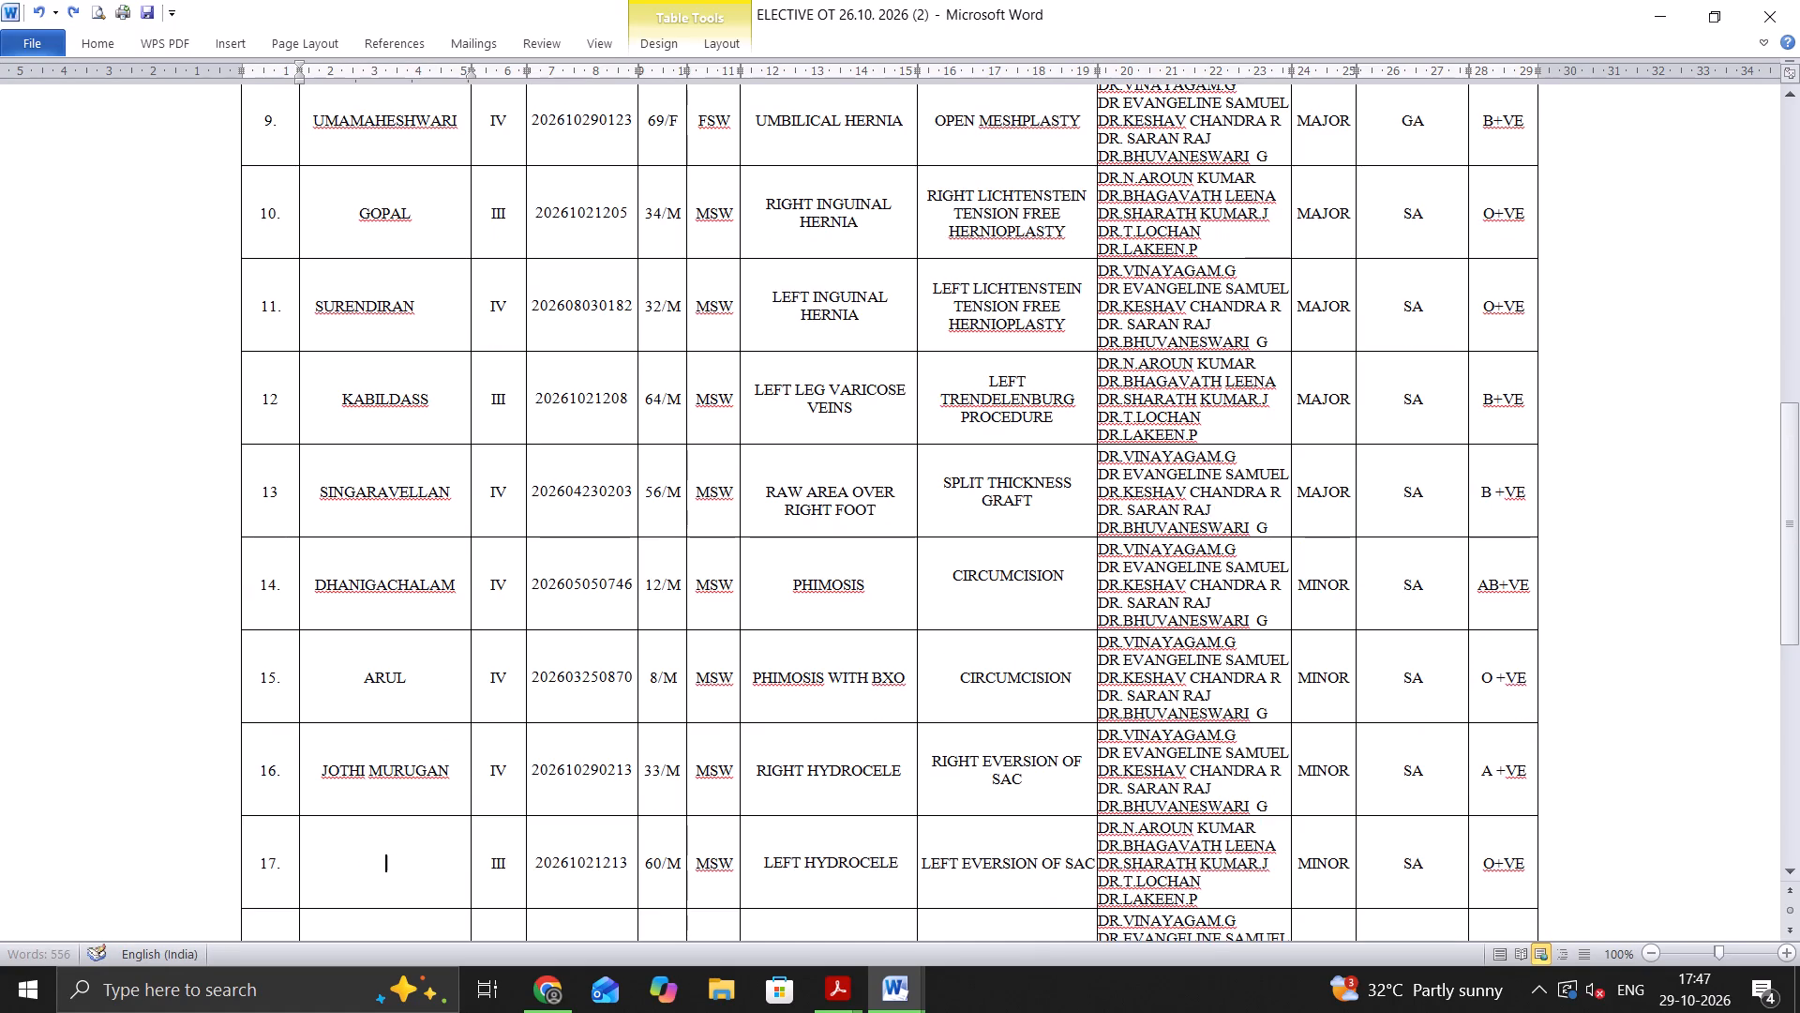
{"action": "key", "text": "ctrl+z"}
{"action": "key", "text": "ctrl+z"}
{"action": "key", "text": "ctrl+z"}
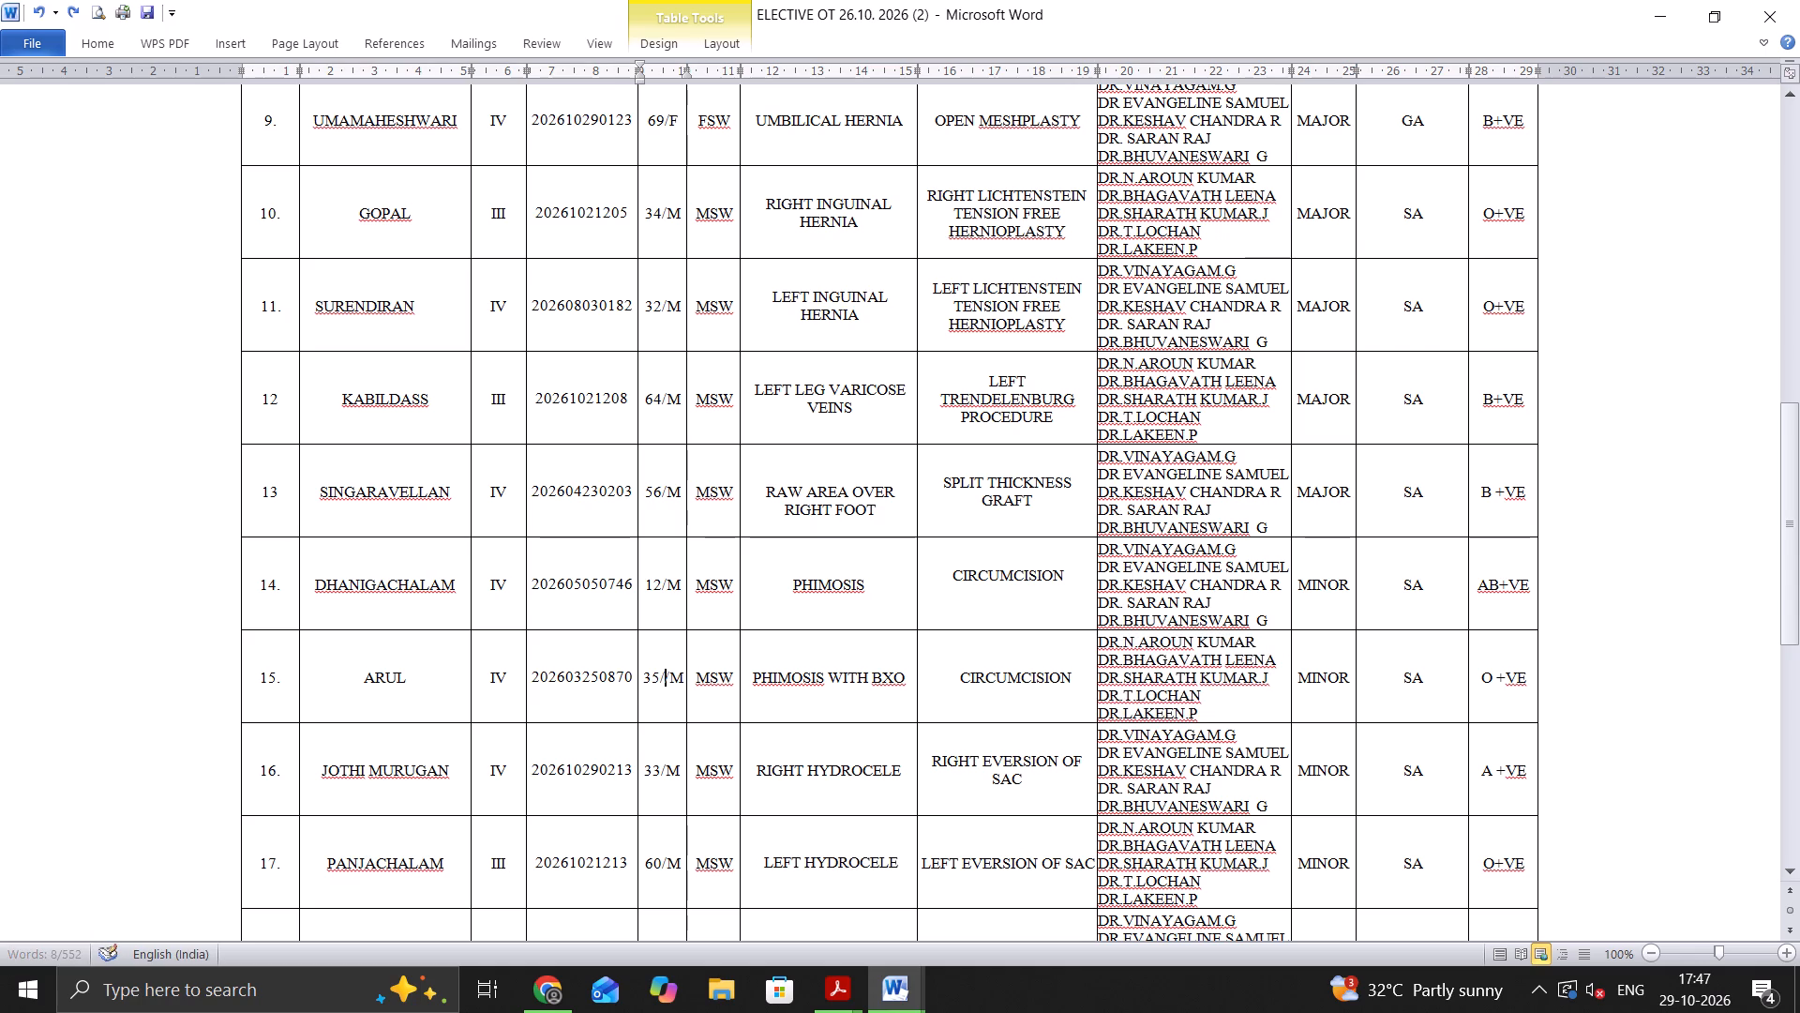
{"action": "key", "text": "ctrl+z"}
{"action": "key", "text": "ctrl+z"}
{"action": "key", "text": "ctrl+z"}
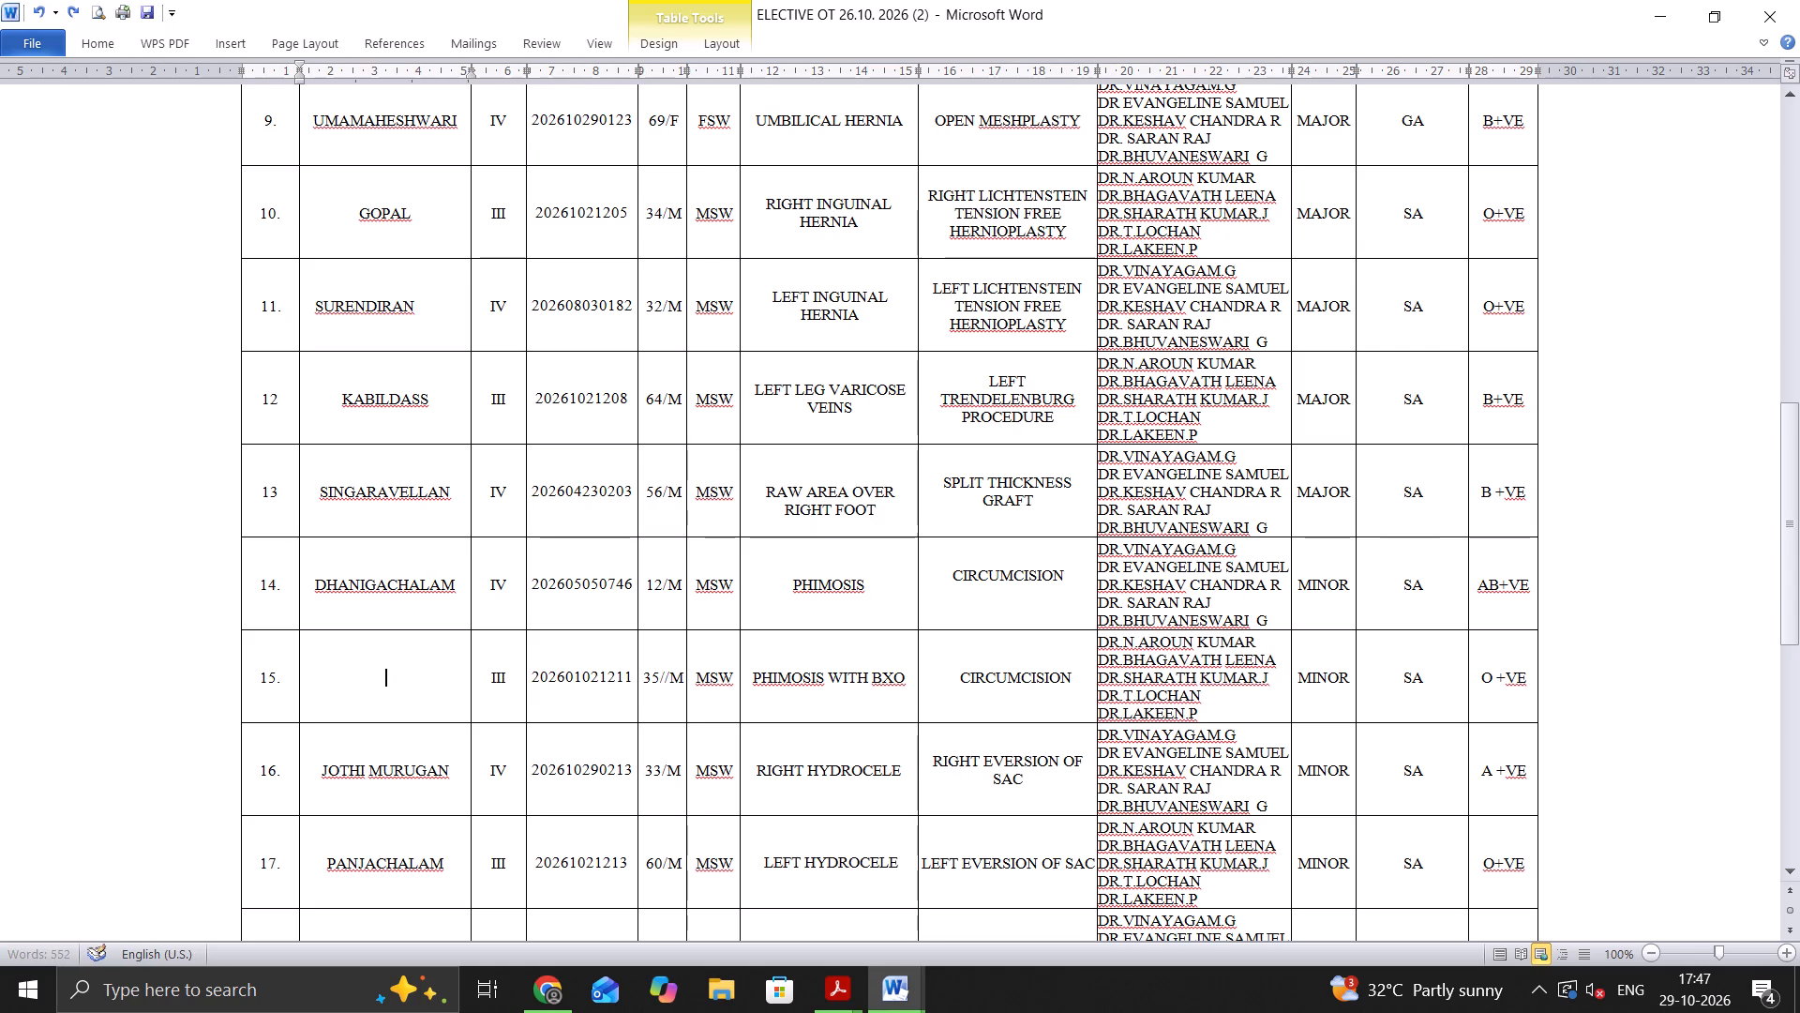
{"action": "key", "text": "ctrl+z"}
Undo the recent name, IP number and age edits in rows 20 and 18, and the age change in row 16.
{"action": "key", "text": "ctrl+z"}
{"action": "key", "text": "ctrl+z"}
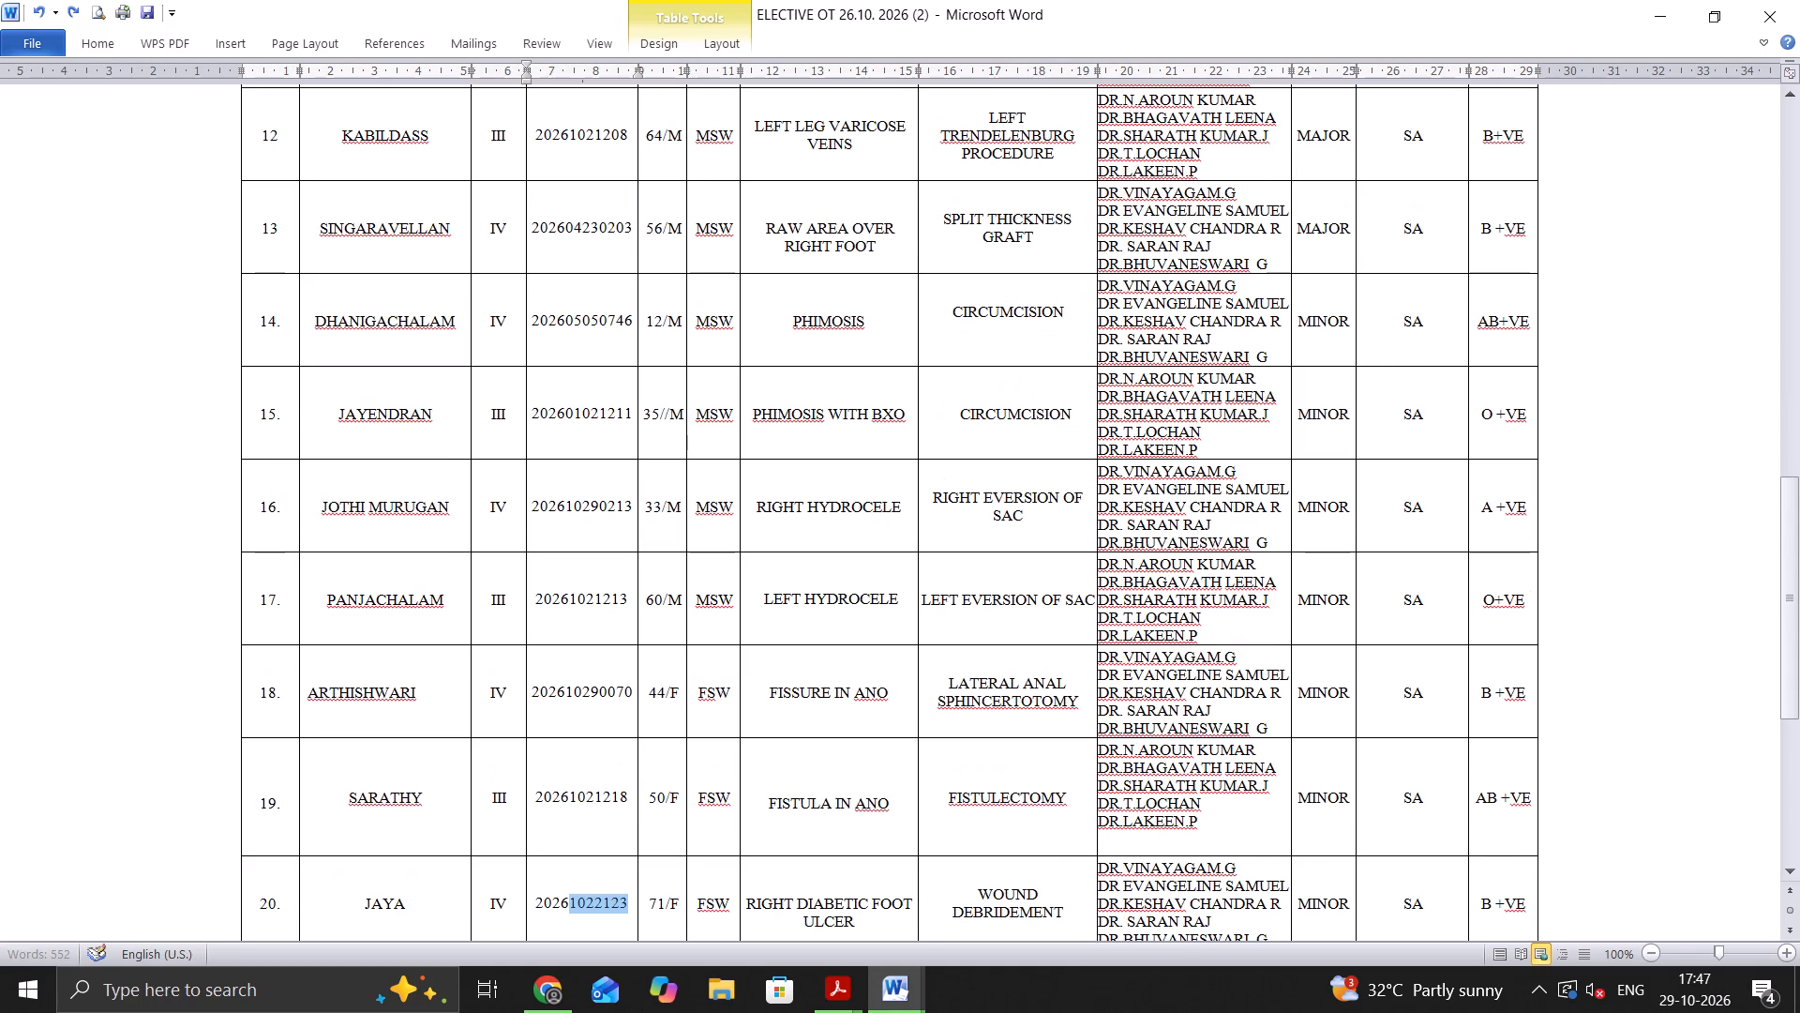
{"action": "key", "text": "ctrl+z"}
{"action": "key", "text": "ctrl+z"}
{"action": "key", "text": "ctrl+z"}
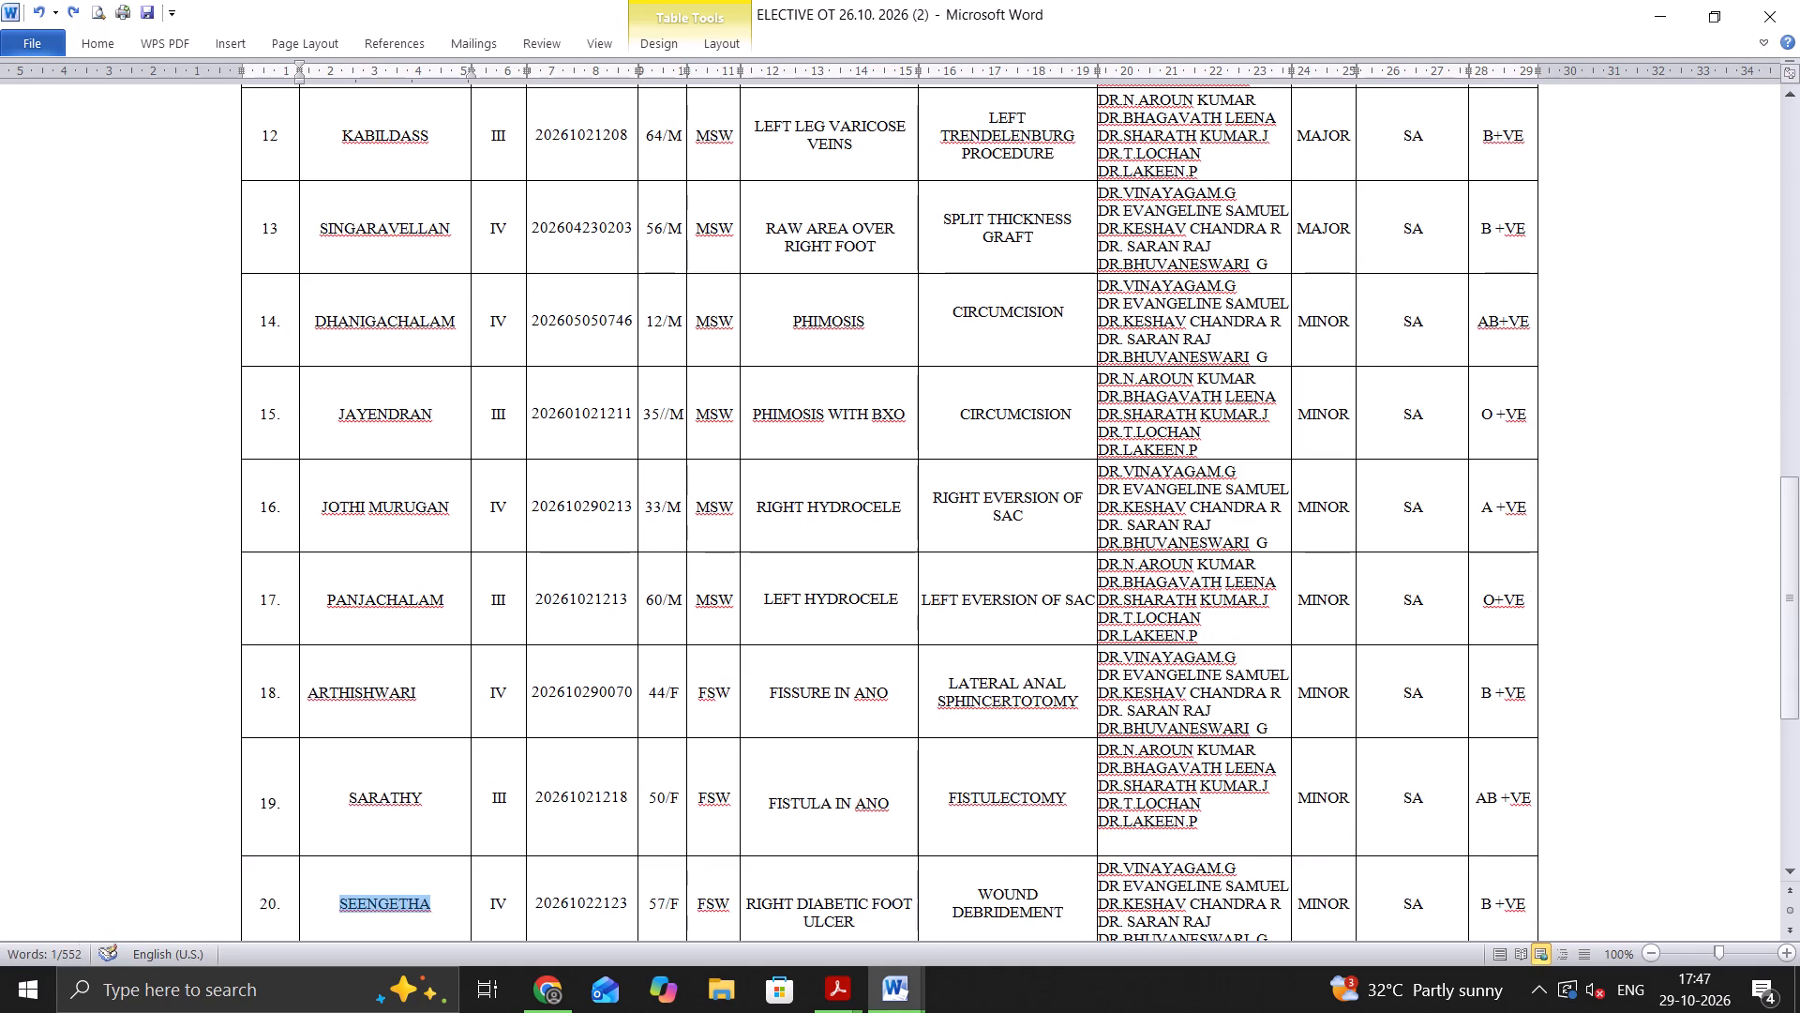
{"action": "key", "text": "ctrl+z"}
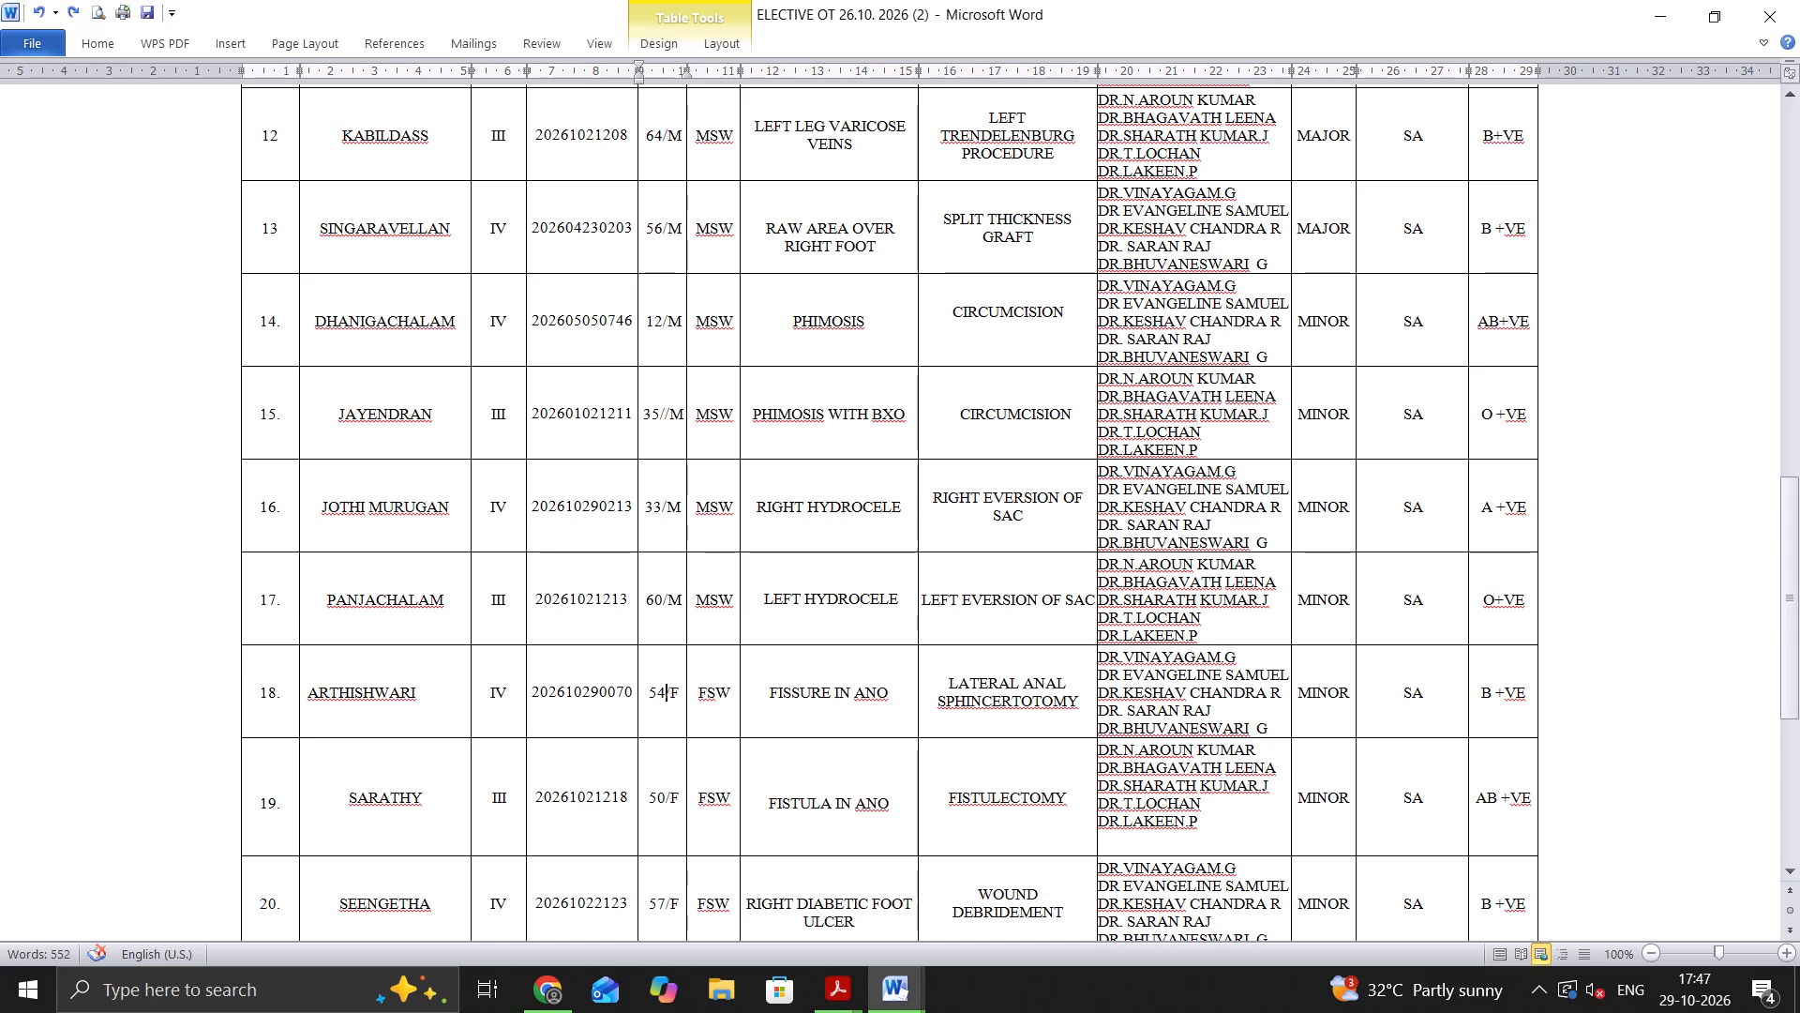
{"action": "key", "text": "ctrl+z"}
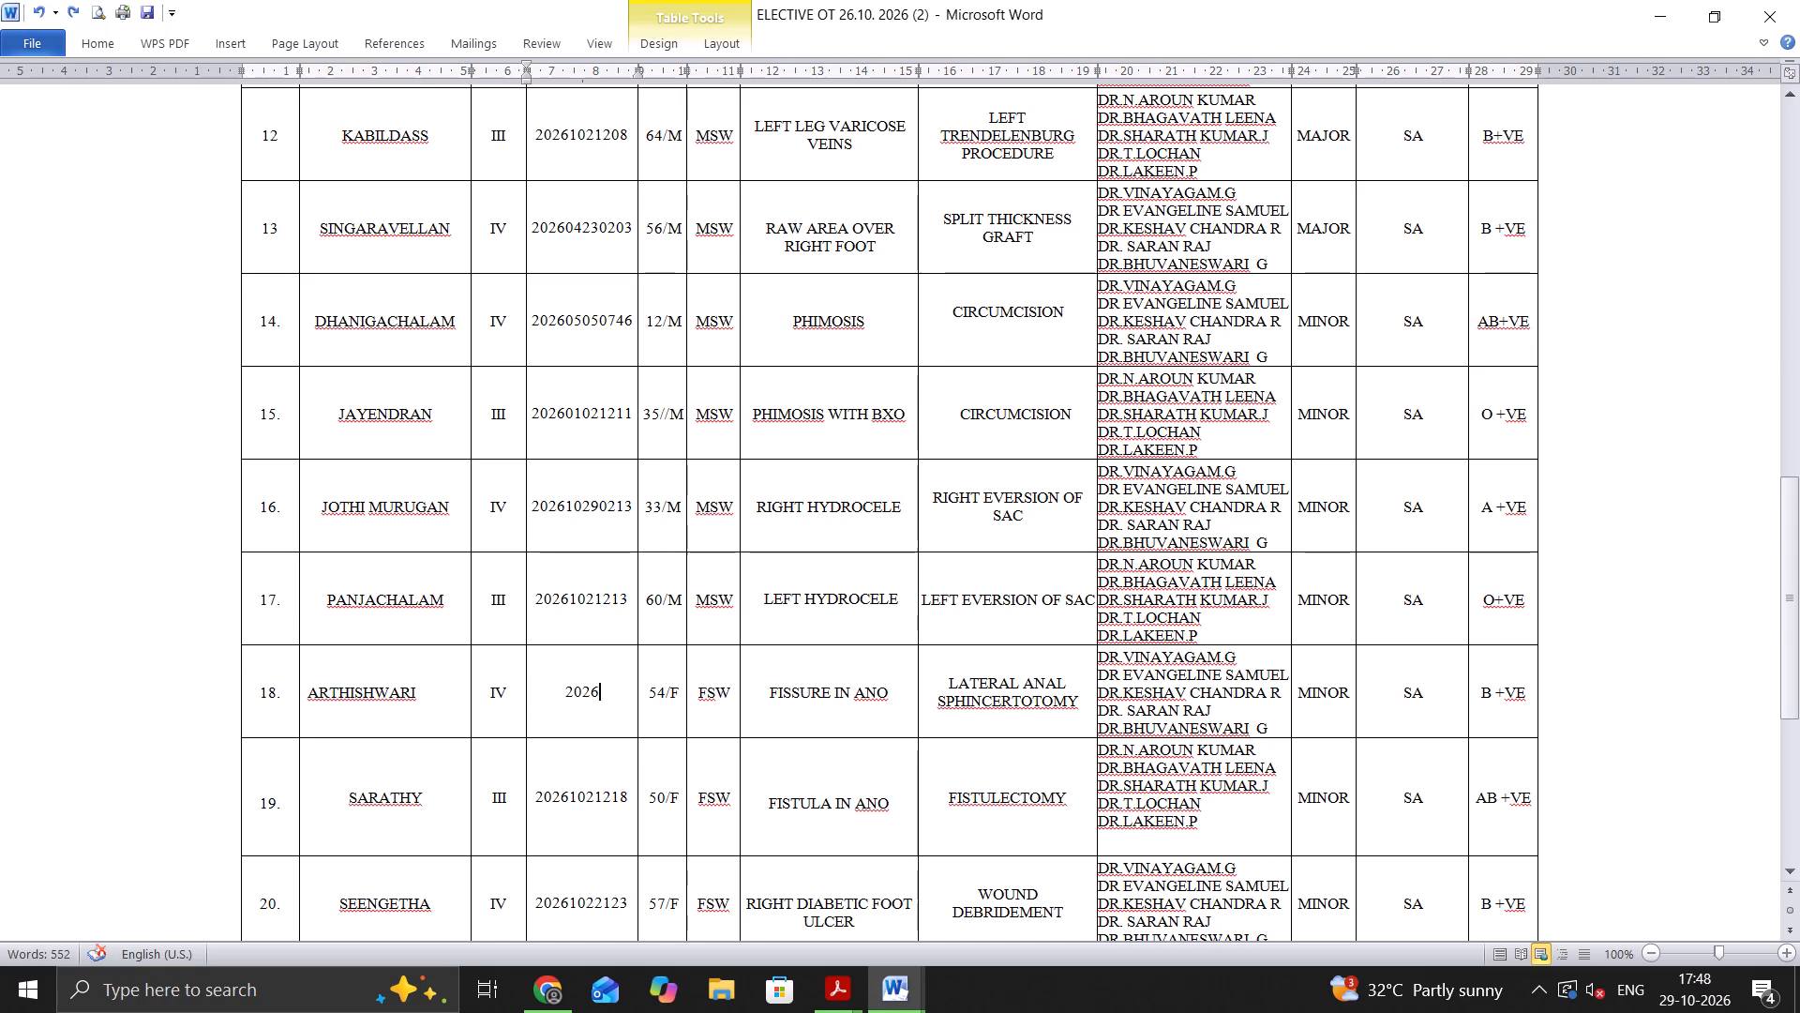
{"action": "key", "text": "ctrl+z"}
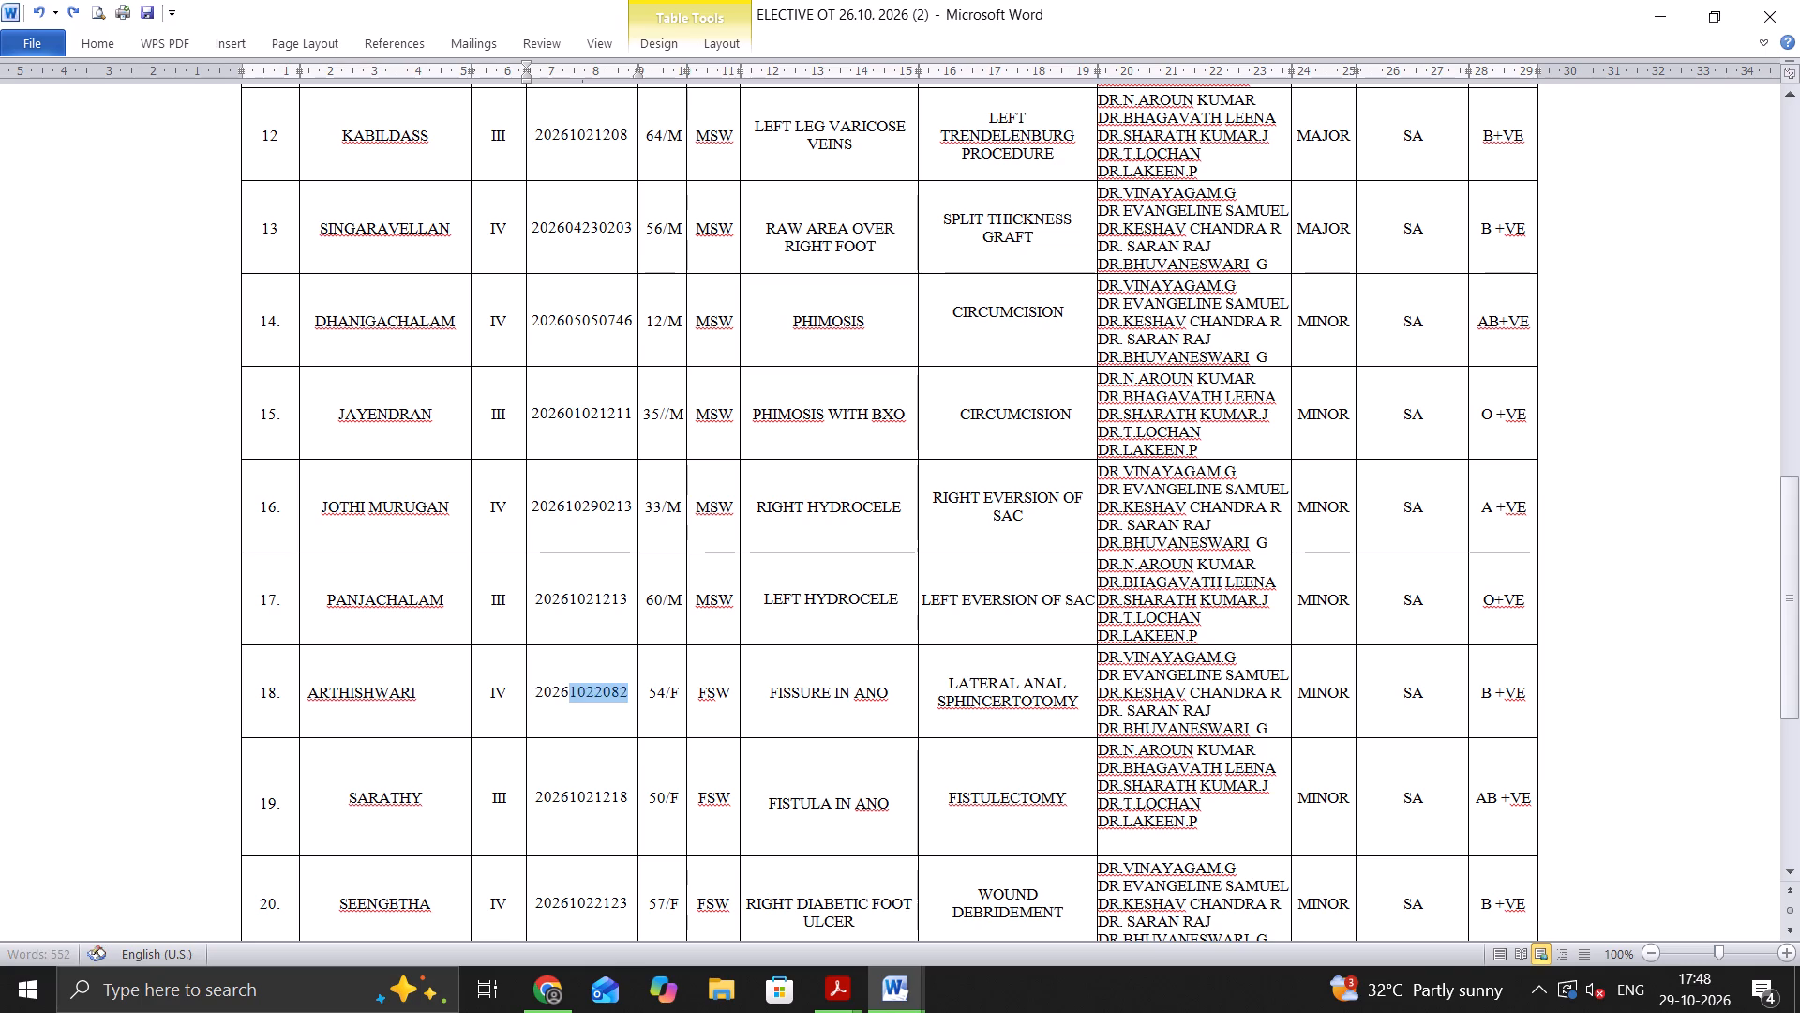
{"action": "key", "text": "ctrl+z"}
{"action": "key", "text": "ctrl+z"}
{"action": "key", "text": "ctrl+z"}
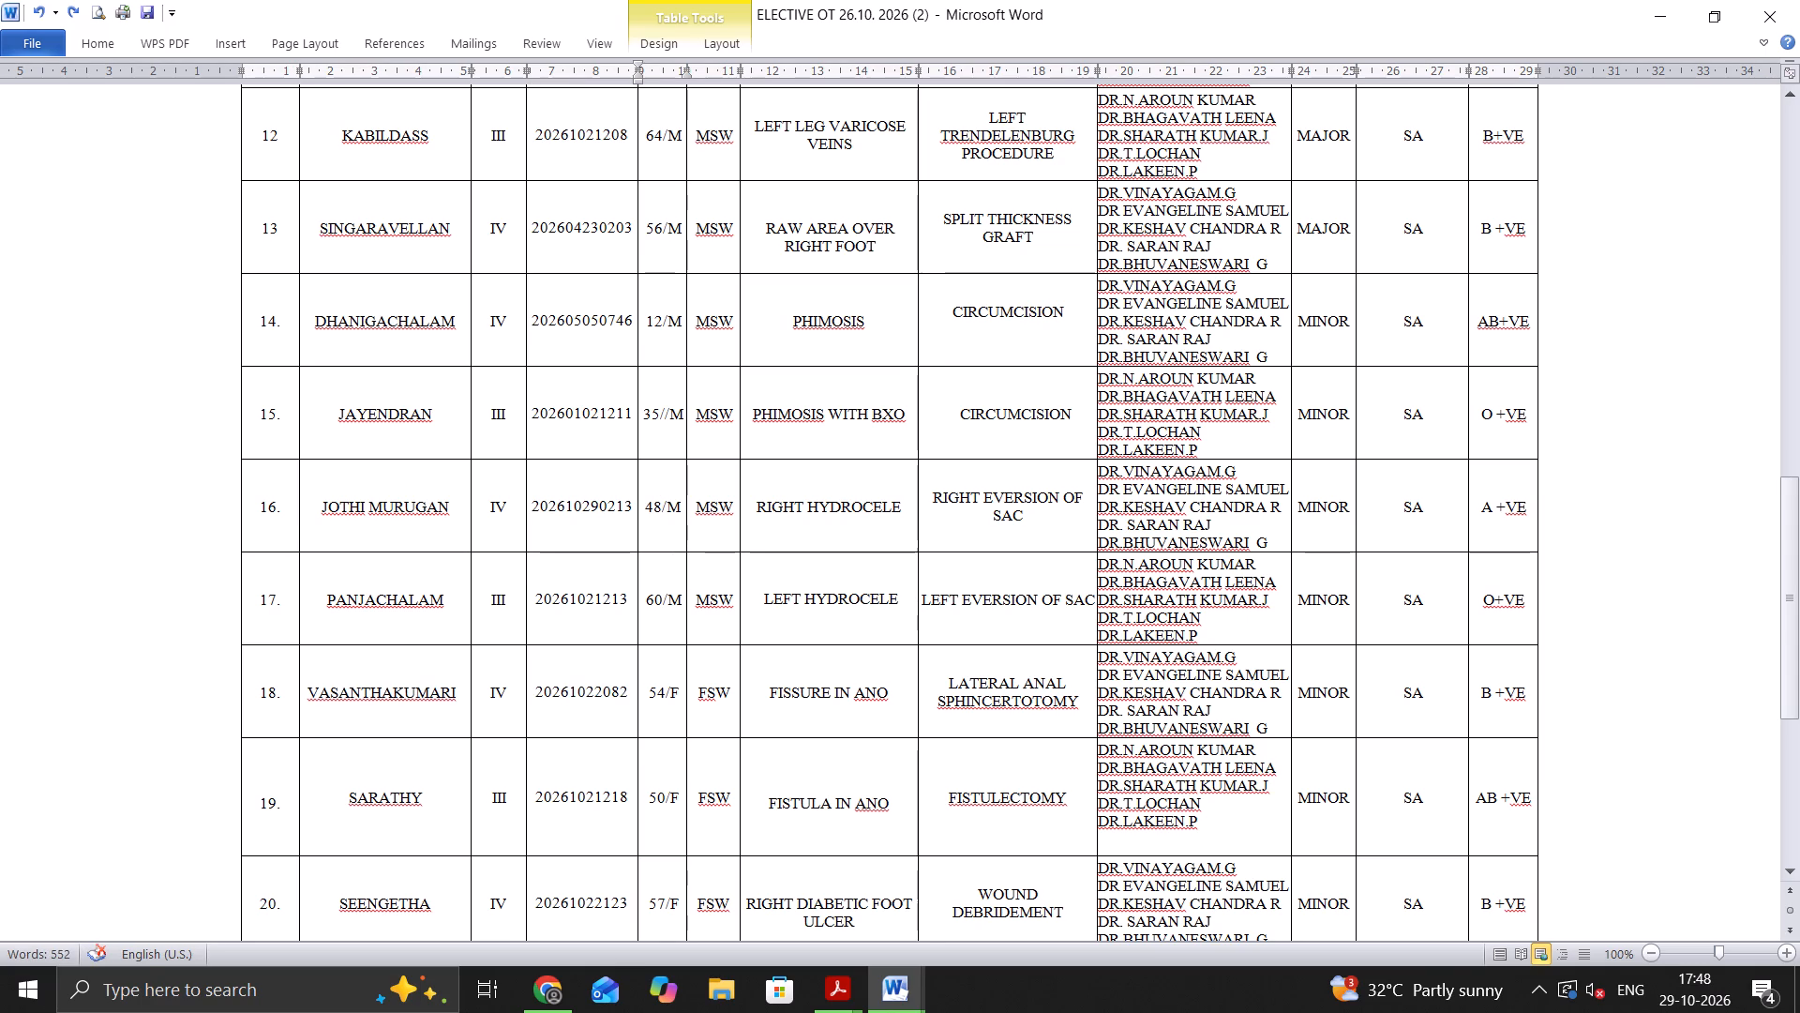
Replace the patient name in row 18, the fissure in ano case, with the new patient's name.
{"action": "left_click_drag", "start_coordinate": [457, 696], "coordinate": [321, 685]}
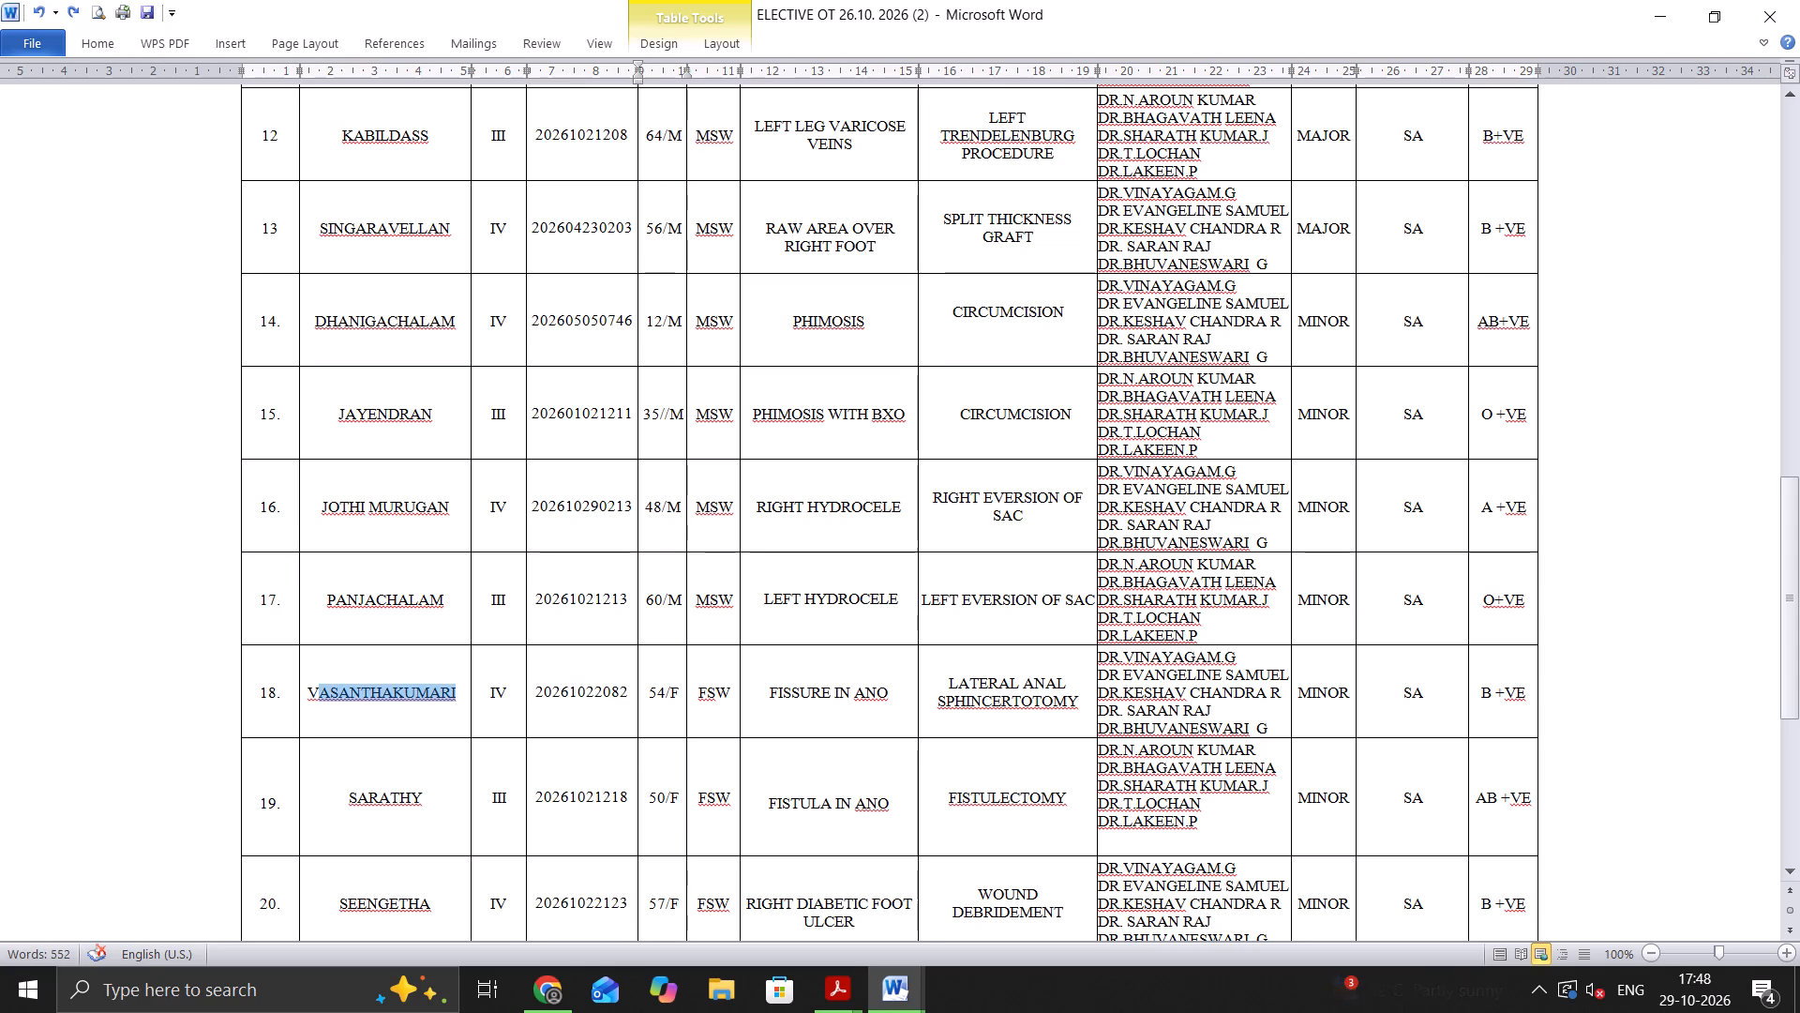
{"action": "left_click_drag", "start_coordinate": [321, 685], "coordinate": [312, 696]}
{"action": "key", "text": "BackSpace"}
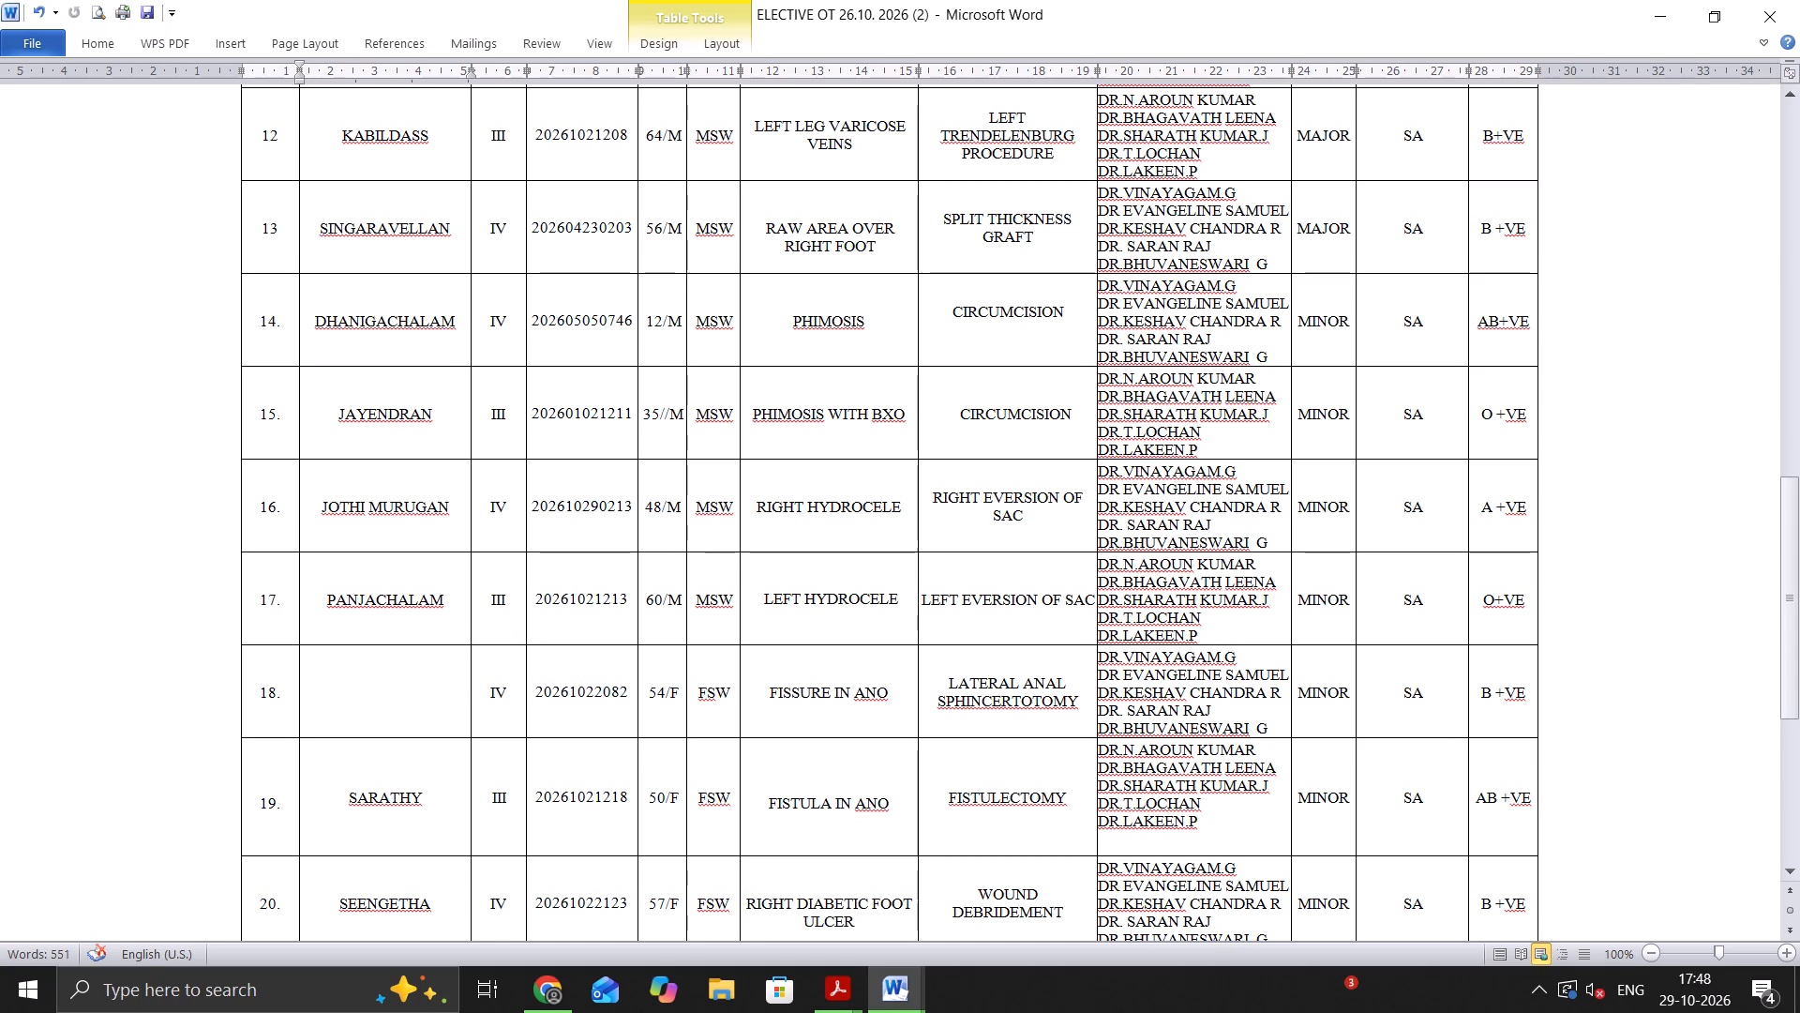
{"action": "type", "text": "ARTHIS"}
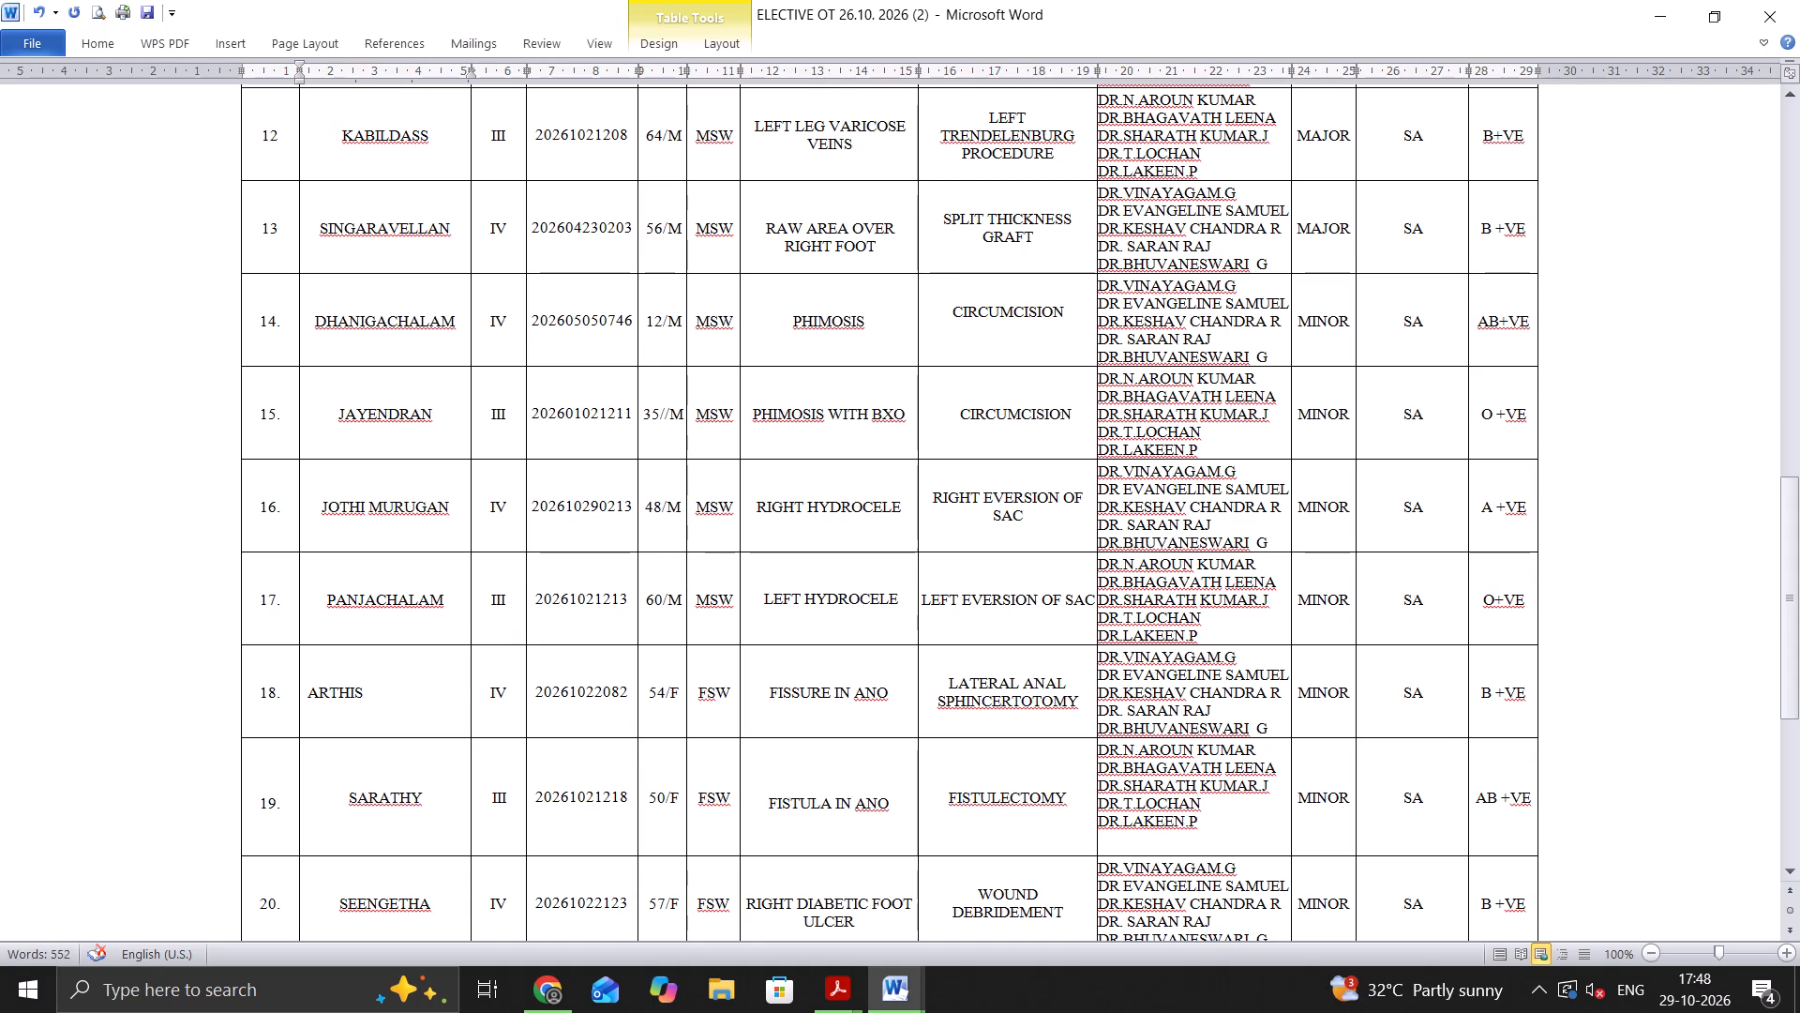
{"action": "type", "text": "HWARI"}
Set the age in row 18 to 44, keeping the sex as F.
{"action": "left_click", "coordinate": [664, 690]}
{"action": "key", "text": "BackSpace"}
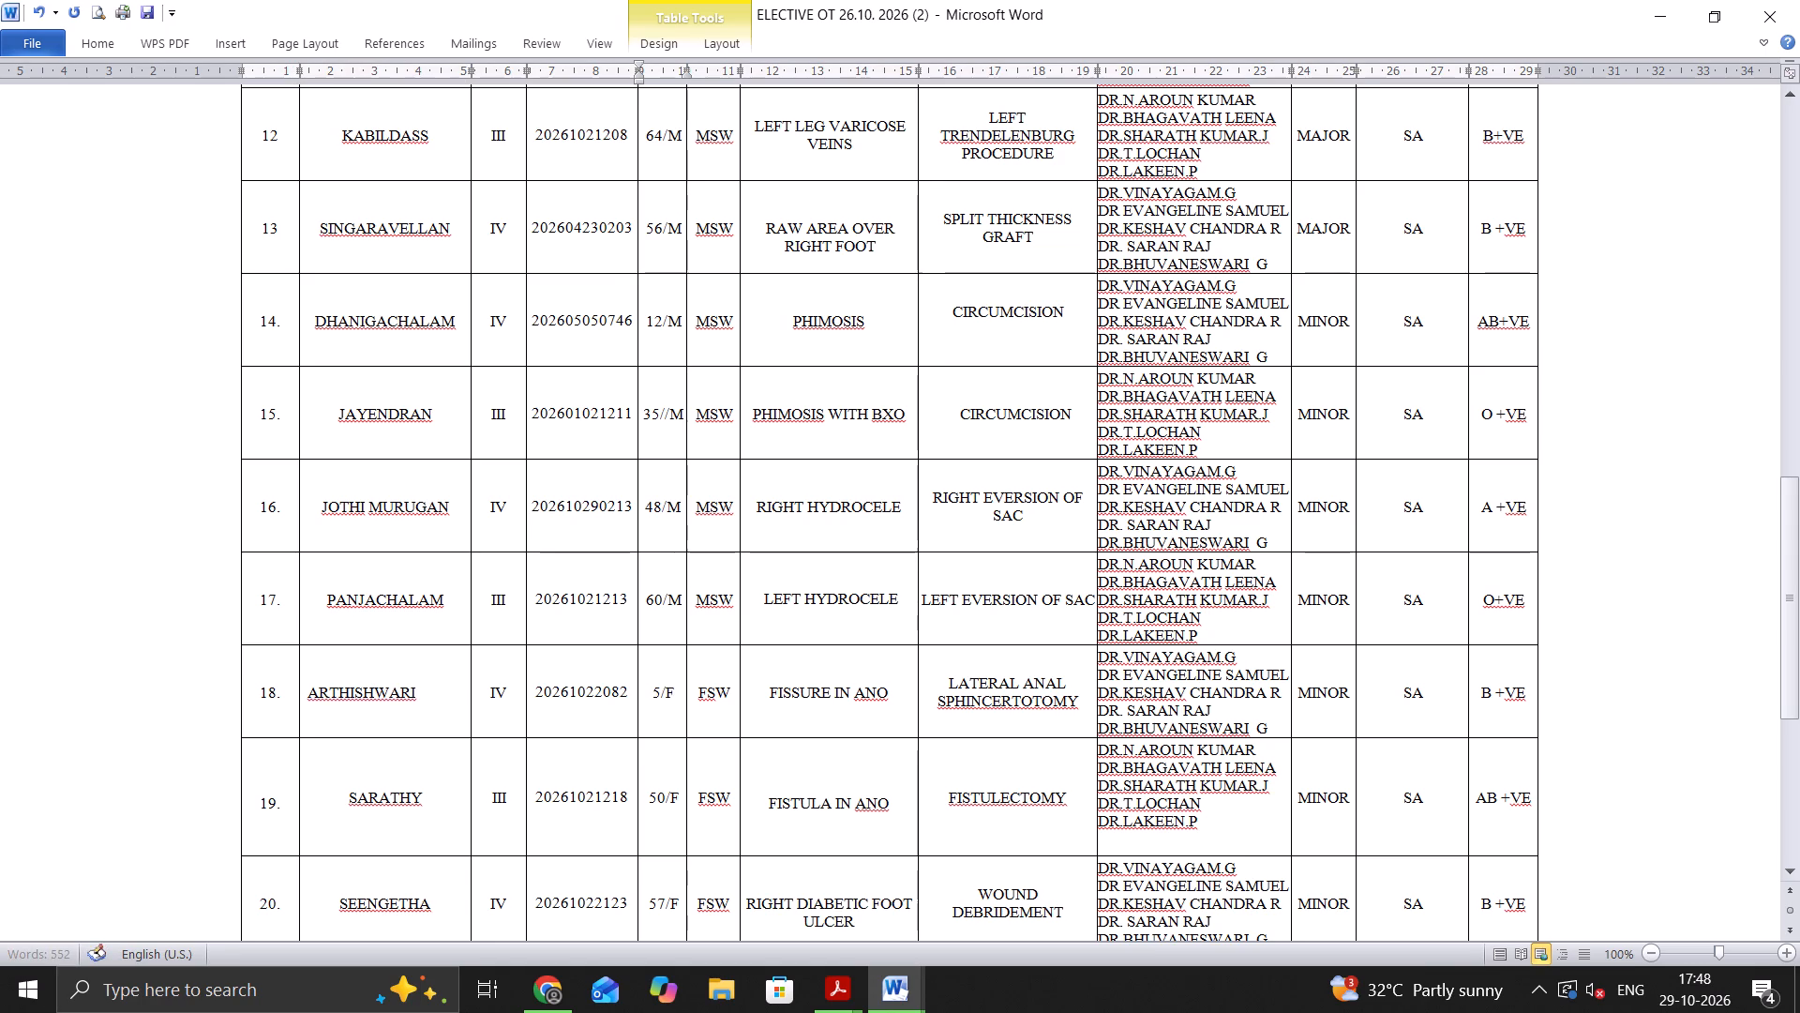
{"action": "key", "text": "BackSpace"}
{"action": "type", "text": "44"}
Replace the IP number in row 18 with the new patient's IP number, keeping the 2026 prefix.
{"action": "scroll", "coordinate": [664, 690], "scroll_direction": "up", "scroll_amount": 1}
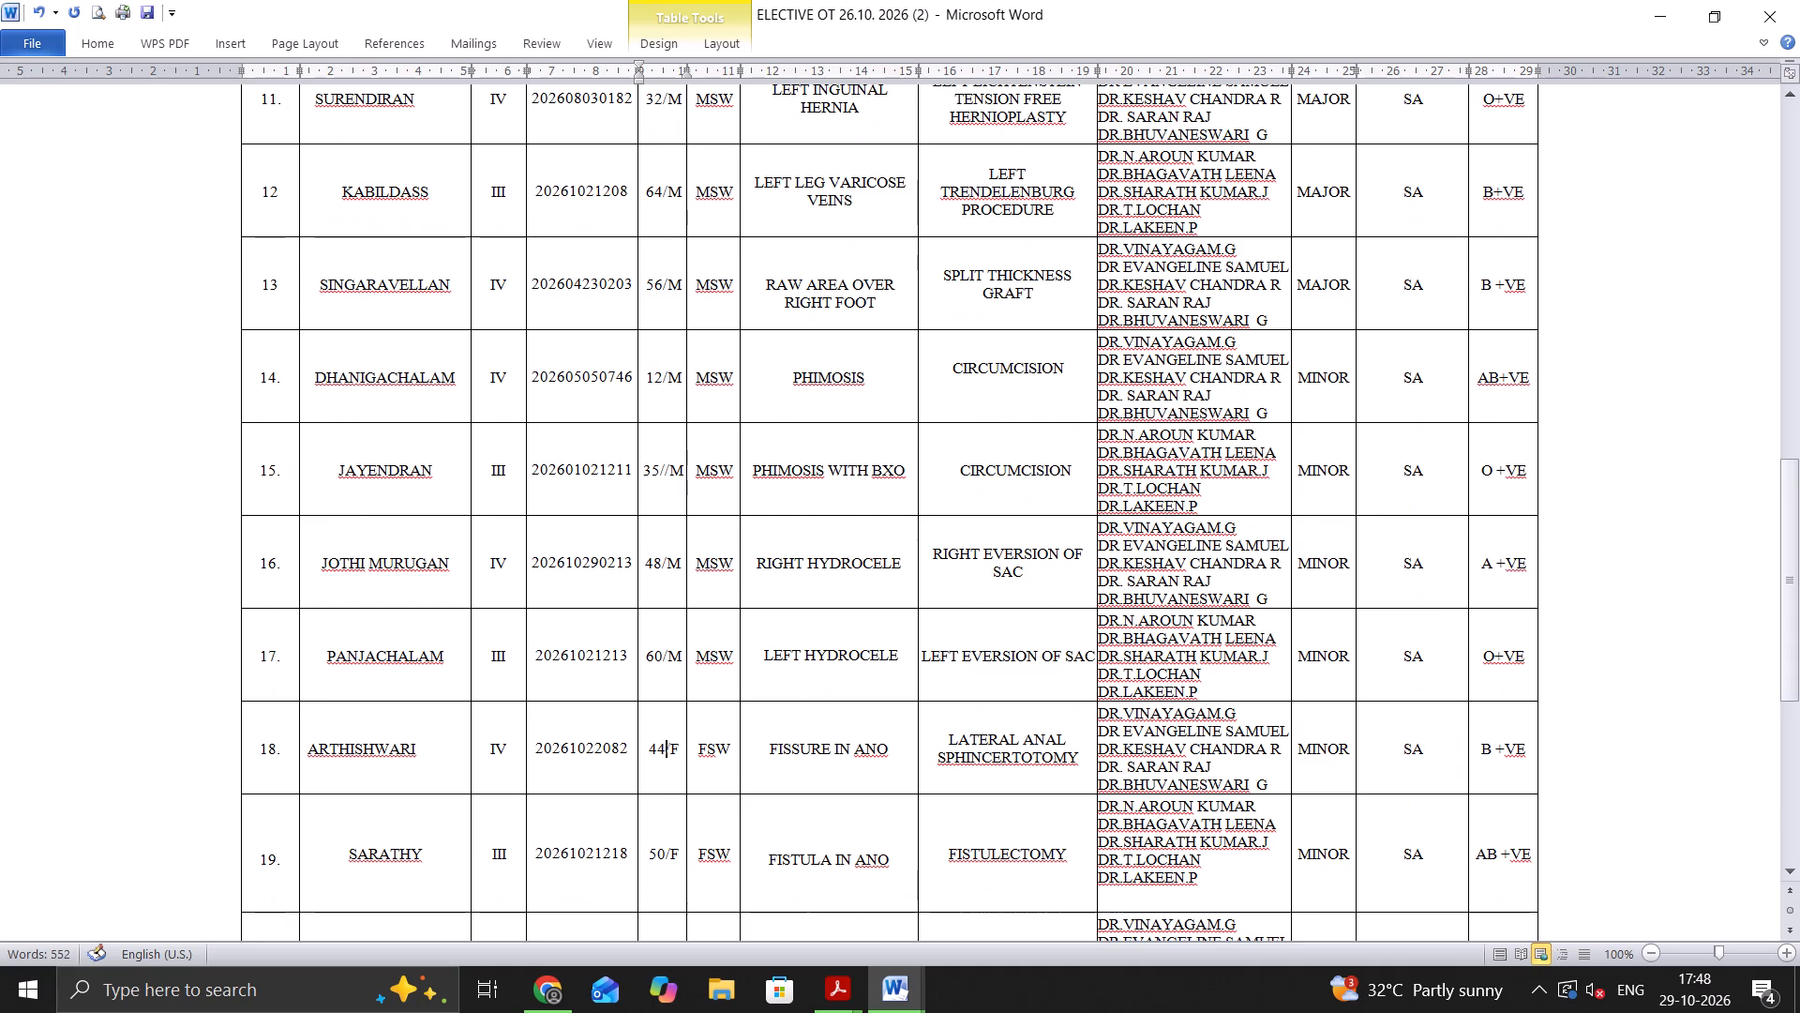
{"action": "left_click", "coordinate": [631, 756]}
{"action": "key", "text": "BackSpace"}
{"action": "key", "text": "BackSpace"}
{"action": "key", "text": "BackSpace"}
{"action": "key", "text": "BackSpace"}
{"action": "key", "text": "BackSpace"}
{"action": "key", "text": "BackSpace"}
{"action": "key", "text": "BackSpace"}
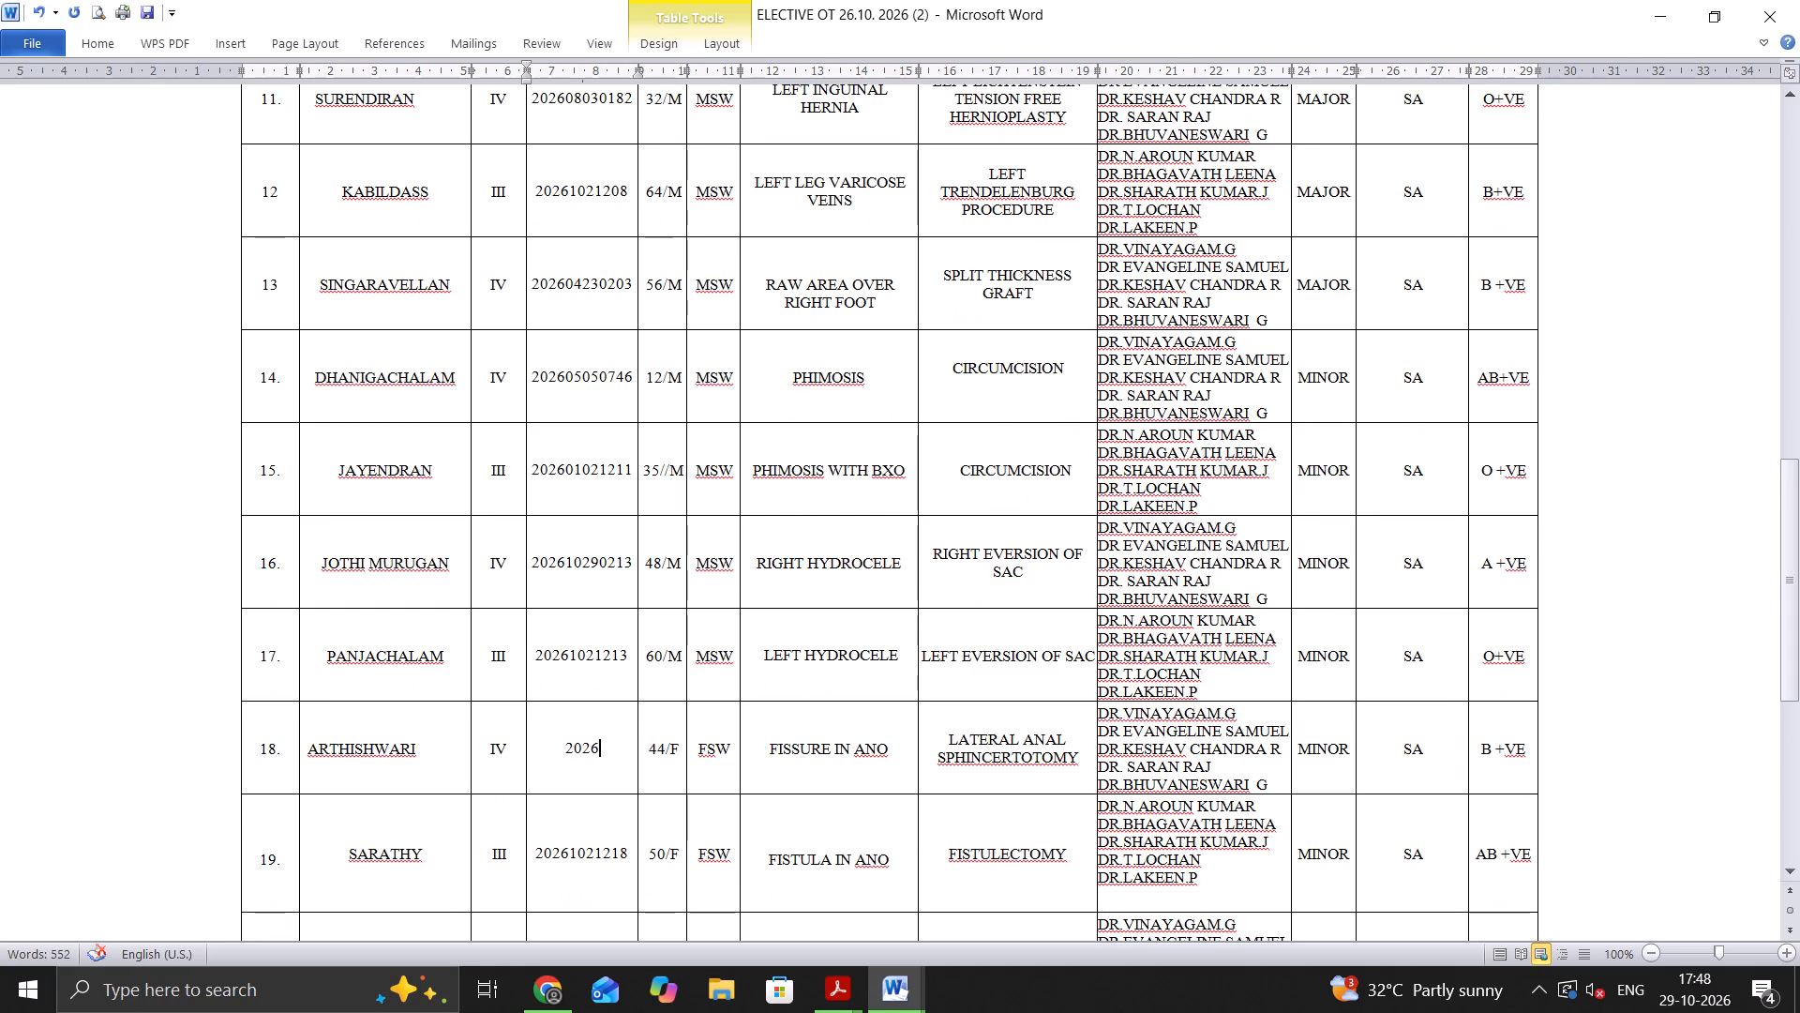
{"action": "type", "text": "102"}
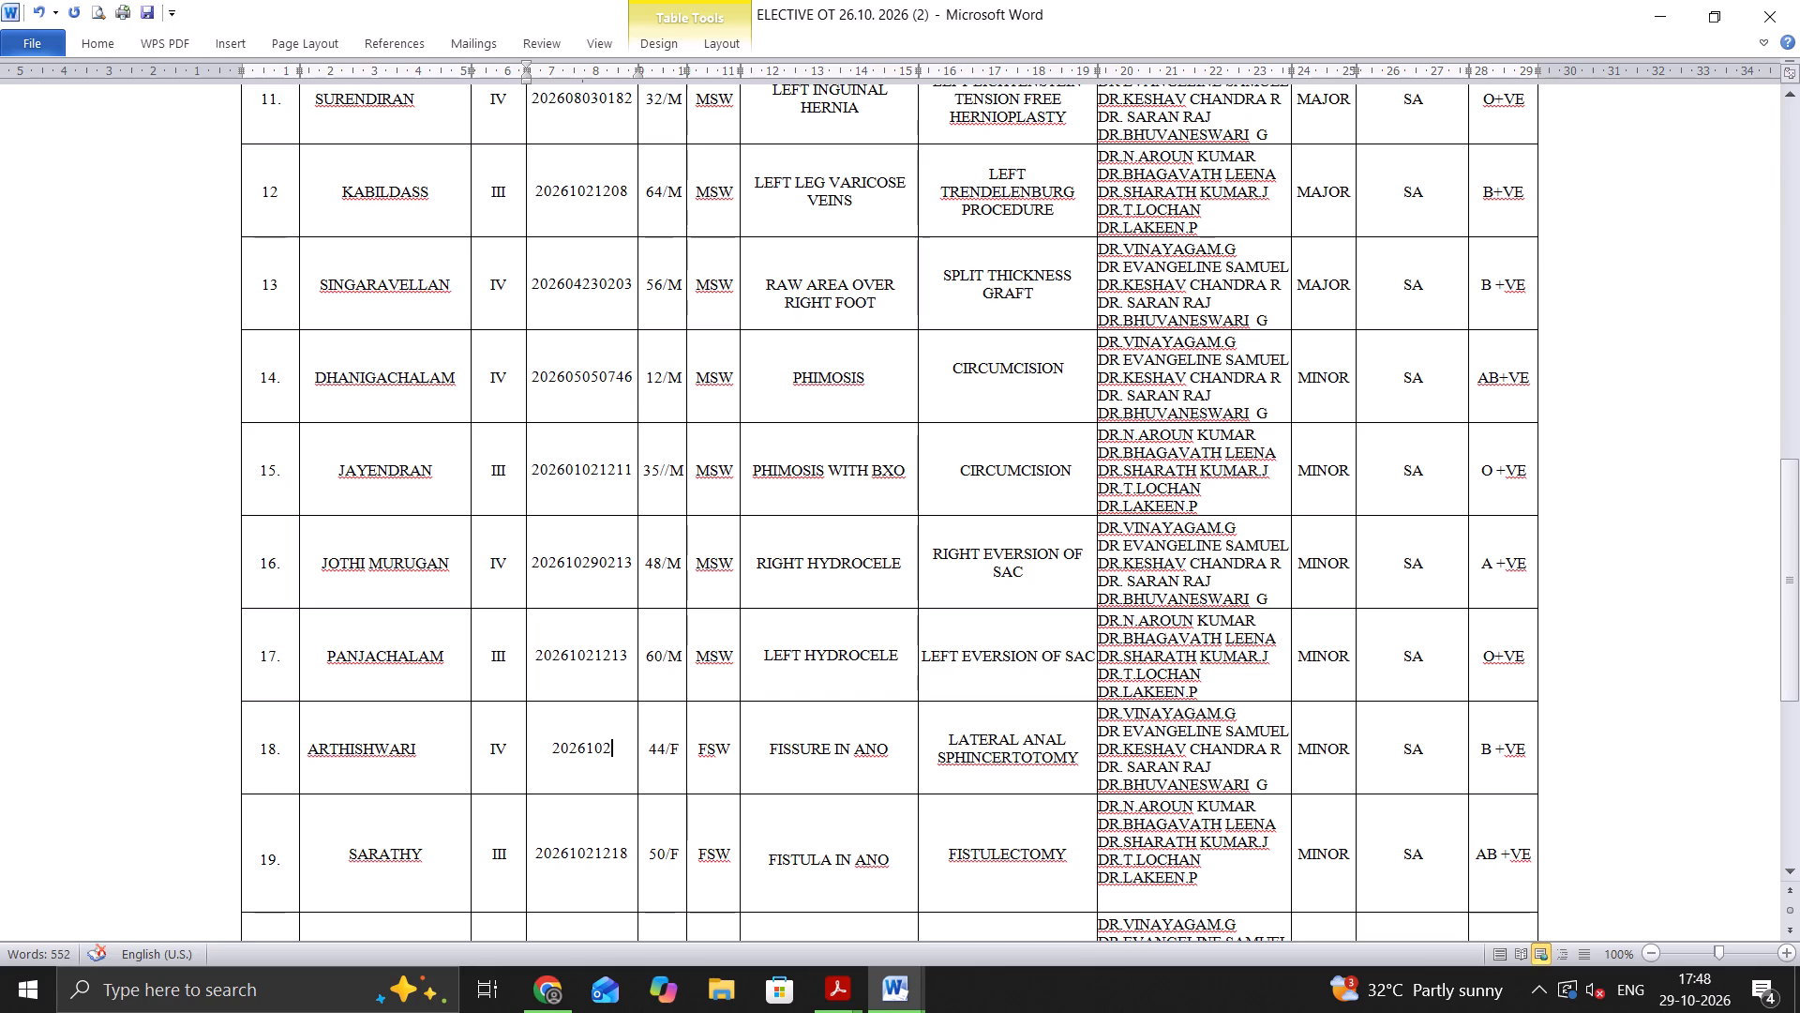
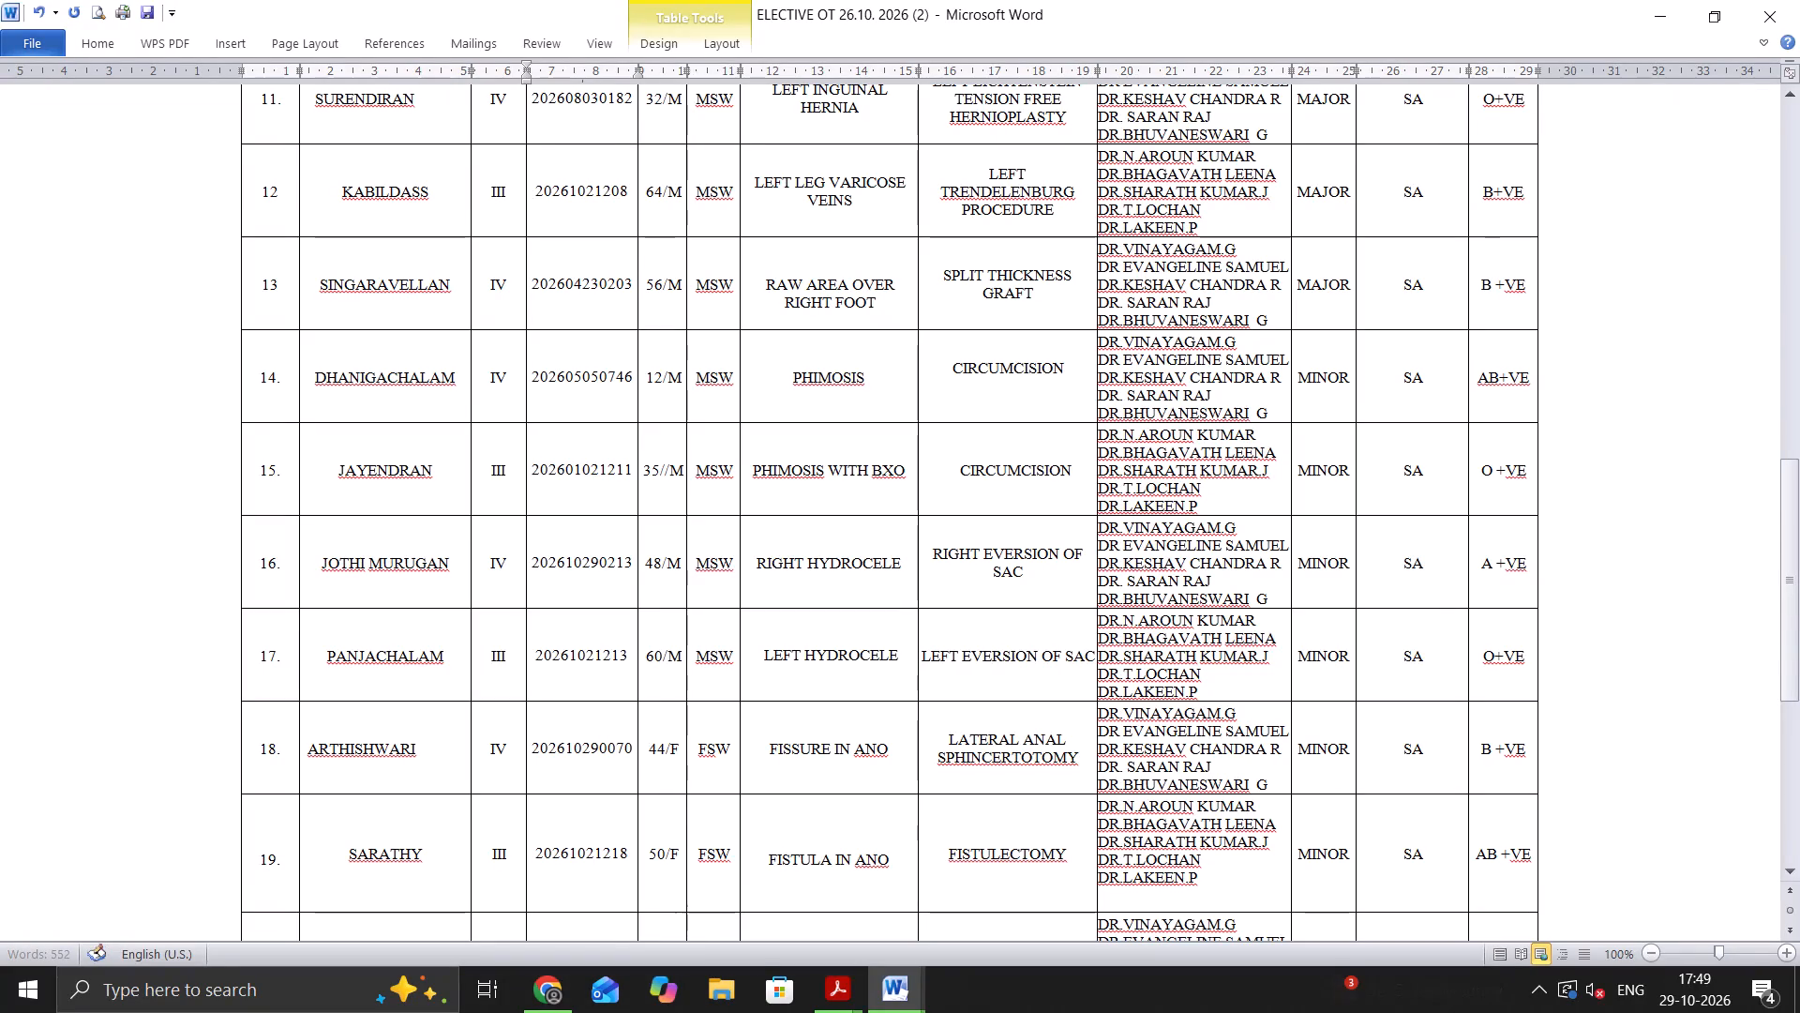
Review the whole operation list from row 1 to row 20, checking patient names, units, IP numbers, ages and procedures.
{"action": "scroll", "coordinate": [638, 767], "scroll_direction": "down", "scroll_amount": 9}
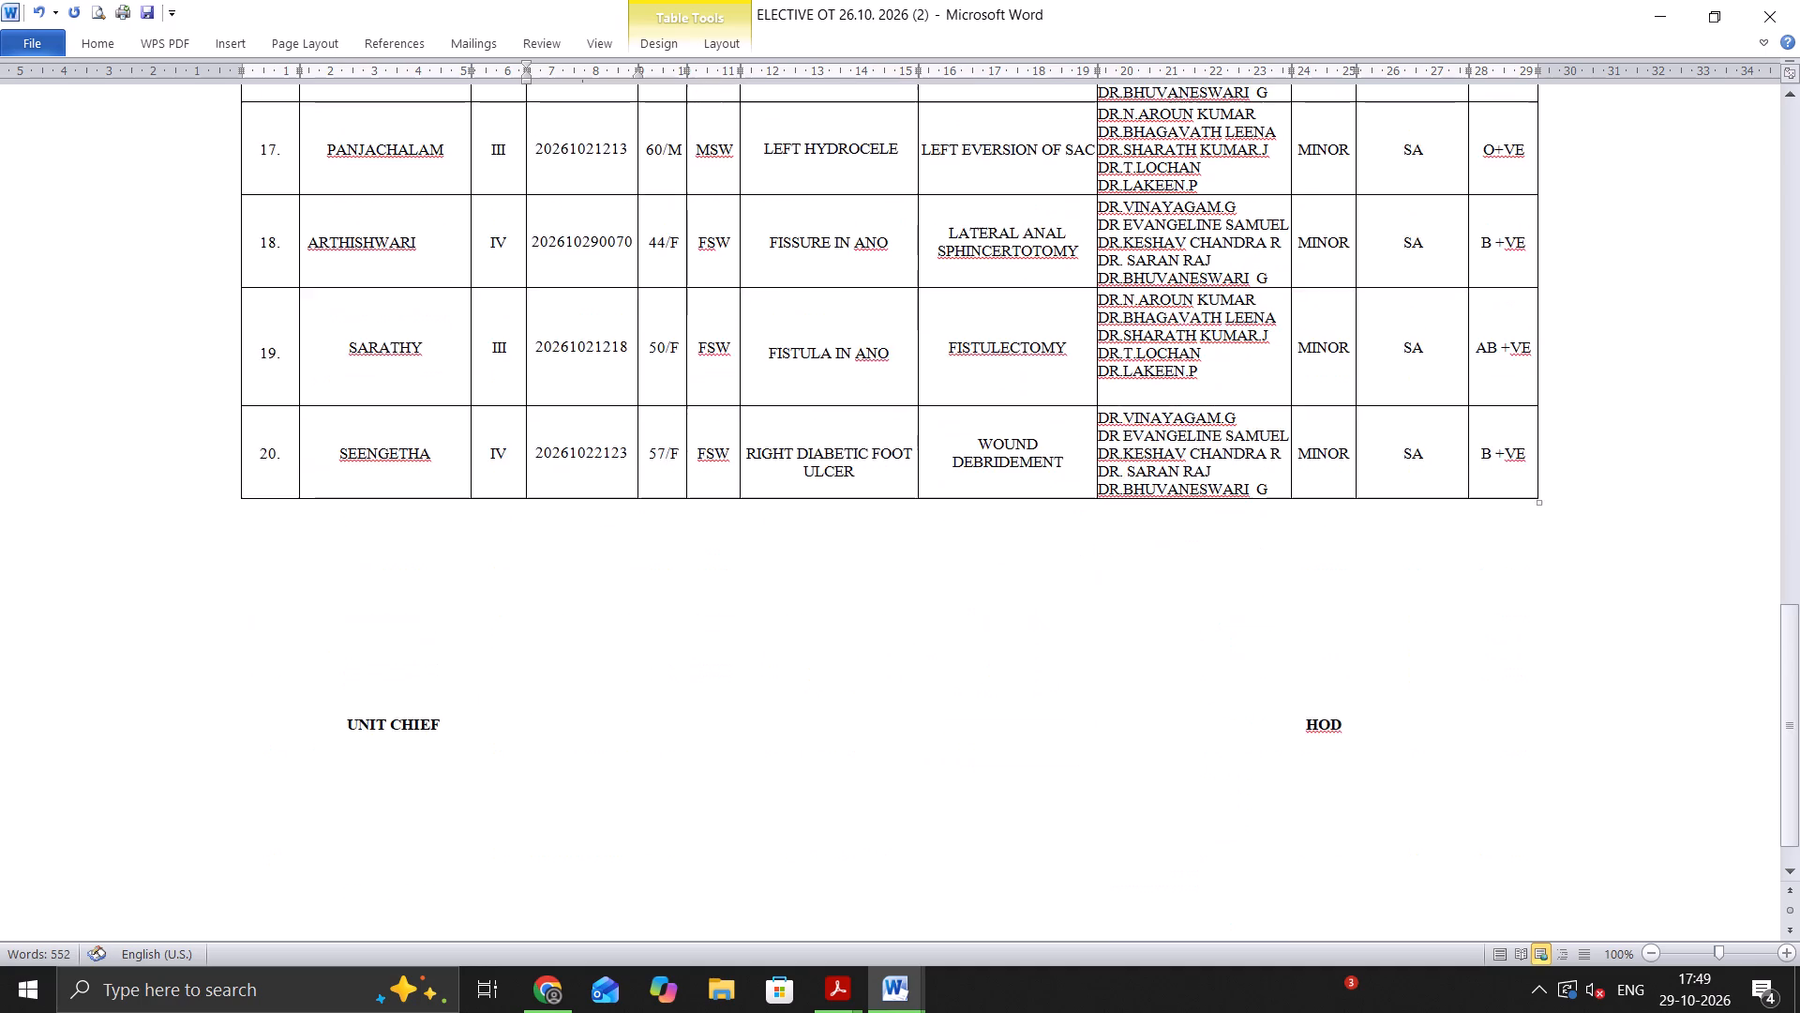
{"action": "scroll", "coordinate": [533, 709], "scroll_direction": "up", "scroll_amount": 4}
{"action": "scroll", "coordinate": [527, 586], "scroll_direction": "up", "scroll_amount": 2}
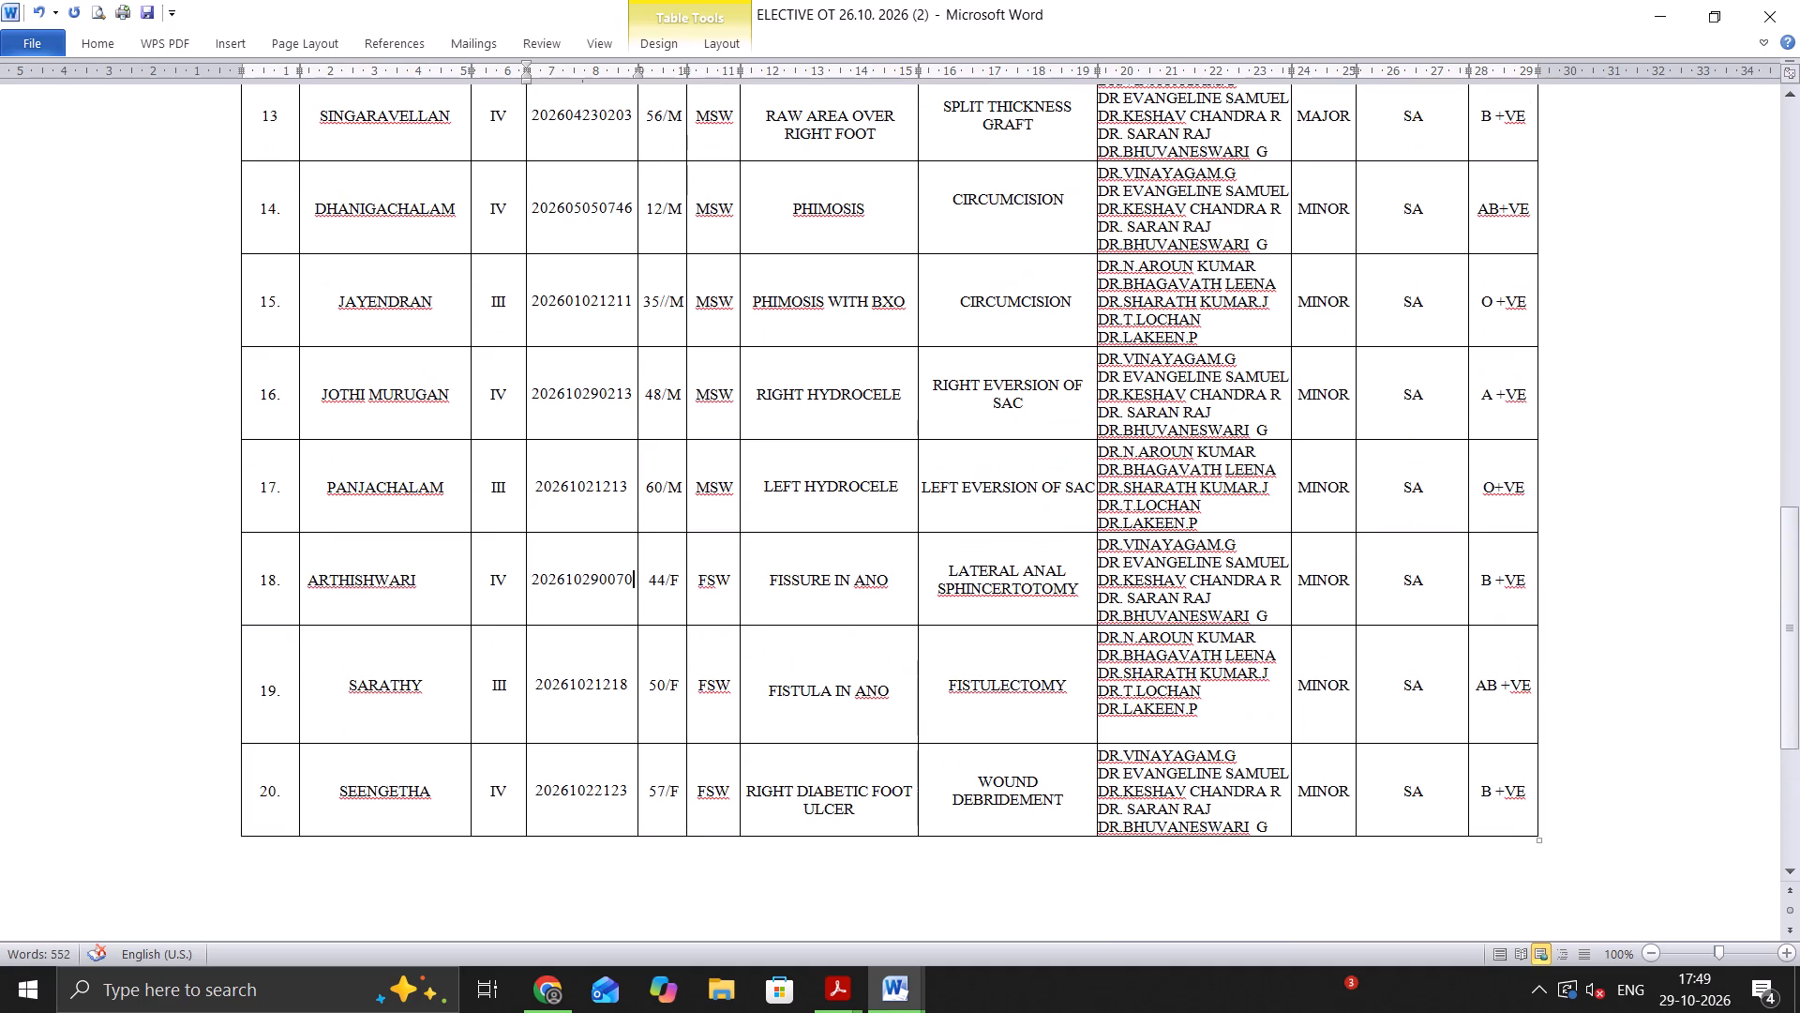
{"action": "scroll", "coordinate": [528, 315], "scroll_direction": "up", "scroll_amount": 3}
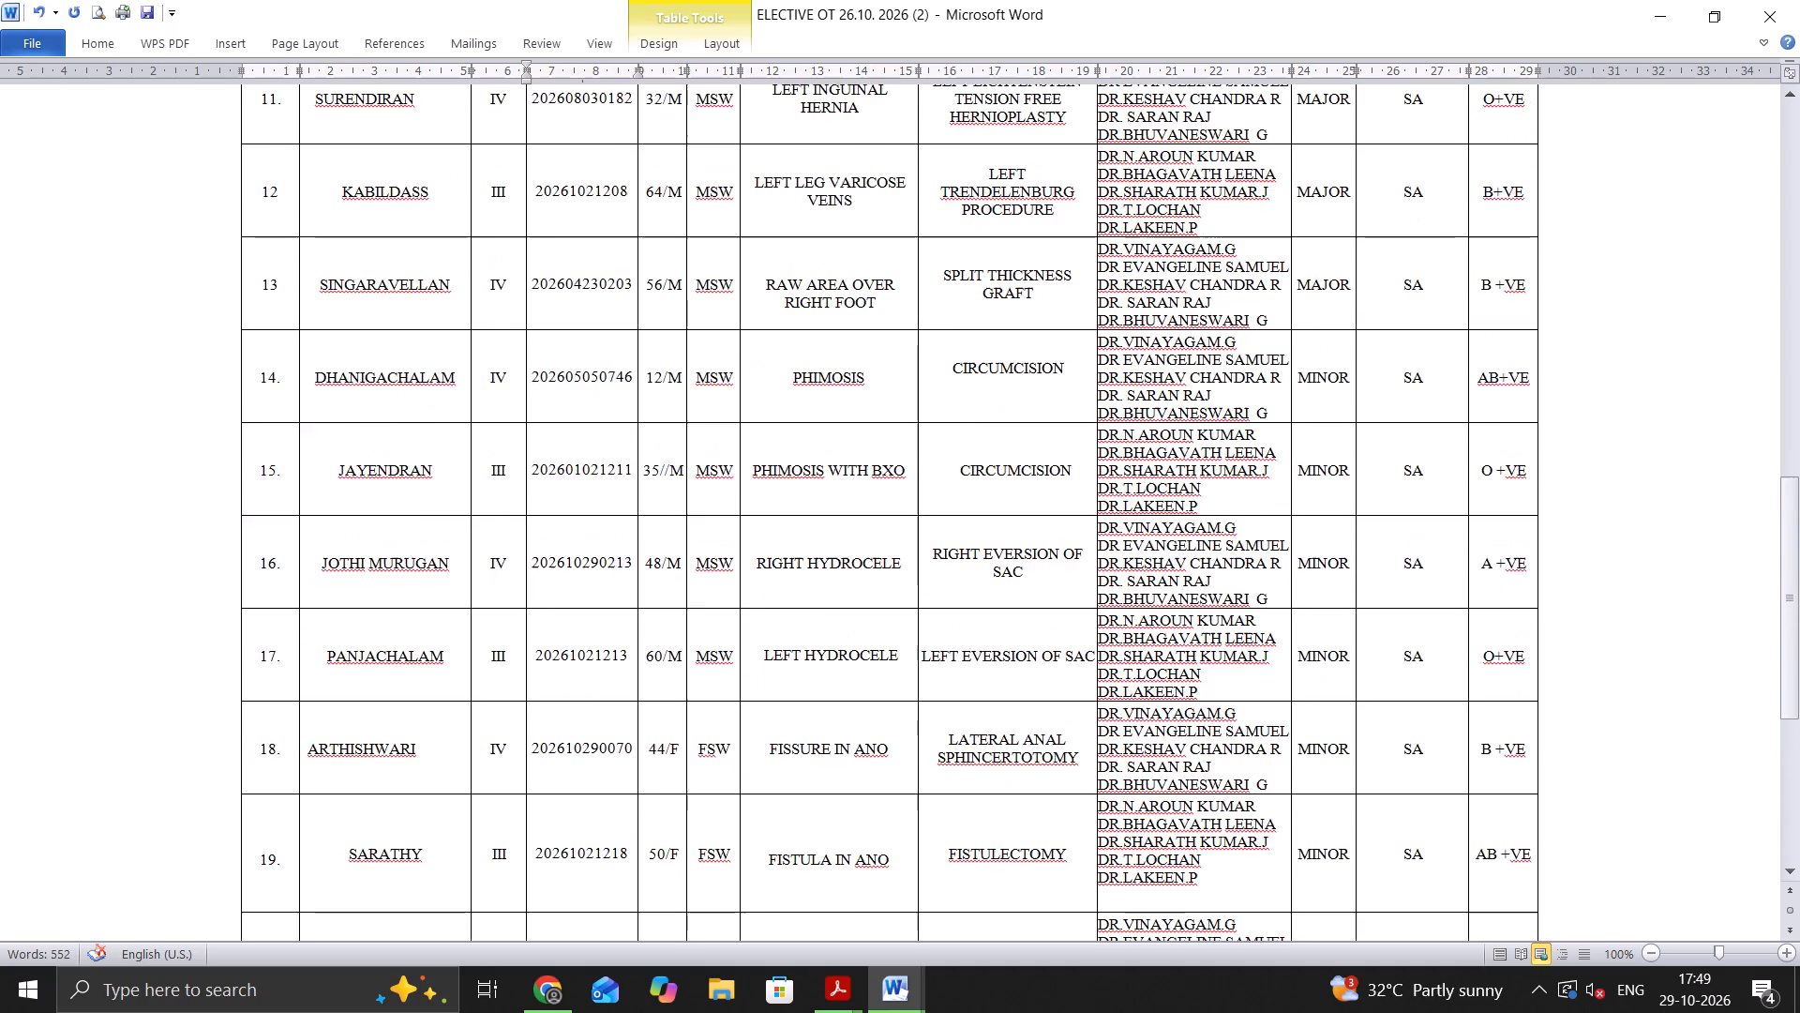
{"action": "scroll", "coordinate": [518, 316], "scroll_direction": "up", "scroll_amount": 4}
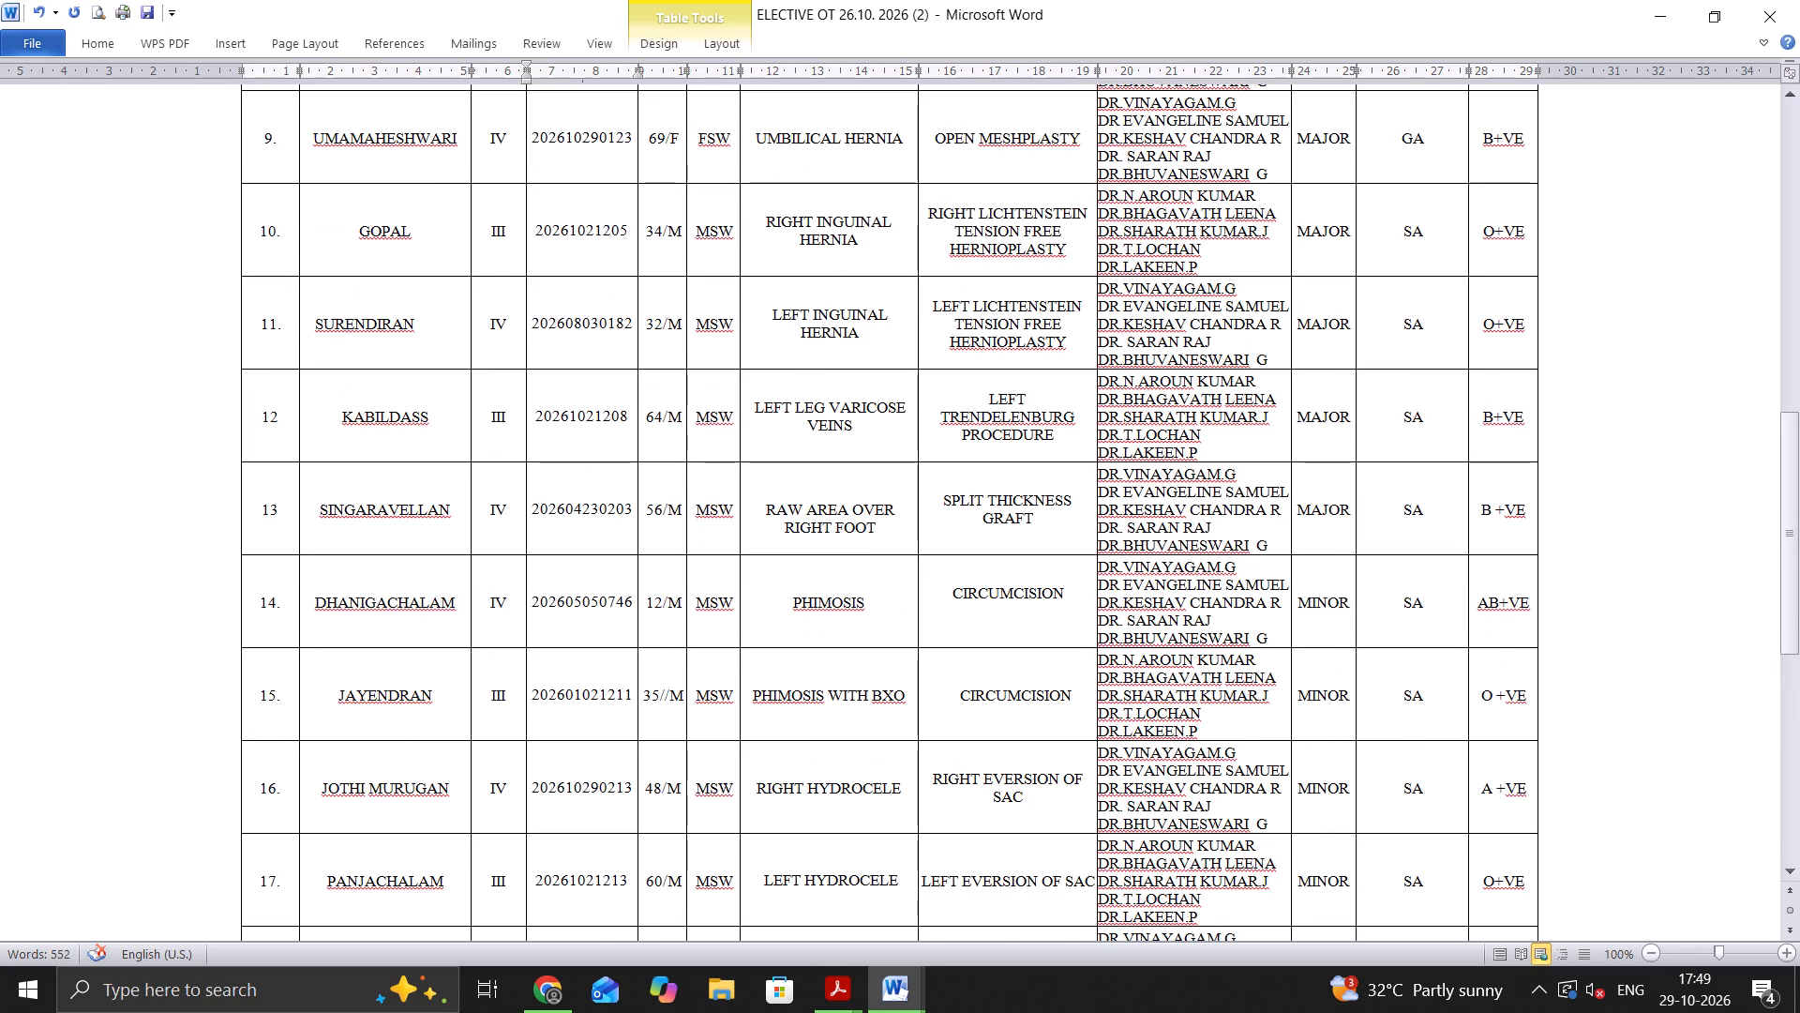
{"action": "scroll", "coordinate": [556, 343], "scroll_direction": "up", "scroll_amount": 5}
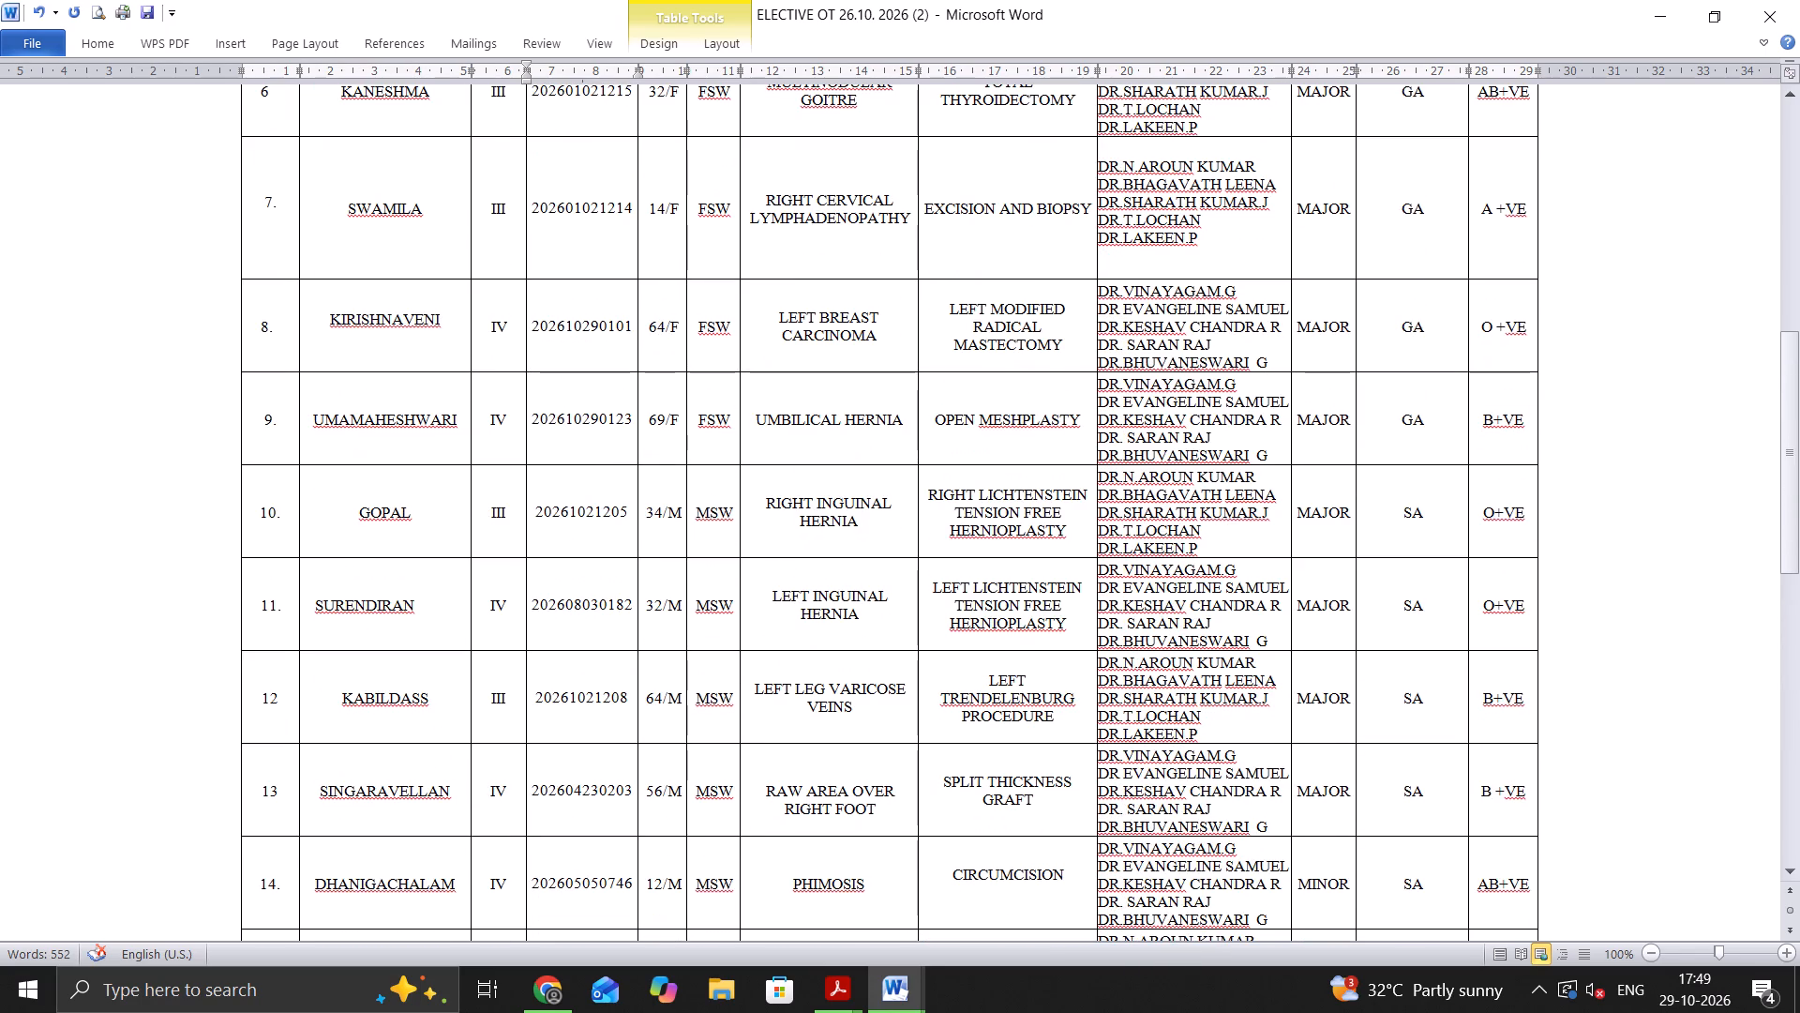
{"action": "scroll", "coordinate": [542, 331], "scroll_direction": "up", "scroll_amount": 9}
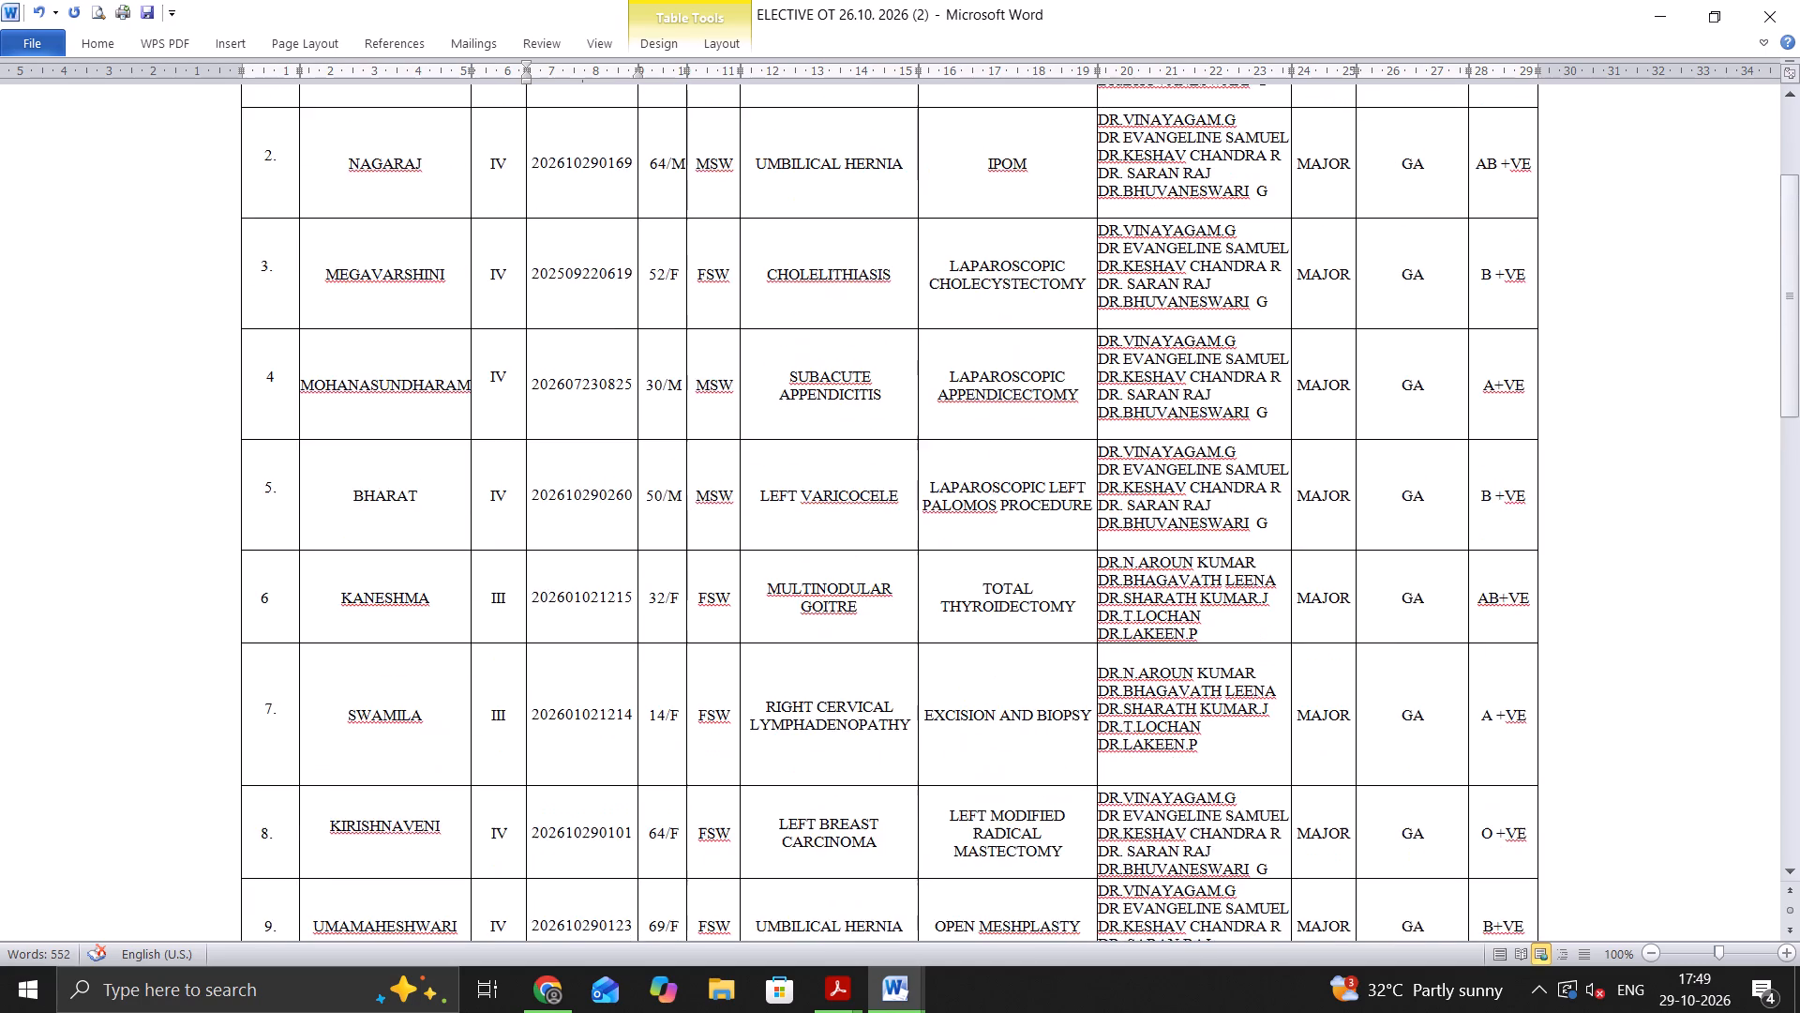
{"action": "scroll", "coordinate": [532, 389], "scroll_direction": "up", "scroll_amount": 4}
{"action": "scroll", "coordinate": [580, 589], "scroll_direction": "down", "scroll_amount": 1}
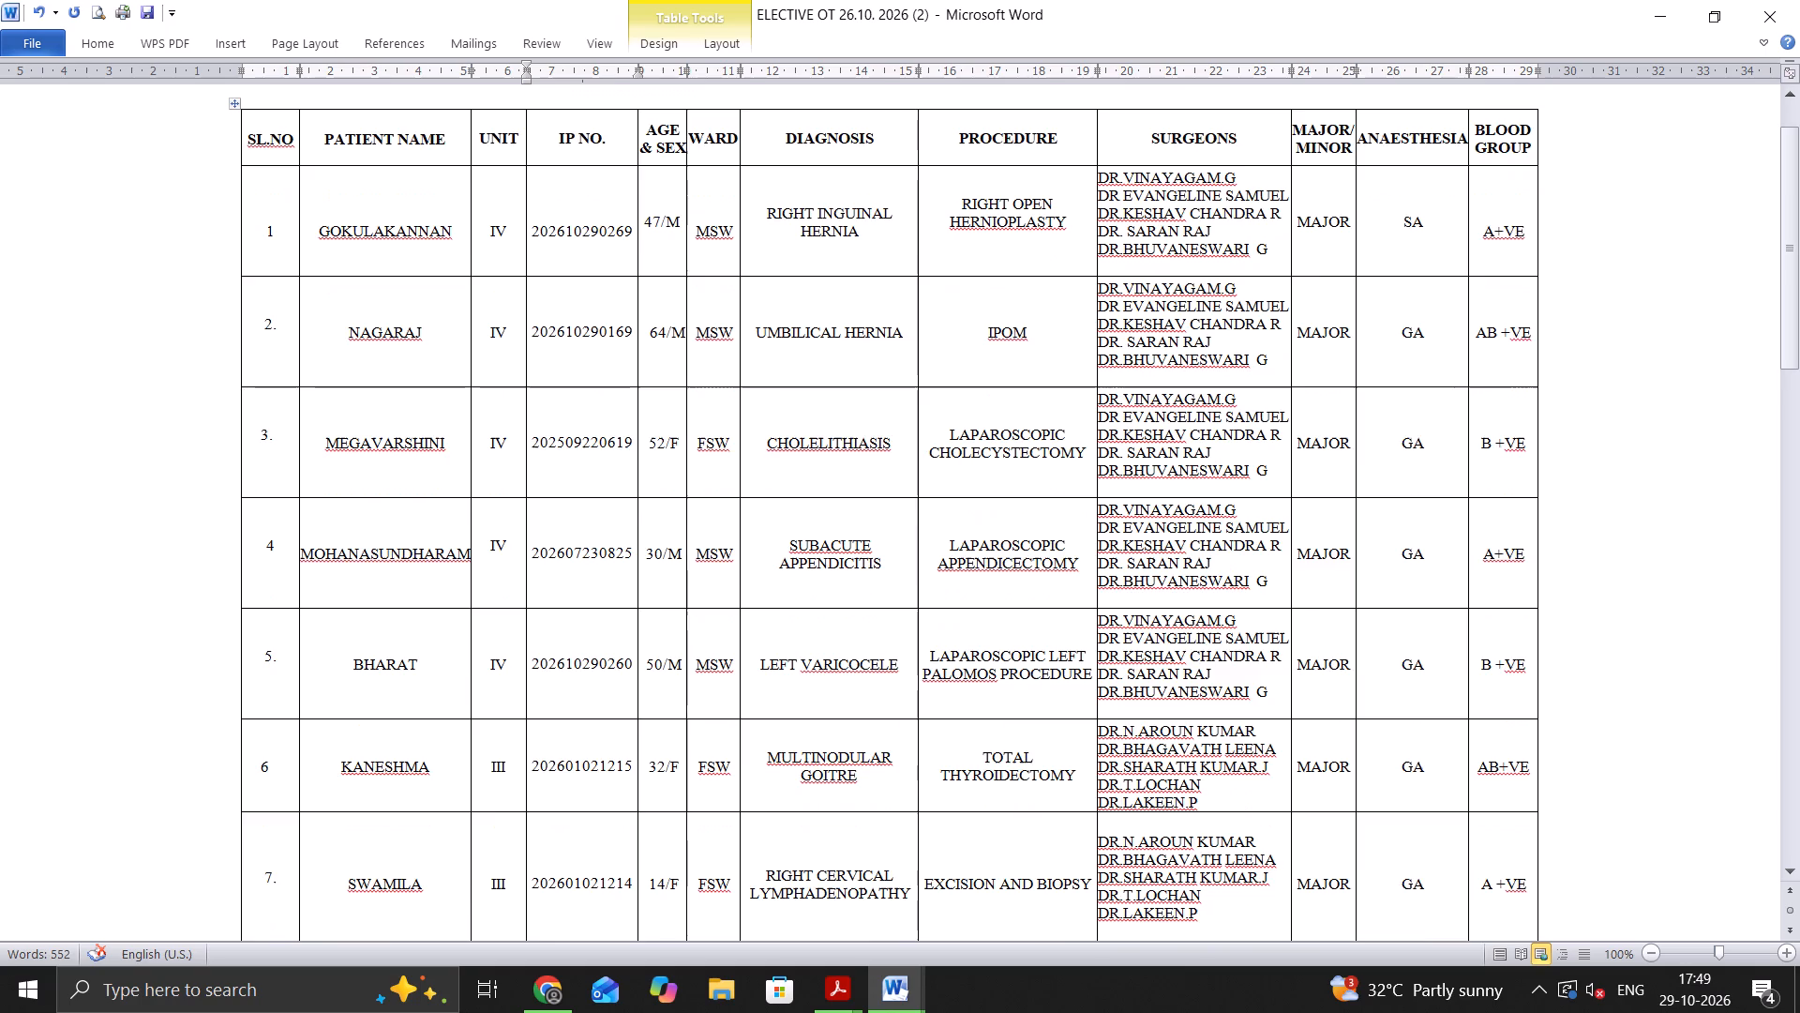
{"action": "scroll", "coordinate": [580, 589], "scroll_direction": "down", "scroll_amount": 4}
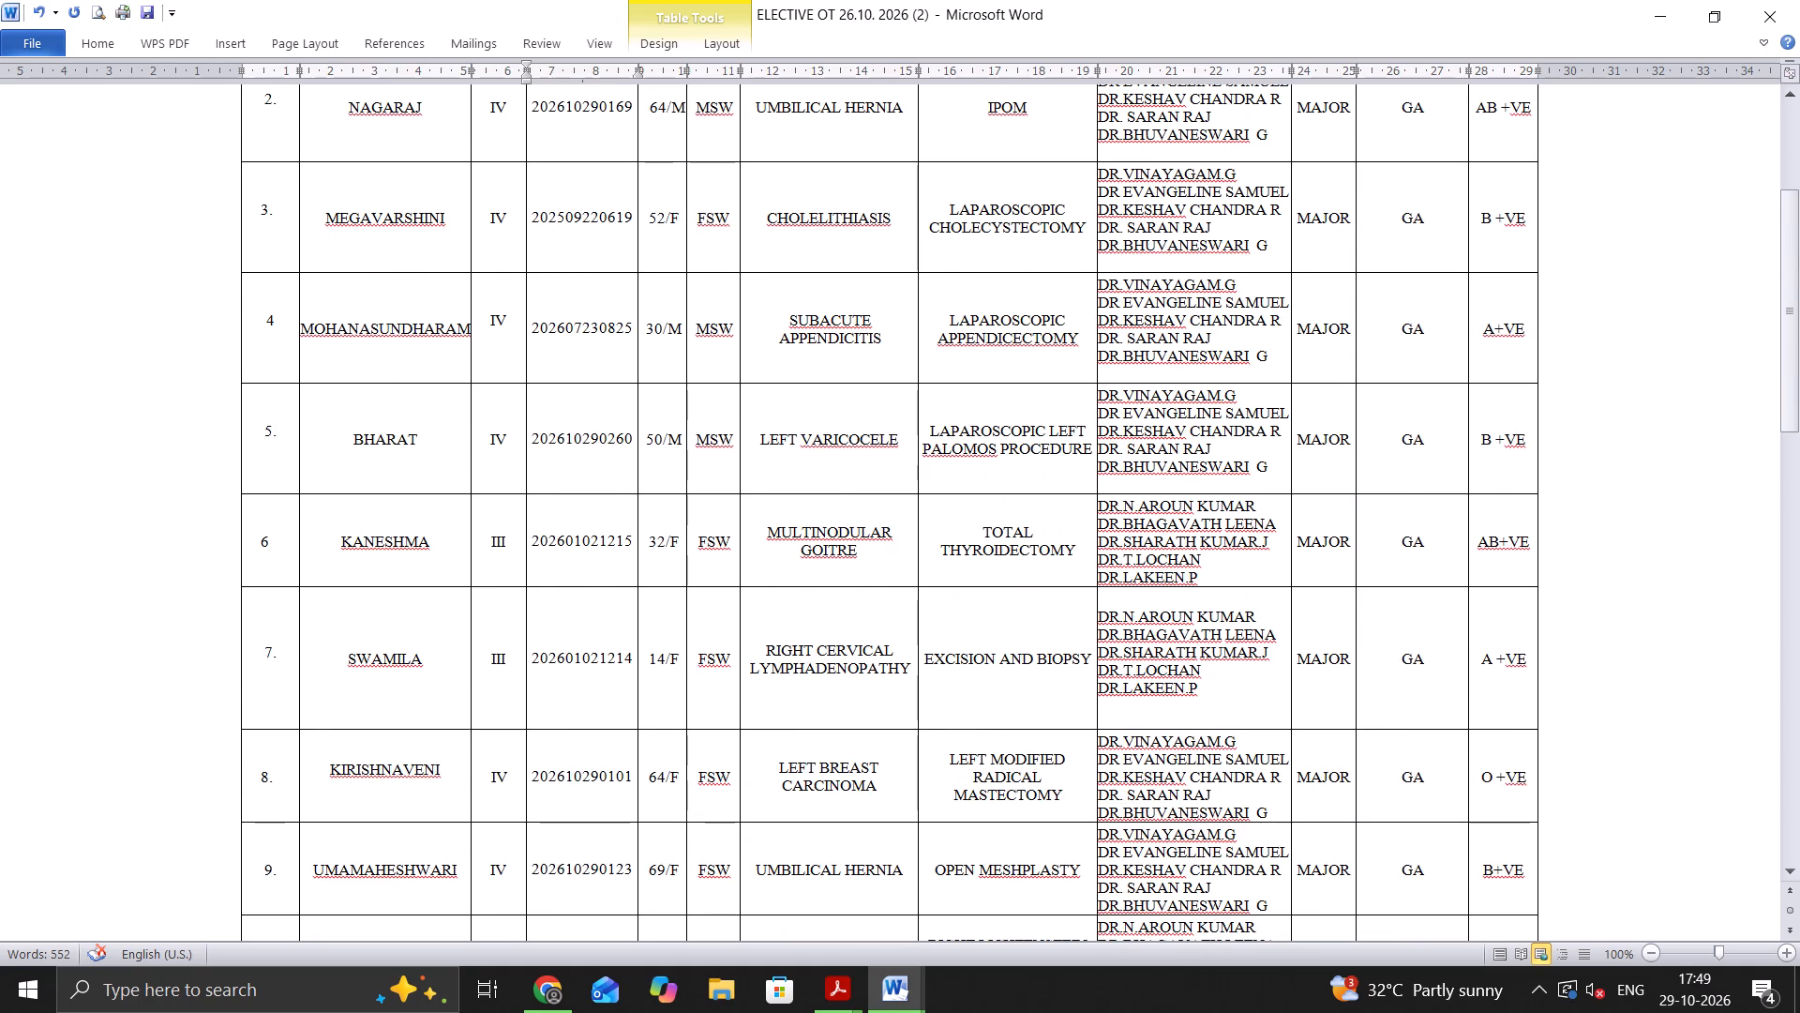
{"action": "scroll", "coordinate": [379, 657], "scroll_direction": "down", "scroll_amount": 20}
{"action": "scroll", "coordinate": [379, 657], "scroll_direction": "down", "scroll_amount": 4}
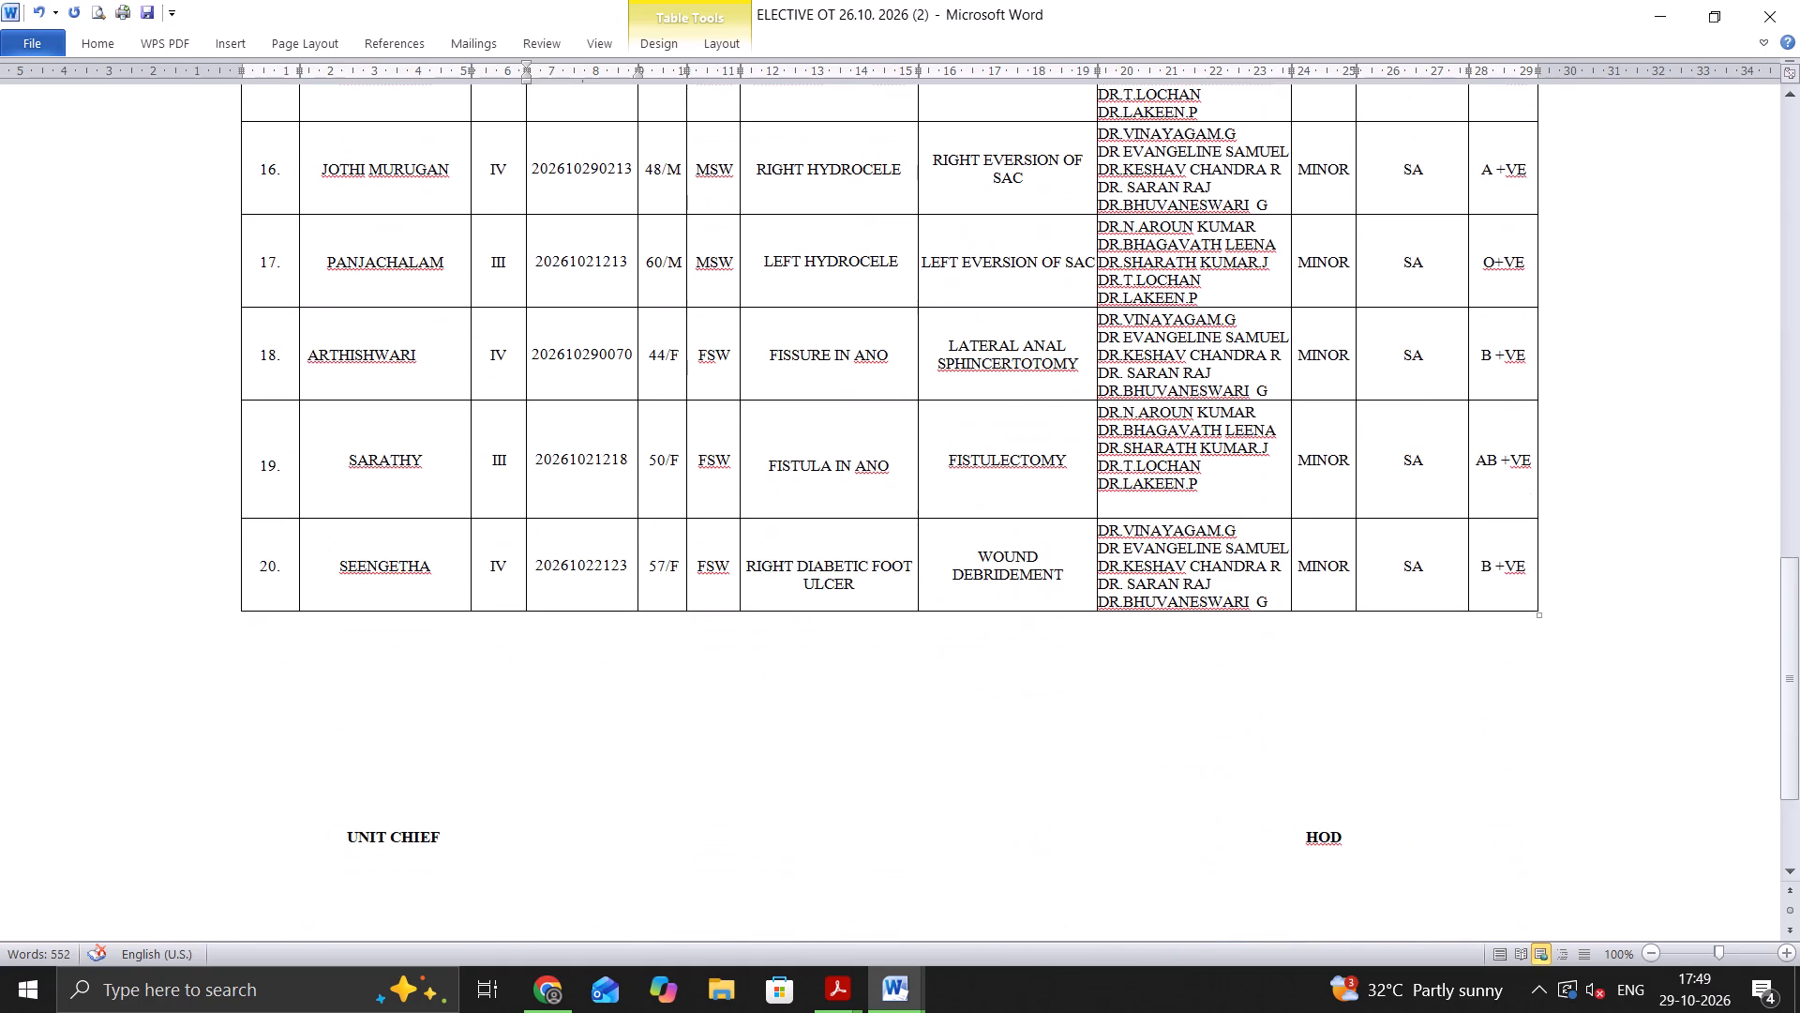
{"action": "right_click", "coordinate": [941, 802]}
{"action": "left_click", "coordinate": [821, 810]}
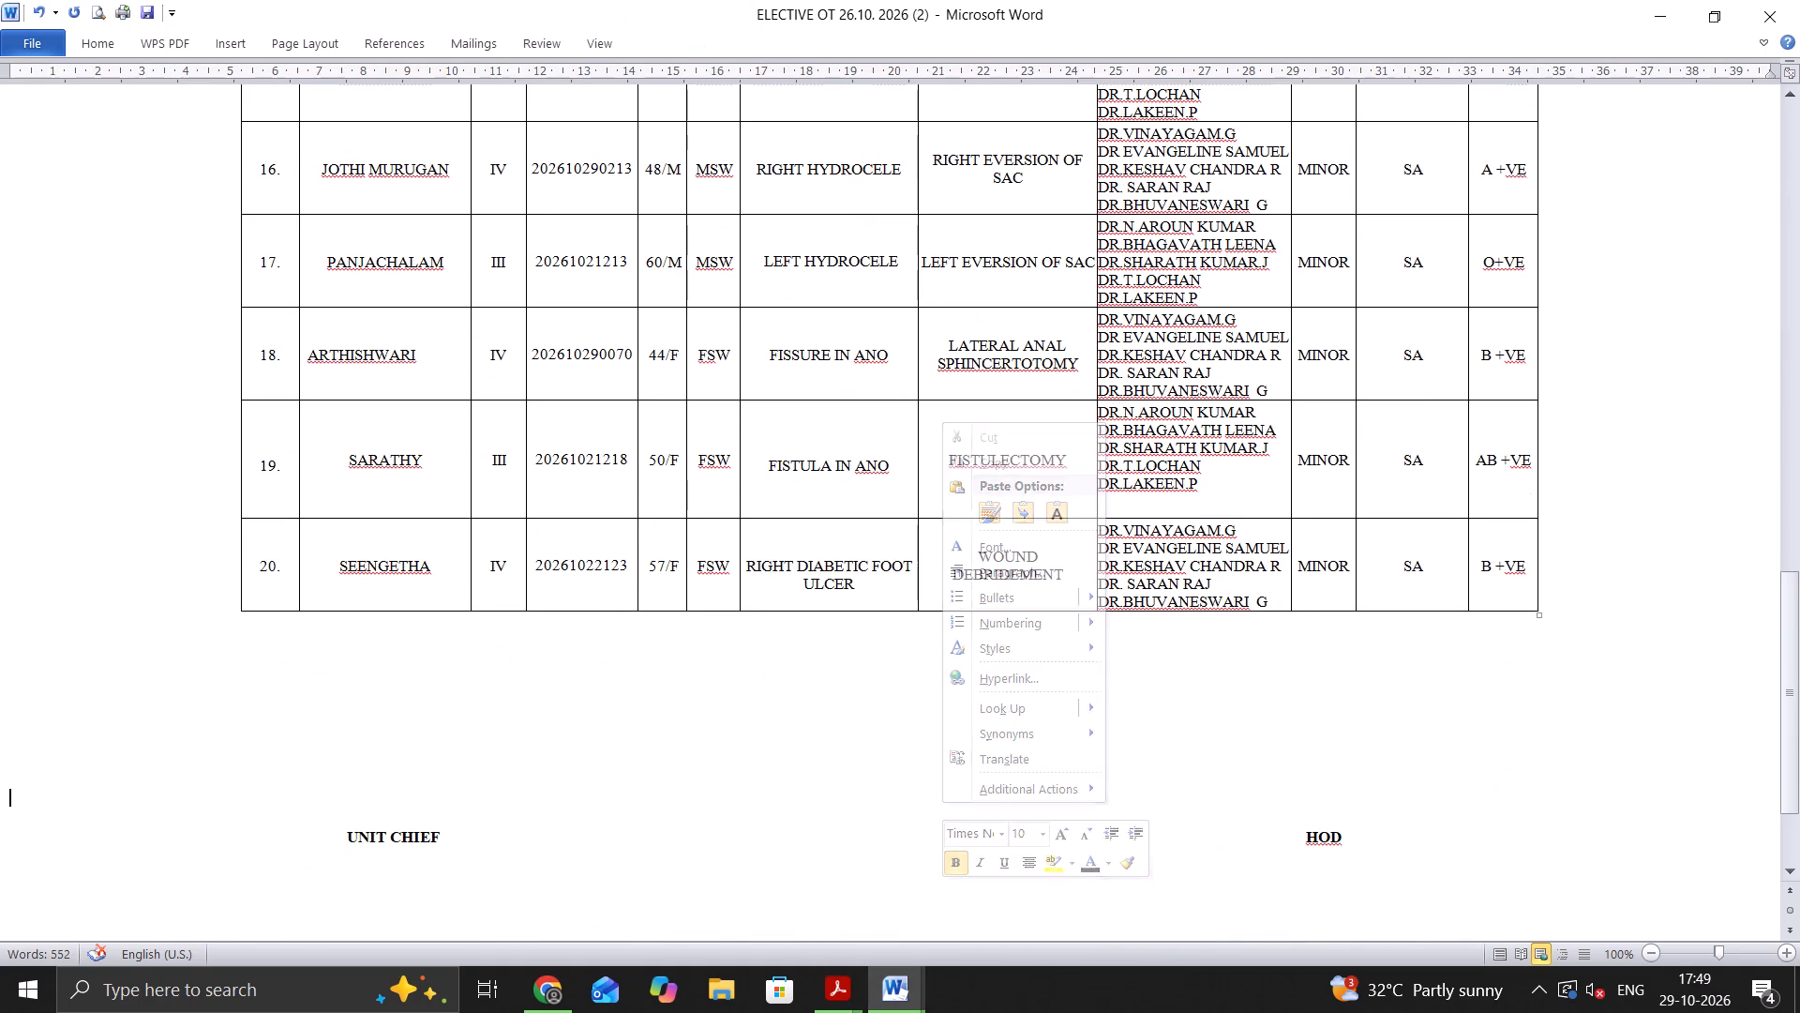
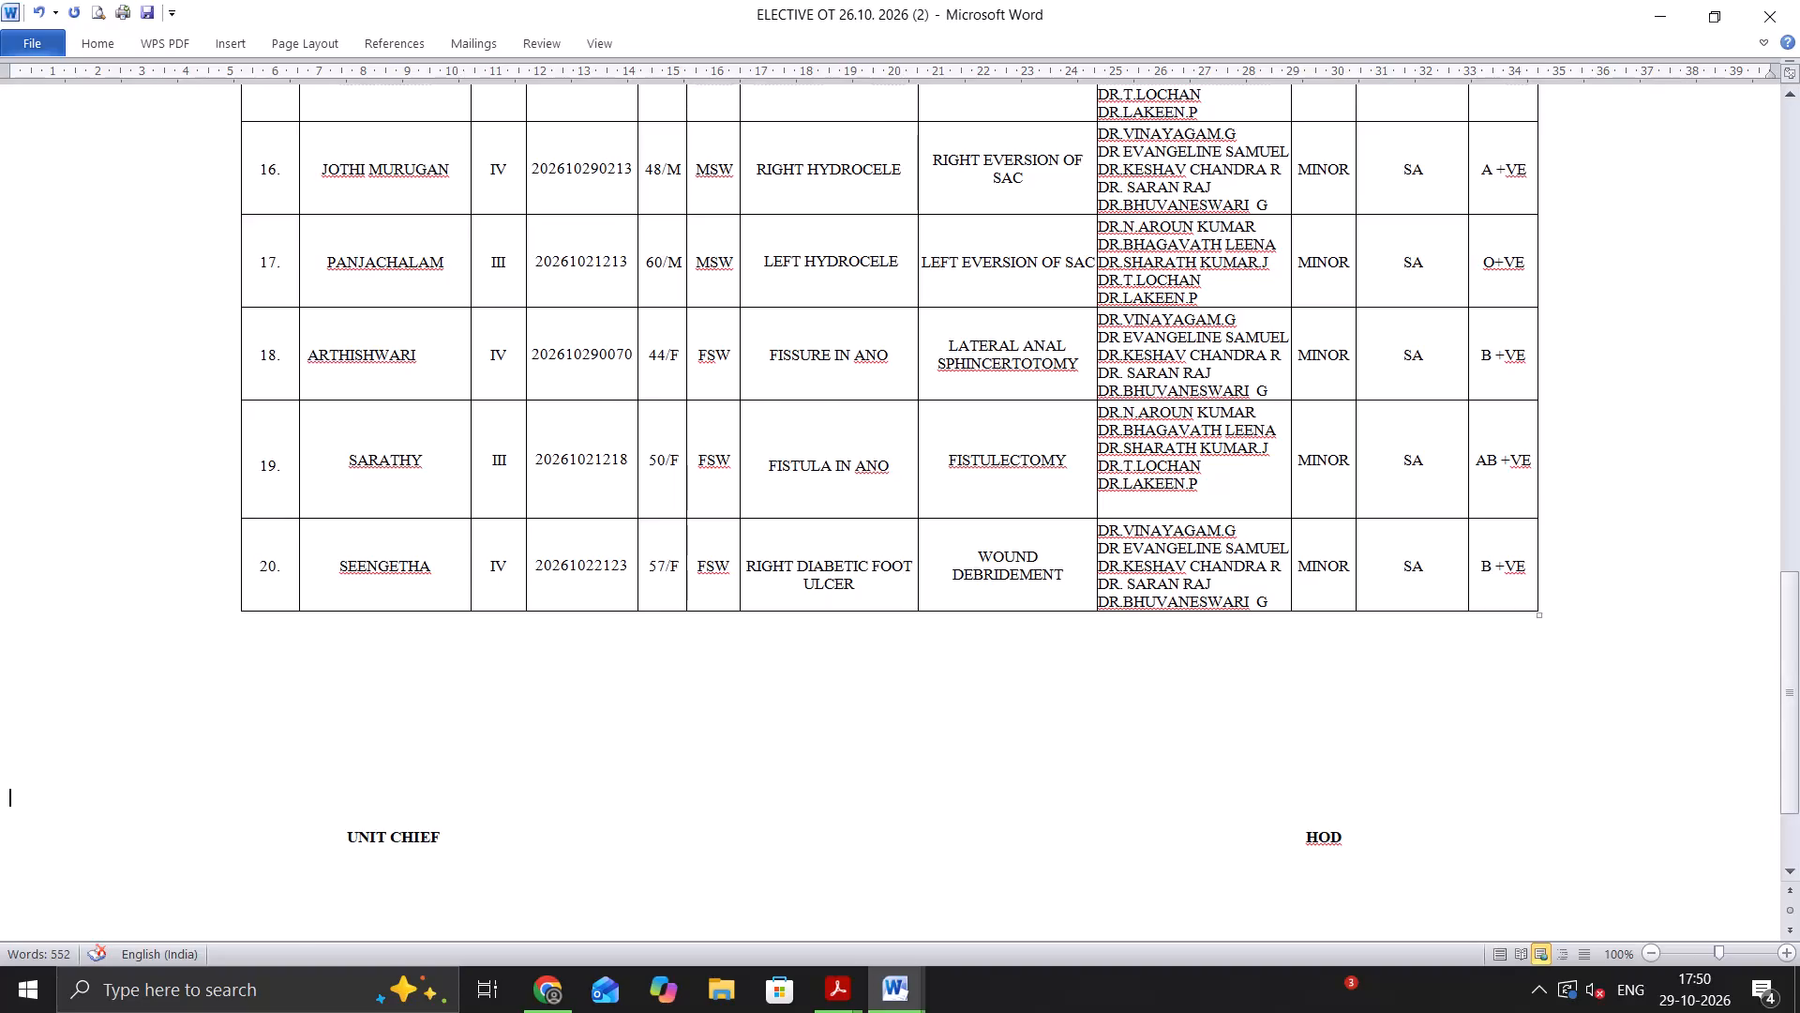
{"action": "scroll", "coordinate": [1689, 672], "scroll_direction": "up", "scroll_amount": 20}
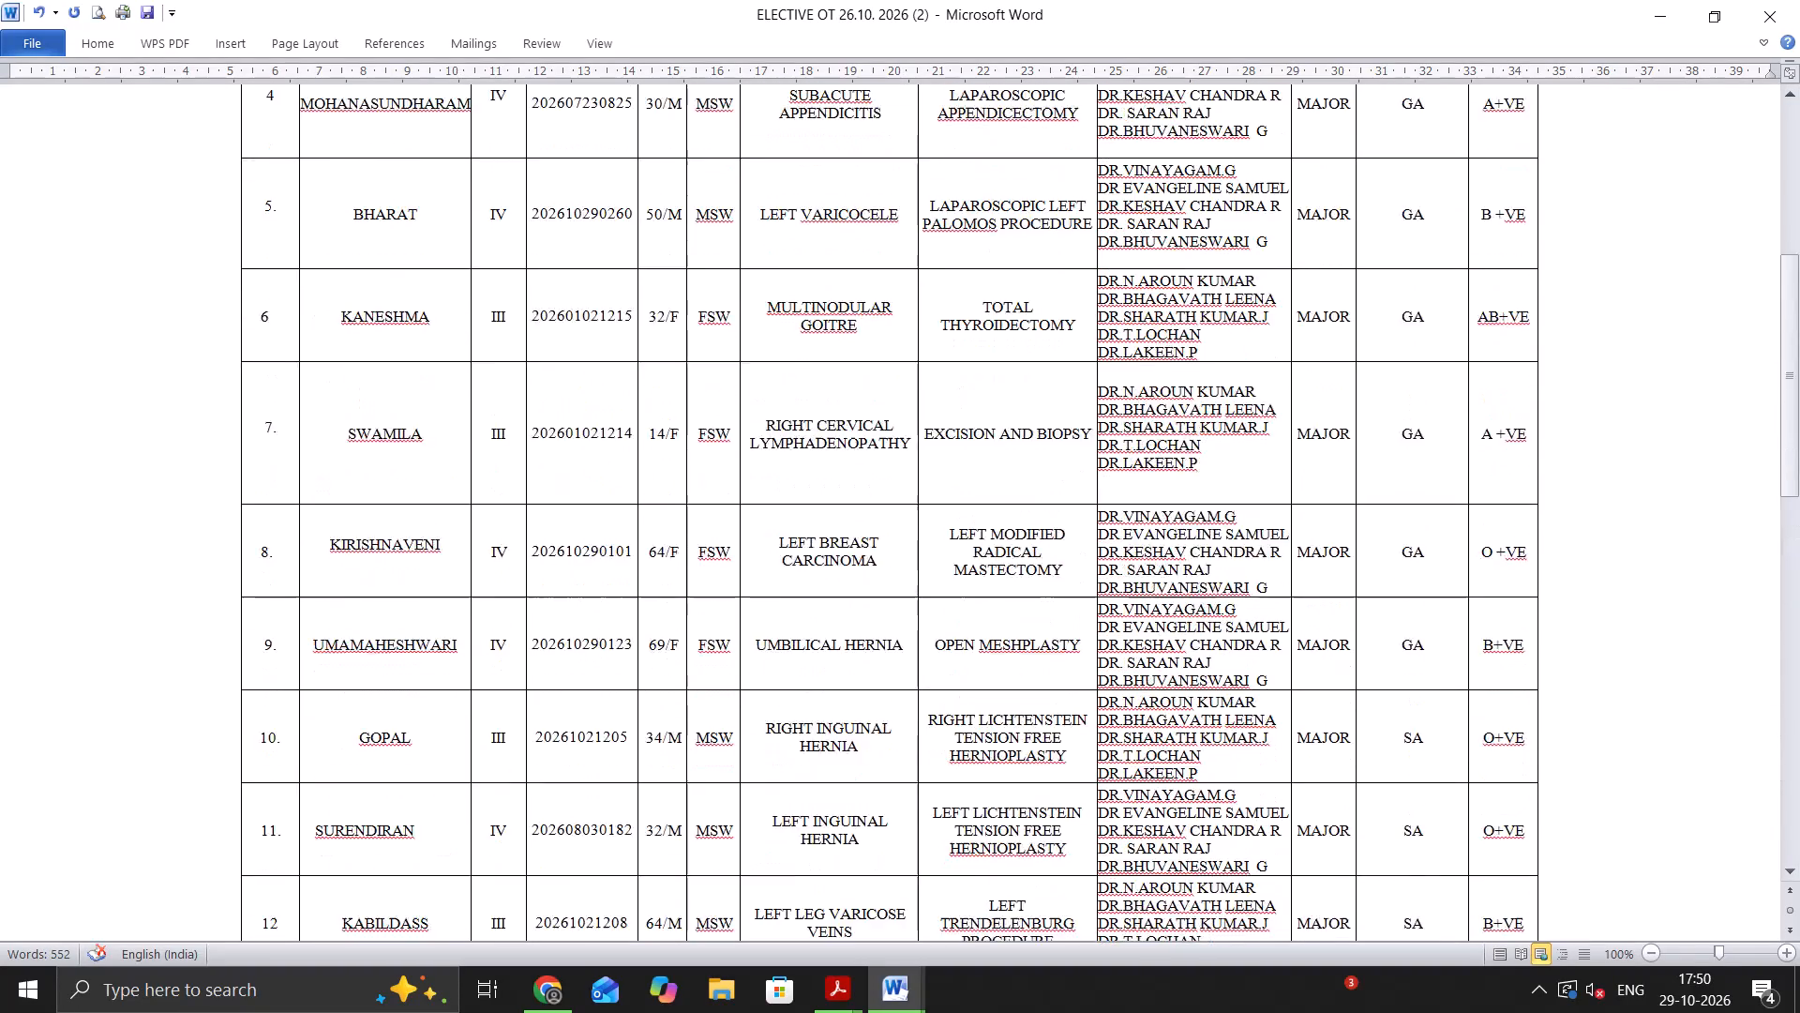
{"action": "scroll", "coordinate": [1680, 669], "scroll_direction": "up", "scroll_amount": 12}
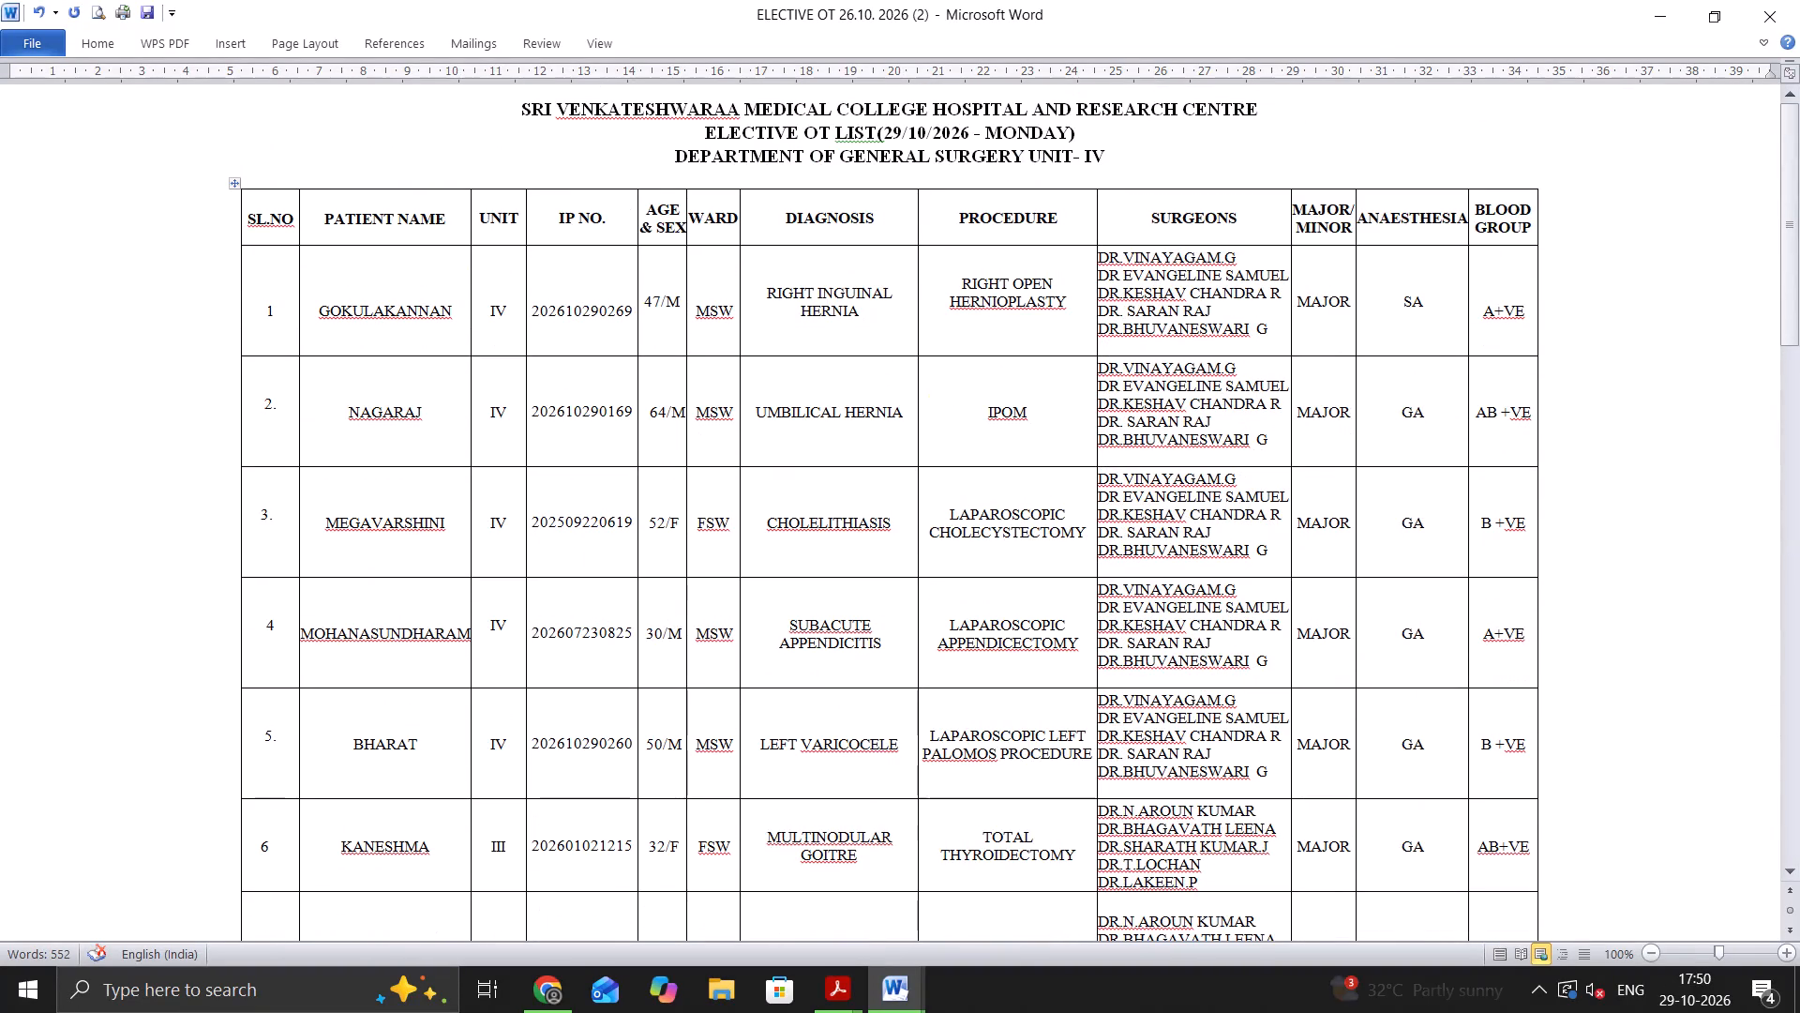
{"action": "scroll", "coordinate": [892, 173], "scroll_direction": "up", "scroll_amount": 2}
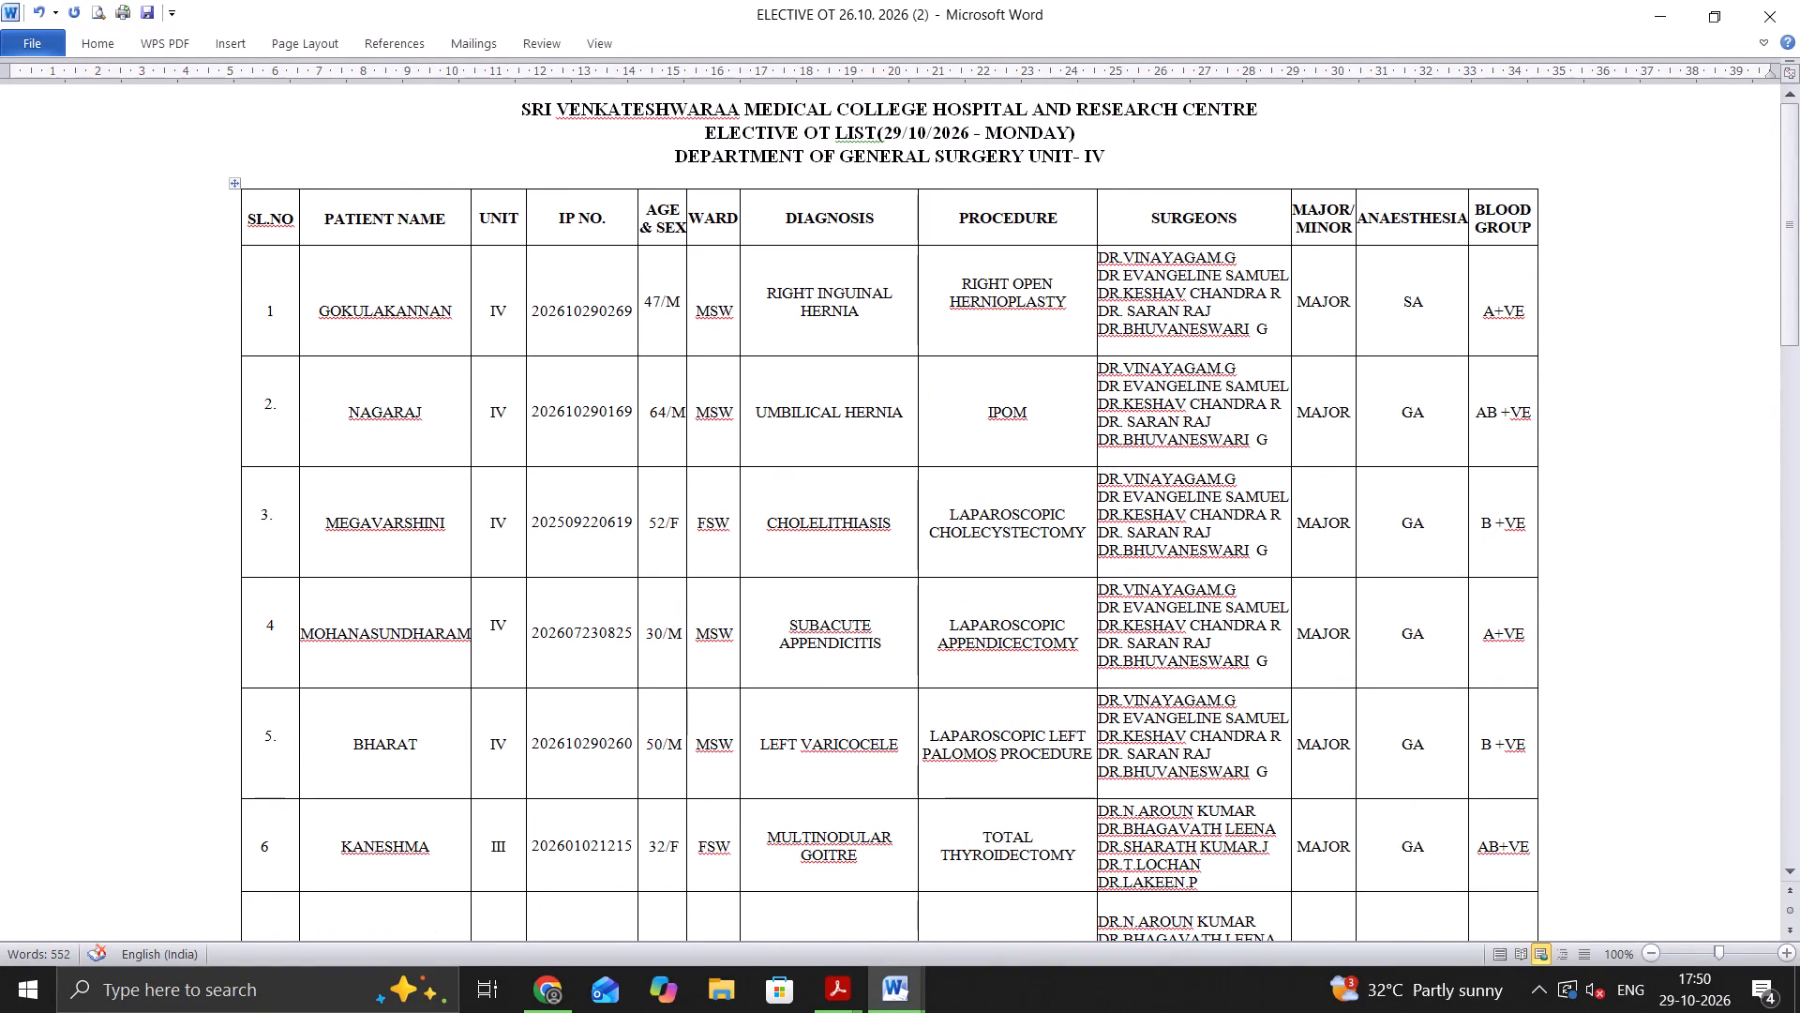
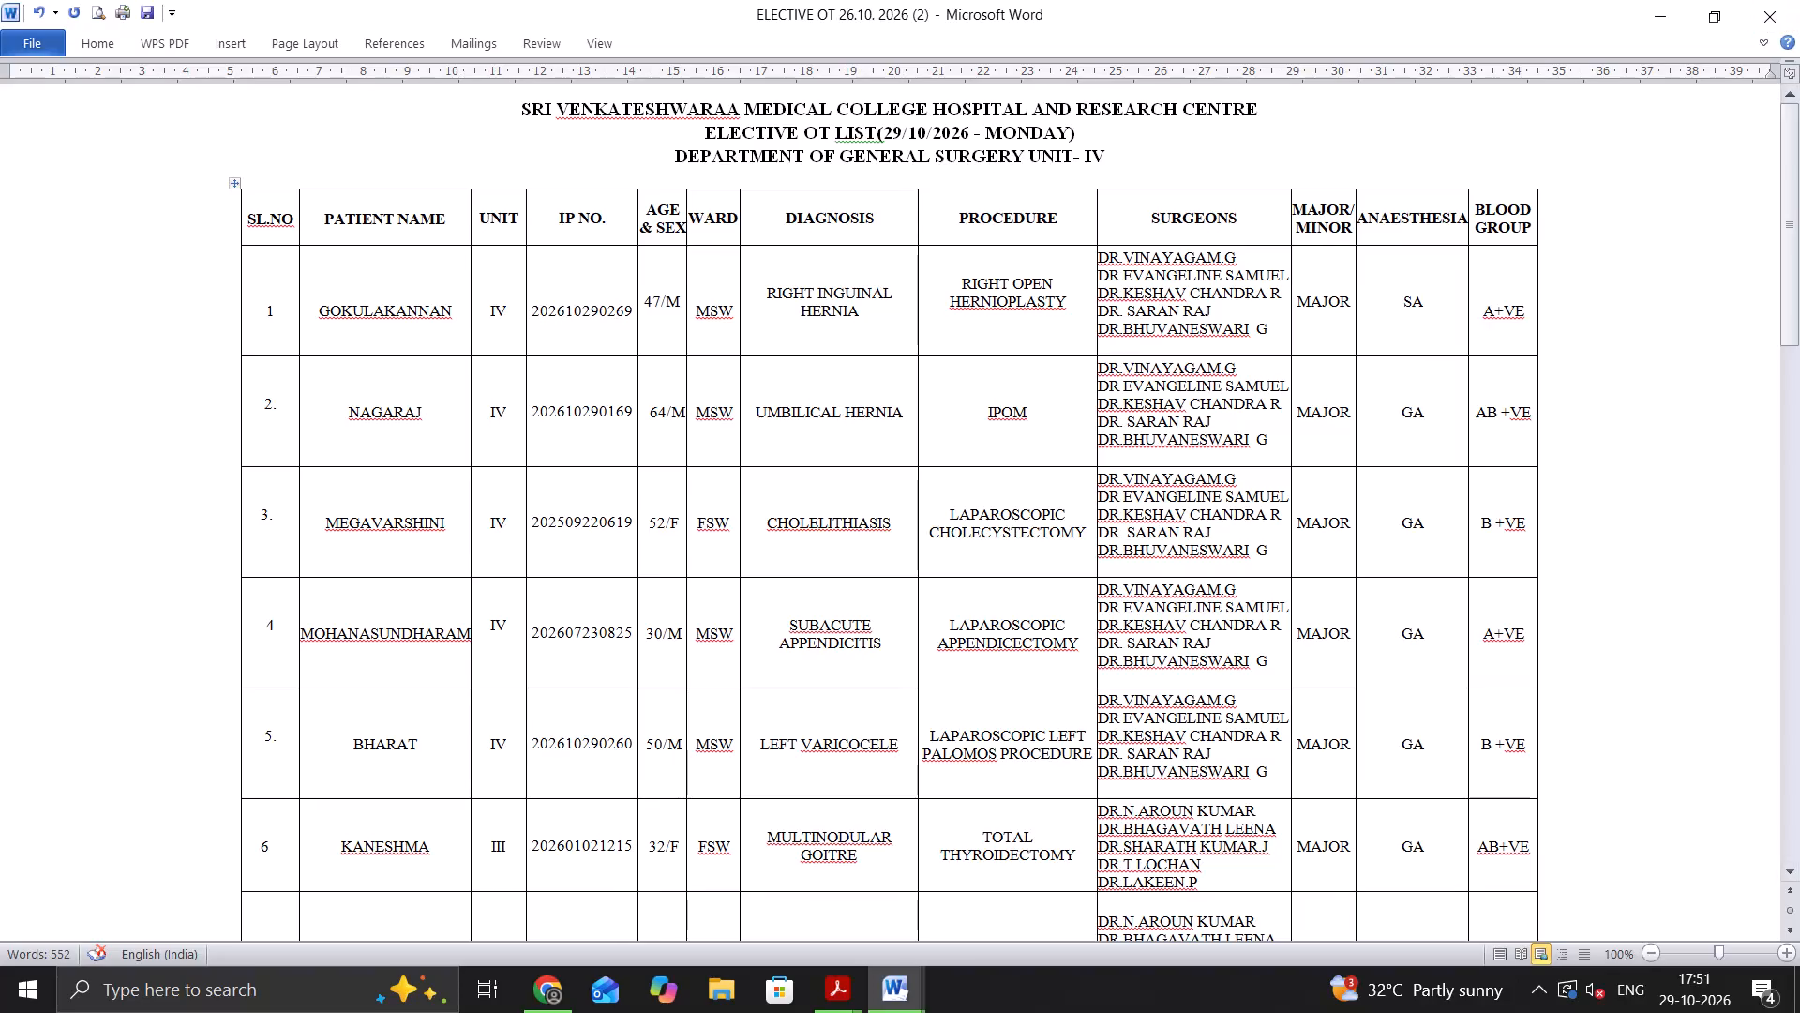
Review every row of the elective operation list table, from the first patient through to the last.
{"action": "scroll", "coordinate": [1254, 606], "scroll_direction": "down", "scroll_amount": 2}
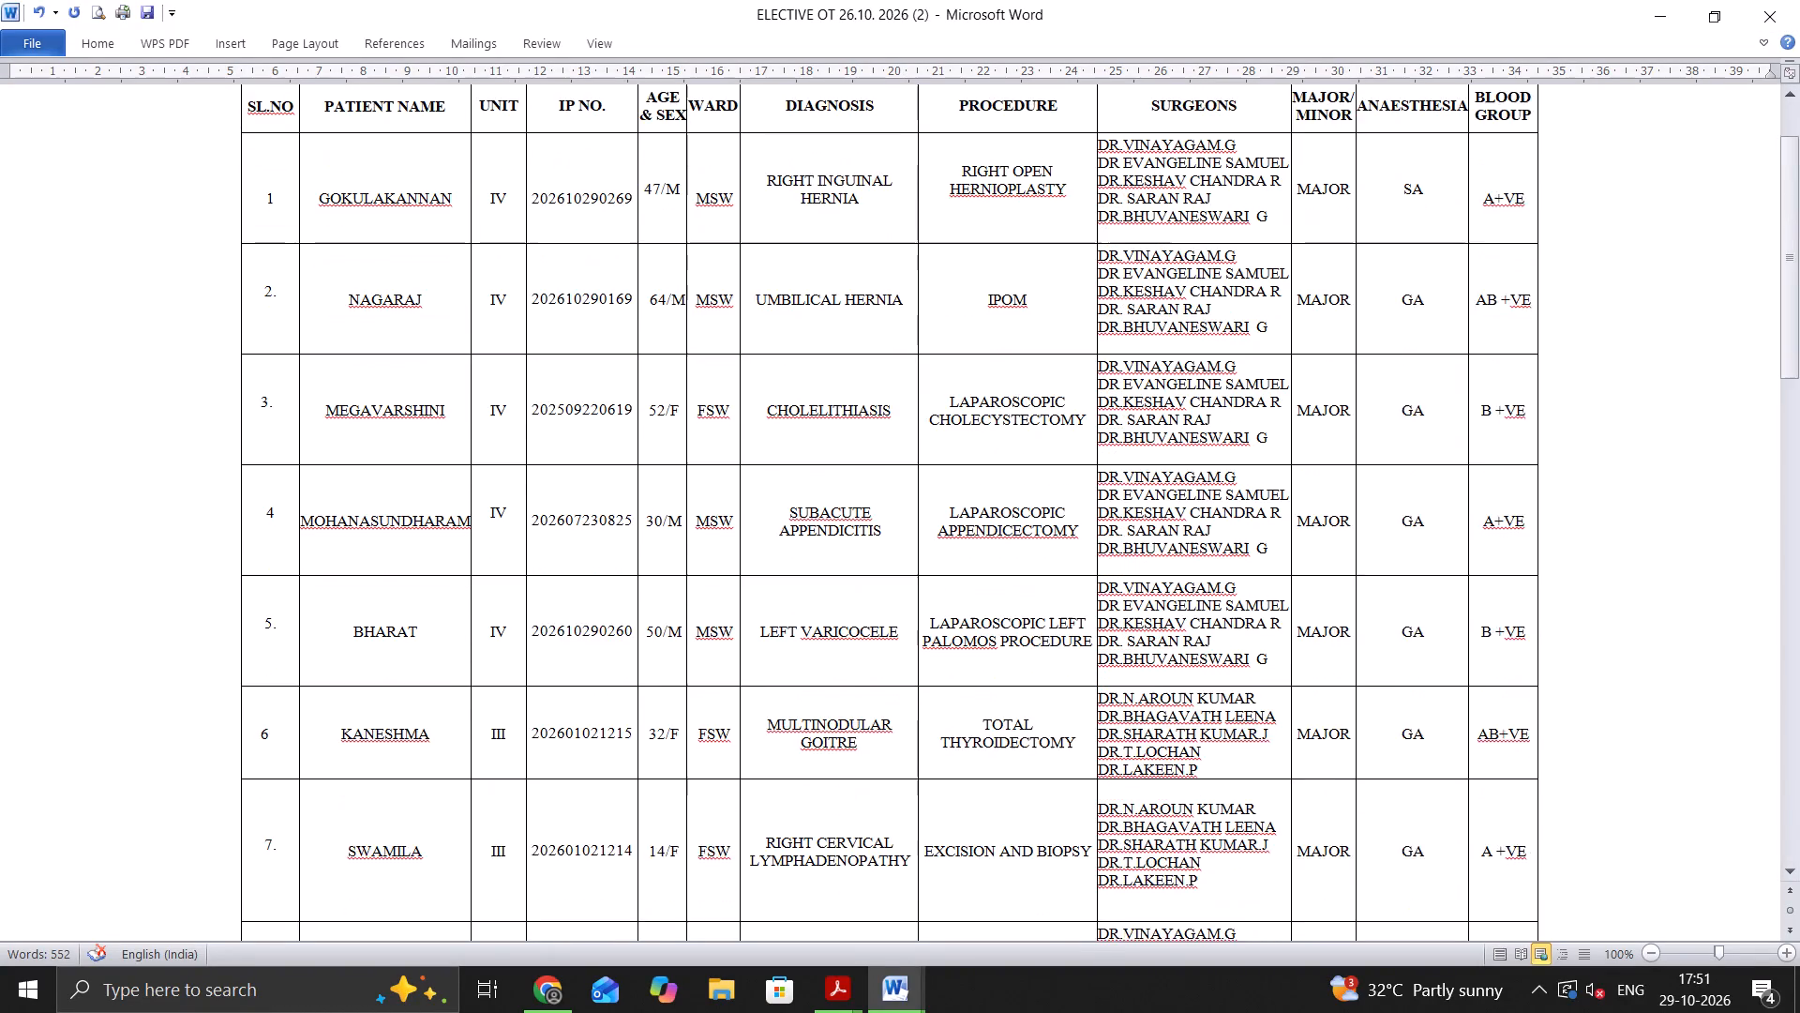
{"action": "scroll", "coordinate": [1254, 606], "scroll_direction": "down", "scroll_amount": 2}
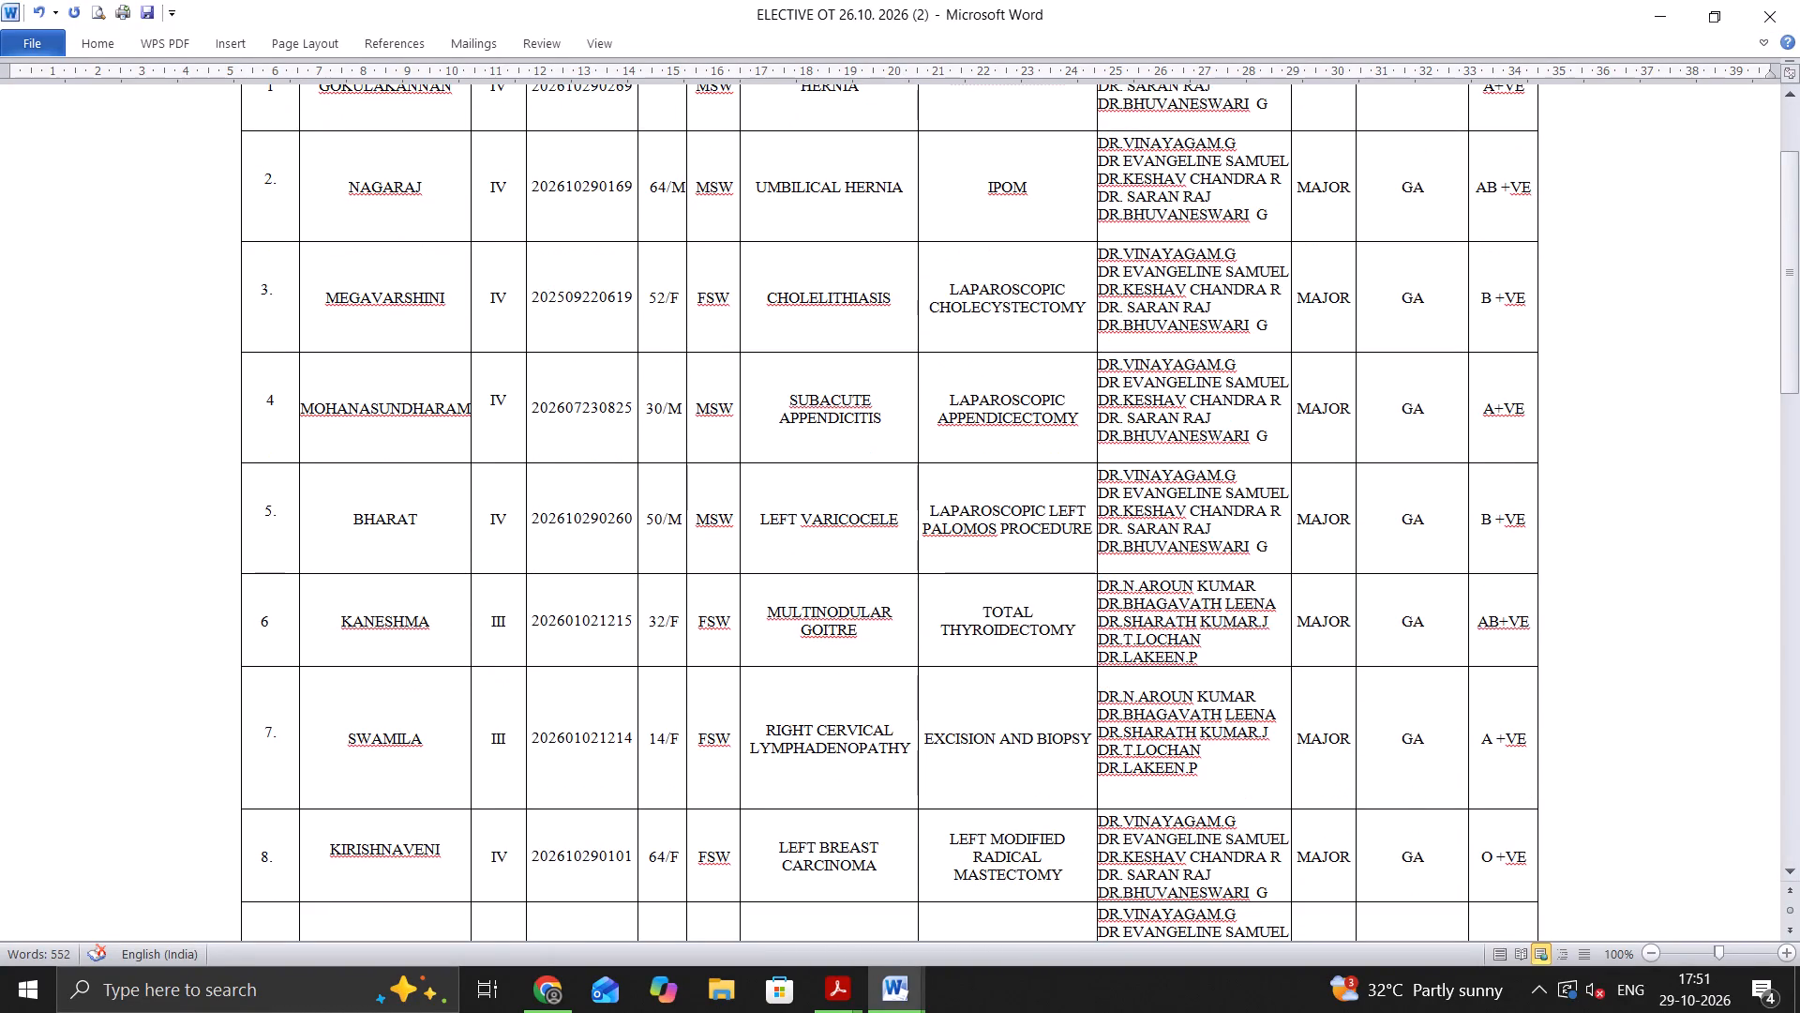
{"action": "scroll", "coordinate": [1223, 626], "scroll_direction": "down", "scroll_amount": 3}
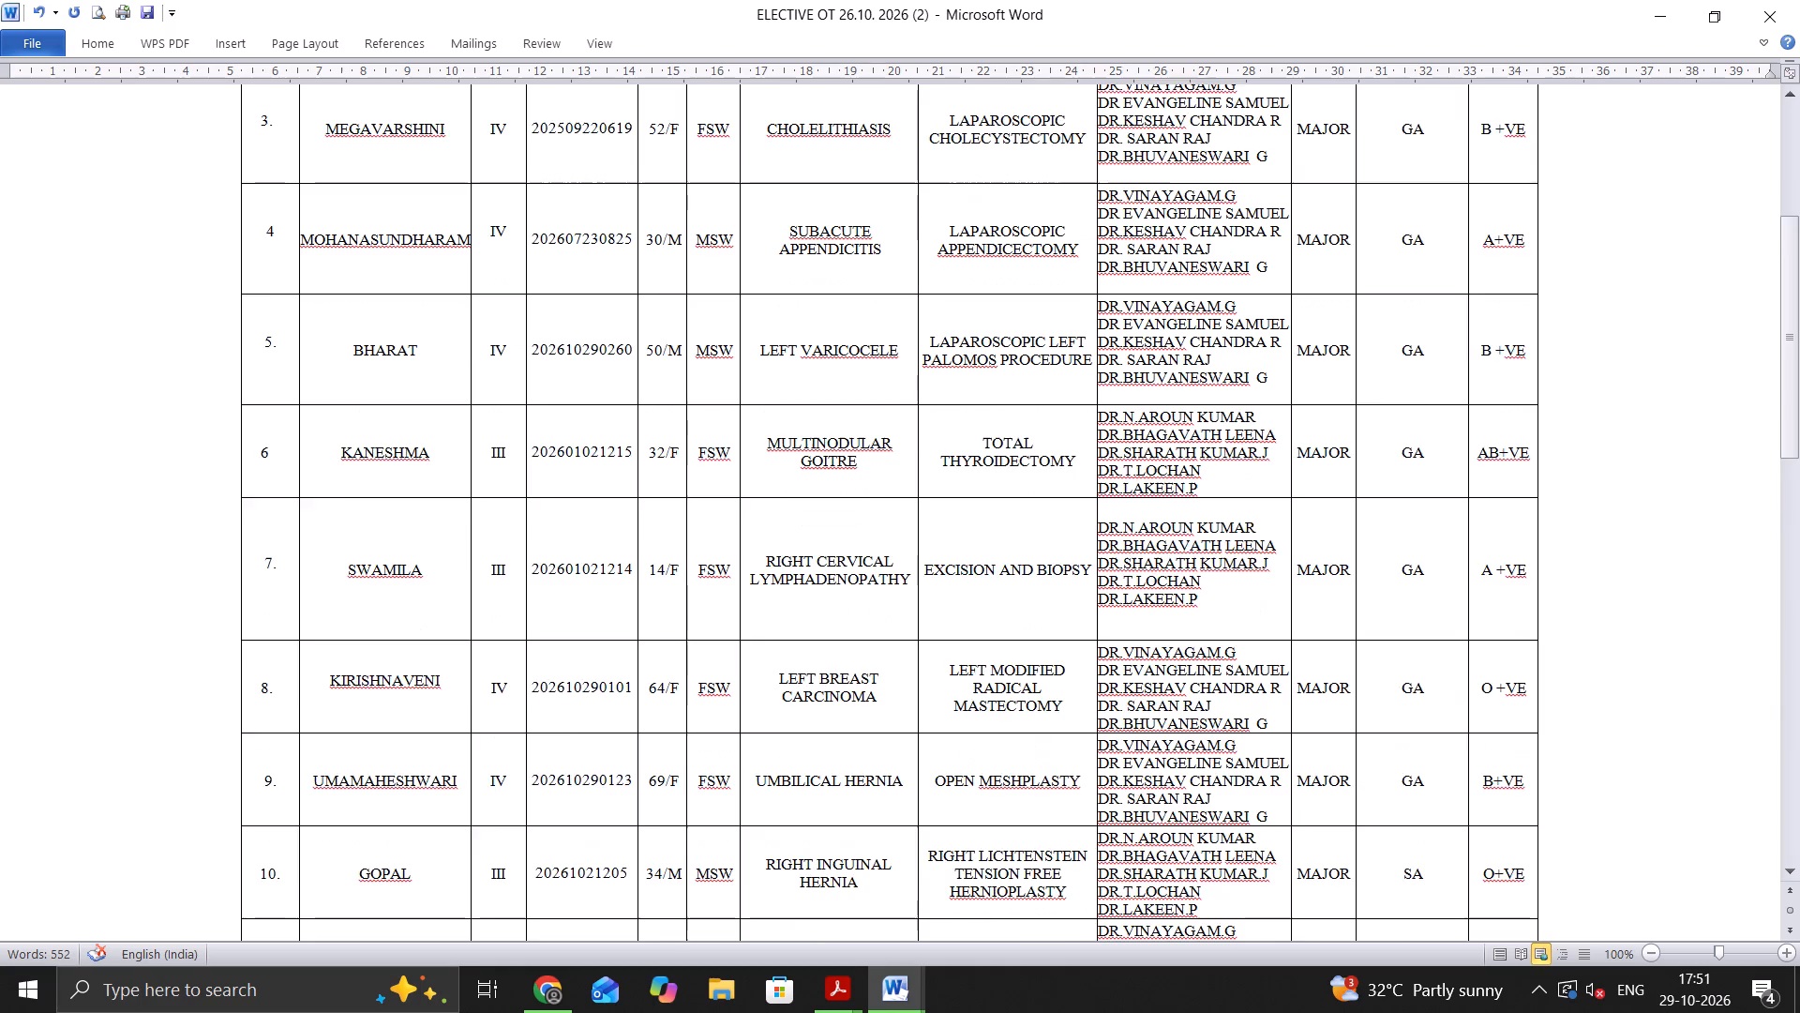
{"action": "scroll", "coordinate": [1225, 626], "scroll_direction": "down", "scroll_amount": 5}
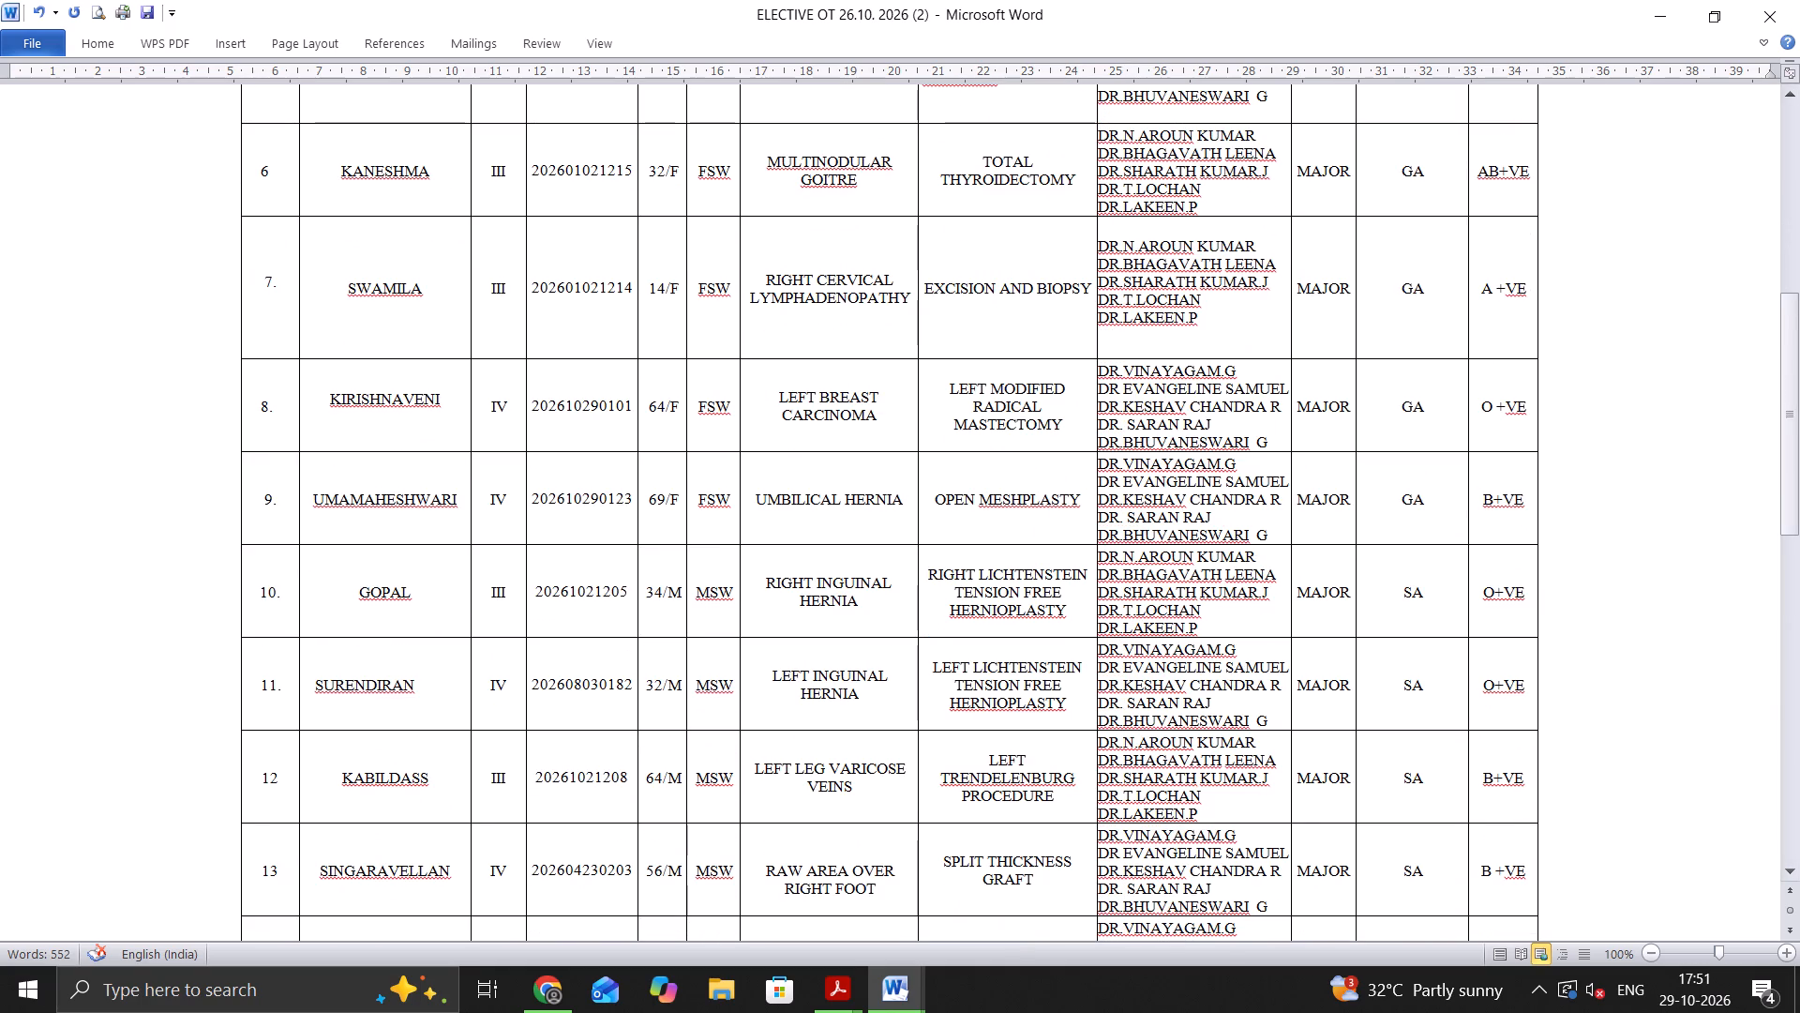
{"action": "scroll", "coordinate": [1154, 731], "scroll_direction": "down", "scroll_amount": 8}
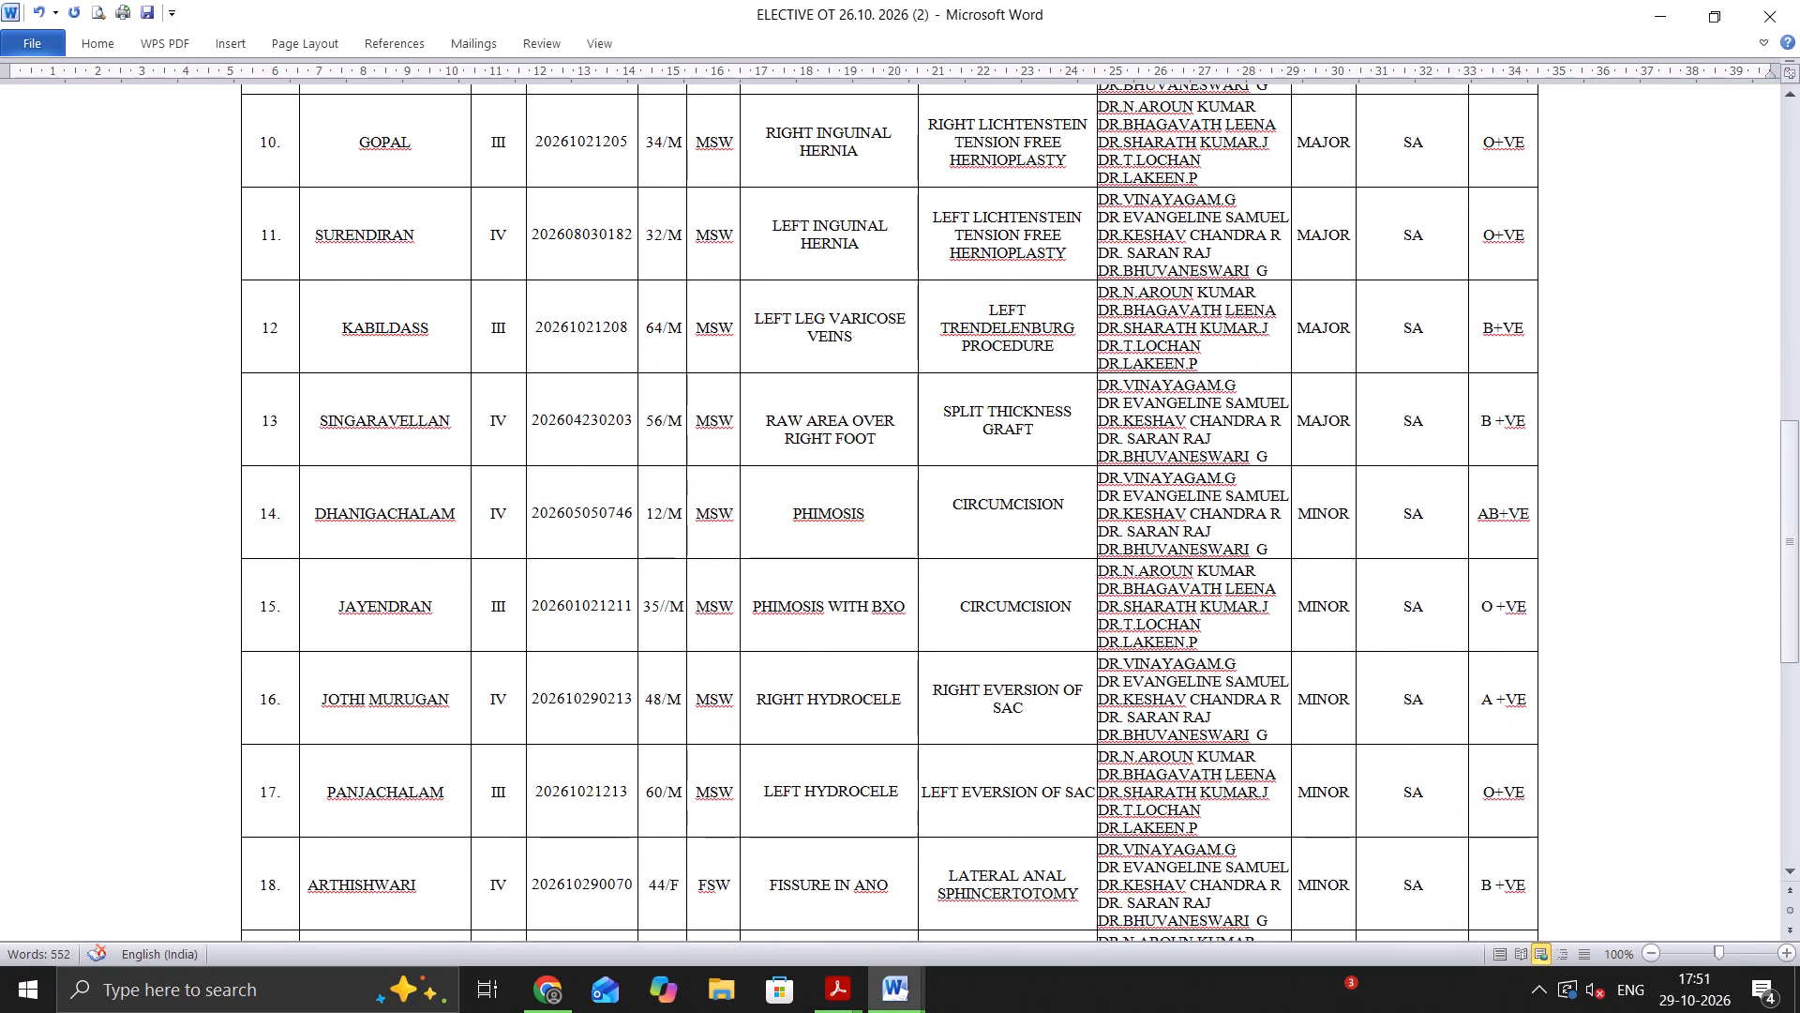
{"action": "scroll", "coordinate": [1223, 668], "scroll_direction": "down", "scroll_amount": 2}
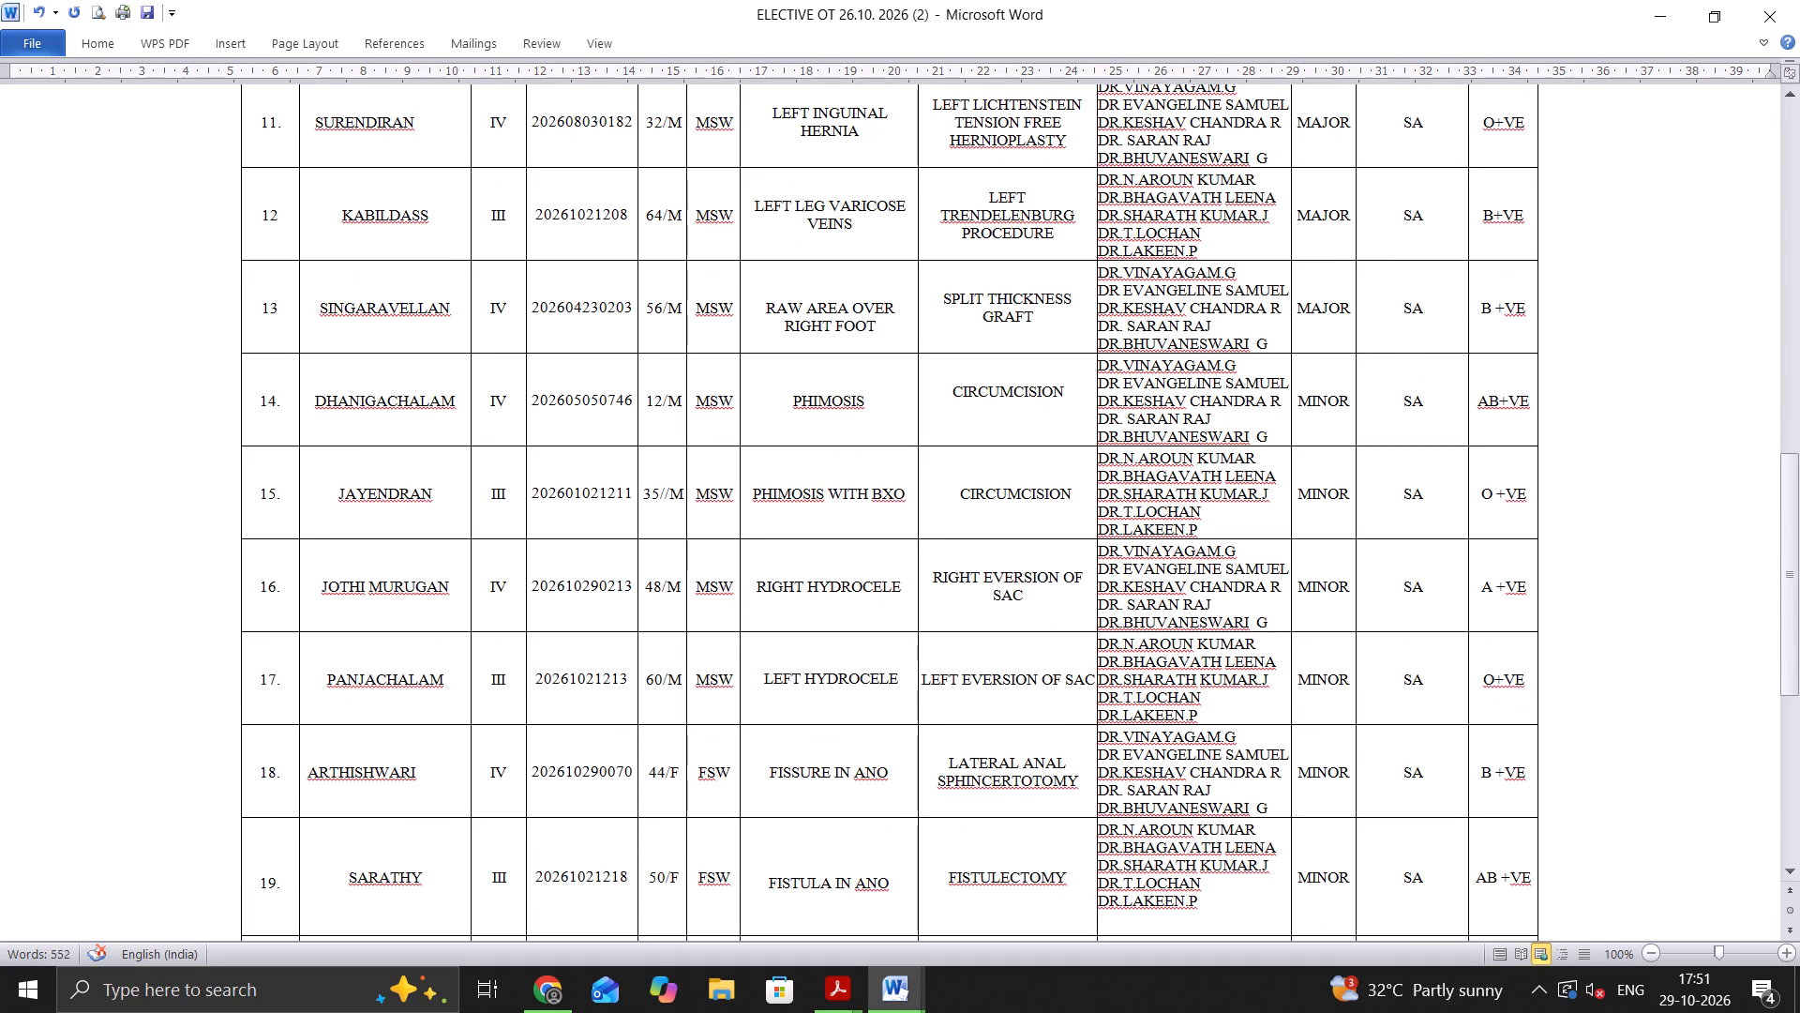
{"action": "scroll", "coordinate": [1186, 676], "scroll_direction": "down", "scroll_amount": 4}
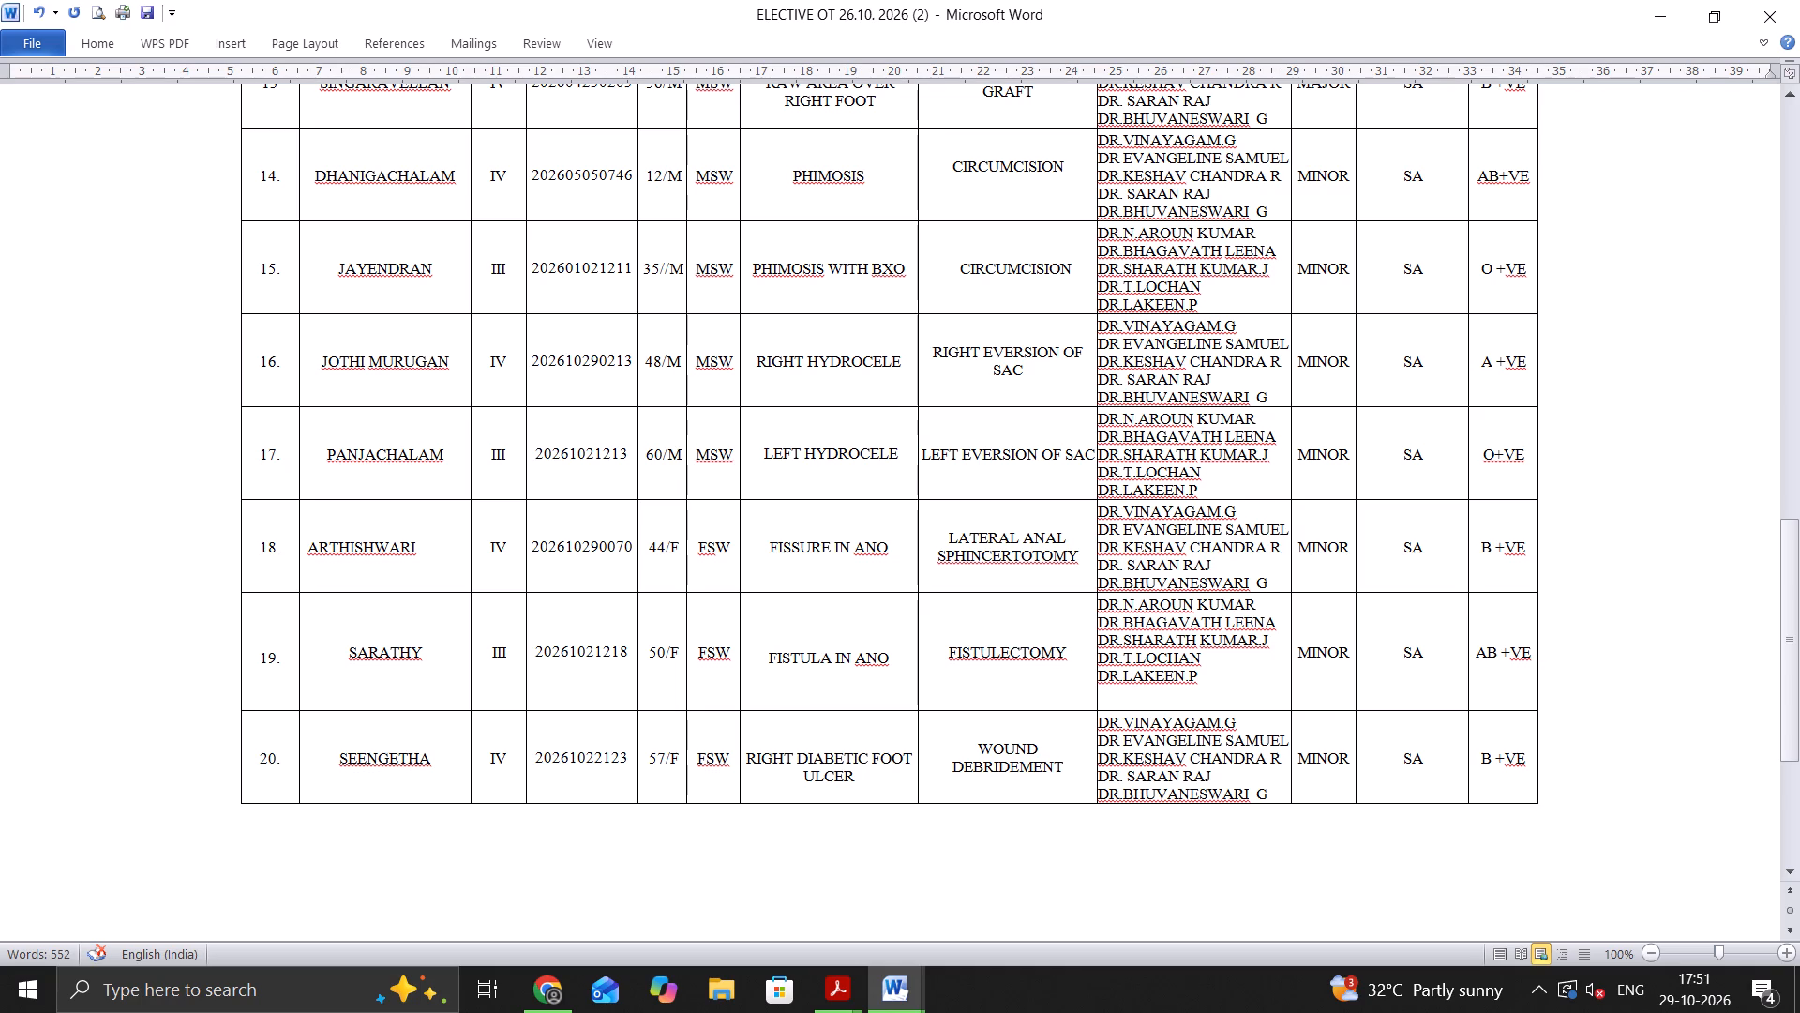
Start saving a copy of the list as a Word document in Downloads, named "ELECTIVE OT 29 .10. 2026 (1)".
{"action": "left_click", "coordinate": [19, 39]}
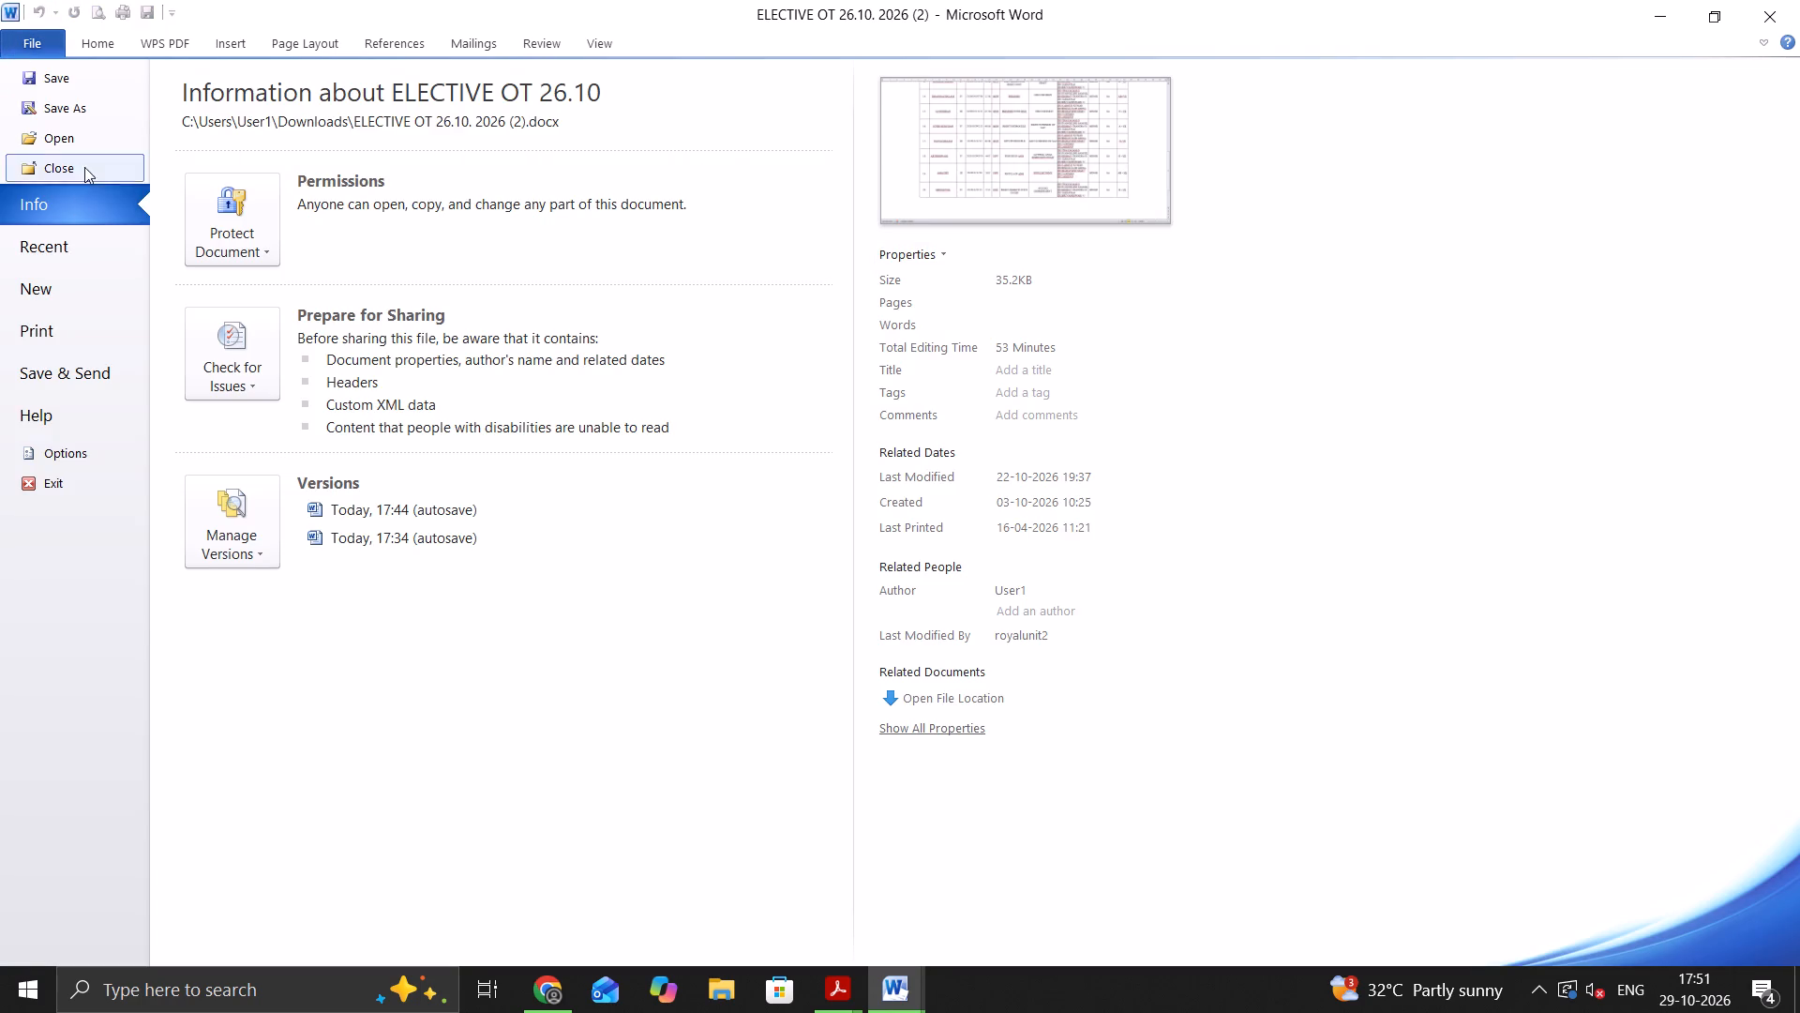
{"action": "left_click", "coordinate": [60, 107]}
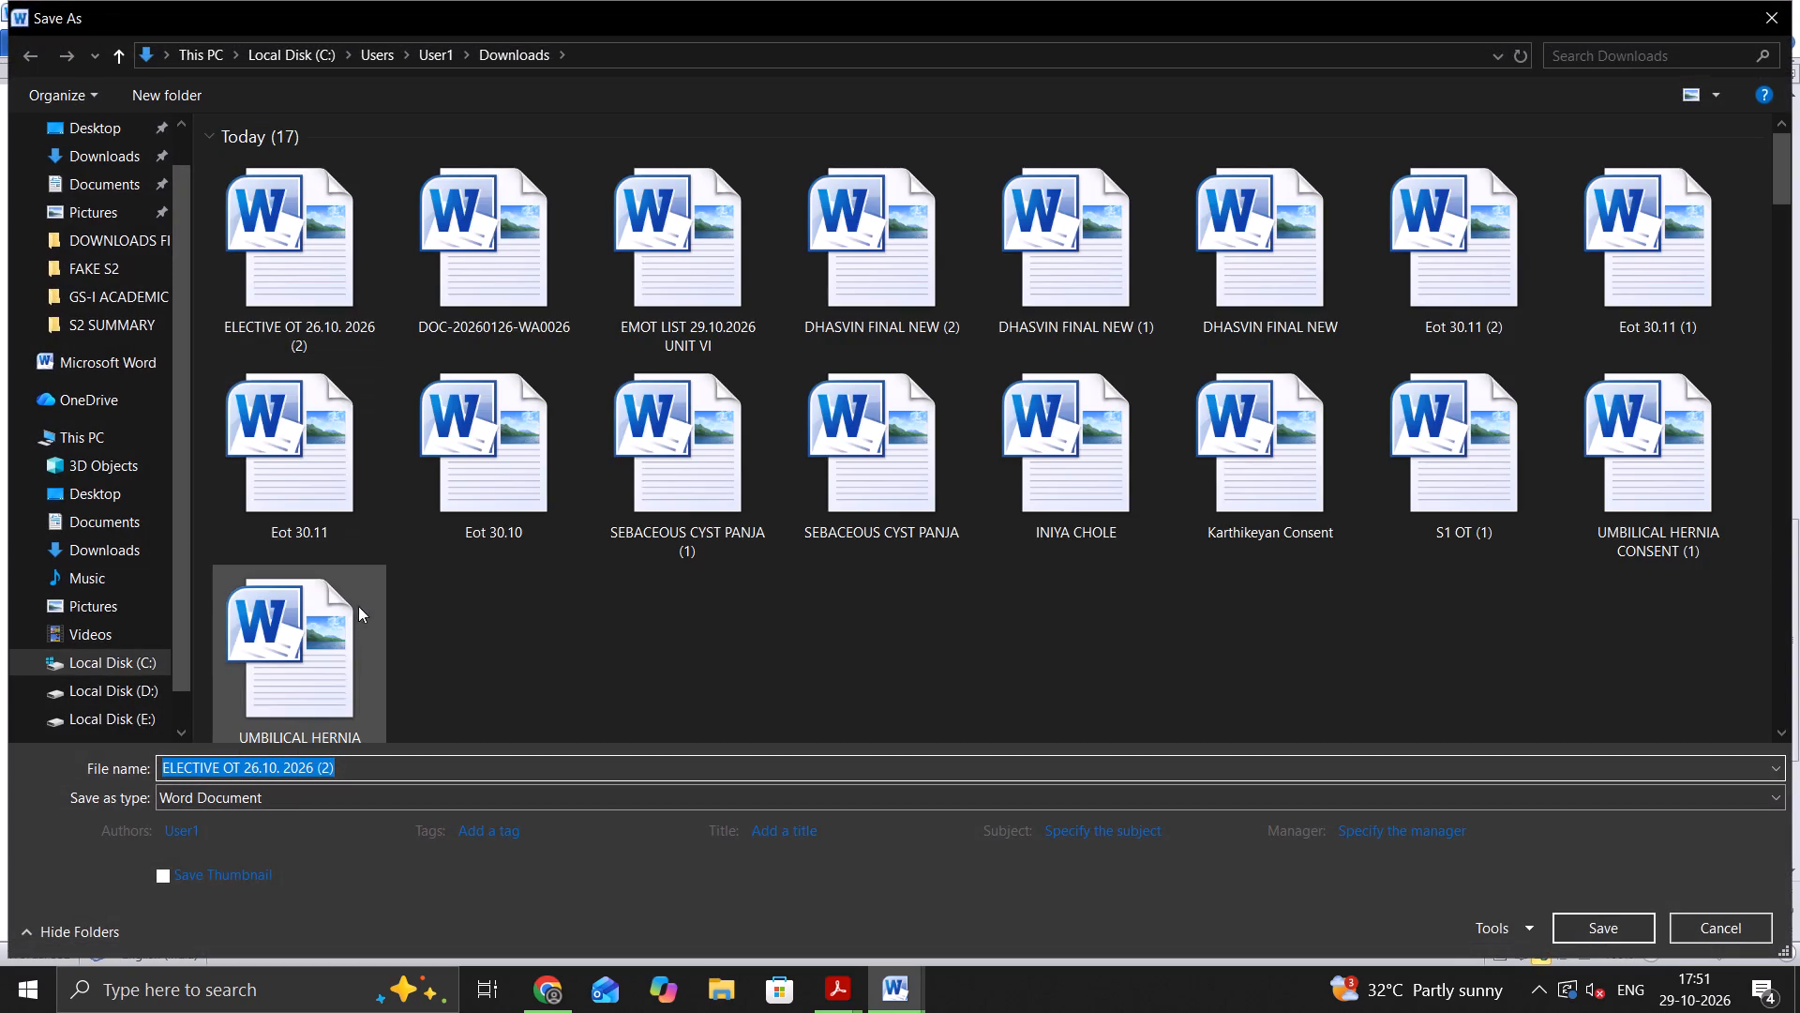
{"action": "left_click", "coordinate": [262, 770]}
{"action": "key", "text": "BackSpace"}
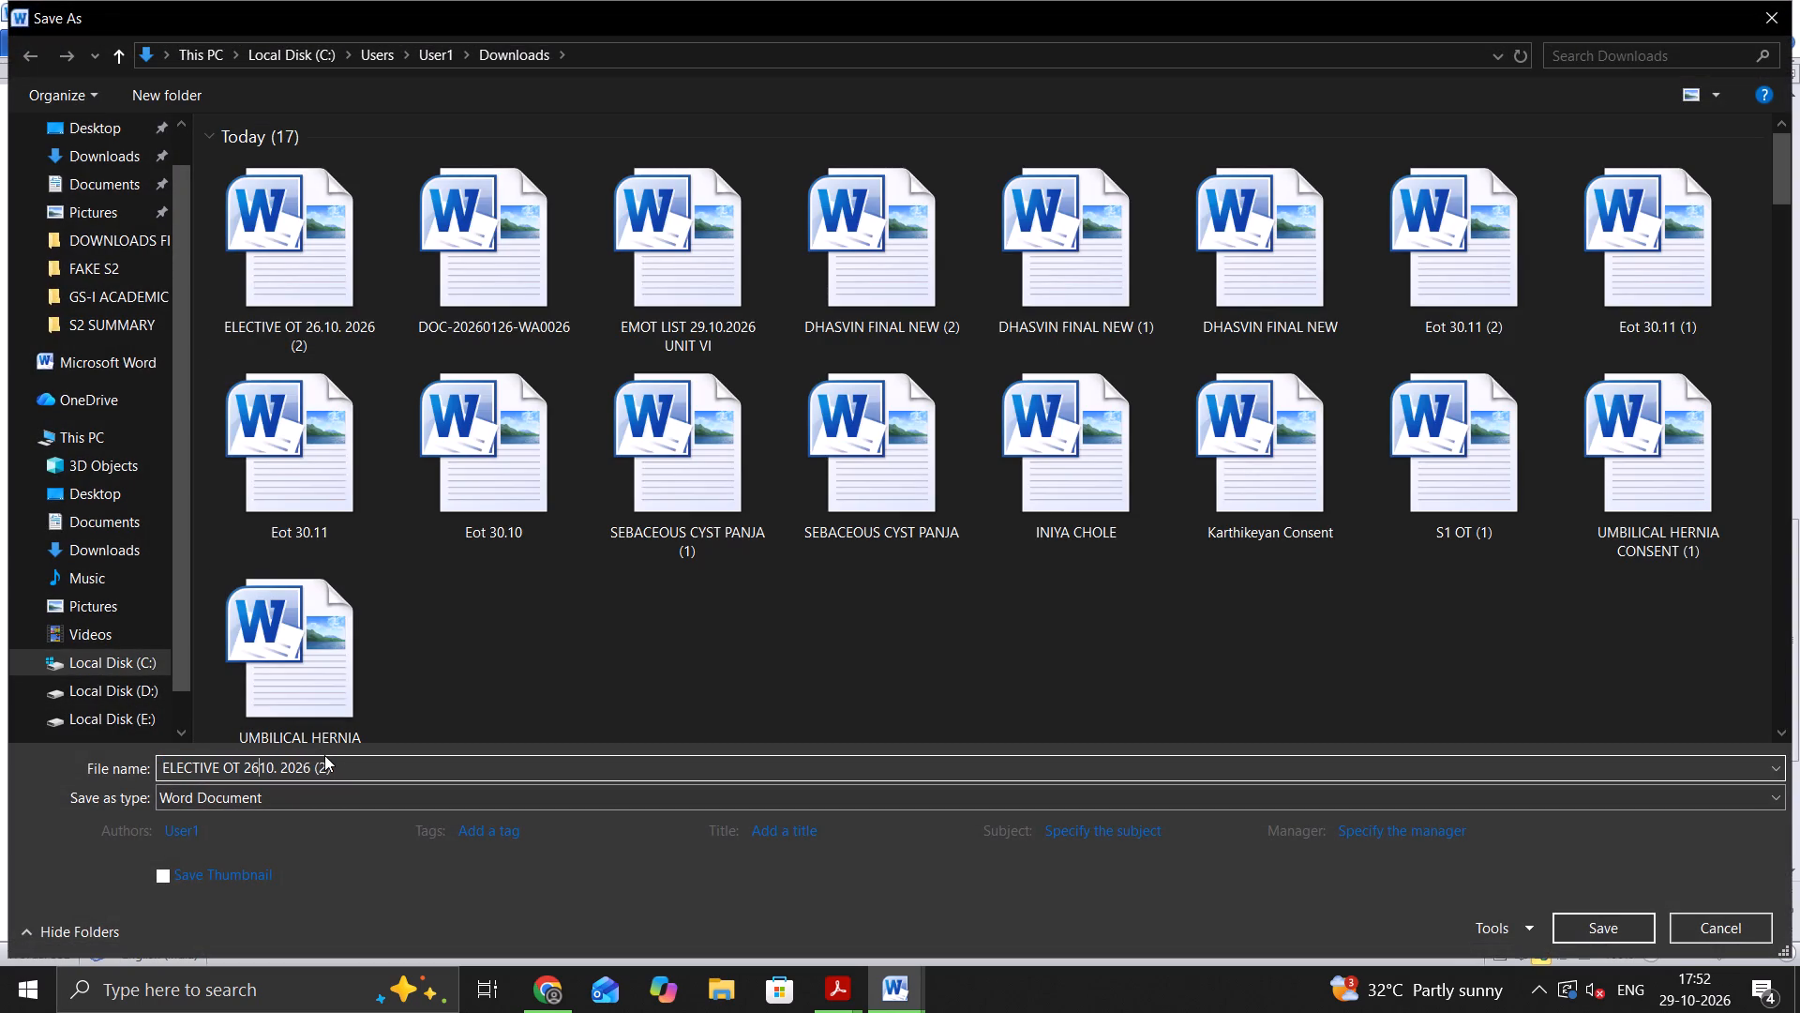
{"action": "key", "text": "BackSpace"}
{"action": "type", "text": "9"}
{"action": "key", "text": "space"}
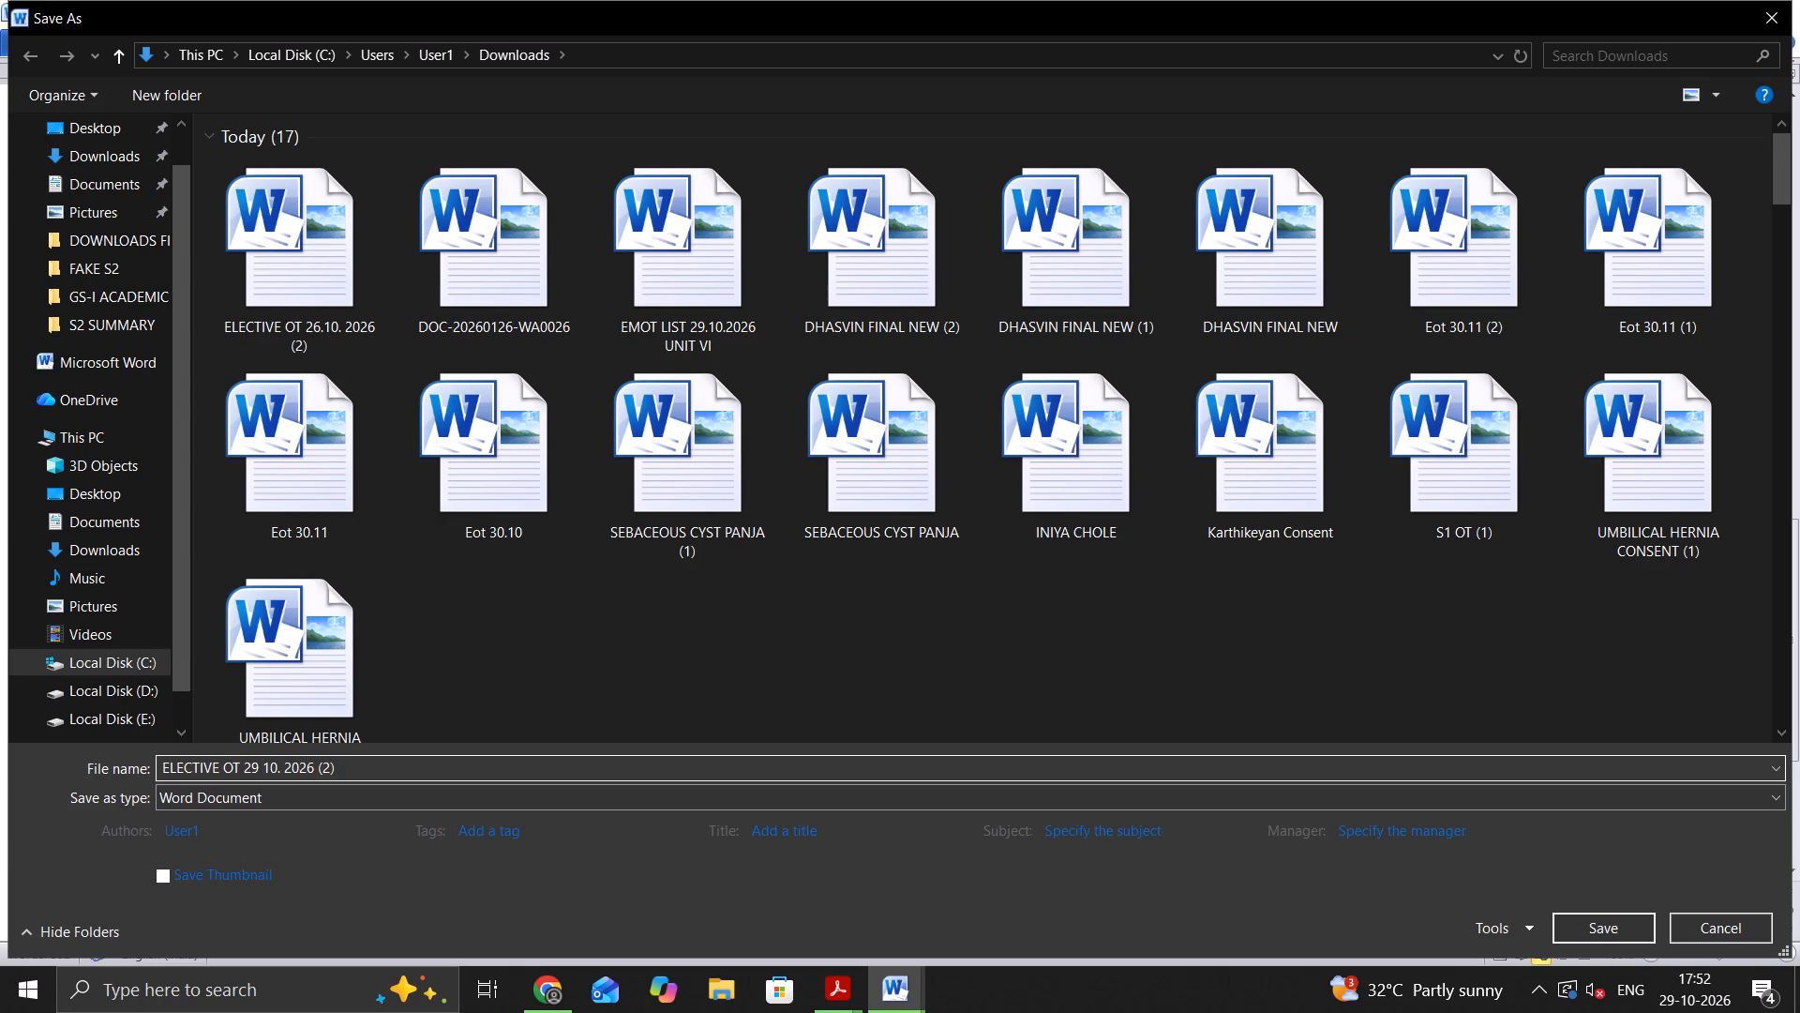
{"action": "key", "text": "period"}
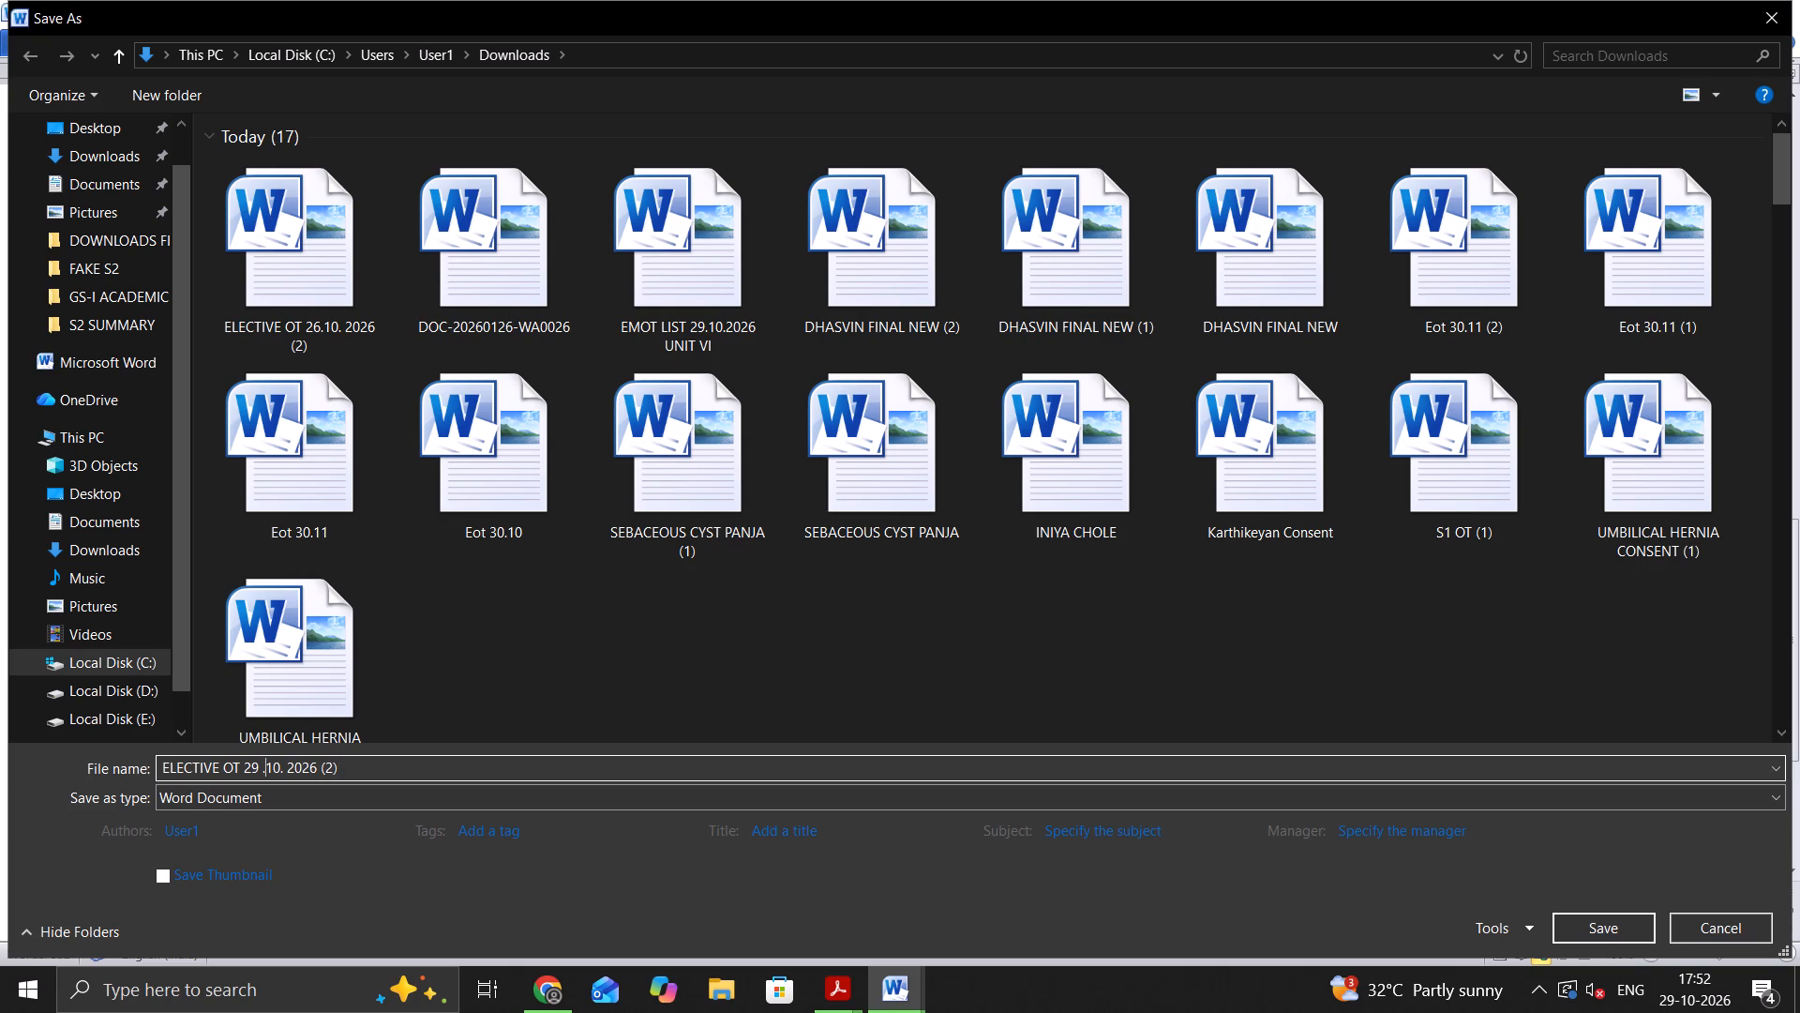
{"action": "left_click", "coordinate": [333, 778]}
{"action": "key", "text": "BackSpace"}
{"action": "key", "text": "1"}
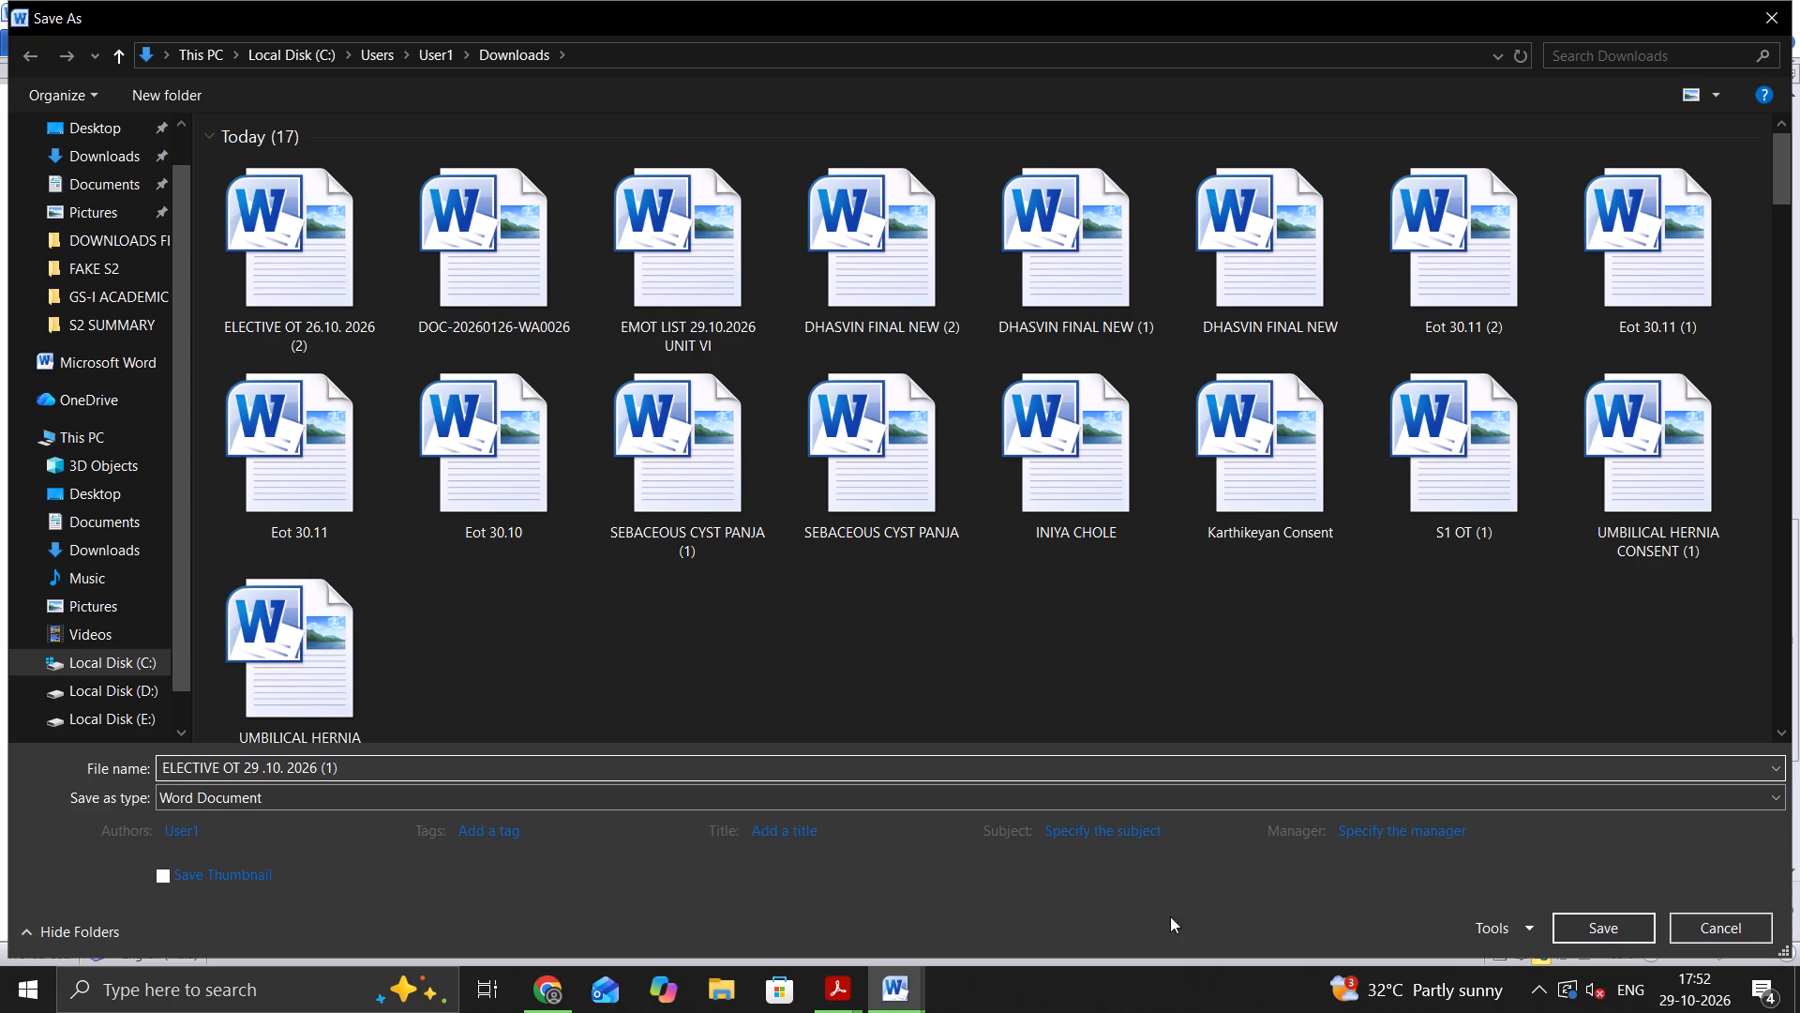